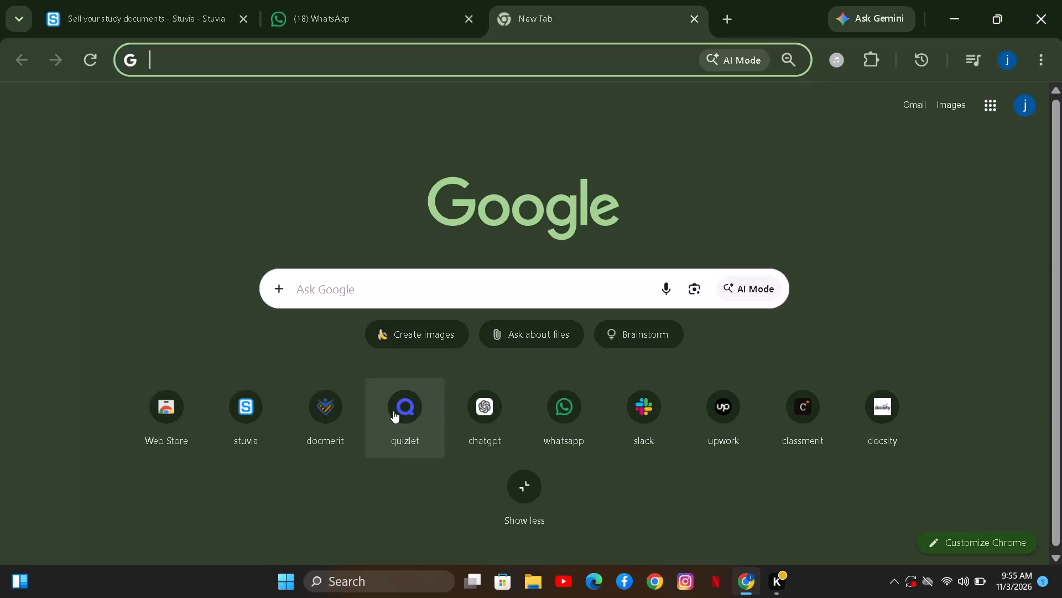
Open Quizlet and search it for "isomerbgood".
{"action": "left_click", "coordinate": [393, 411]}
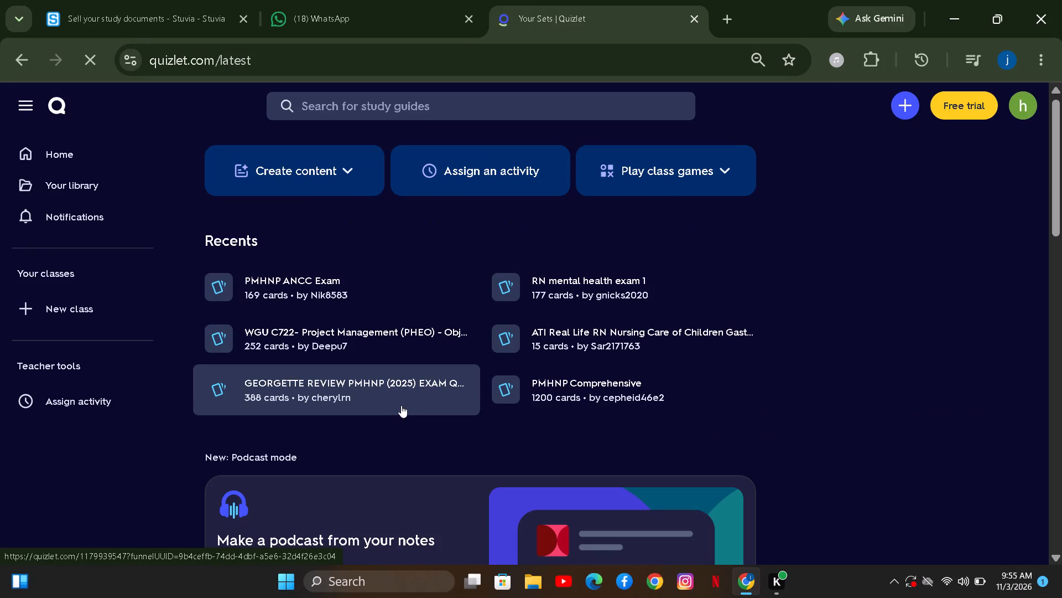
{"action": "left_click", "coordinate": [469, 99]}
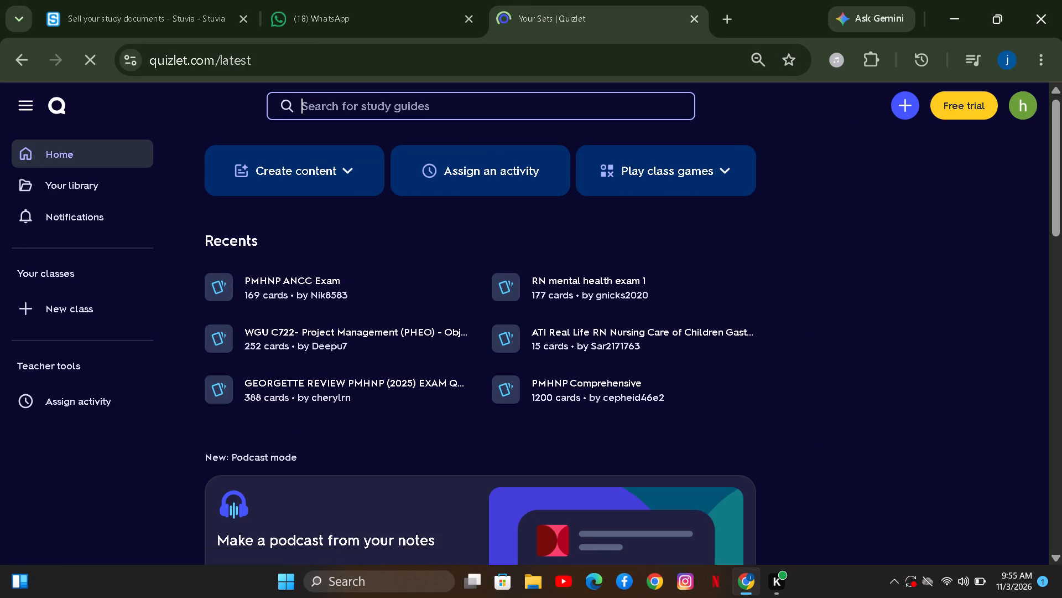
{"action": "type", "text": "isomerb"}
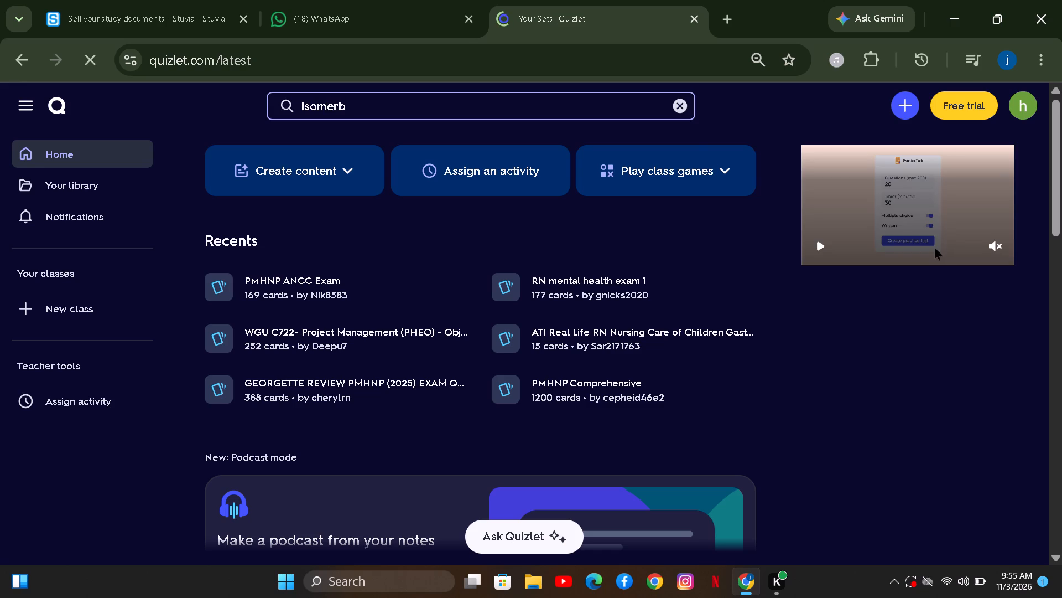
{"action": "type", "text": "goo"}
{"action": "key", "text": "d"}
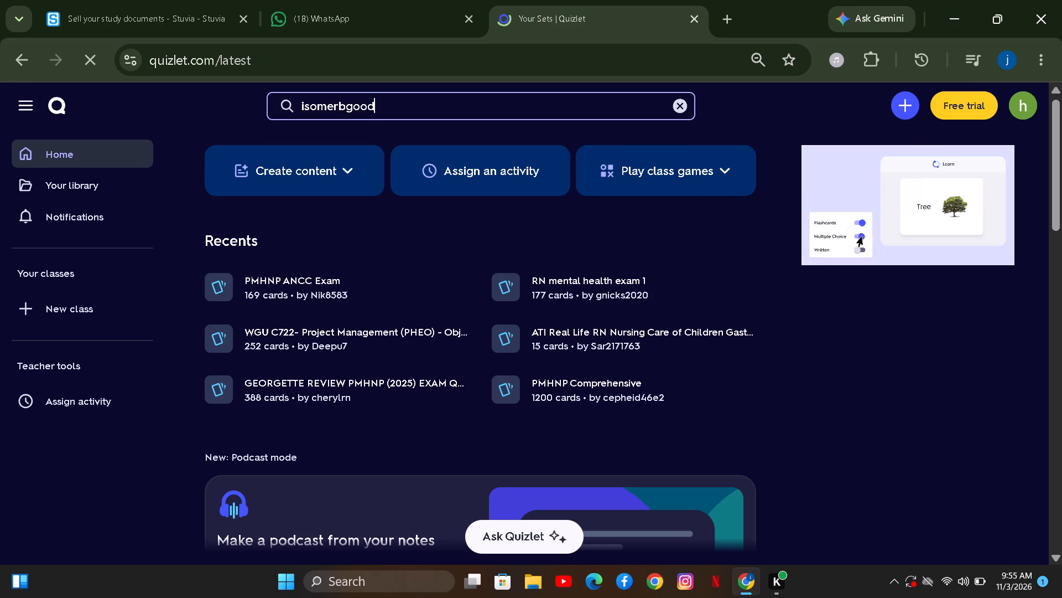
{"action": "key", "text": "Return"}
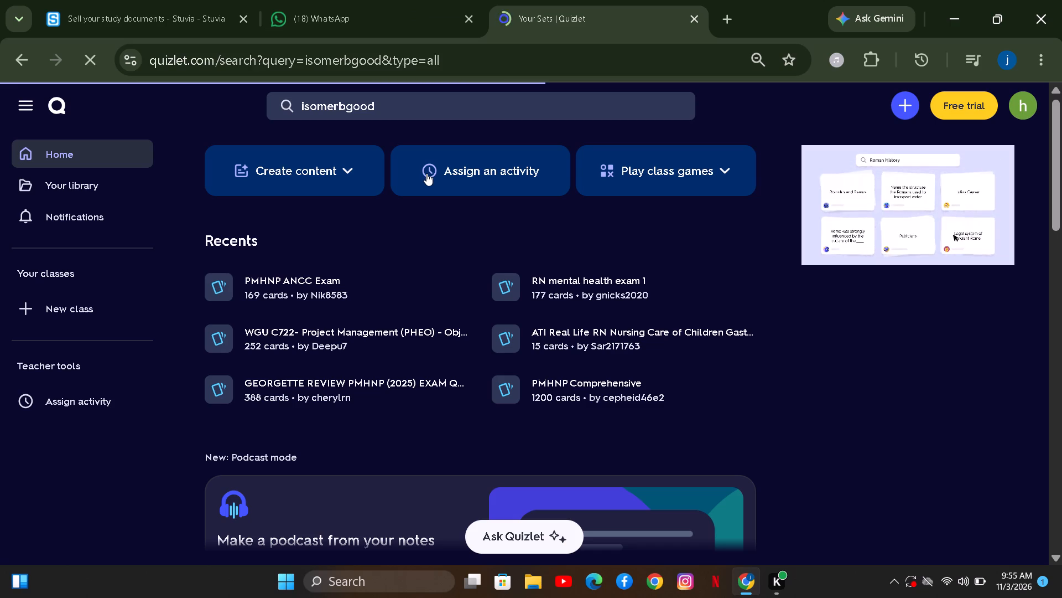
{"action": "scroll", "coordinate": [430, 188], "scroll_direction": "down", "scroll_amount": 3}
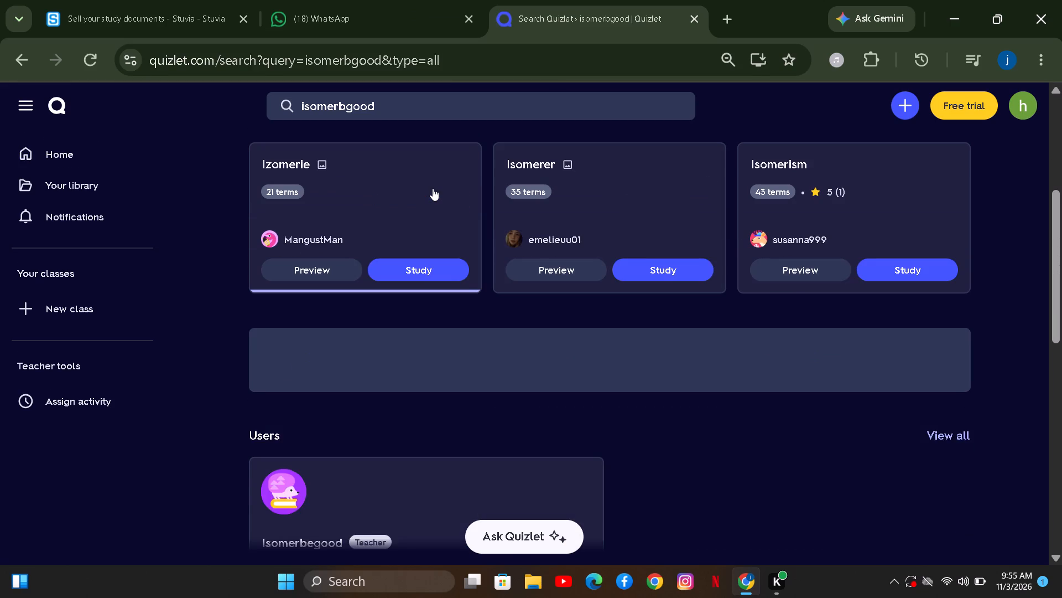
{"action": "scroll", "coordinate": [450, 184], "scroll_direction": "up", "scroll_amount": 5}
{"action": "left_click", "coordinate": [730, 191]}
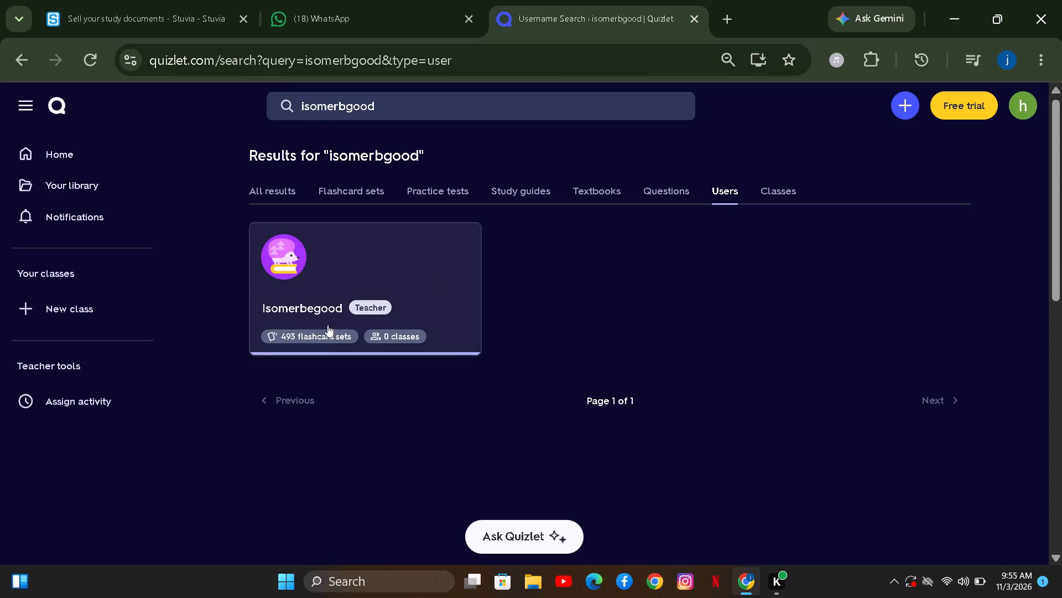
{"action": "left_click", "coordinate": [339, 297]}
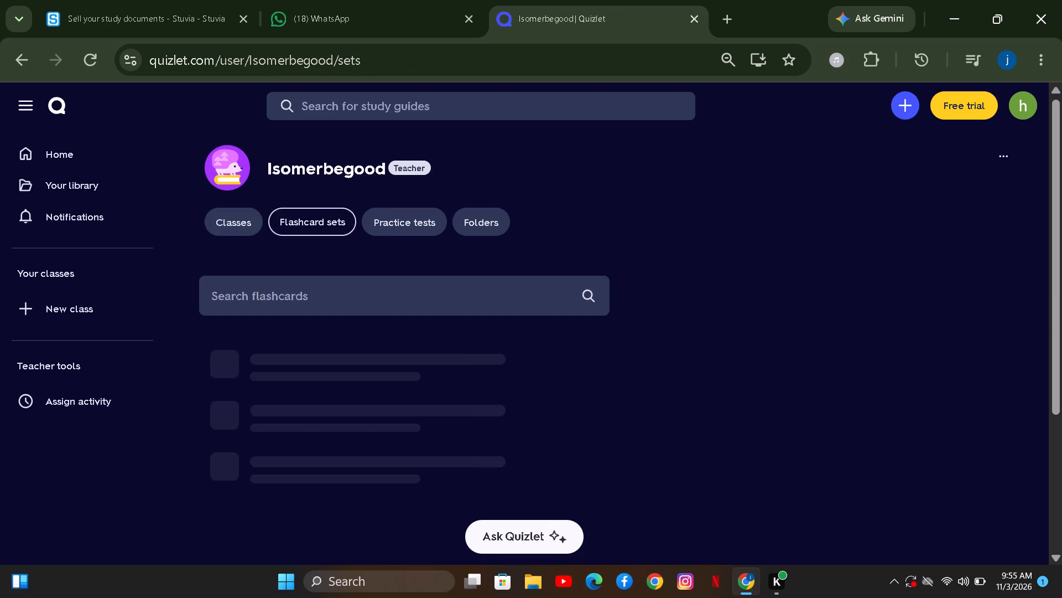
Find the FITSP-MANAGER flashcard set near the end of the profile's list and open it.
{"action": "scroll", "coordinate": [349, 292], "scroll_direction": "down", "scroll_amount": 9}
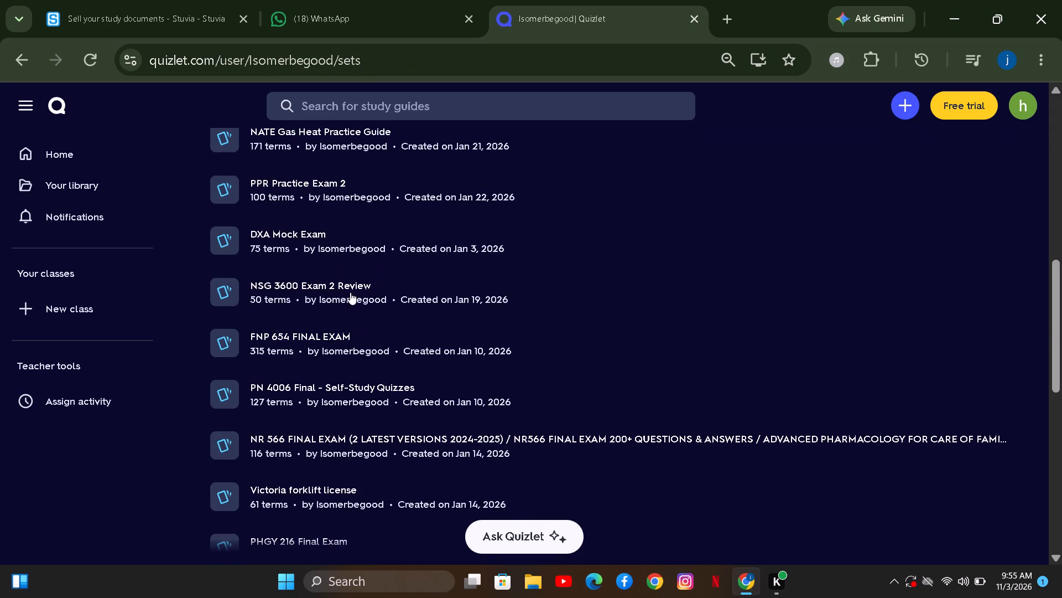
{"action": "scroll", "coordinate": [350, 292], "scroll_direction": "down", "scroll_amount": 15}
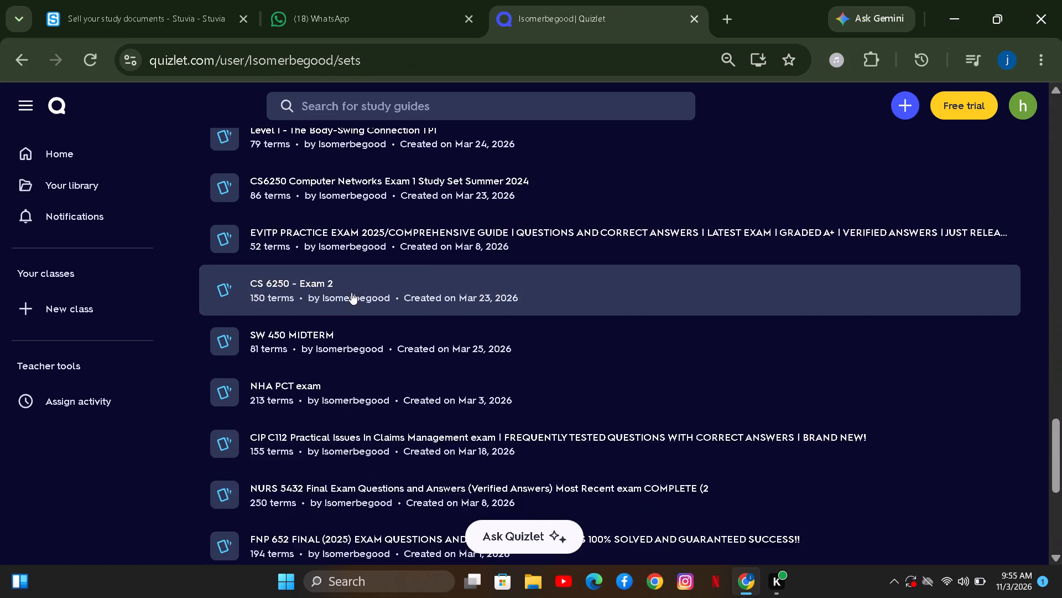
{"action": "scroll", "coordinate": [351, 292], "scroll_direction": "down", "scroll_amount": 18}
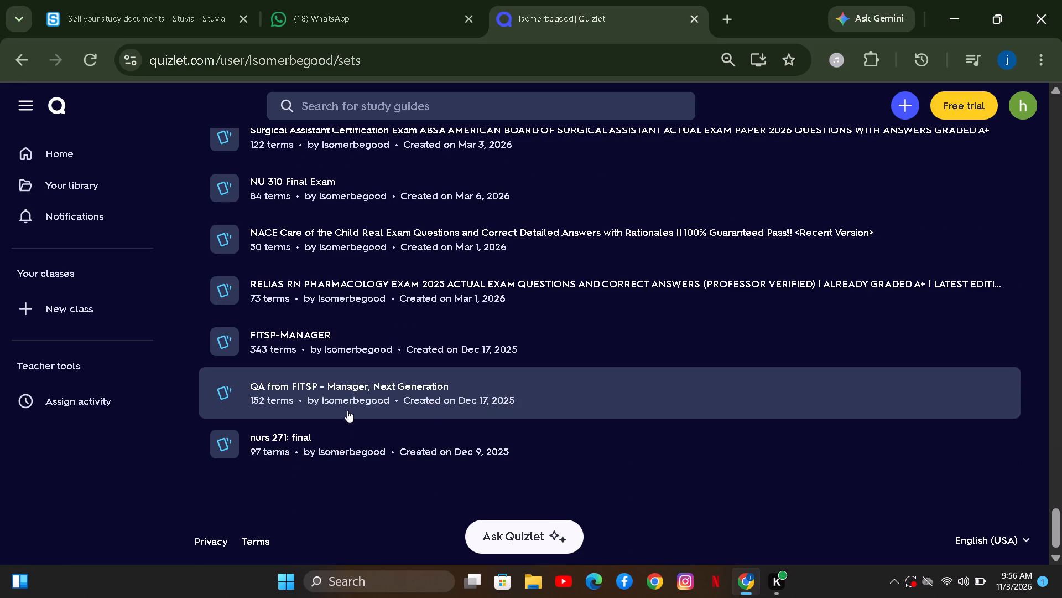
{"action": "scroll", "coordinate": [303, 424], "scroll_direction": "down", "scroll_amount": 7}
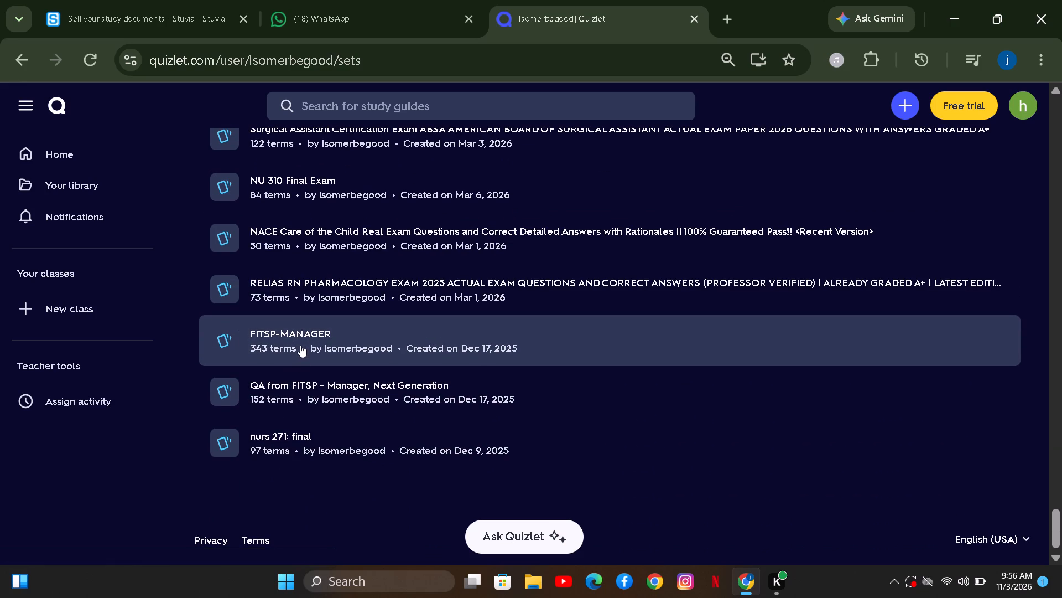
{"action": "left_click", "coordinate": [262, 343]}
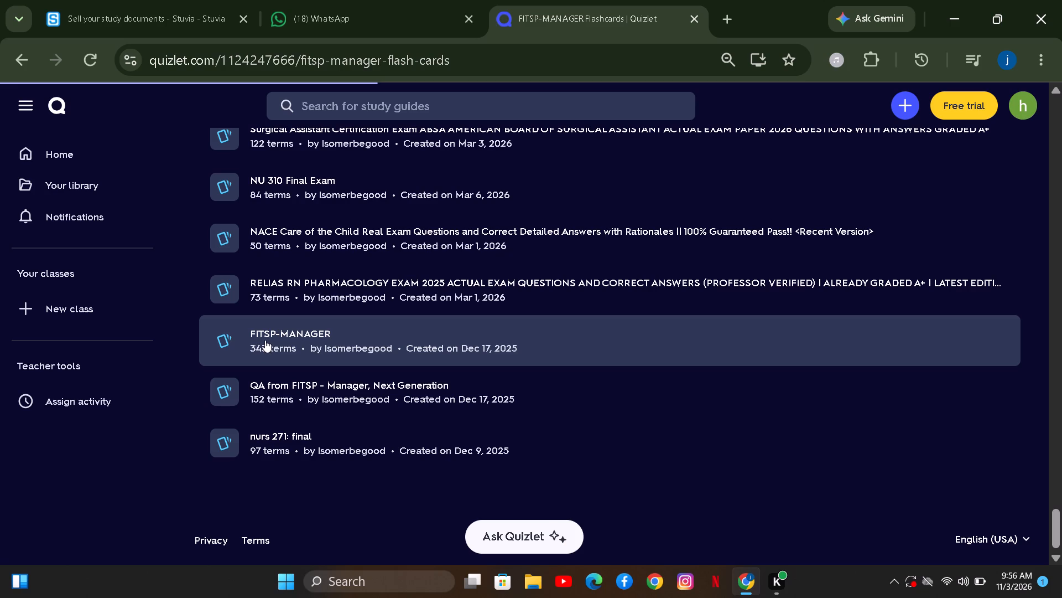
Select the terms and definitions from the "evaluate operational information systems against the RMF" question onward, expand the remaining terms, and copy the selection.
{"action": "scroll", "coordinate": [365, 379], "scroll_direction": "down", "scroll_amount": 4}
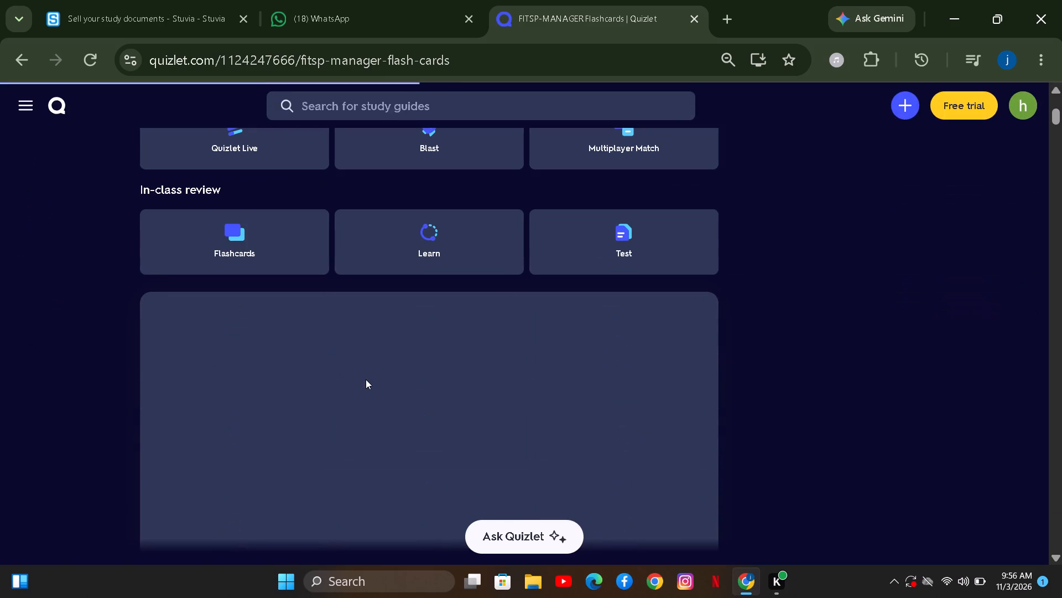
{"action": "scroll", "coordinate": [366, 379], "scroll_direction": "down", "scroll_amount": 4}
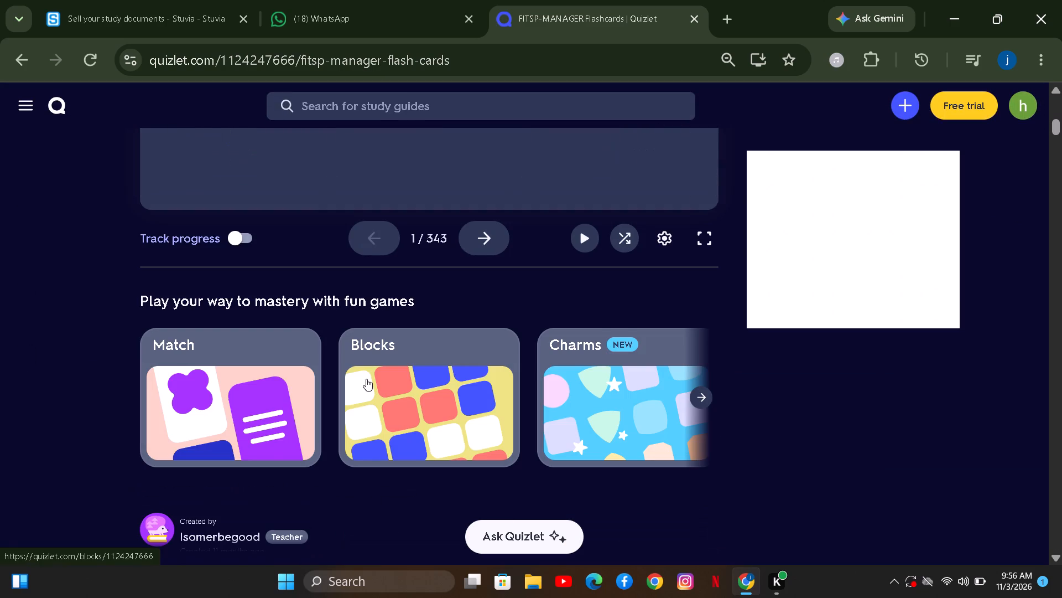
{"action": "scroll", "coordinate": [366, 378], "scroll_direction": "down", "scroll_amount": 7}
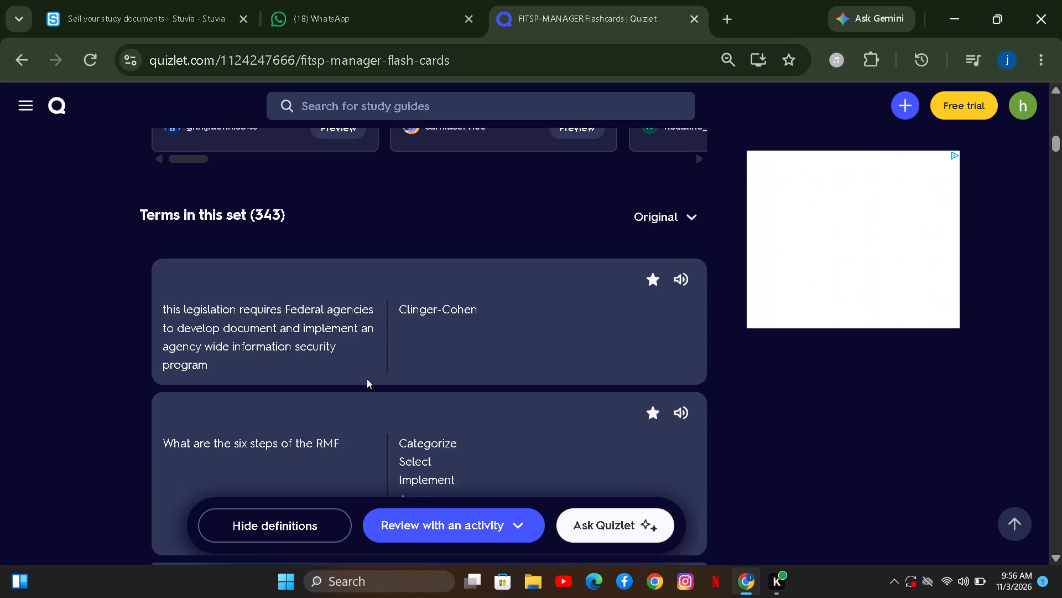
{"action": "scroll", "coordinate": [367, 379], "scroll_direction": "down", "scroll_amount": 3}
{"action": "scroll", "coordinate": [367, 379], "scroll_direction": "up", "scroll_amount": 3}
{"action": "scroll", "coordinate": [367, 378], "scroll_direction": "down", "scroll_amount": 3}
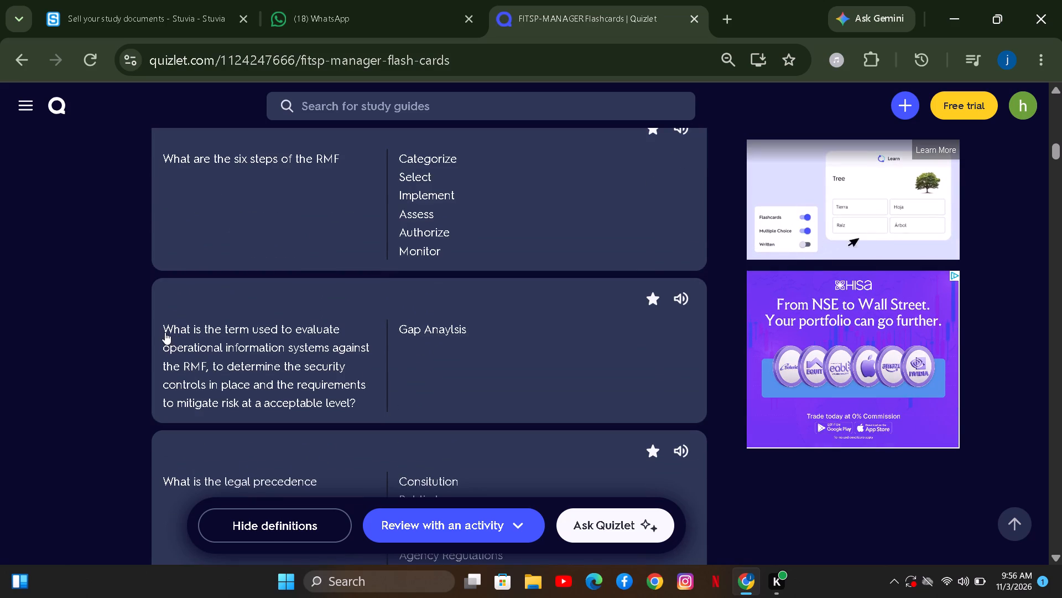
{"action": "left_click_drag", "start_coordinate": [165, 332], "coordinate": [467, 597]}
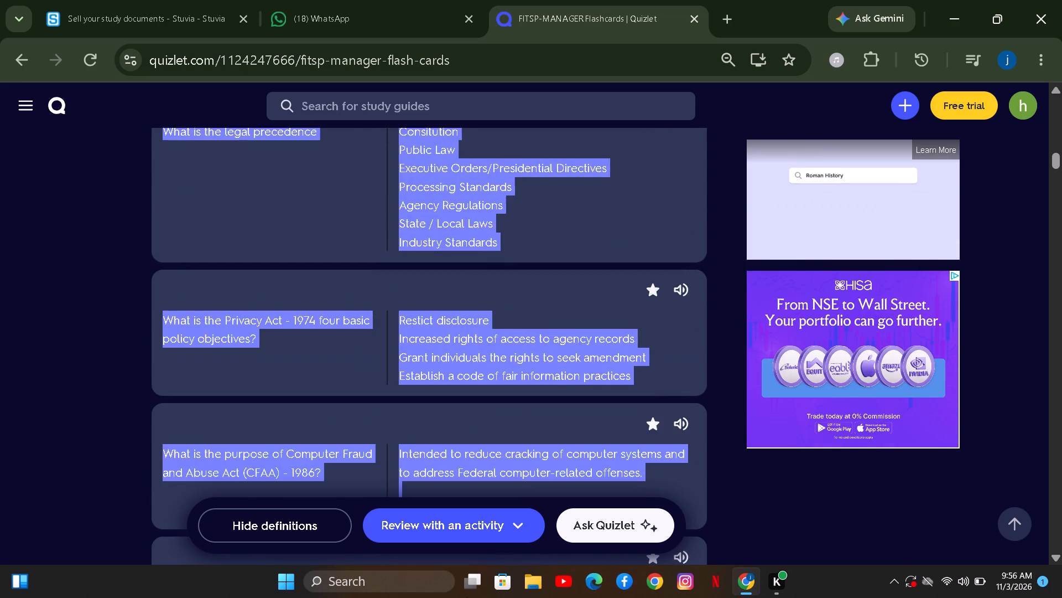
{"action": "left_click_drag", "start_coordinate": [467, 597], "coordinate": [470, 597]}
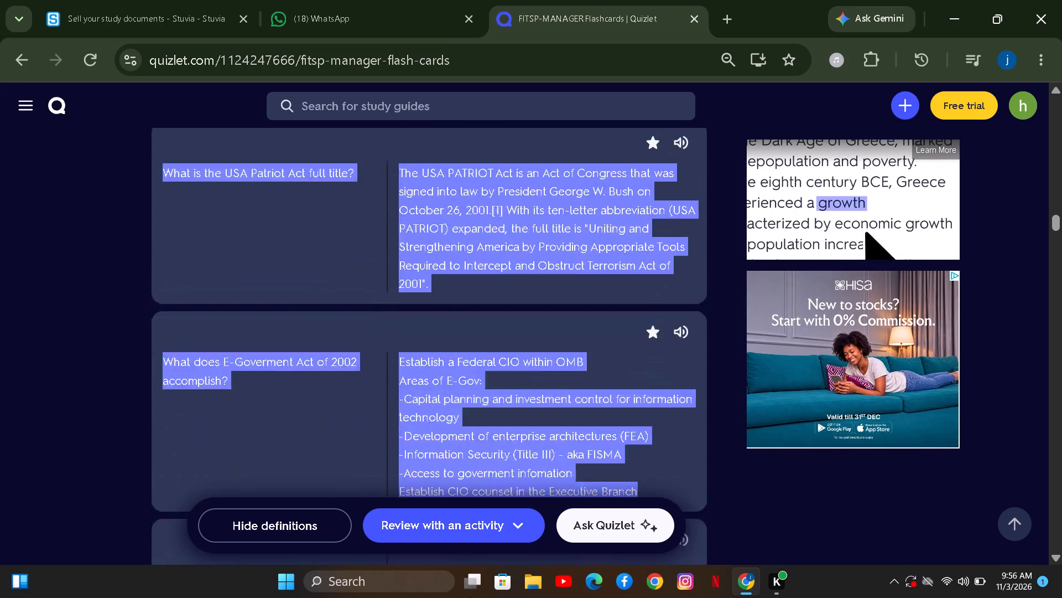
{"action": "left_click_drag", "start_coordinate": [470, 597], "coordinate": [470, 596]}
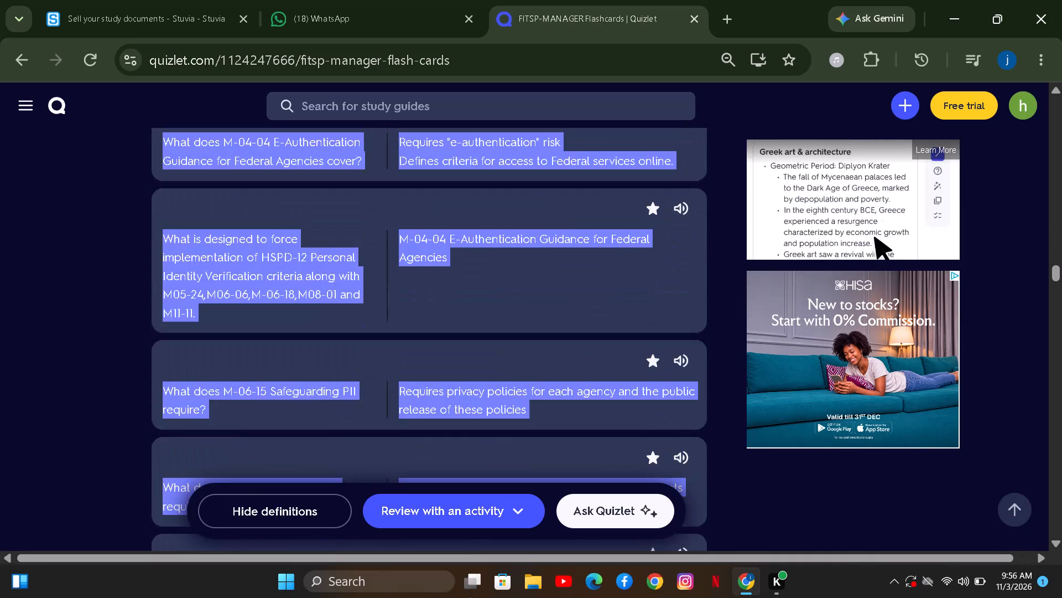
{"action": "left_click_drag", "start_coordinate": [470, 596], "coordinate": [471, 596]}
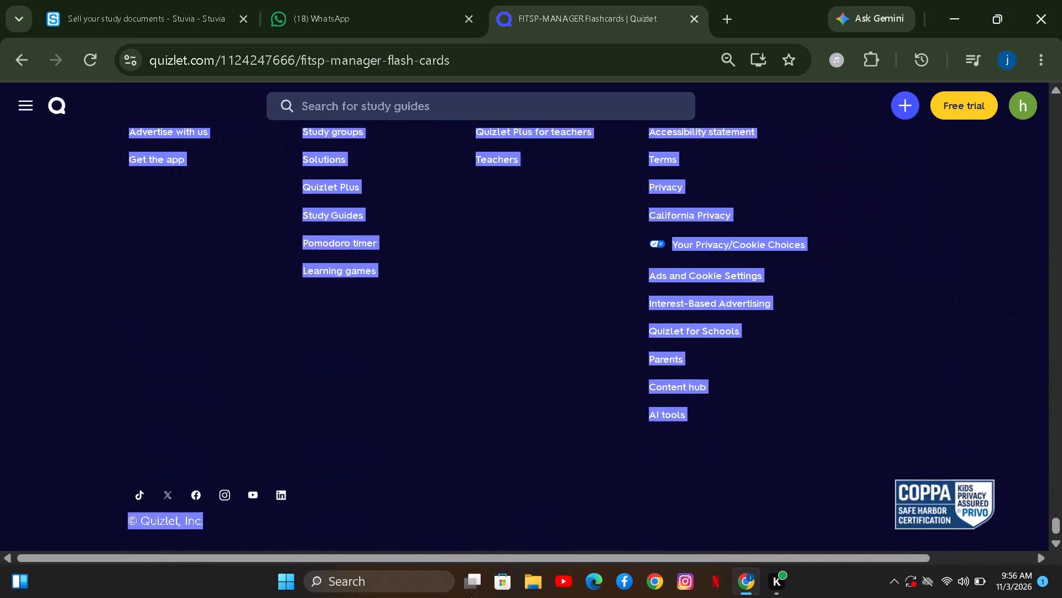
{"action": "left_click_drag", "start_coordinate": [471, 596], "coordinate": [436, 345]}
{"action": "scroll", "coordinate": [498, 414], "scroll_direction": "up", "scroll_amount": 6}
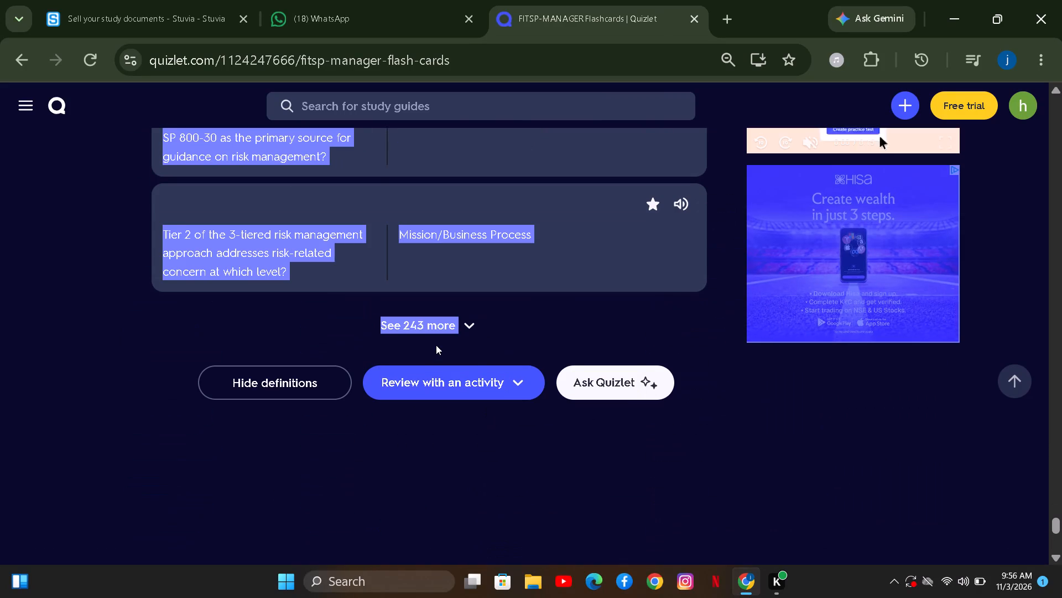
{"action": "left_click_drag", "start_coordinate": [436, 345], "coordinate": [436, 334]}
{"action": "left_click", "coordinate": [439, 334]}
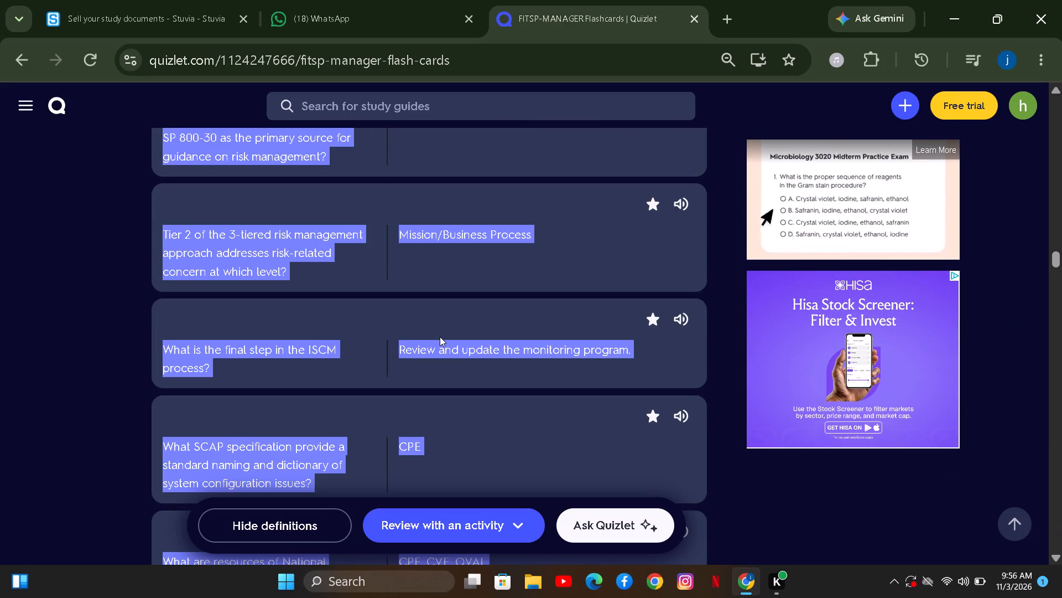
{"action": "key", "text": "ctrl+c"}
{"action": "key", "text": "ctrl+c"}
{"action": "key", "text": "ctrl+c"}
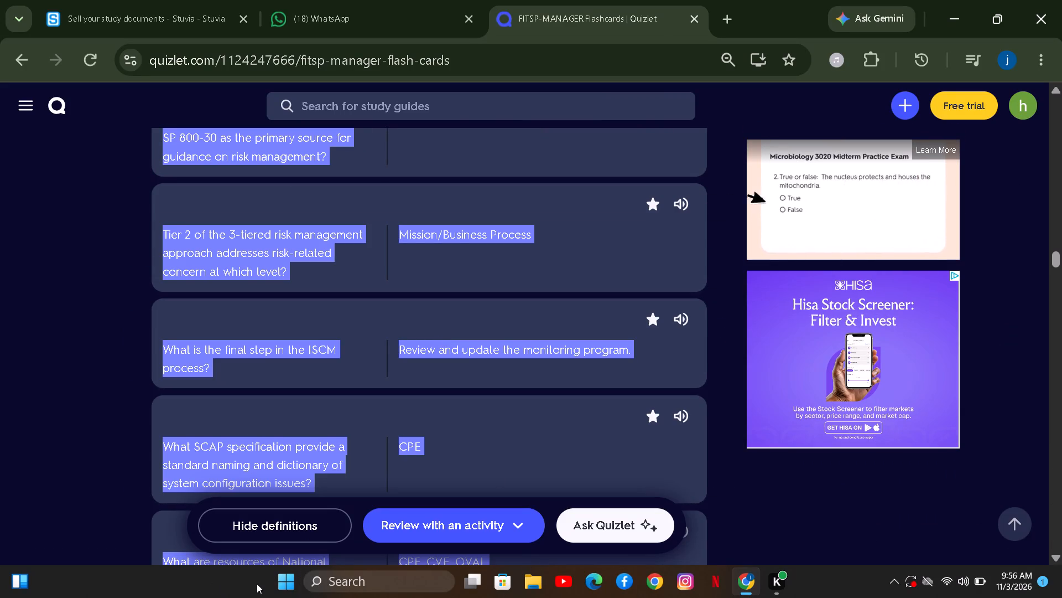
Switch to Microsoft Word and create a blank document.
{"action": "left_click", "coordinate": [285, 585]}
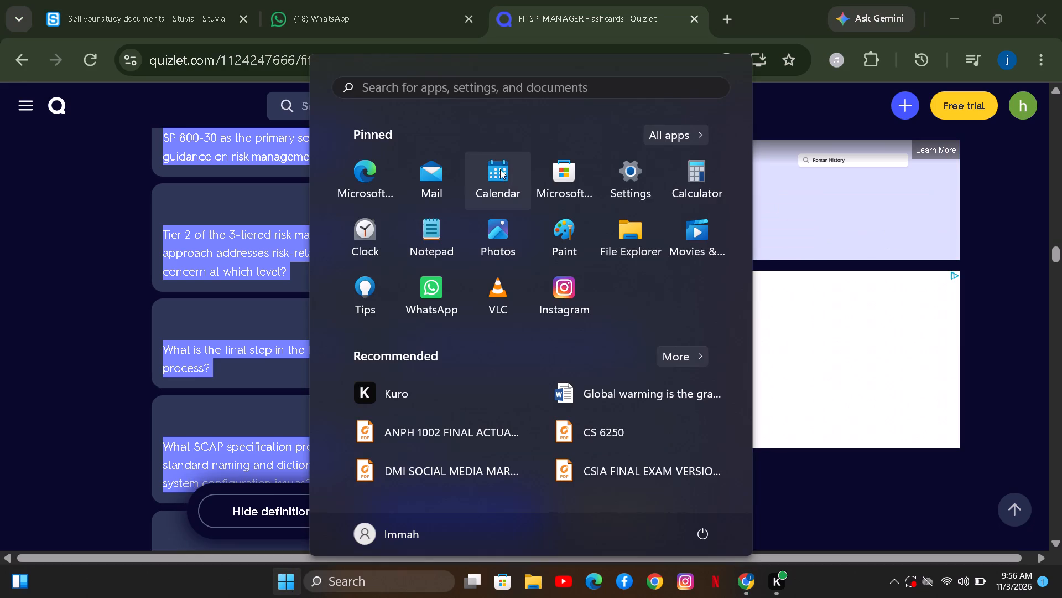
{"action": "left_click", "coordinate": [561, 94]}
{"action": "left_click", "coordinate": [616, 487]}
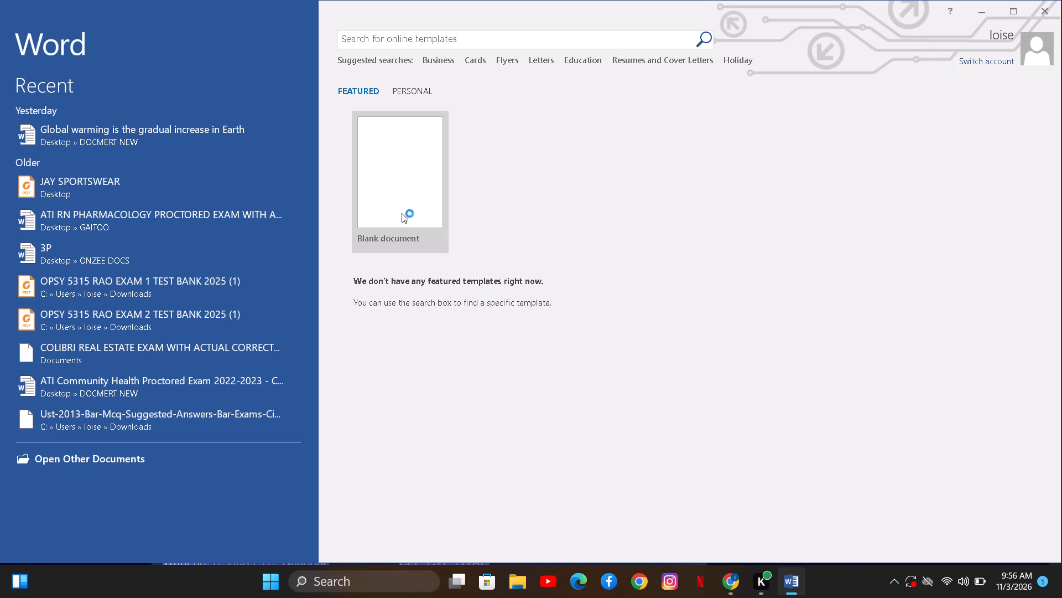
{"action": "left_click", "coordinate": [399, 195]}
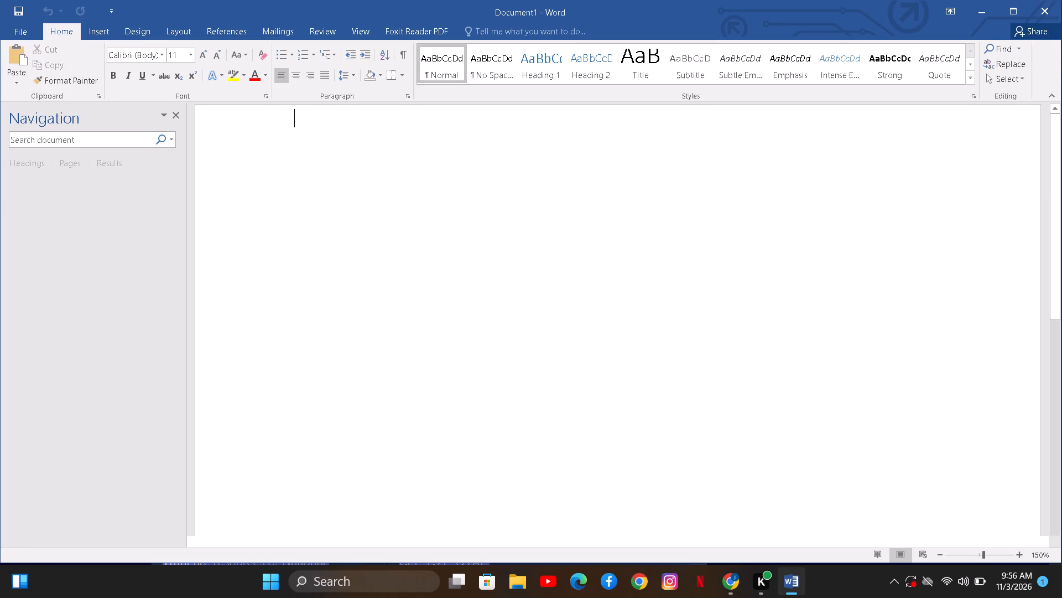
Paste the copied flashcard text into the document with the Merge Formatting paste option.
{"action": "key", "text": "ctrl+v"}
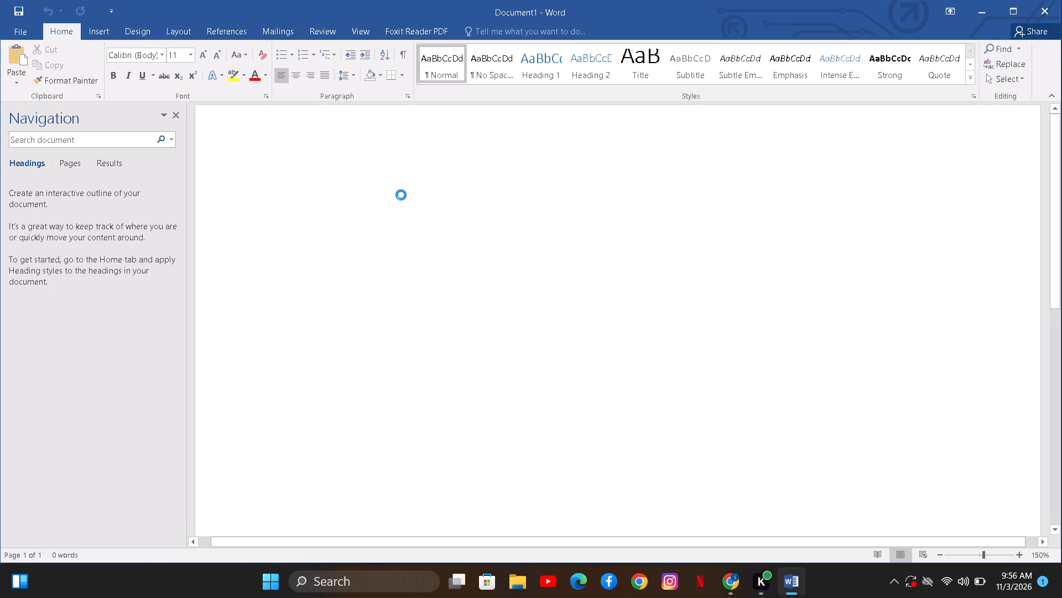
{"action": "left_click", "coordinate": [465, 498]}
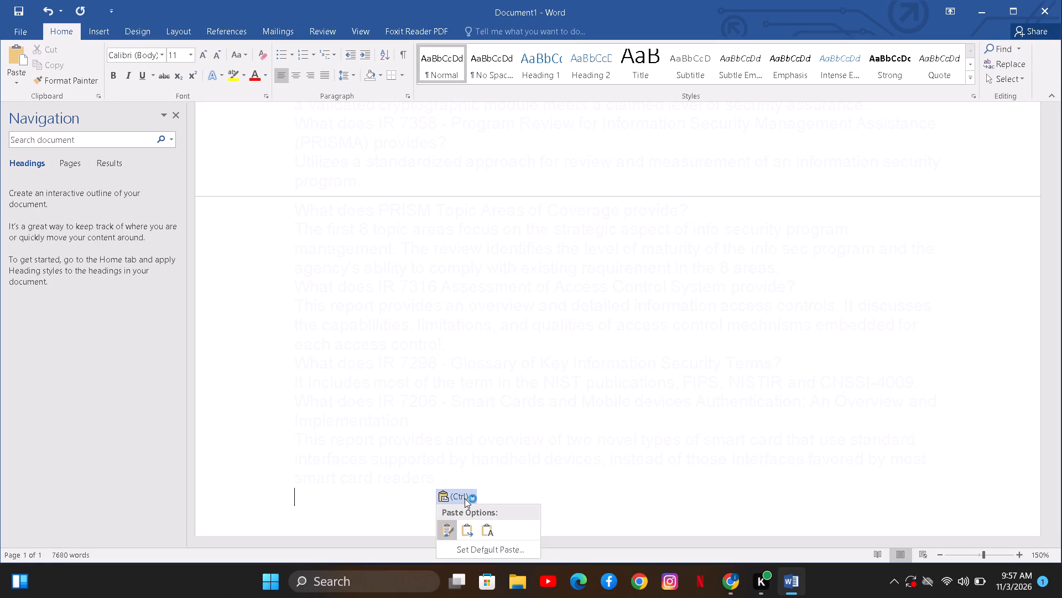
{"action": "left_click", "coordinate": [464, 539]}
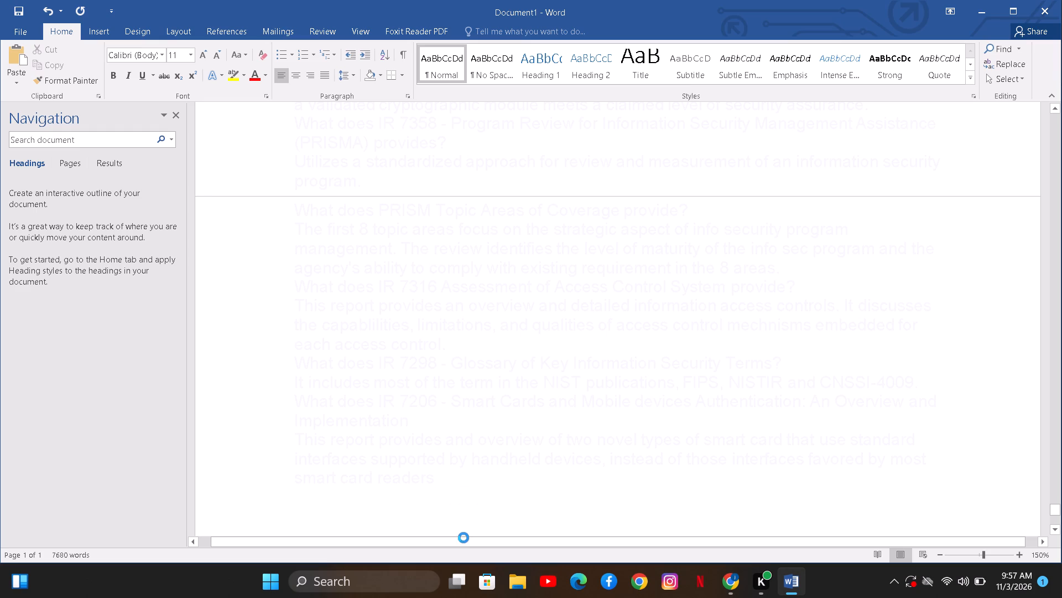
Add page numbers at the bottom of the page in the Accent Bar 2 style.
{"action": "left_click", "coordinate": [93, 32]}
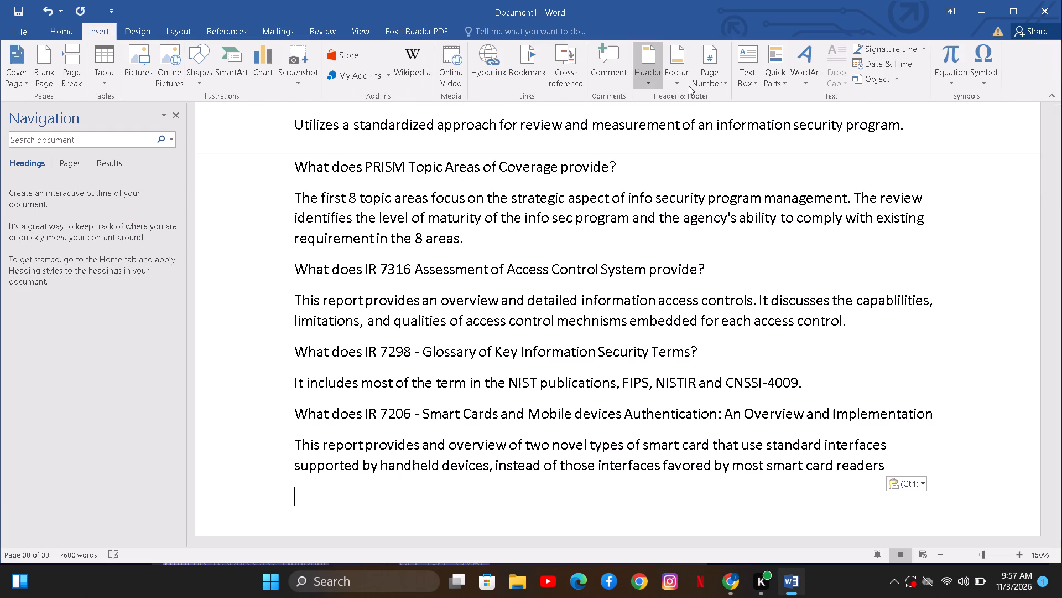
{"action": "left_click", "coordinate": [728, 83]}
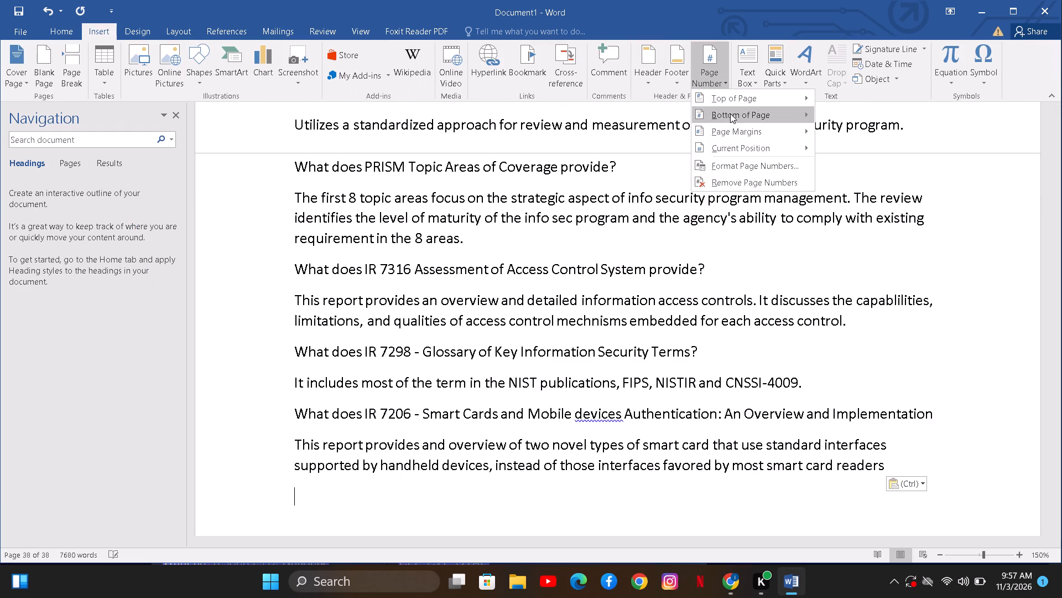
{"action": "left_click", "coordinate": [730, 114]}
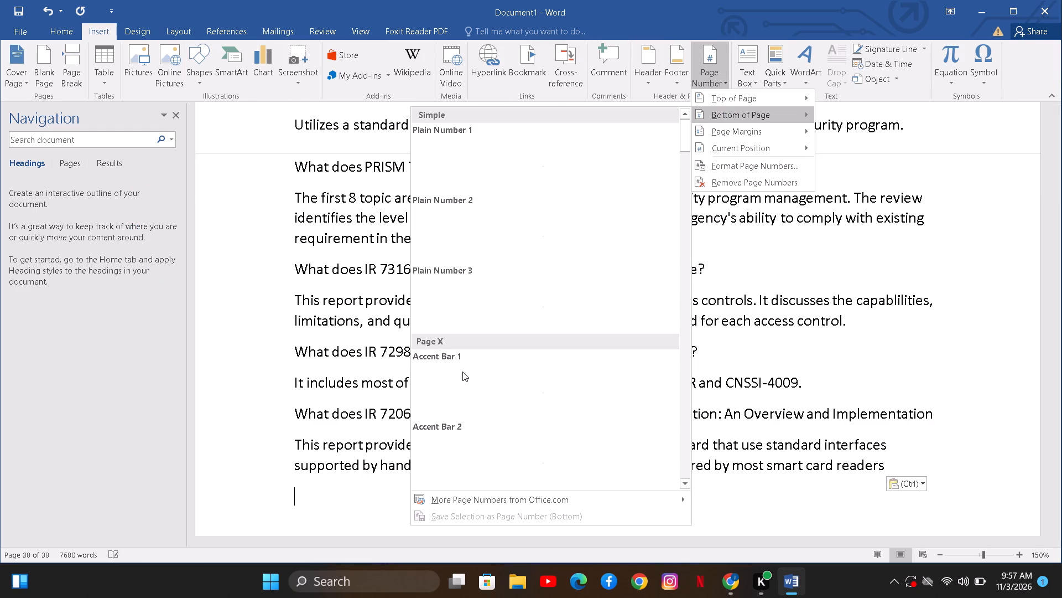
{"action": "left_click", "coordinate": [481, 442]}
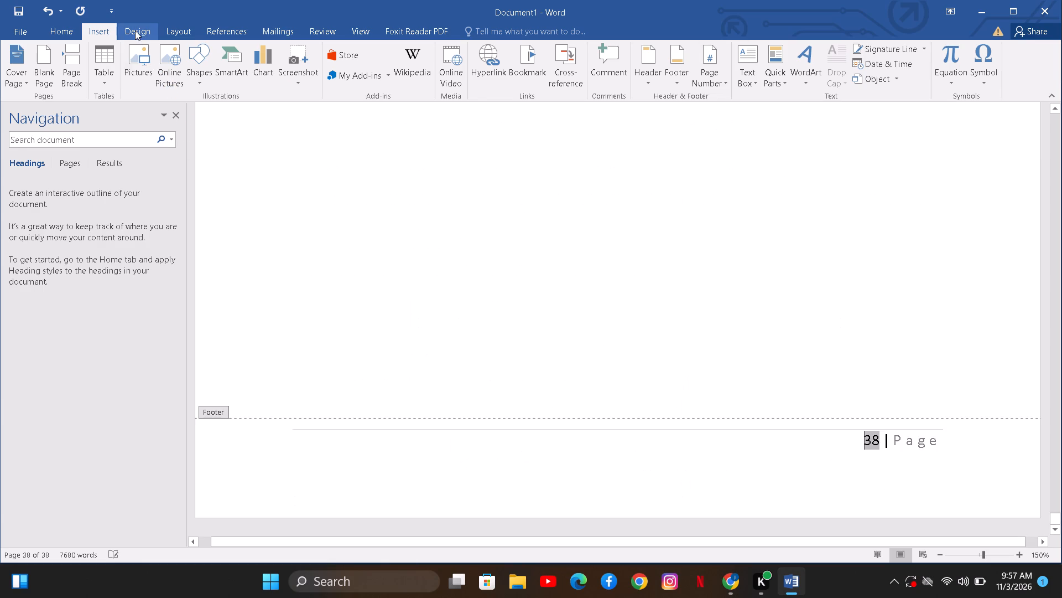
Apply a Box page border to the whole document with the default solid line style.
{"action": "left_click", "coordinate": [136, 31]}
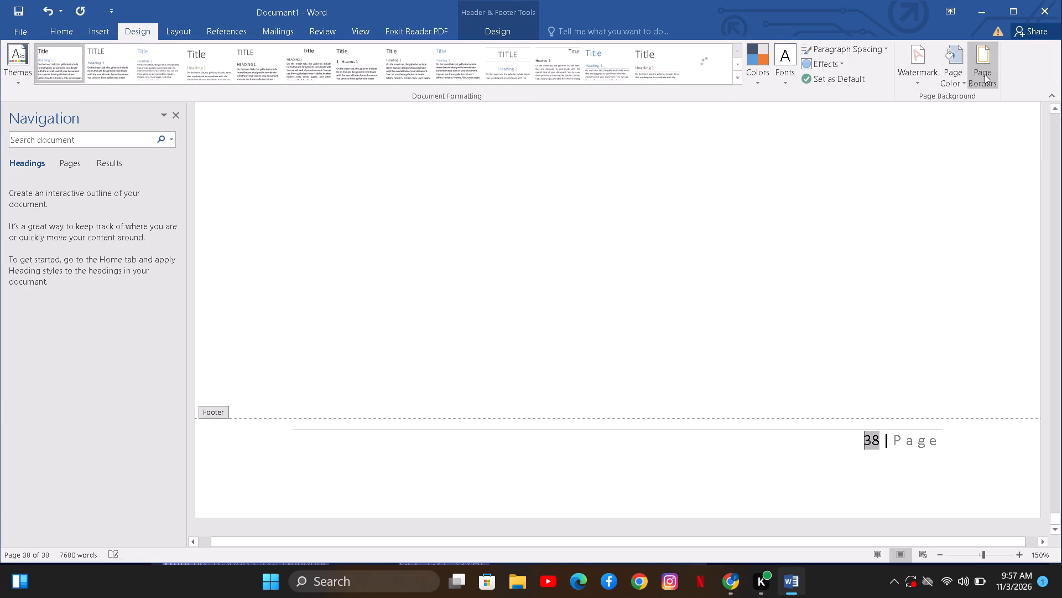
{"action": "left_click", "coordinate": [986, 74]}
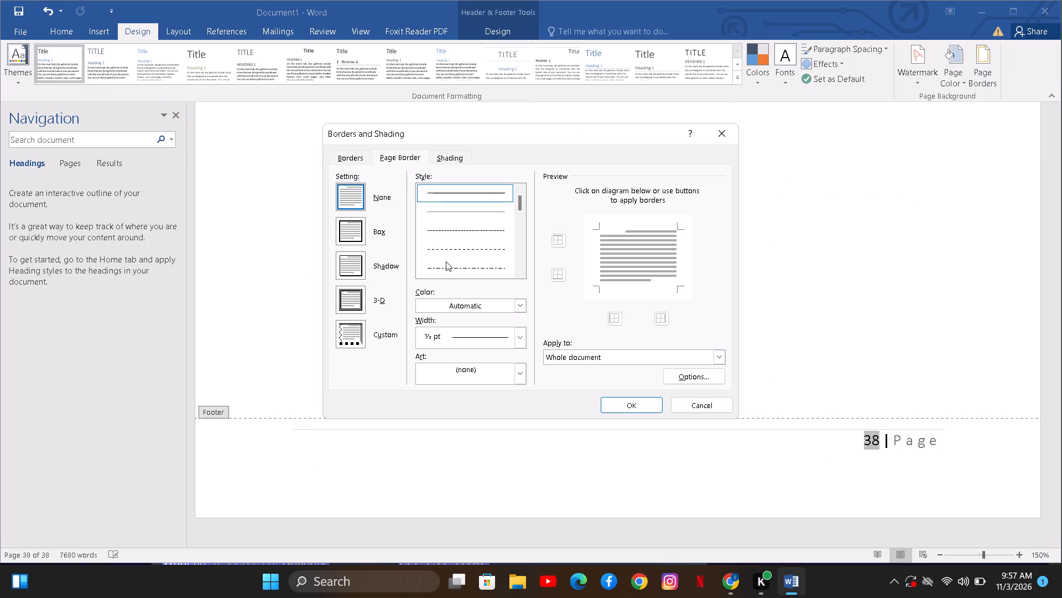
{"action": "left_click", "coordinate": [357, 242]}
{"action": "left_click", "coordinate": [627, 402]}
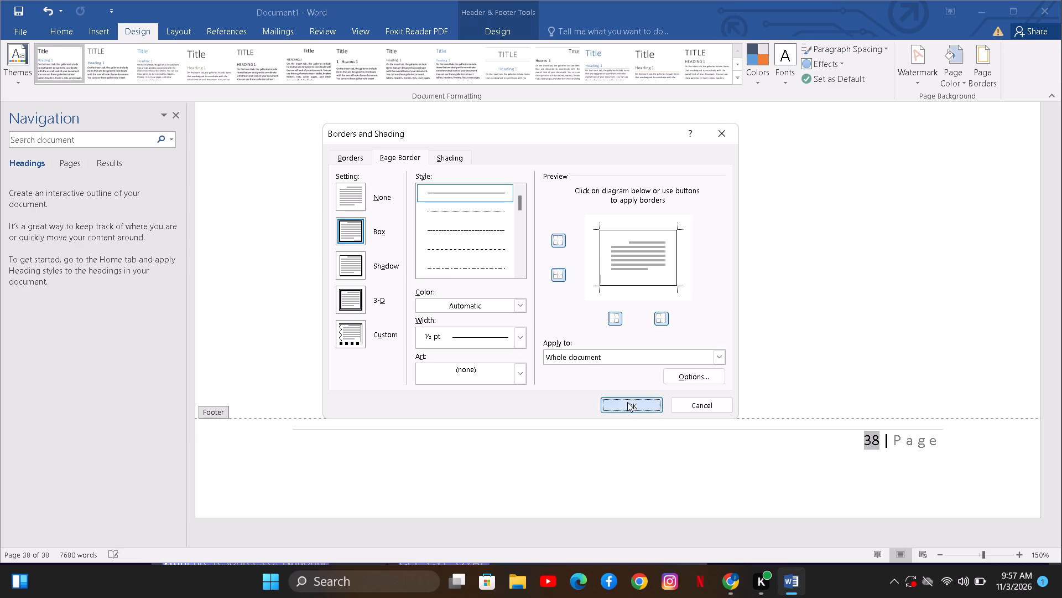
Set the footer paragraph's line spacing to 1.5.
{"action": "left_click", "coordinate": [54, 32]}
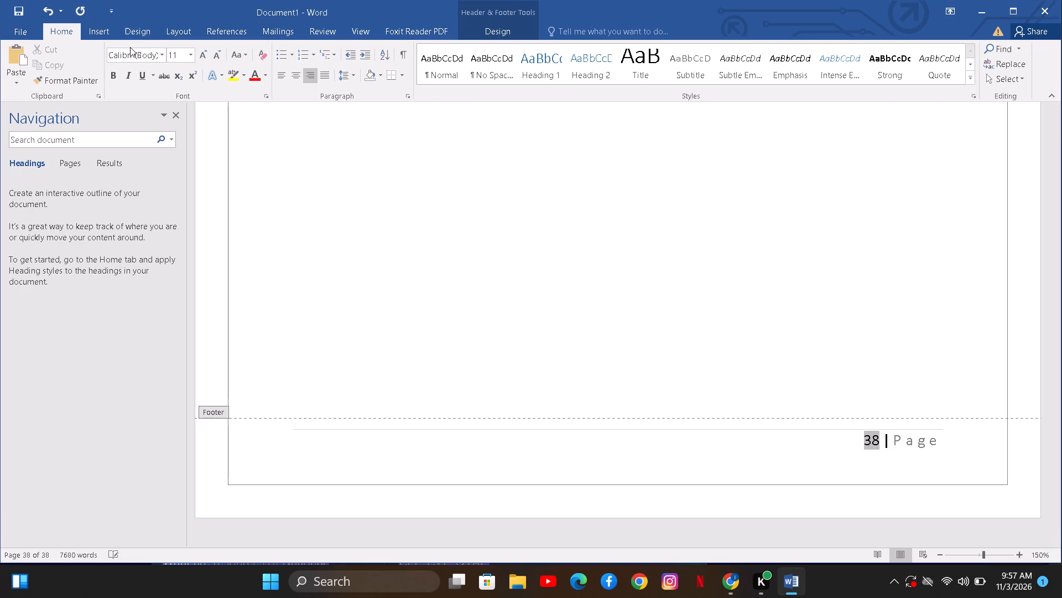
{"action": "left_click", "coordinate": [354, 75]}
{"action": "left_click", "coordinate": [367, 118]}
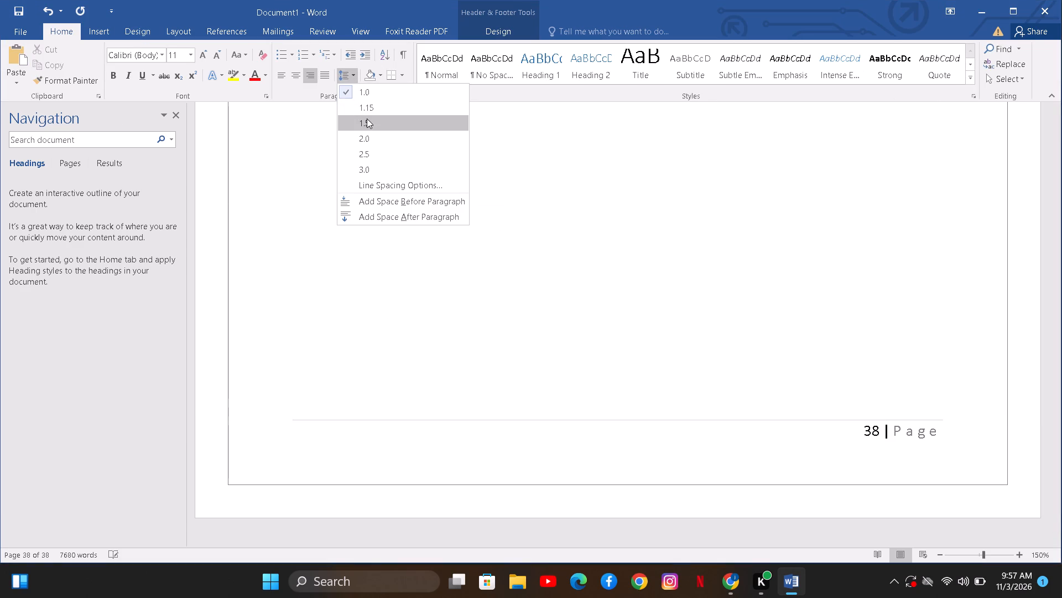
Show page thumbnails in the navigation pane and return from the footer to the body text on the last page.
{"action": "left_click", "coordinate": [70, 161]}
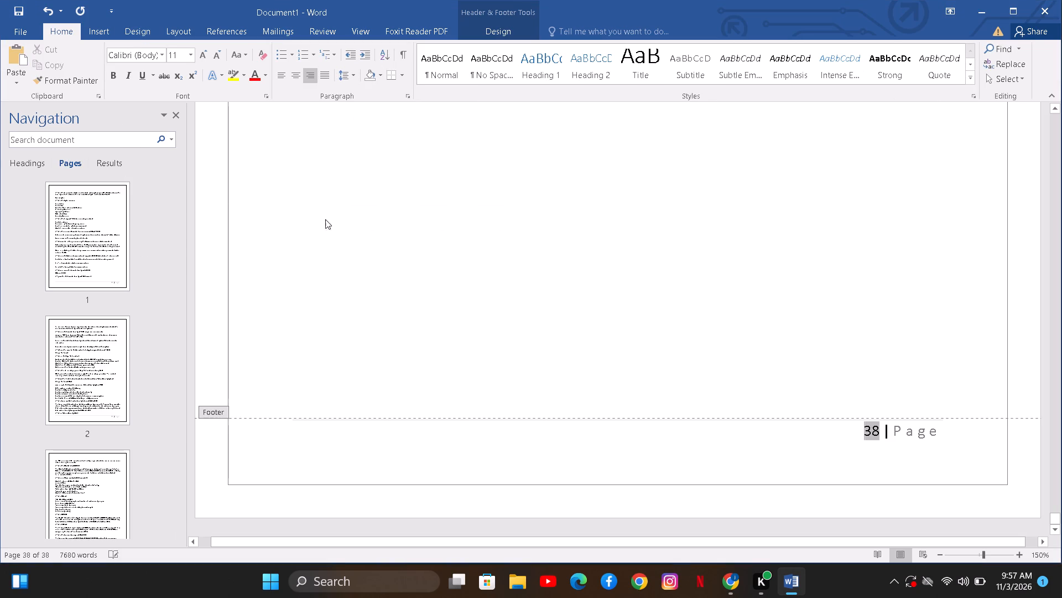
{"action": "scroll", "coordinate": [358, 210], "scroll_direction": "up", "scroll_amount": 8}
{"action": "double_click", "coordinate": [304, 269]}
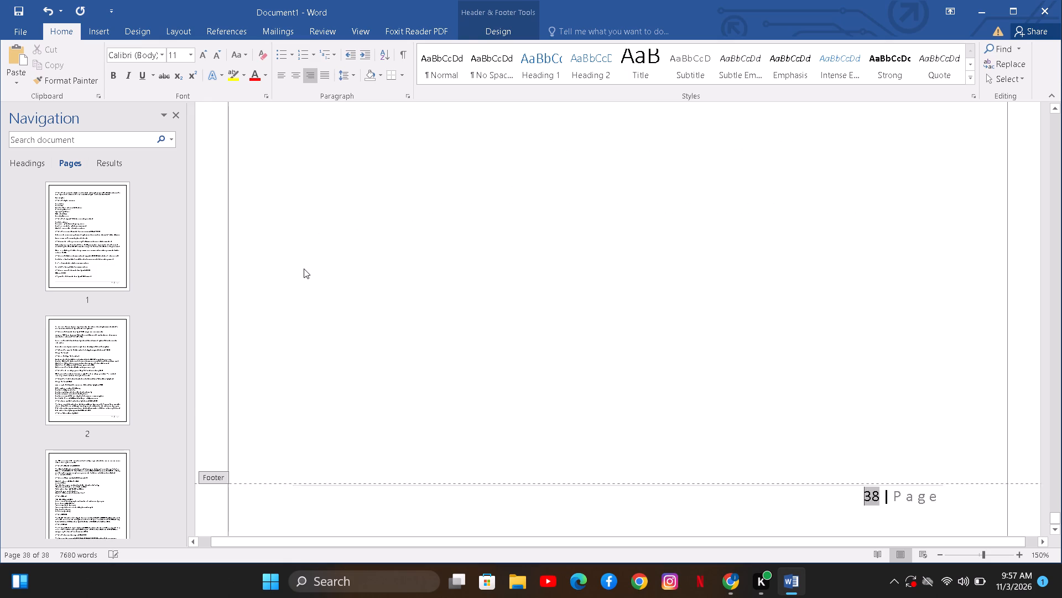
{"action": "scroll", "coordinate": [305, 261], "scroll_direction": "up", "scroll_amount": 1}
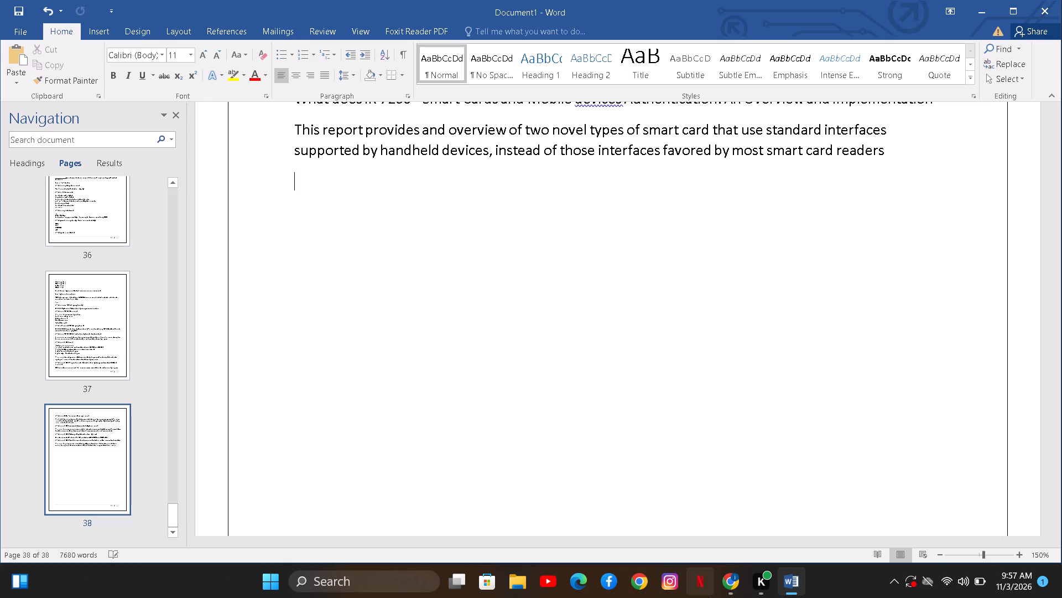
Switch to the Quizlet page in Chrome and copy the first two flashcards, from "this legislation requires Federal agencies" through the six RMF steps.
{"action": "left_click", "coordinate": [727, 580]}
{"action": "scroll", "coordinate": [560, 391], "scroll_direction": "up", "scroll_amount": 20}
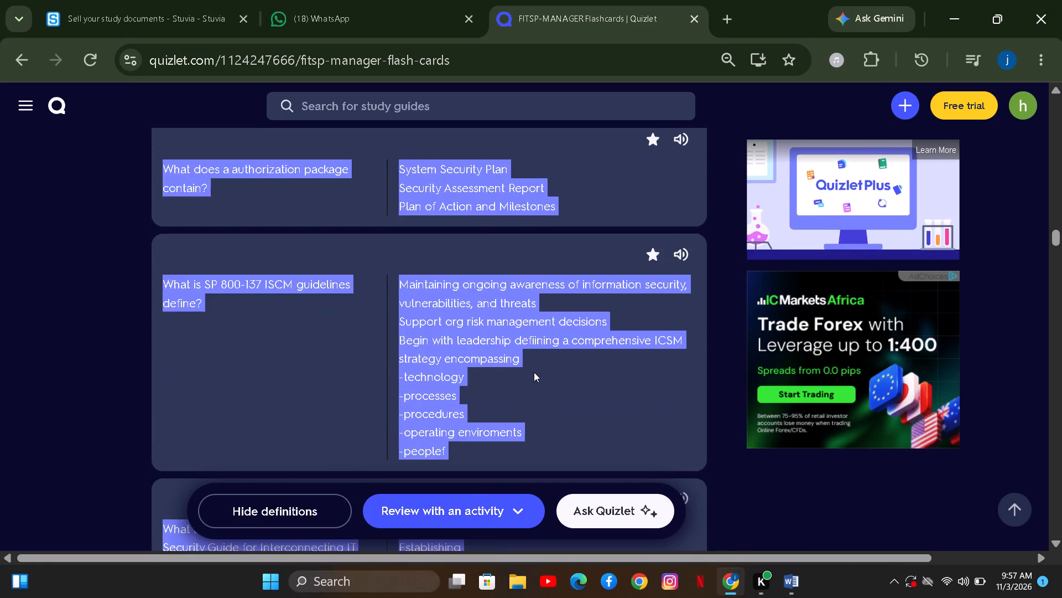
{"action": "scroll", "coordinate": [534, 372], "scroll_direction": "up", "scroll_amount": 4}
{"action": "left_click_drag", "start_coordinate": [1056, 235], "coordinate": [1058, 230]}
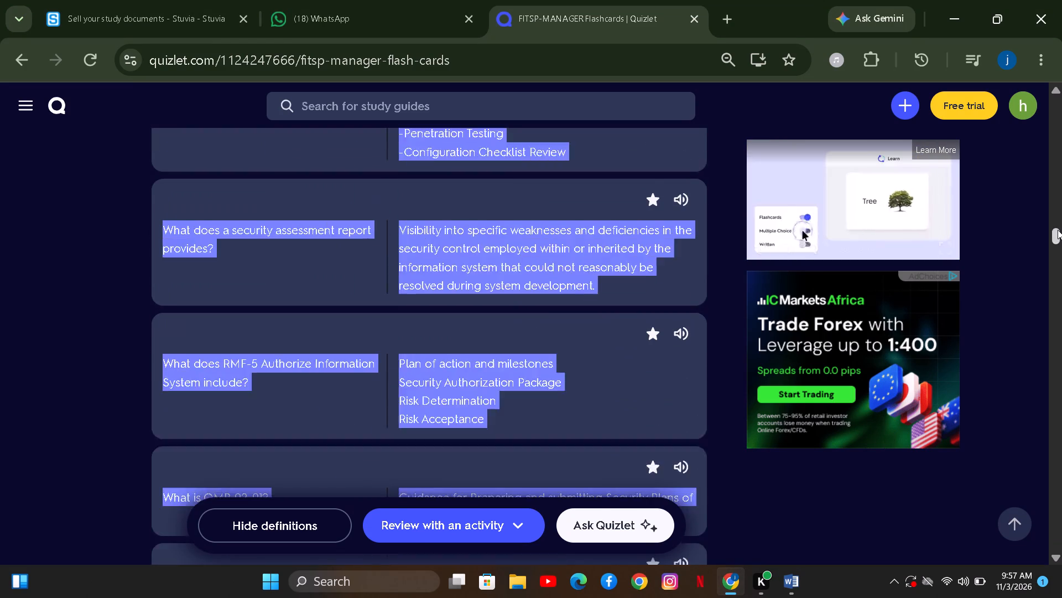
{"action": "left_click_drag", "start_coordinate": [1058, 230], "coordinate": [1061, 114]}
{"action": "scroll", "coordinate": [676, 307], "scroll_direction": "down", "scroll_amount": 5}
{"action": "scroll", "coordinate": [603, 303], "scroll_direction": "down", "scroll_amount": 3}
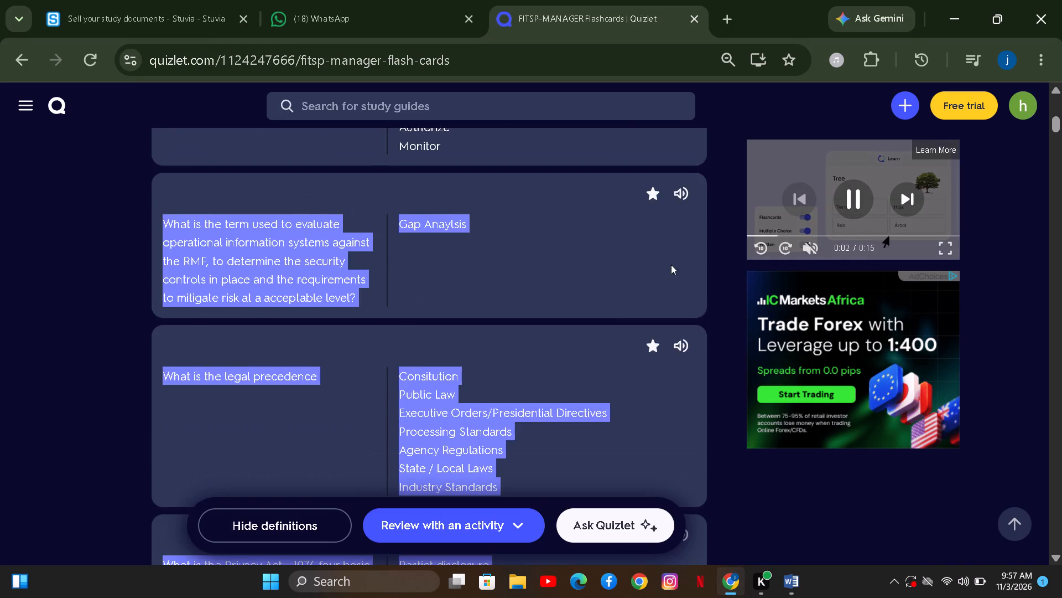
{"action": "scroll", "coordinate": [633, 270], "scroll_direction": "up", "scroll_amount": 5}
{"action": "scroll", "coordinate": [292, 427], "scroll_direction": "down", "scroll_amount": 1}
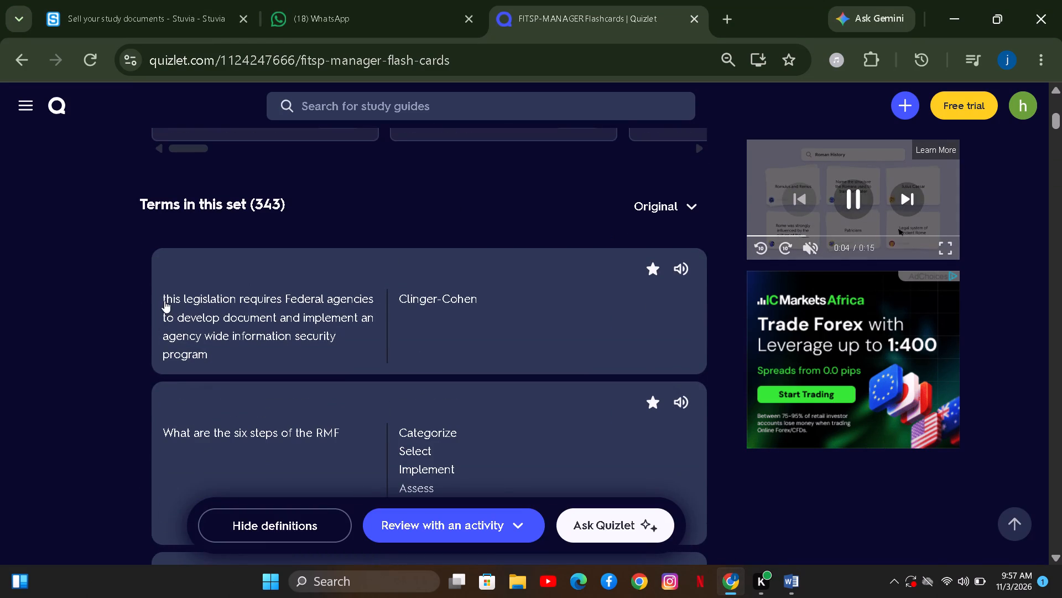
{"action": "left_click_drag", "start_coordinate": [161, 299], "coordinate": [482, 329]}
{"action": "scroll", "coordinate": [482, 329], "scroll_direction": "down", "scroll_amount": 1}
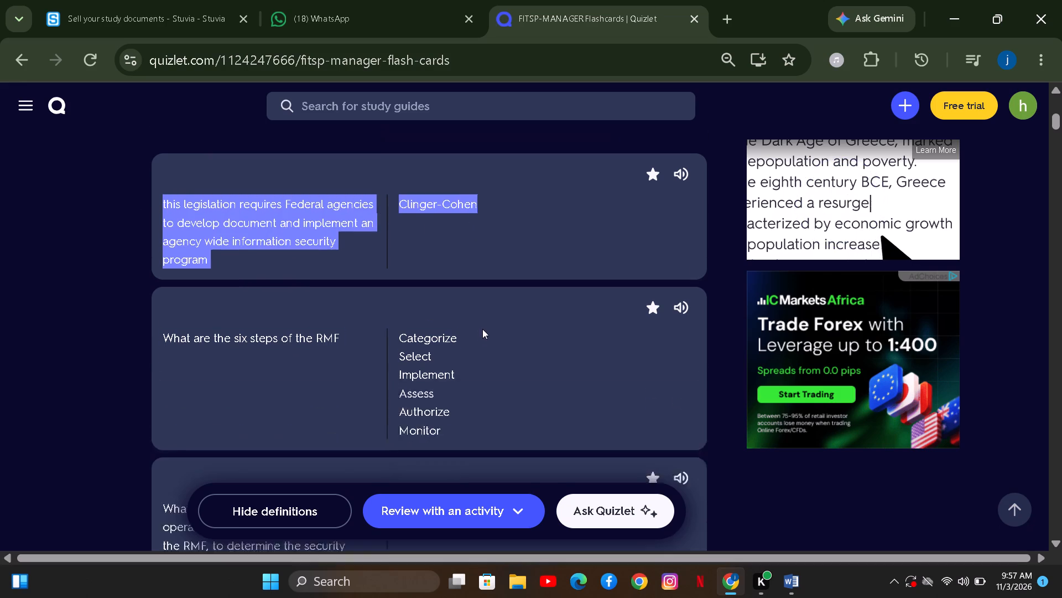
{"action": "scroll", "coordinate": [482, 329], "scroll_direction": "down", "scroll_amount": 1}
{"action": "left_click_drag", "start_coordinate": [482, 329], "coordinate": [484, 332]}
{"action": "key", "text": "ctrl+c"}
{"action": "key", "text": "ctrl+c"}
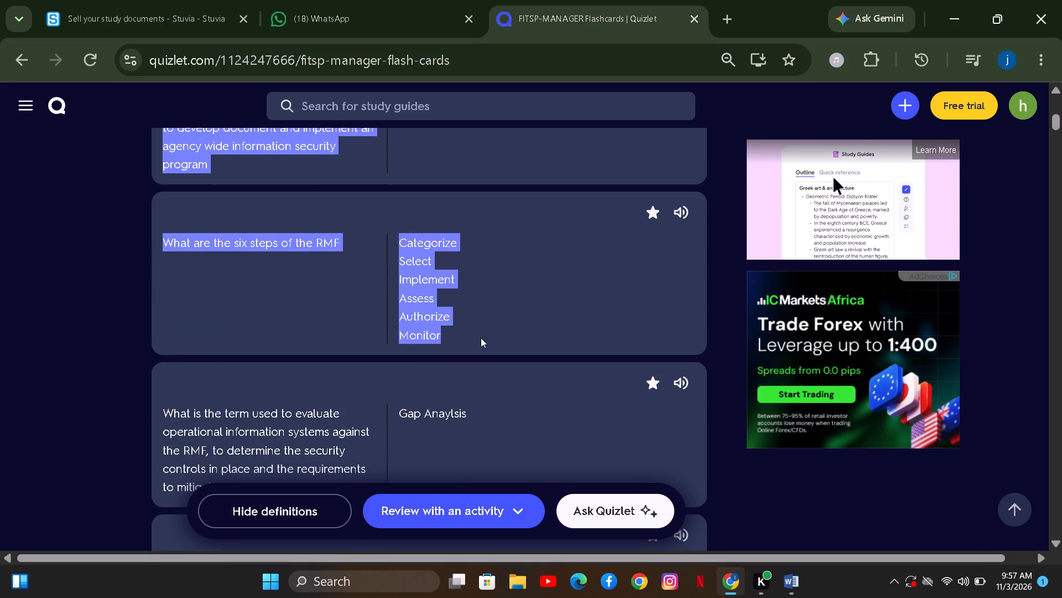
Switch to Word and paste the two copied flashcards at the end of the document with the Merge Formatting paste option.
{"action": "left_click", "coordinate": [792, 582]}
{"action": "key", "text": "ctrl+v"}
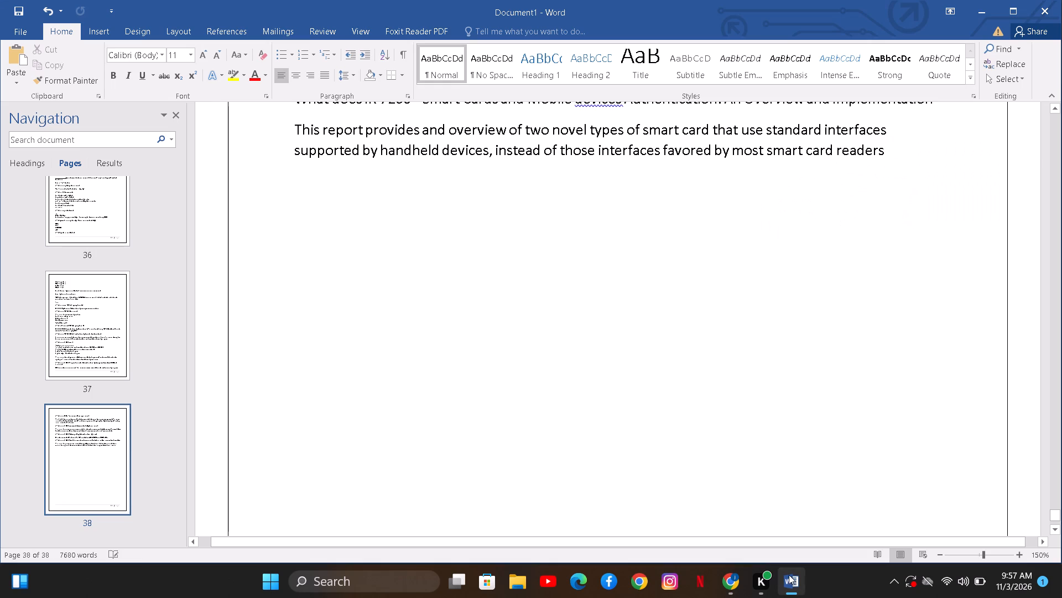
{"action": "left_click", "coordinate": [377, 376]}
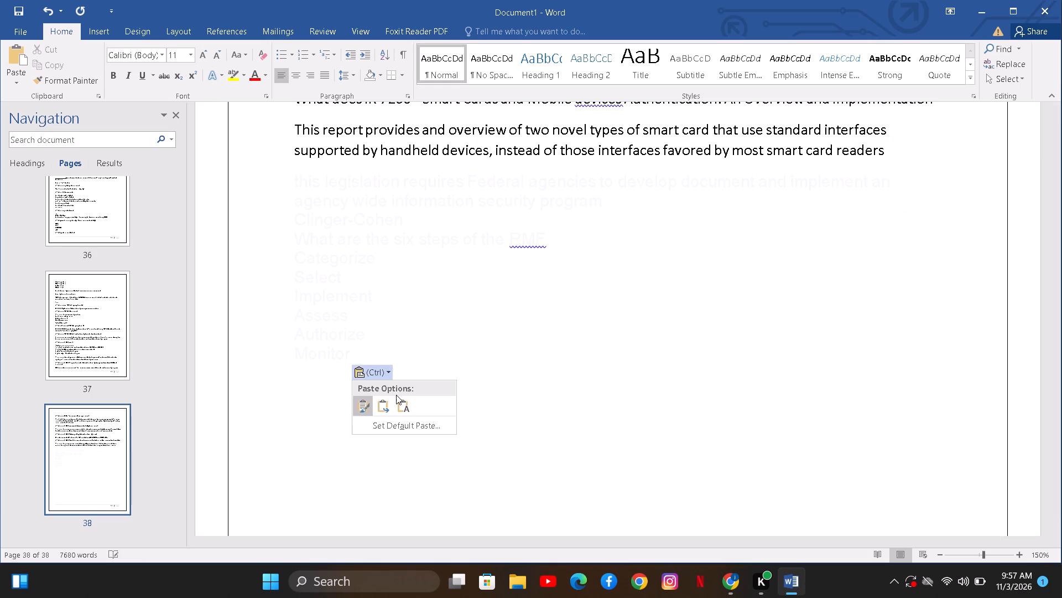
{"action": "left_click", "coordinate": [381, 403]}
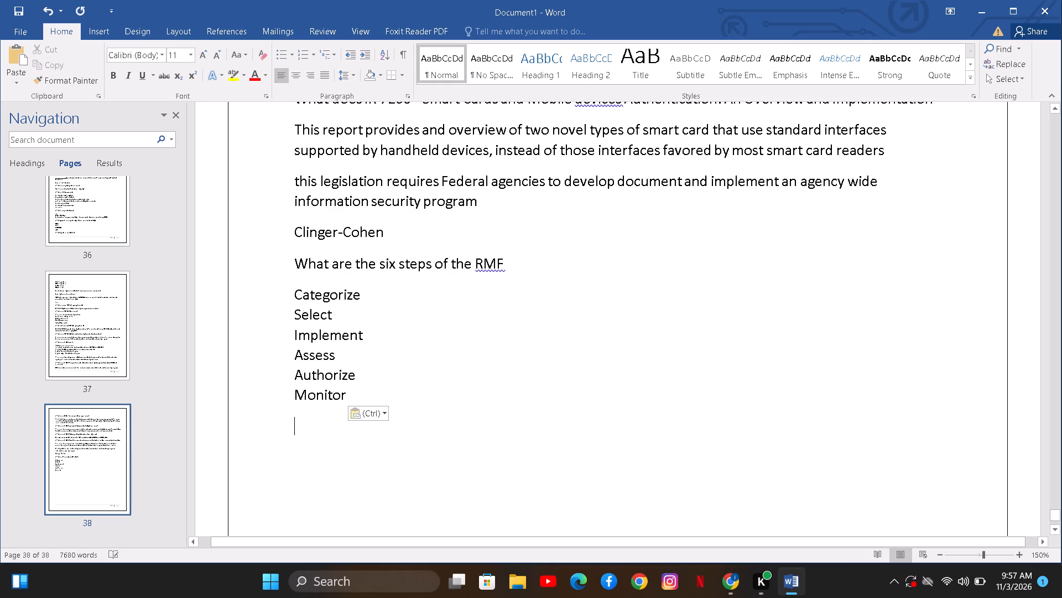
Ignore the grammar flags on "RMF" in the six-steps question and on "devices" in the IR 7206 question.
{"action": "right_click", "coordinate": [487, 266]}
{"action": "left_click", "coordinate": [538, 296]}
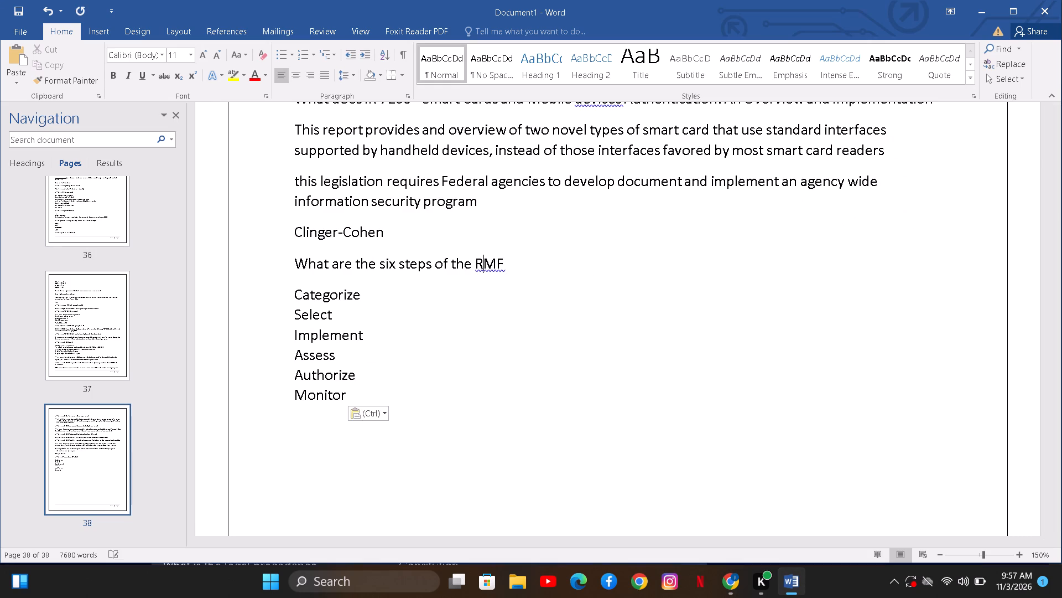
{"action": "scroll", "coordinate": [534, 301], "scroll_direction": "up", "scroll_amount": 5}
{"action": "right_click", "coordinate": [596, 350]}
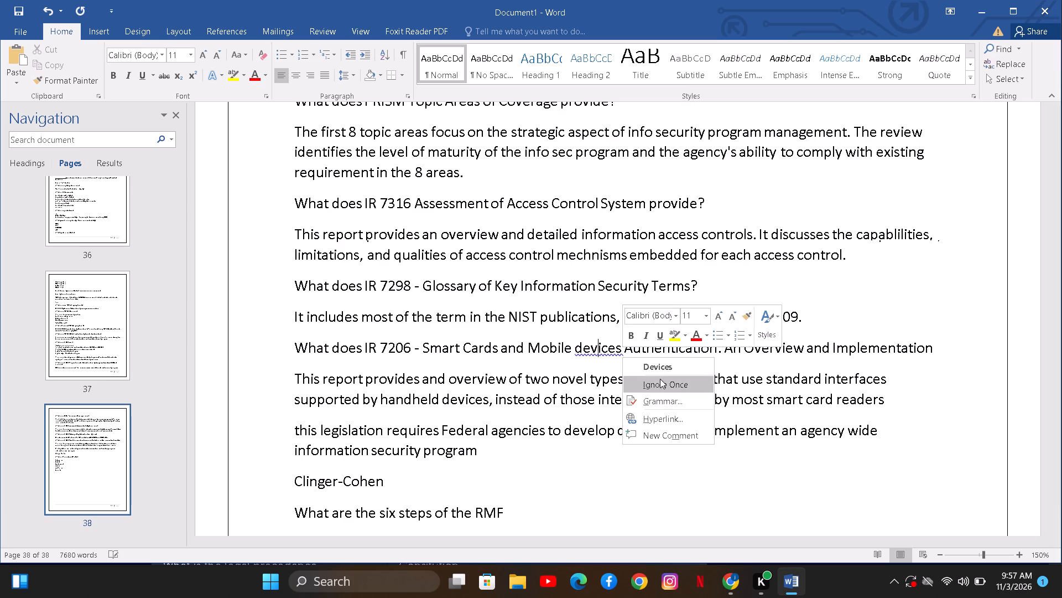
{"action": "left_click", "coordinate": [663, 382]}
On page 37, ignore all spelling flags on "Intergency" and ignore the grammar flag on "units" in the IR 7816 answer.
{"action": "scroll", "coordinate": [581, 370], "scroll_direction": "up", "scroll_amount": 18}
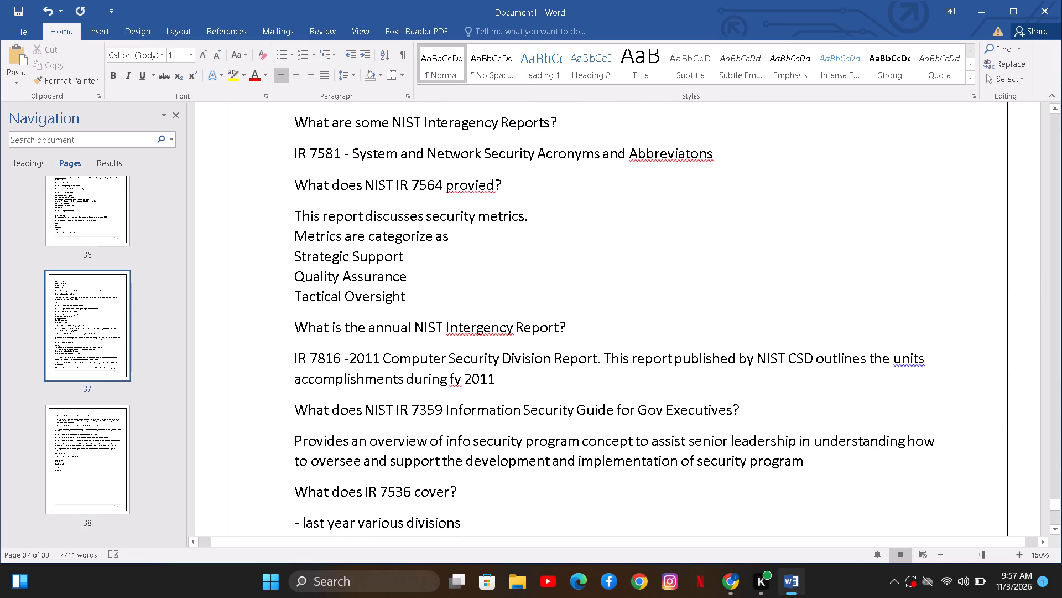
{"action": "right_click", "coordinate": [486, 336]}
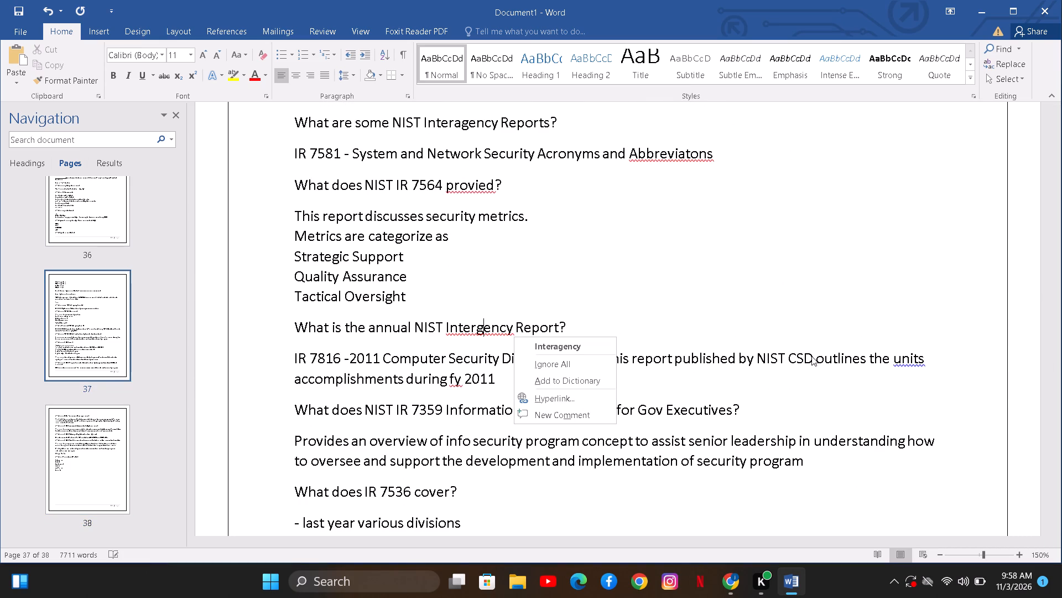
{"action": "left_click", "coordinate": [581, 362]}
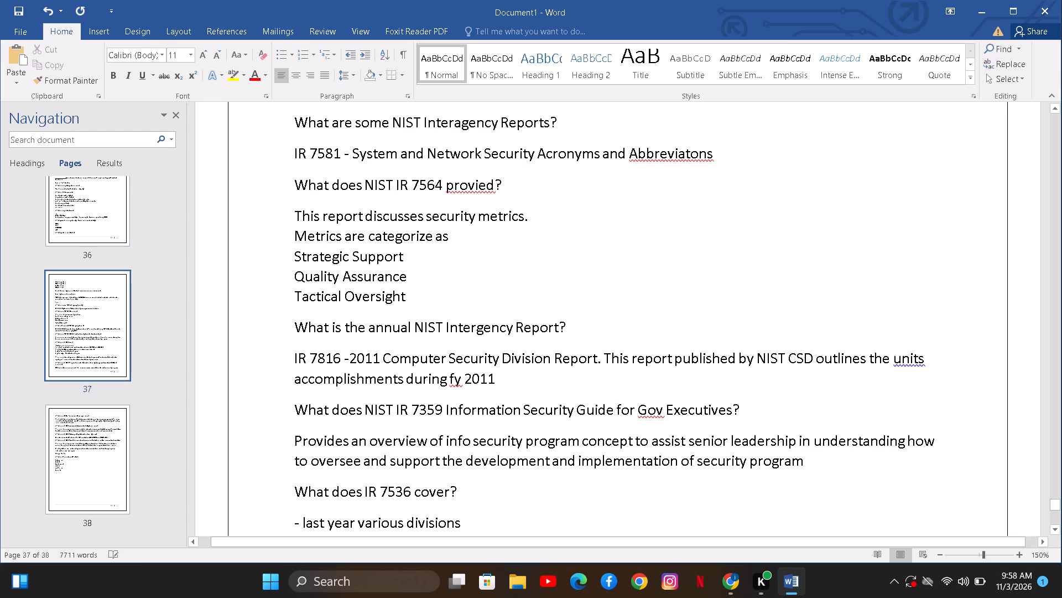
{"action": "right_click", "coordinate": [912, 365]}
{"action": "left_click", "coordinate": [839, 409]}
Correct "provied" to "provide" in the NIST IR 7564 question and "Abbreviatons" to "Abbreviations" in the IR 7581 line.
{"action": "right_click", "coordinate": [485, 185]}
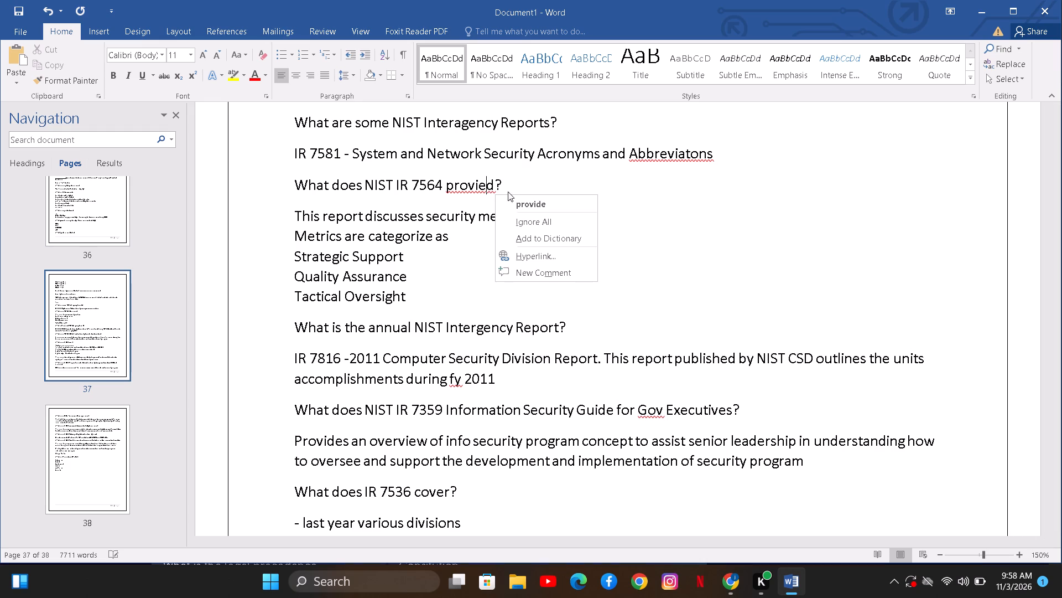
{"action": "left_click", "coordinate": [539, 207]}
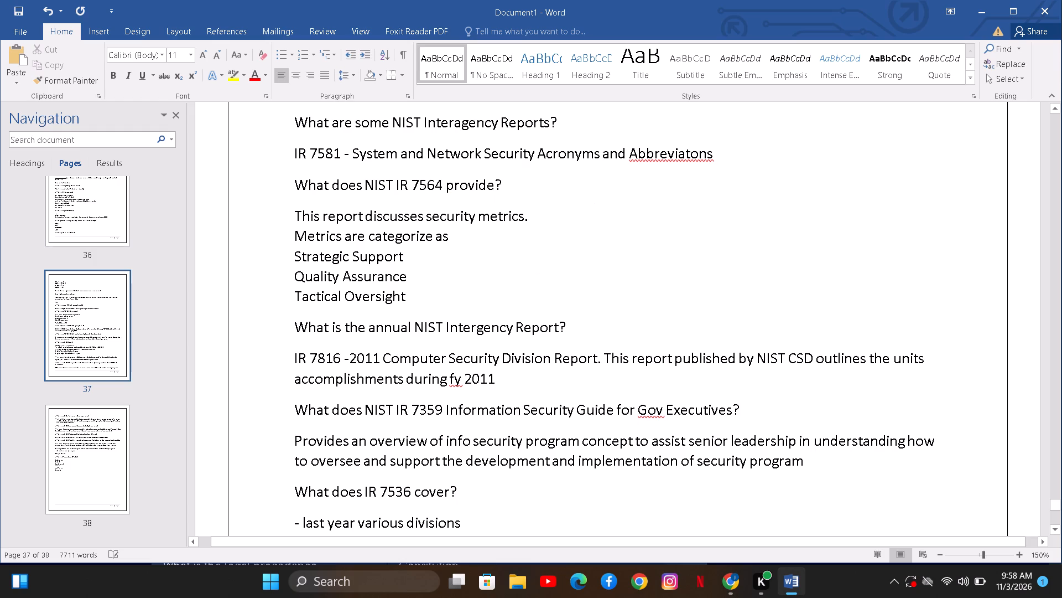
{"action": "right_click", "coordinate": [681, 156]}
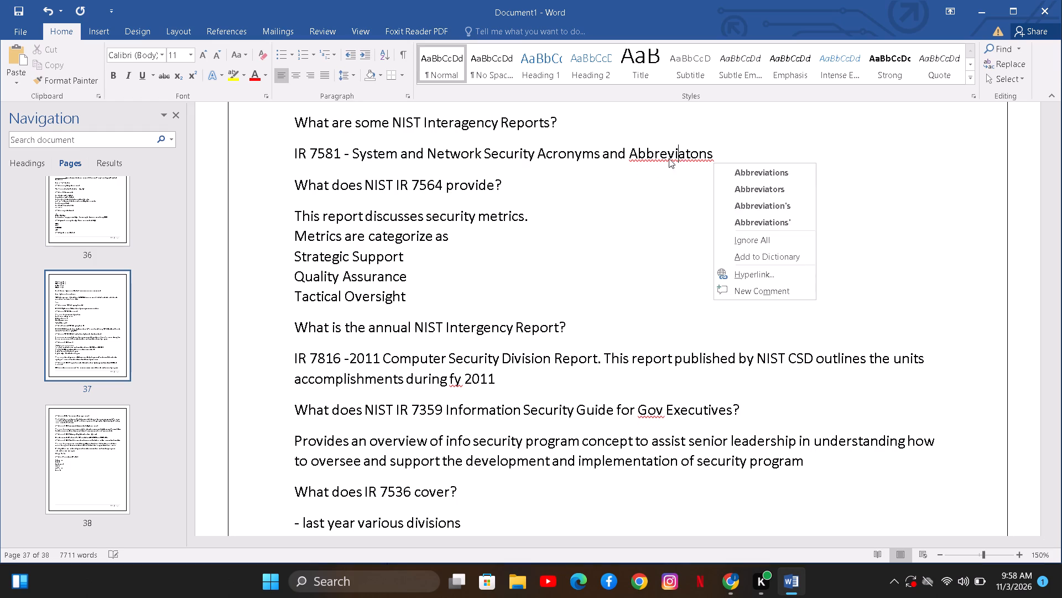
{"action": "left_click", "coordinate": [772, 170]}
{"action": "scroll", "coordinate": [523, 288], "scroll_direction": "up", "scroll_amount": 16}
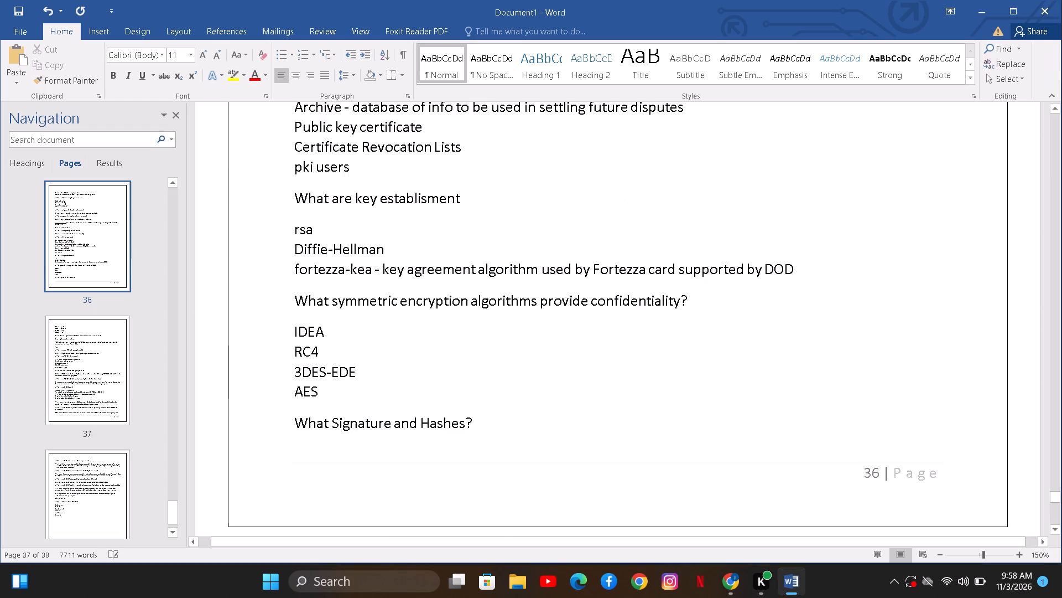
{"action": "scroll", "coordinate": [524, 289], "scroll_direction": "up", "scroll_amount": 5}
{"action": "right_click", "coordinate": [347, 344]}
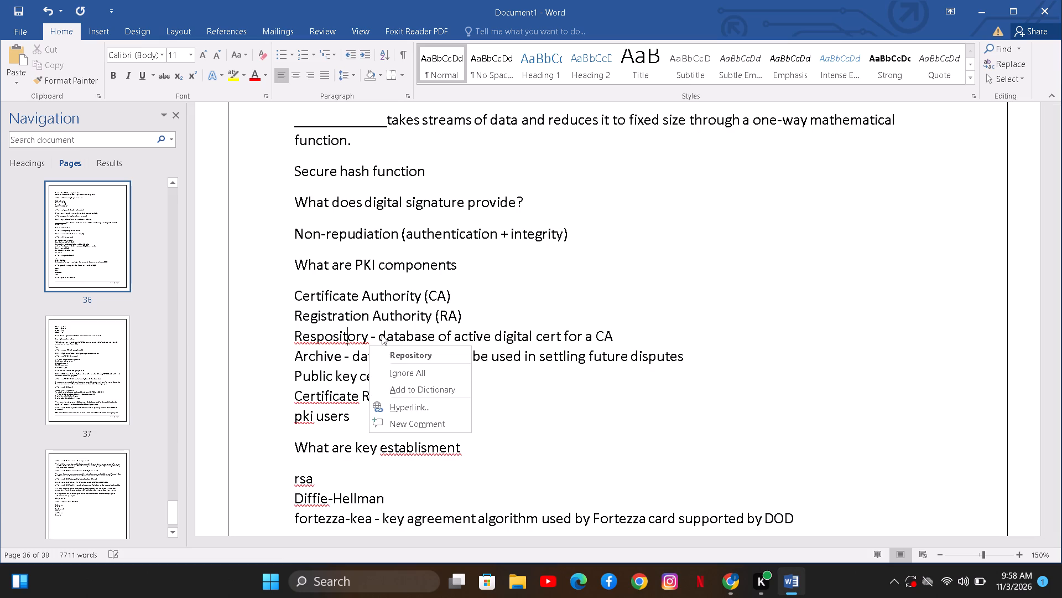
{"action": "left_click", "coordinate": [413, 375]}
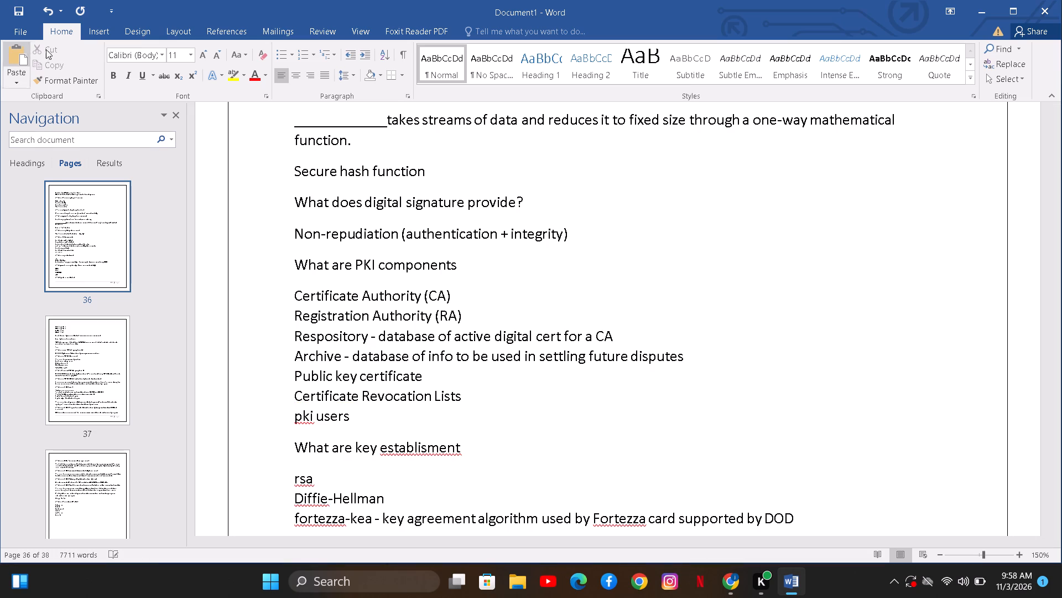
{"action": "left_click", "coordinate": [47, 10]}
In the PKI components list on page 36, correct "Respository" to "Repository" and ignore all spelling flags on "pki".
{"action": "right_click", "coordinate": [338, 337]}
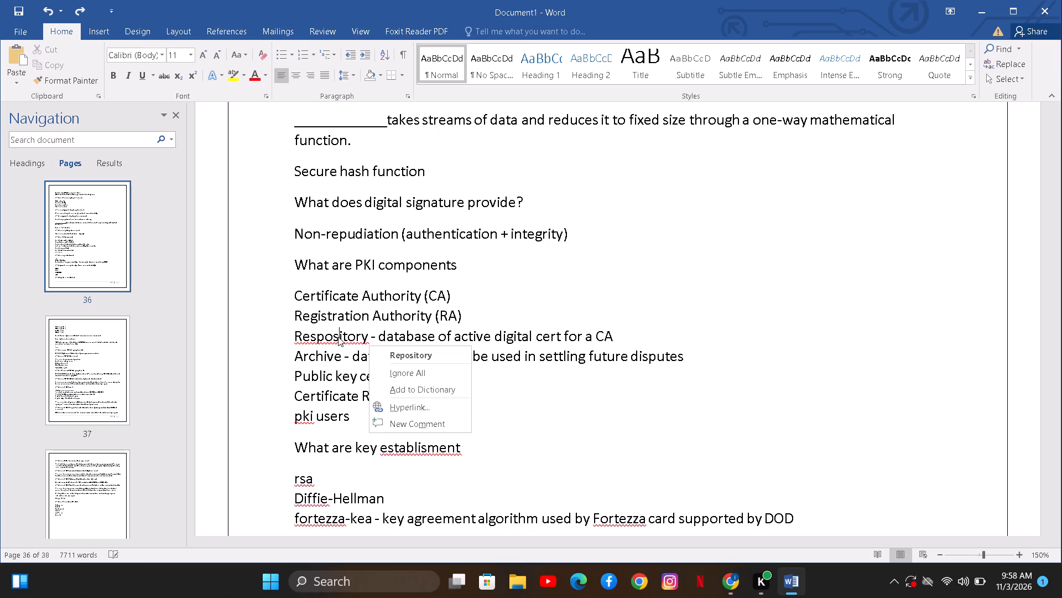
{"action": "left_click", "coordinate": [421, 360]}
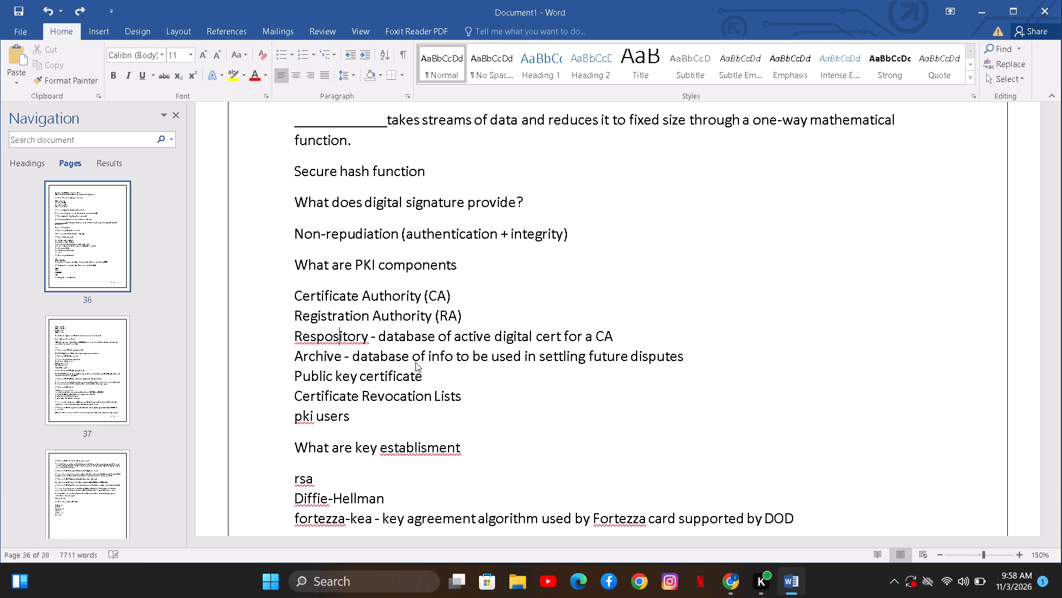
{"action": "right_click", "coordinate": [310, 427]}
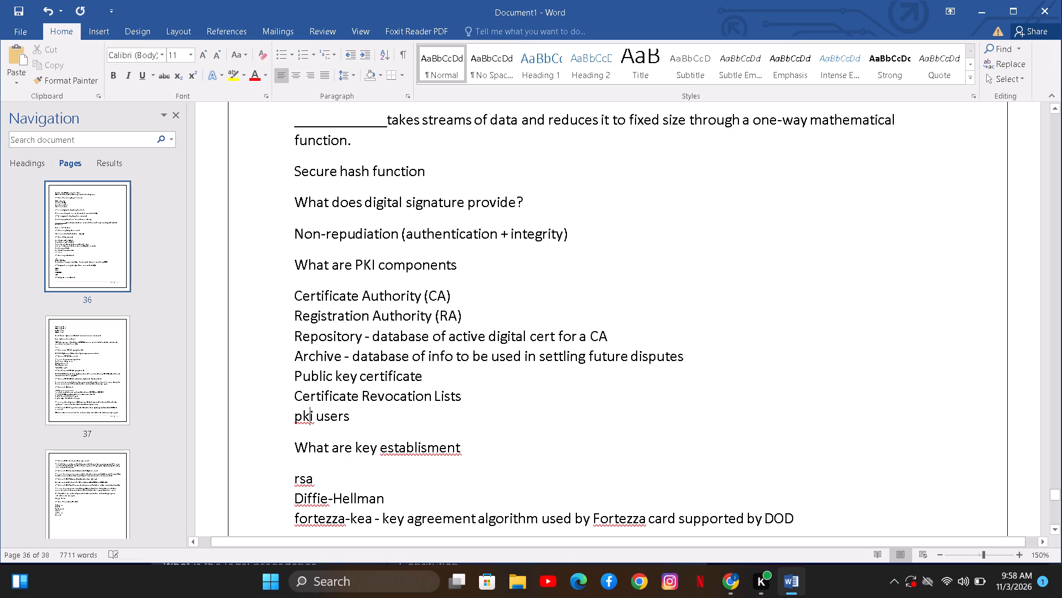
{"action": "right_click", "coordinate": [312, 424]}
{"action": "left_click", "coordinate": [352, 366]}
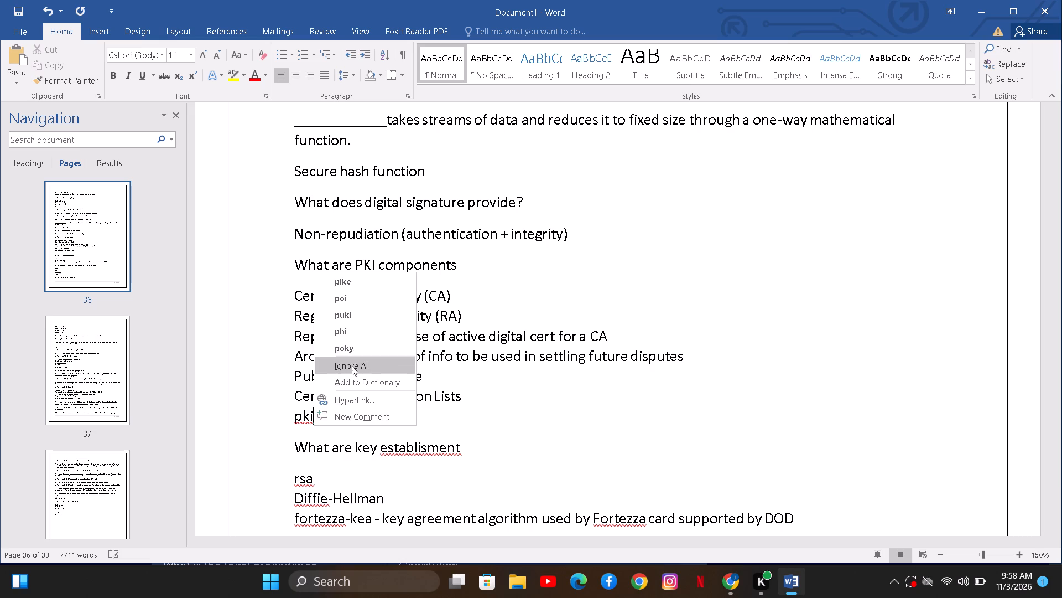
Correct "establisment" to "establishment" in the "What are key" question on page 36.
{"action": "right_click", "coordinate": [412, 450]}
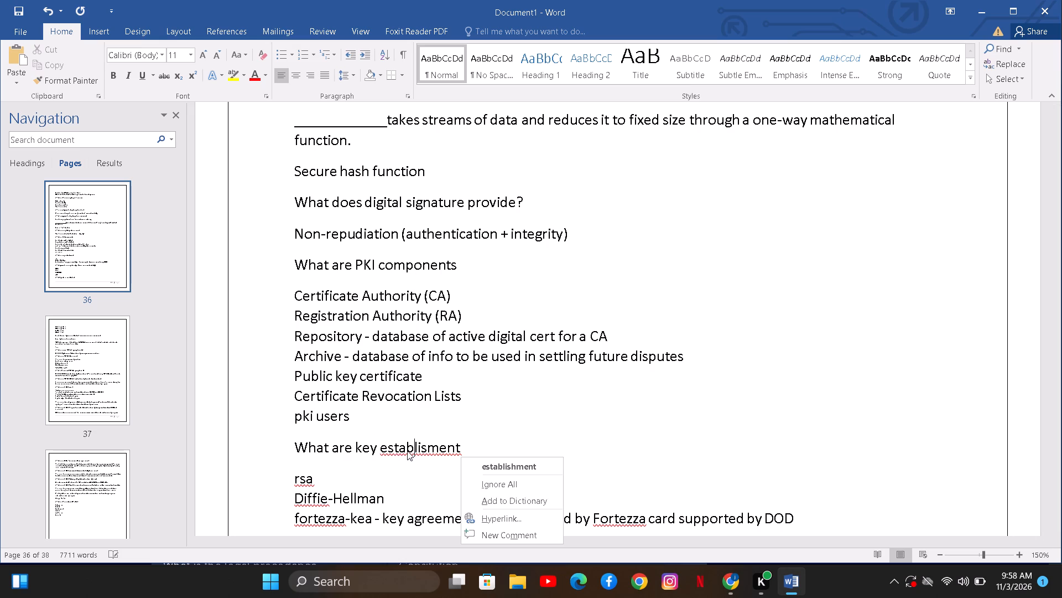
{"action": "left_click", "coordinate": [496, 466]}
{"action": "scroll", "coordinate": [462, 460], "scroll_direction": "down", "scroll_amount": 2}
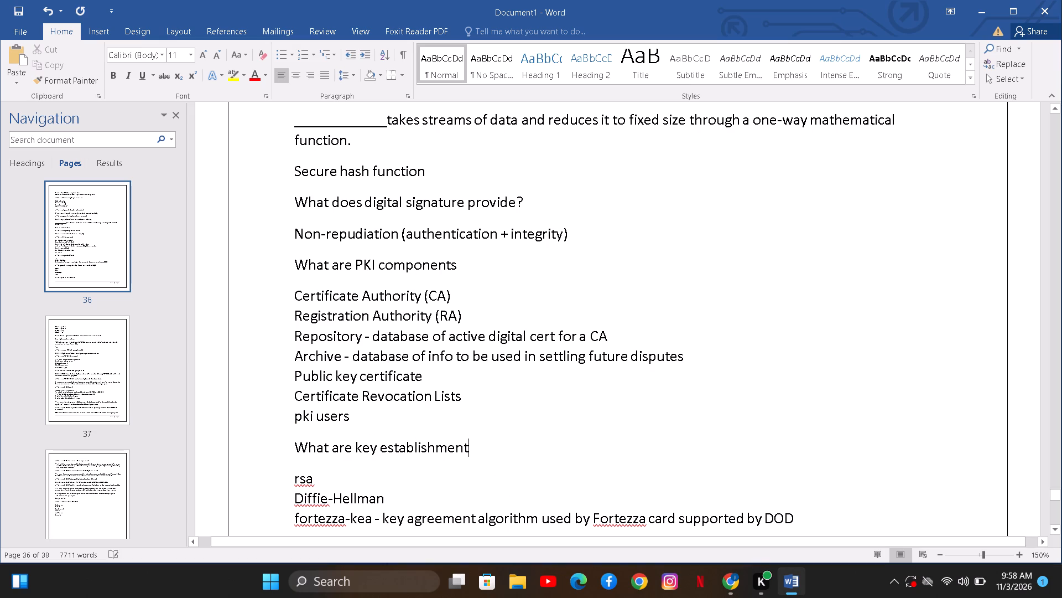
In the key establishment answer on page 36, ignore all spelling flags on "rsa", "Diffie" and "fortezza".
{"action": "right_click", "coordinate": [309, 385]}
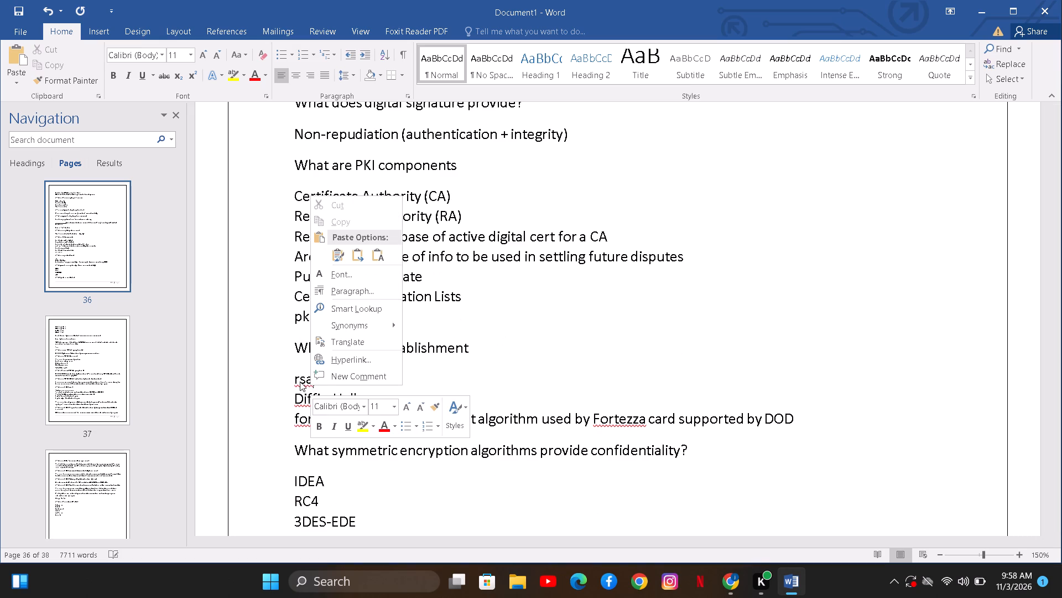
{"action": "right_click", "coordinate": [301, 382]}
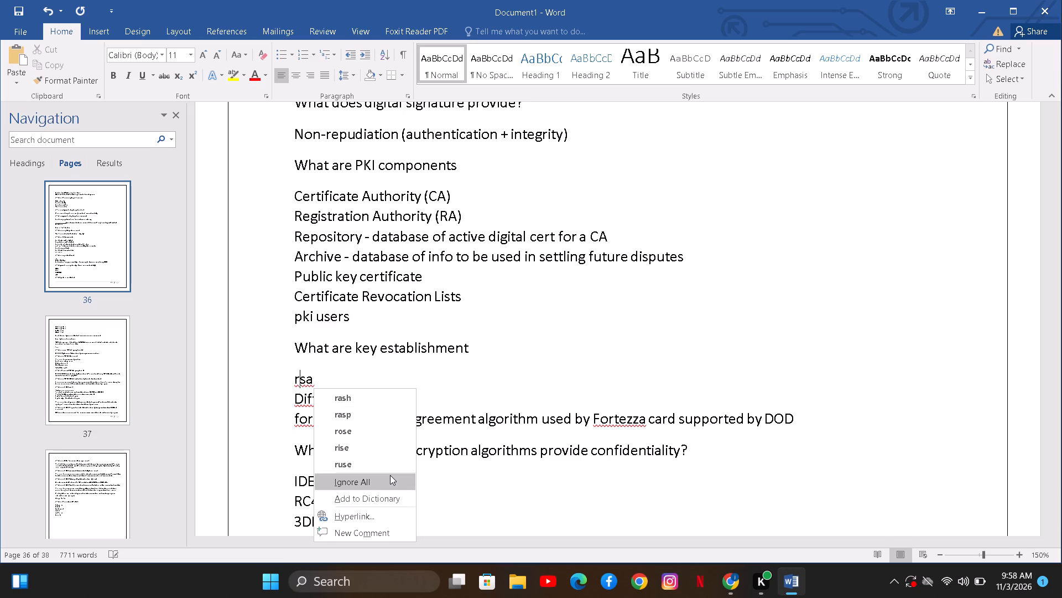
{"action": "left_click", "coordinate": [390, 475]}
{"action": "right_click", "coordinate": [312, 403]}
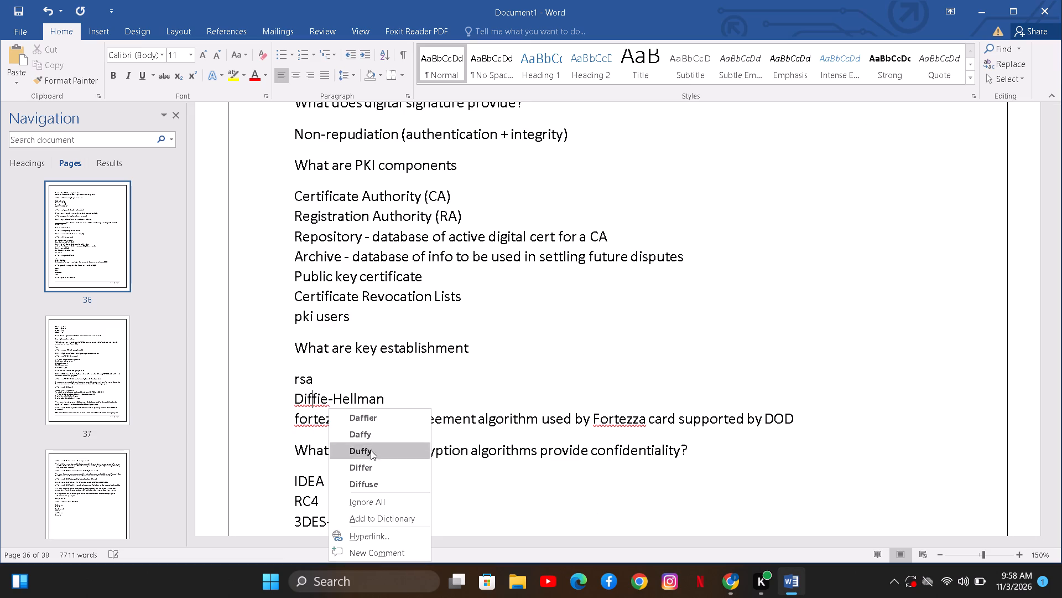
{"action": "left_click", "coordinate": [374, 499]}
{"action": "right_click", "coordinate": [314, 429]}
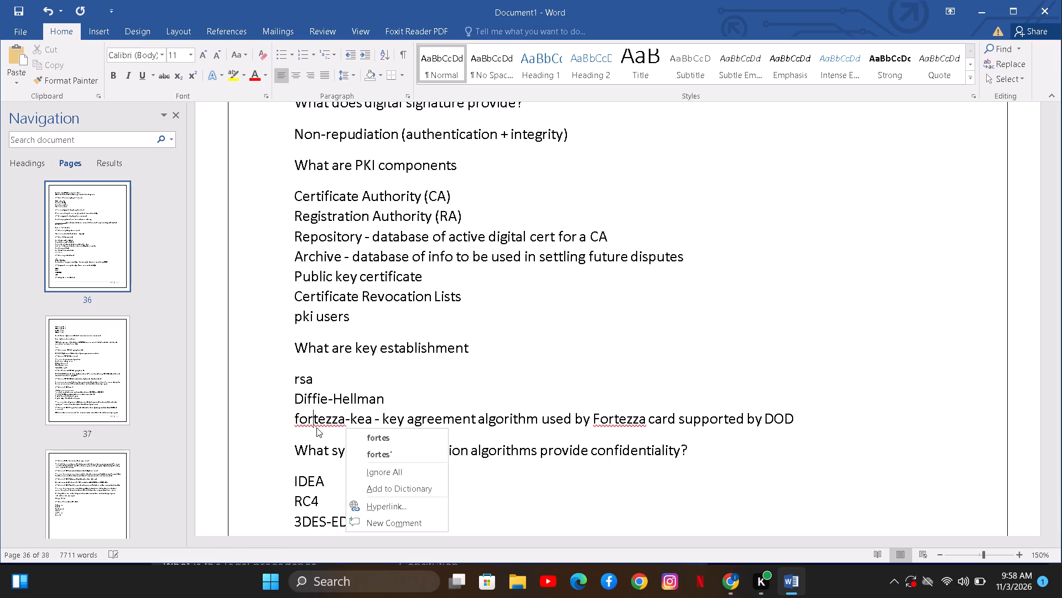
{"action": "left_click", "coordinate": [397, 473]}
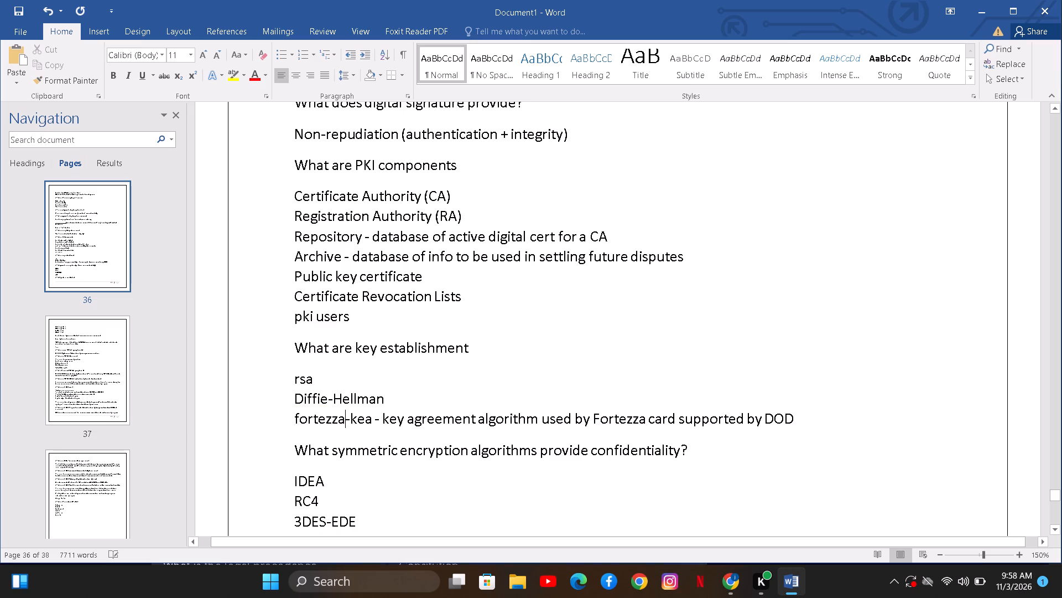
On page 37, ignore all spelling flags on "fy" in the IR 7816 answer and "Gov" in the NIST IR 7359 question.
{"action": "scroll", "coordinate": [479, 441], "scroll_direction": "down", "scroll_amount": 4}
{"action": "scroll", "coordinate": [433, 430], "scroll_direction": "down", "scroll_amount": 11}
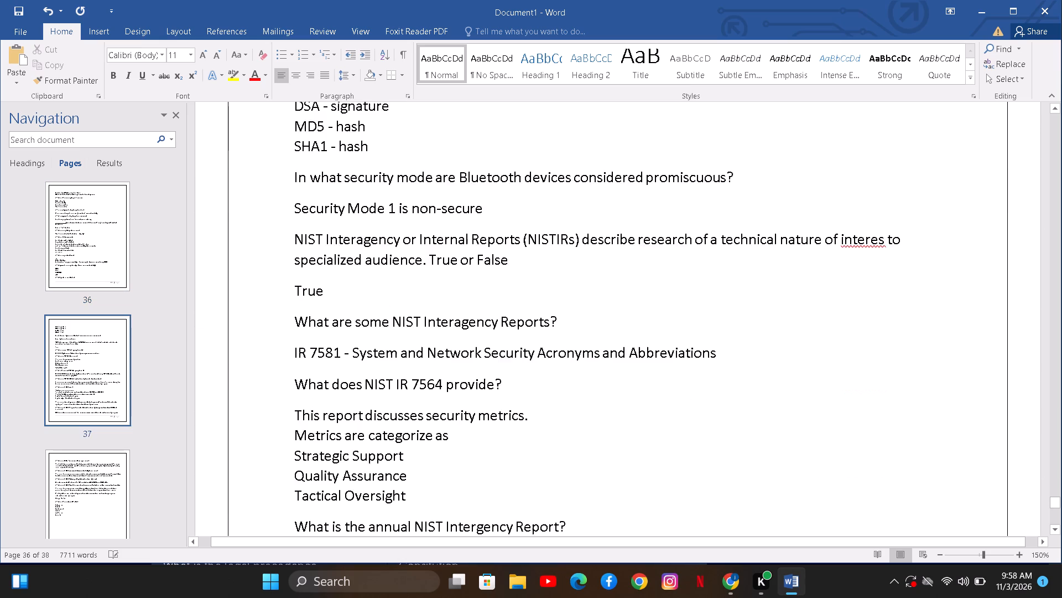
{"action": "scroll", "coordinate": [430, 431], "scroll_direction": "down", "scroll_amount": 8}
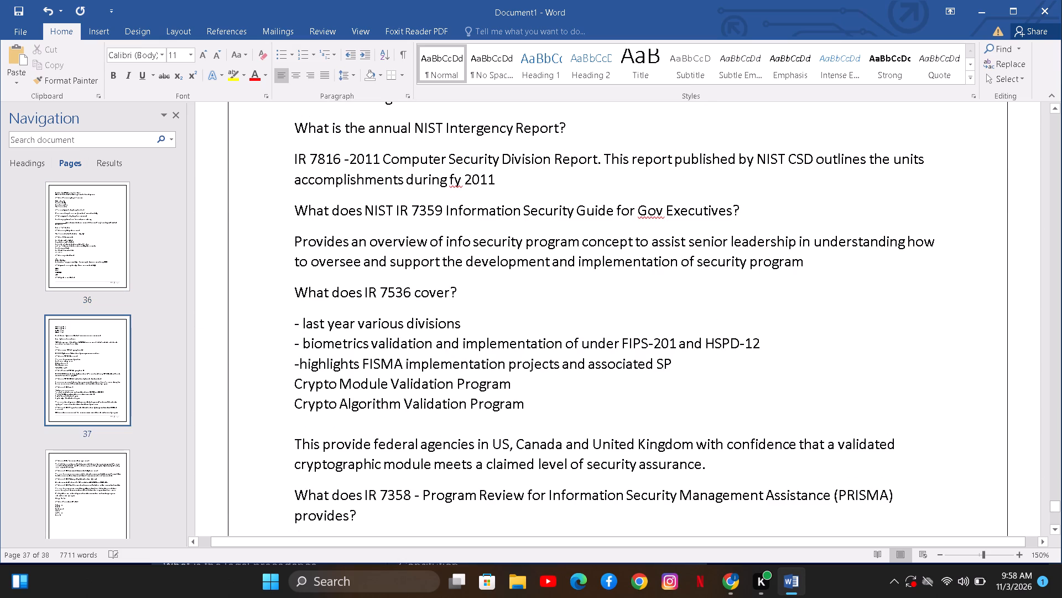
{"action": "right_click", "coordinate": [455, 186]}
{"action": "left_click", "coordinate": [512, 276]}
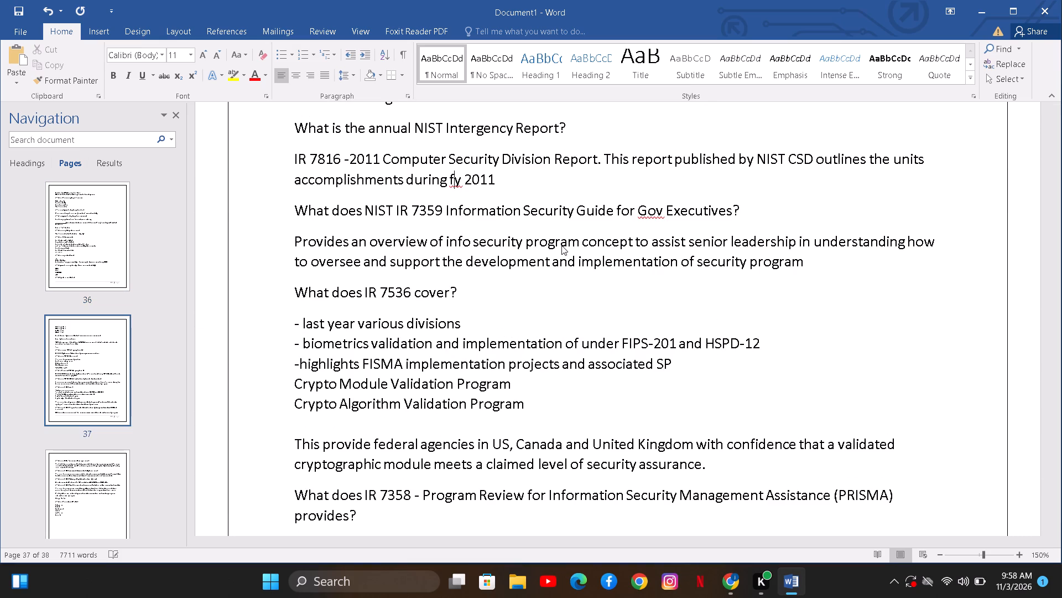
{"action": "right_click", "coordinate": [644, 210]}
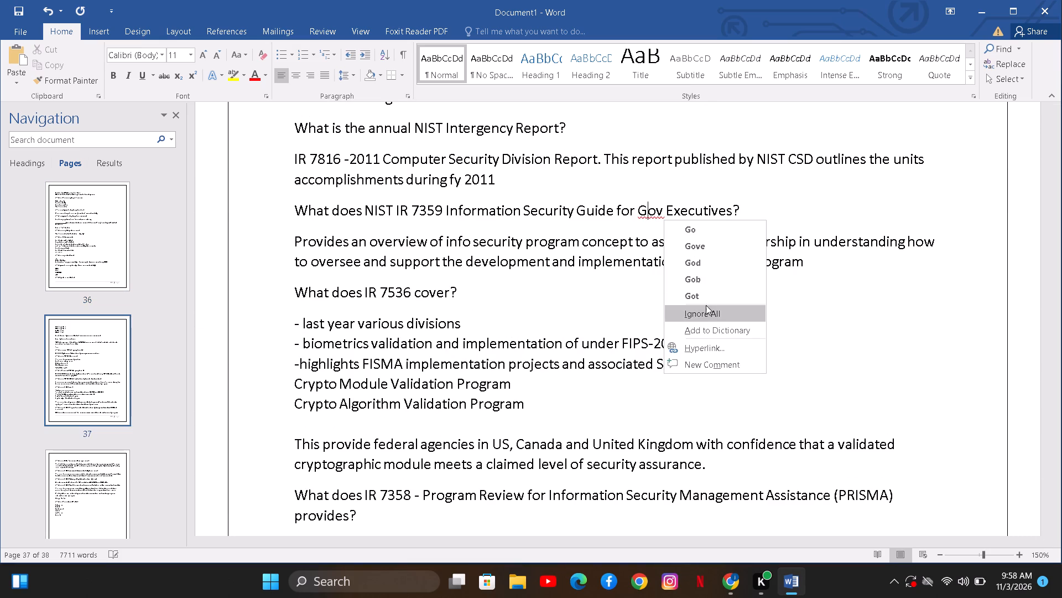
{"action": "left_click", "coordinate": [709, 311]}
In the IR 7316 answer on page 38, correct "mechnisms" to "mechanisms" and "capablilities" to "capabilities".
{"action": "scroll", "coordinate": [524, 312], "scroll_direction": "down", "scroll_amount": 9}
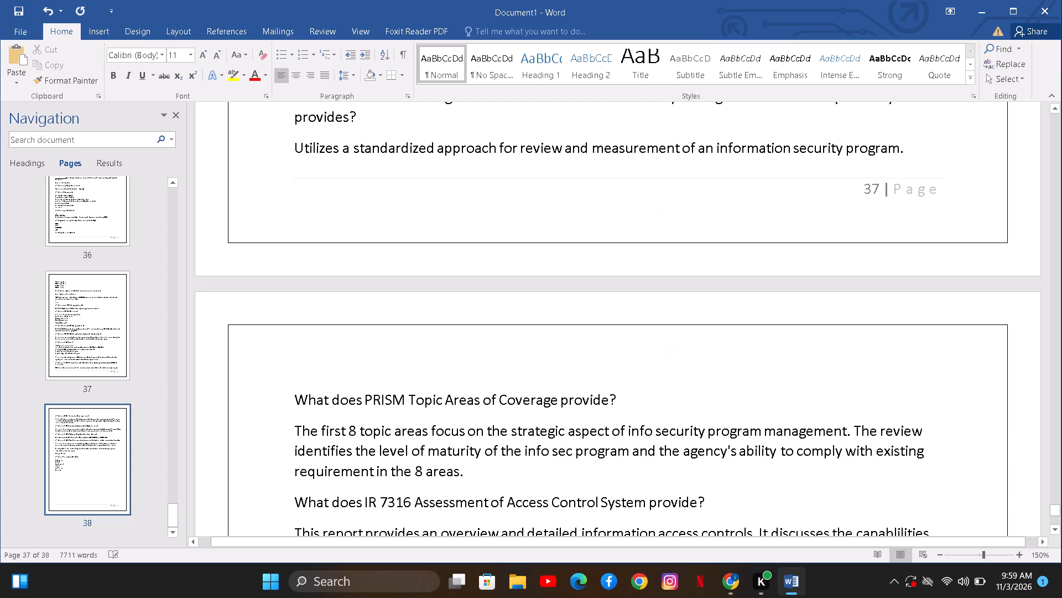
{"action": "scroll", "coordinate": [484, 316], "scroll_direction": "down", "scroll_amount": 3}
{"action": "right_click", "coordinate": [611, 364]}
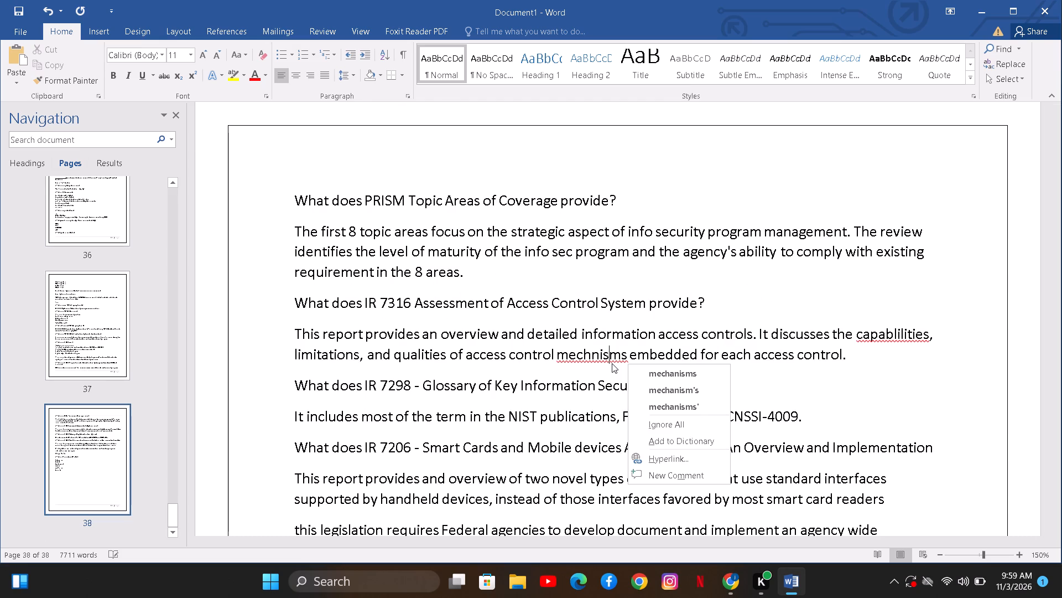
{"action": "left_click", "coordinate": [684, 372]}
{"action": "right_click", "coordinate": [880, 335]}
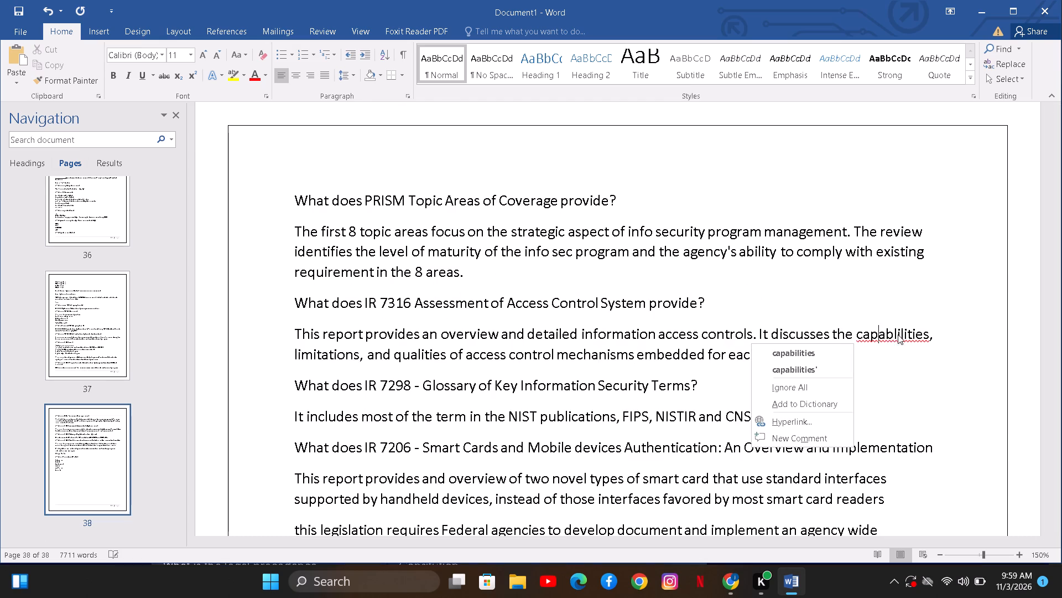
{"action": "left_click", "coordinate": [819, 354]}
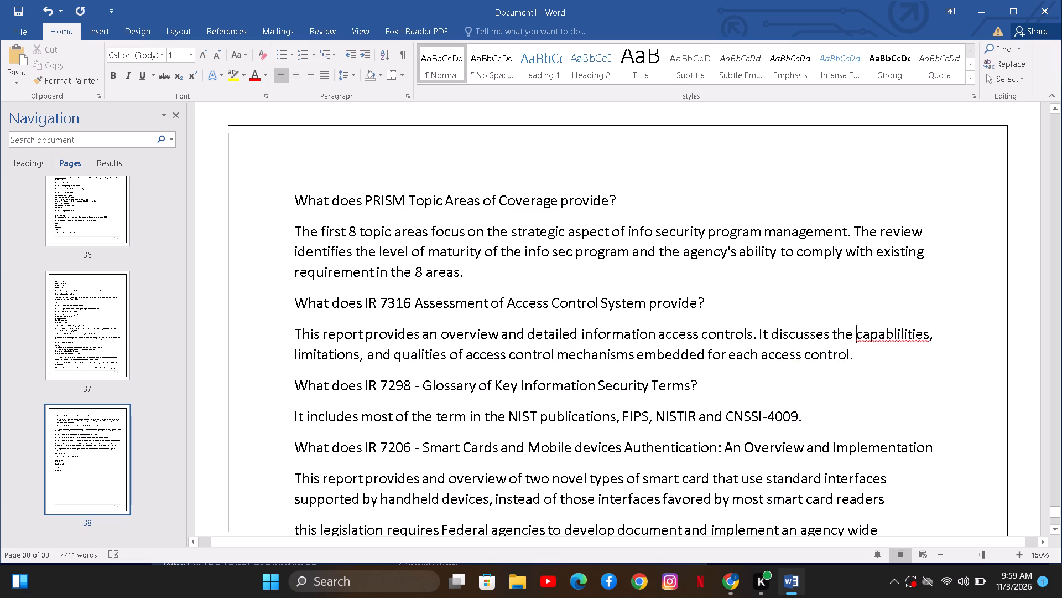
On page 36, ignore all spelling flags on "Authen" and ignore once the grammar flag on "services" in the basic cryptographic services question.
{"action": "scroll", "coordinate": [475, 389], "scroll_direction": "down", "scroll_amount": 10}
{"action": "scroll", "coordinate": [462, 393], "scroll_direction": "up", "scroll_amount": 11}
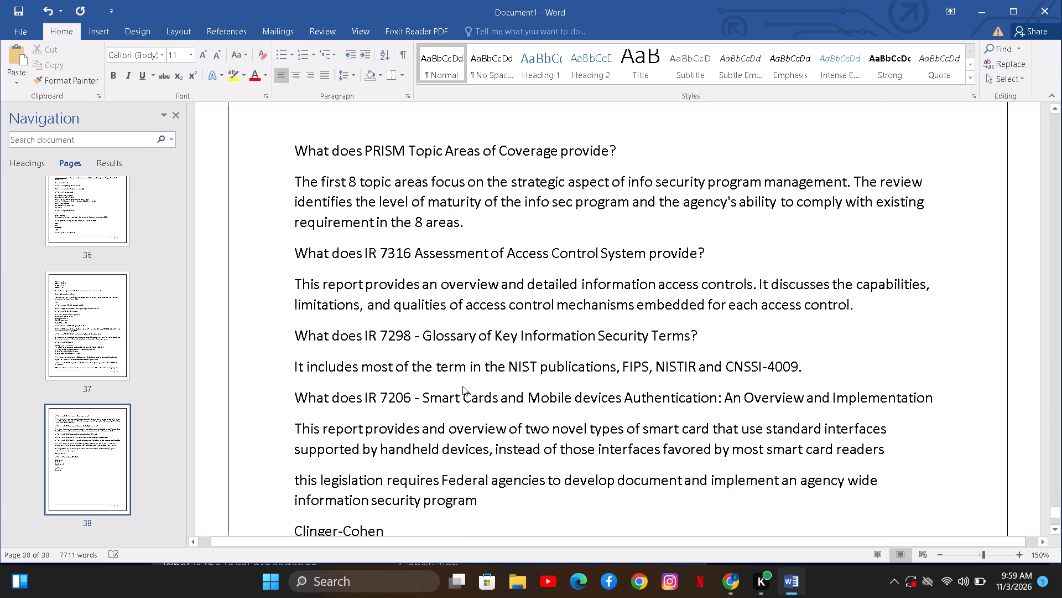
{"action": "scroll", "coordinate": [462, 386], "scroll_direction": "up", "scroll_amount": 20}
{"action": "scroll", "coordinate": [462, 386], "scroll_direction": "up", "scroll_amount": 16}
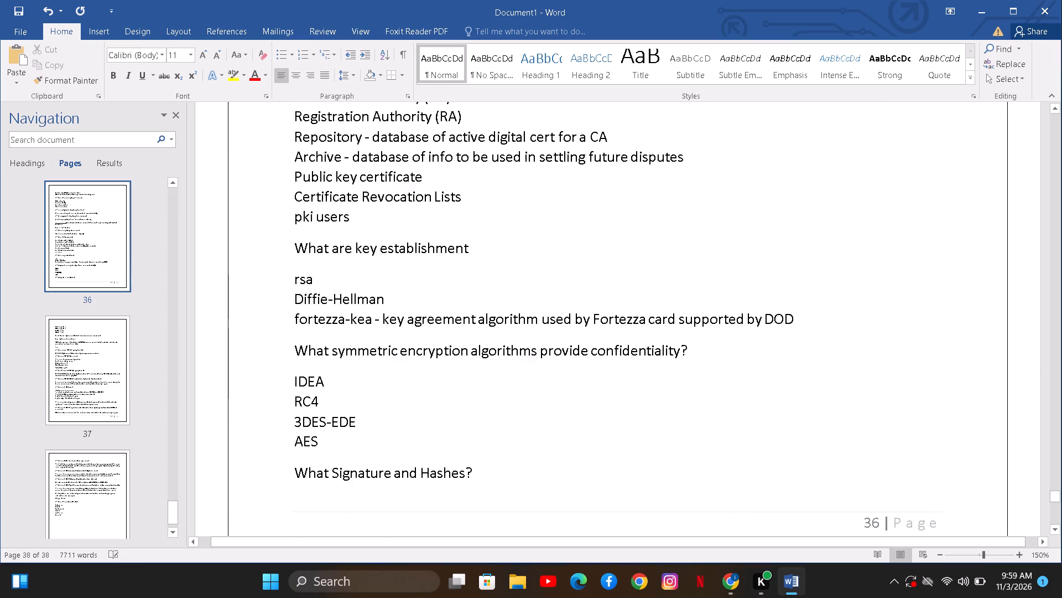
{"action": "scroll", "coordinate": [466, 377], "scroll_direction": "up", "scroll_amount": 11}
{"action": "scroll", "coordinate": [419, 396], "scroll_direction": "down", "scroll_amount": 4}
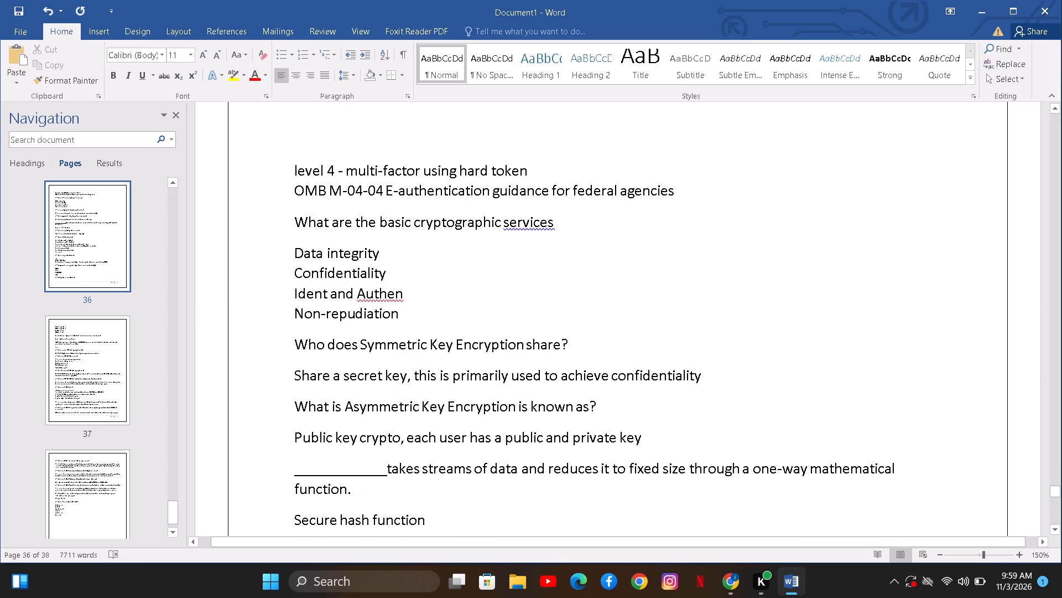
{"action": "right_click", "coordinate": [378, 301]}
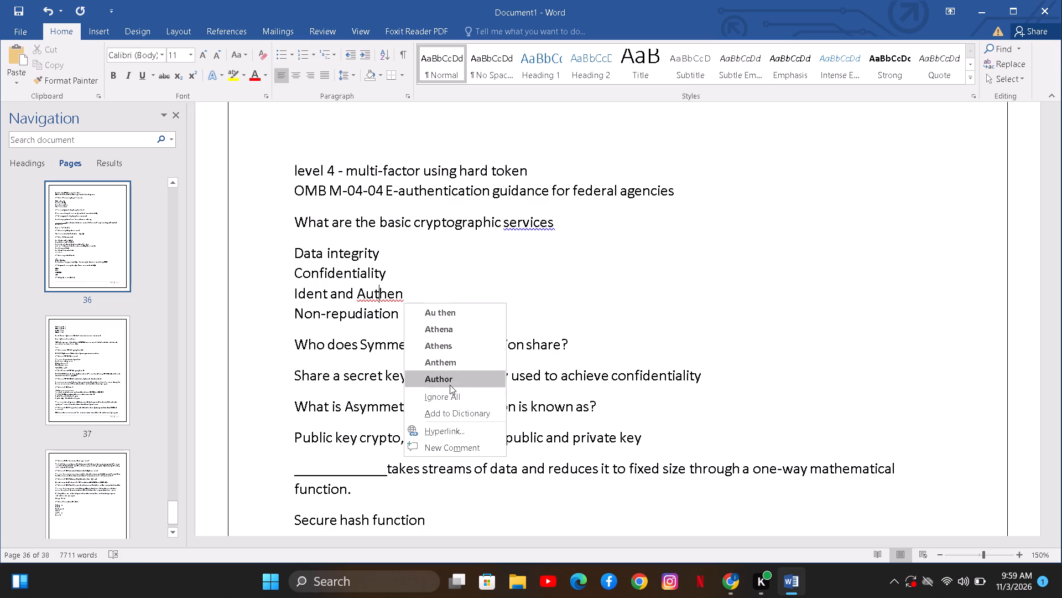
{"action": "left_click", "coordinate": [449, 394]}
{"action": "right_click", "coordinate": [521, 224]}
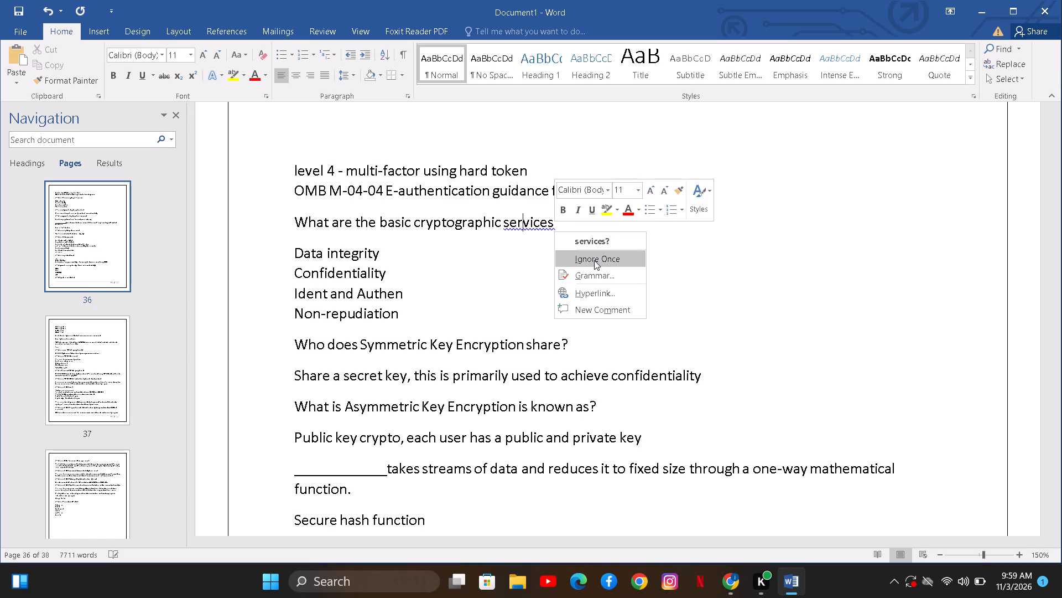
{"action": "left_click", "coordinate": [595, 259]}
Ignore once each of the three grammar flags in the SHA list answering the hash algorithms question on page 35.
{"action": "scroll", "coordinate": [584, 271], "scroll_direction": "up", "scroll_amount": 13}
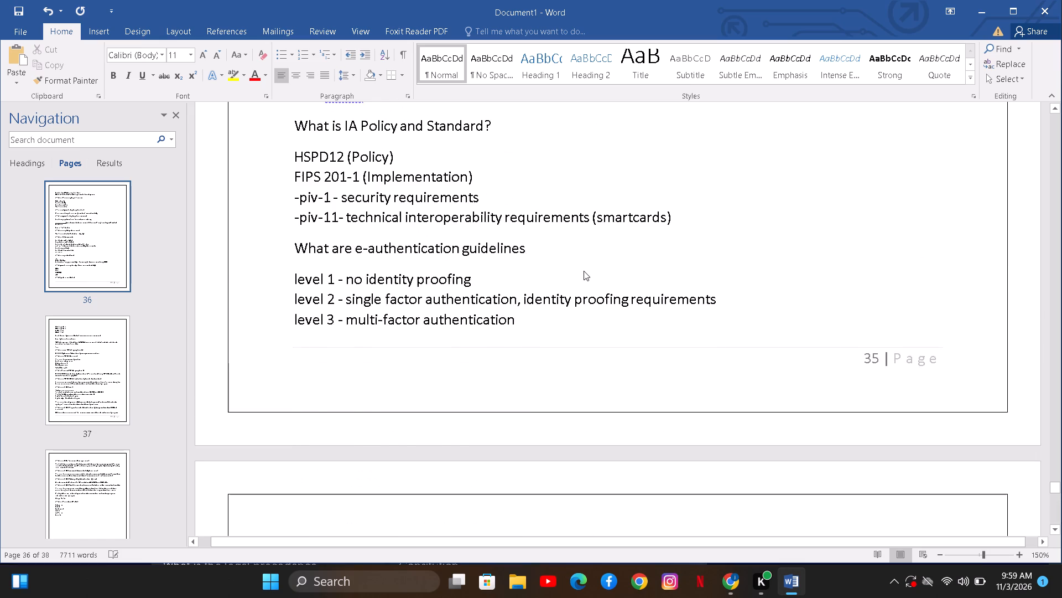
{"action": "right_click", "coordinate": [349, 350]}
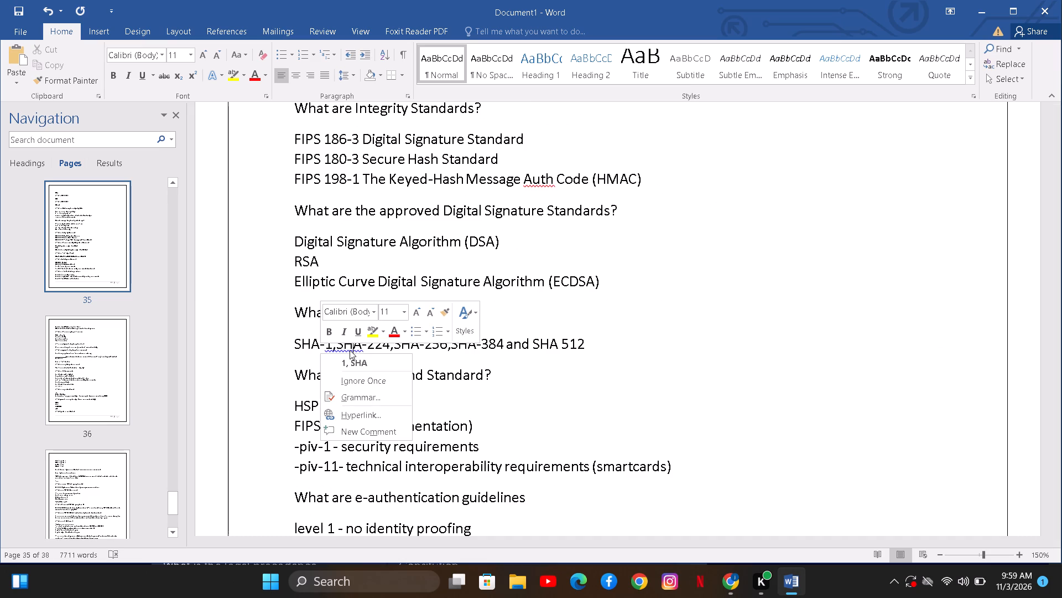
{"action": "left_click", "coordinate": [351, 379]}
{"action": "right_click", "coordinate": [395, 349]}
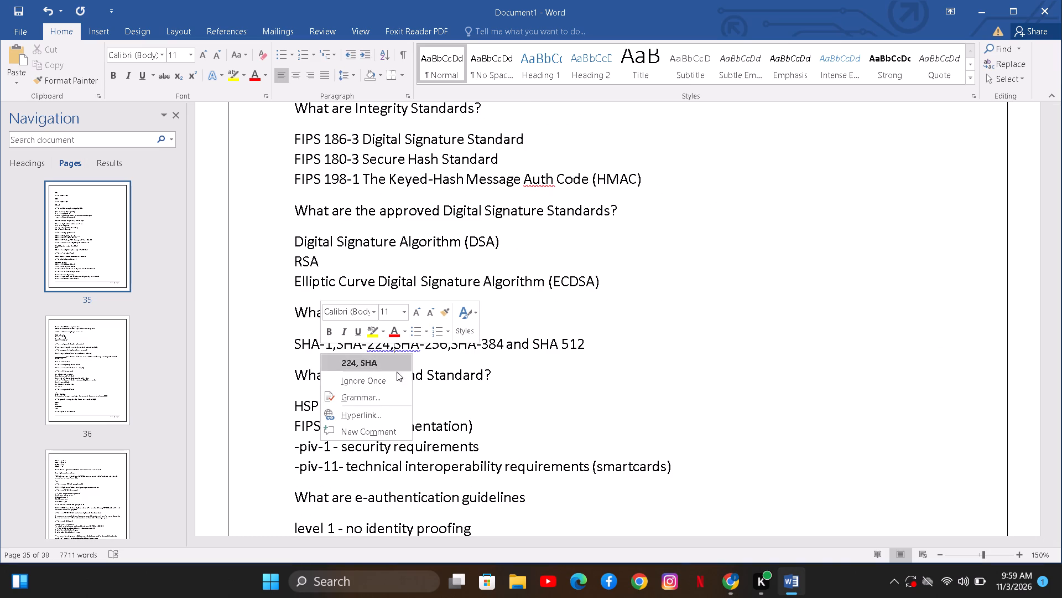
{"action": "left_click", "coordinate": [384, 377]}
{"action": "right_click", "coordinate": [445, 355]}
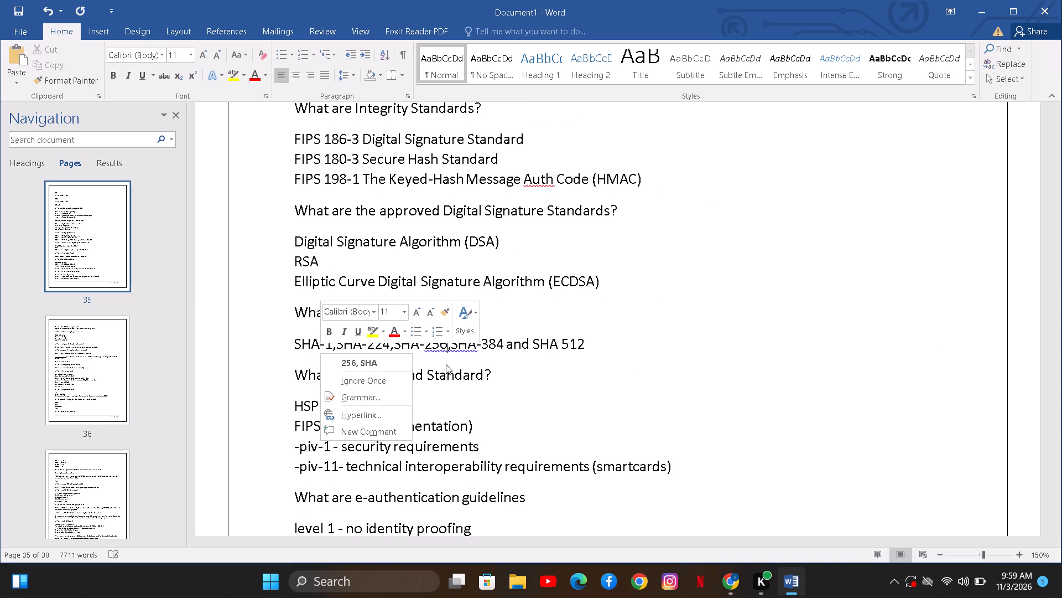
{"action": "left_click", "coordinate": [391, 377]}
On page 35, ignore all spelling flags on "Auth" in the FIPS 198-1 line and correct "indentified" to "identified" in the log data answer.
{"action": "scroll", "coordinate": [449, 316], "scroll_direction": "up", "scroll_amount": 2}
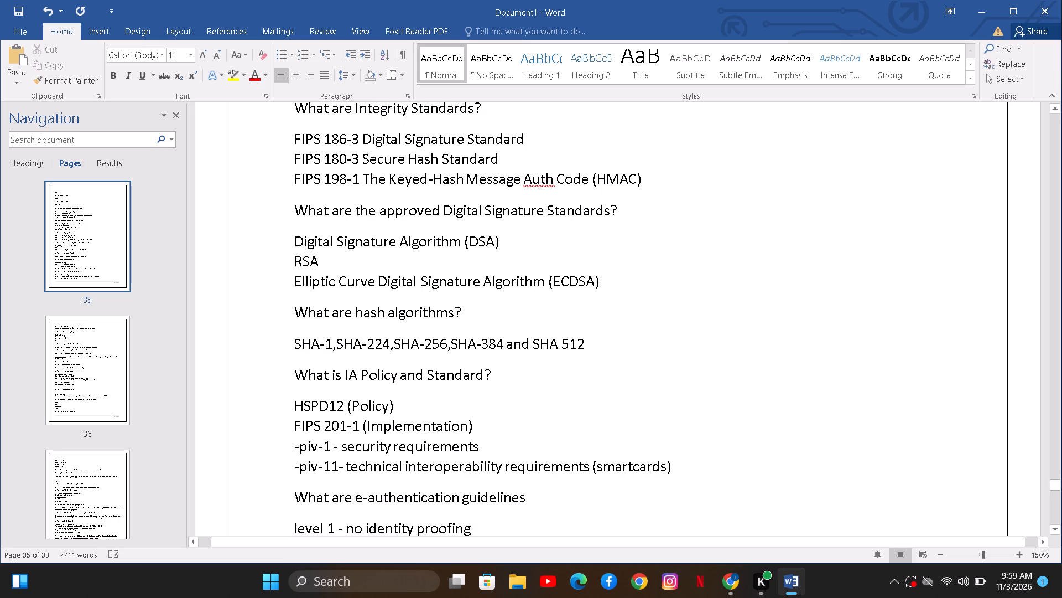
{"action": "scroll", "coordinate": [449, 317], "scroll_direction": "up", "scroll_amount": 1}
{"action": "right_click", "coordinate": [543, 333]}
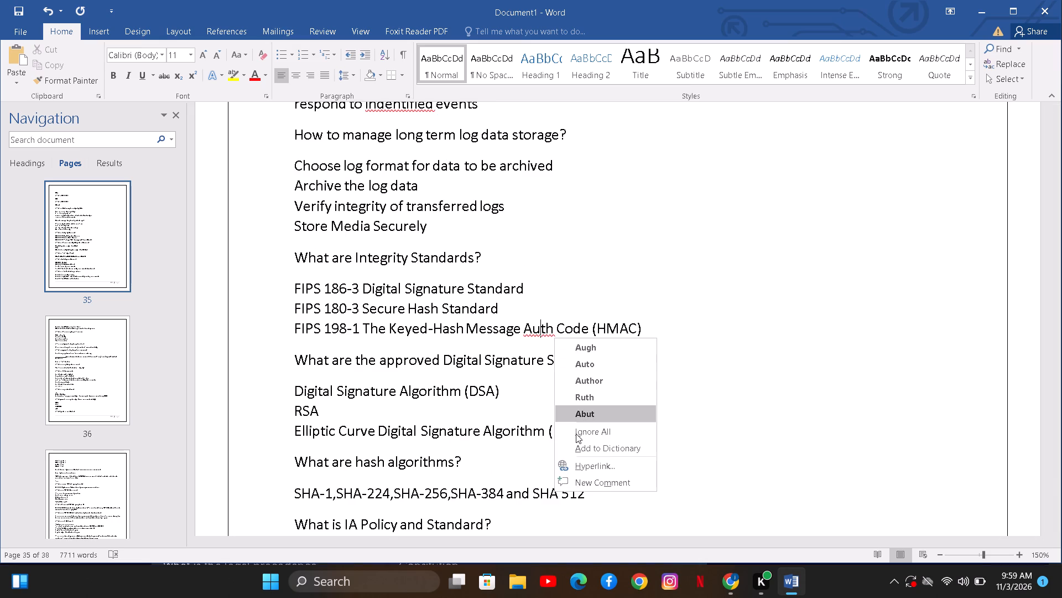
{"action": "left_click", "coordinate": [576, 434]}
{"action": "scroll", "coordinate": [488, 416], "scroll_direction": "up", "scroll_amount": 6}
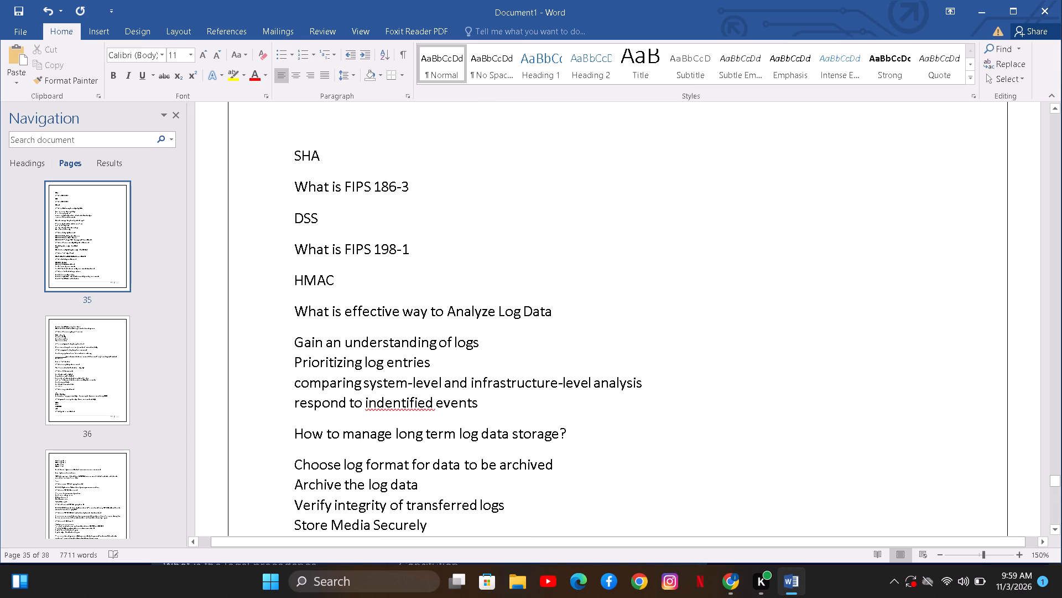
{"action": "right_click", "coordinate": [409, 409]}
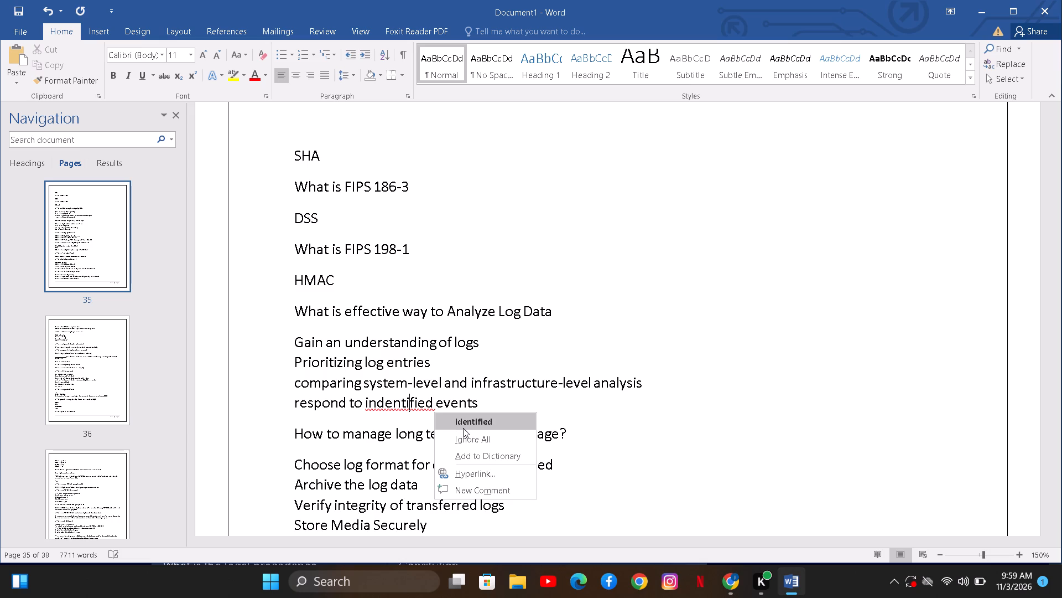
{"action": "left_click", "coordinate": [463, 426]}
Ignore all spelling flags on "Mgmt" in the NIST 800-92 answer on page 34.
{"action": "scroll", "coordinate": [460, 424], "scroll_direction": "up", "scroll_amount": 6}
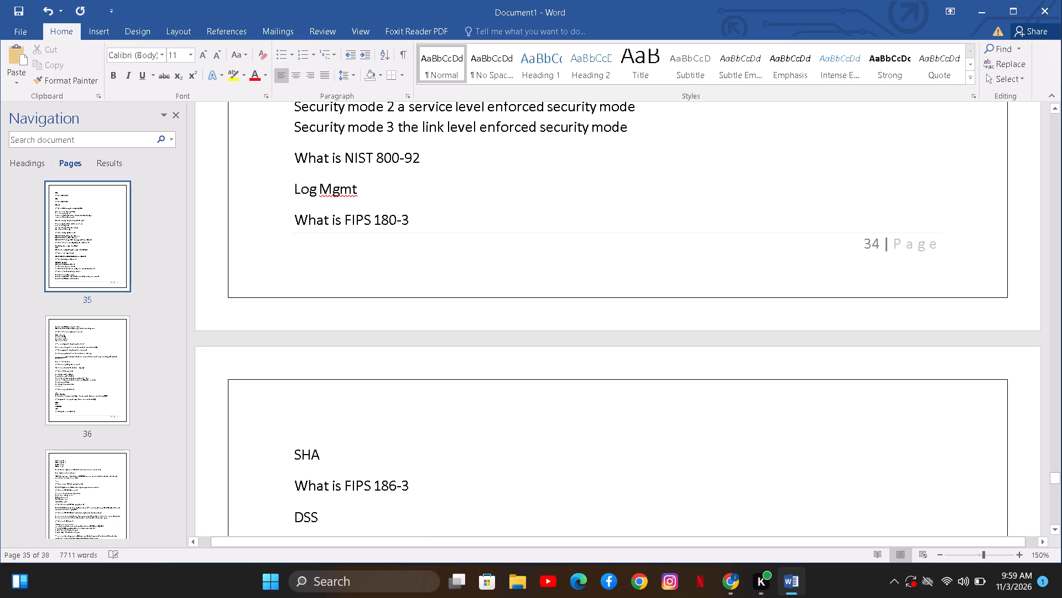
{"action": "right_click", "coordinate": [349, 192]}
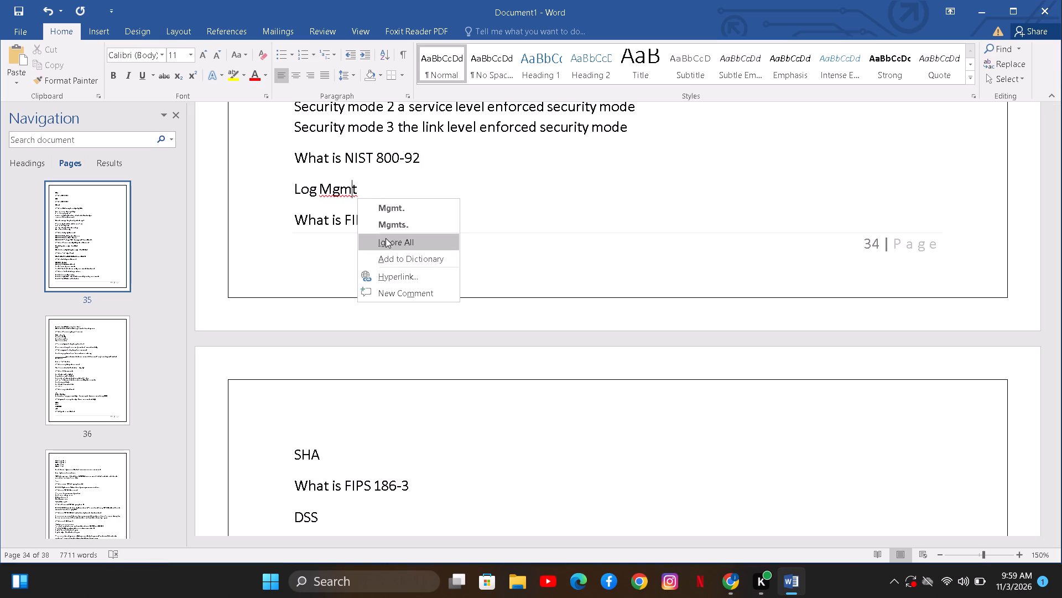
{"action": "left_click", "coordinate": [387, 238]}
On page 34, correct "Intergrity" to "Integrity" in the TKIP question and ignore all spelling flags on "mechnism" in the CCMP answer.
{"action": "scroll", "coordinate": [382, 227], "scroll_direction": "up", "scroll_amount": 5}
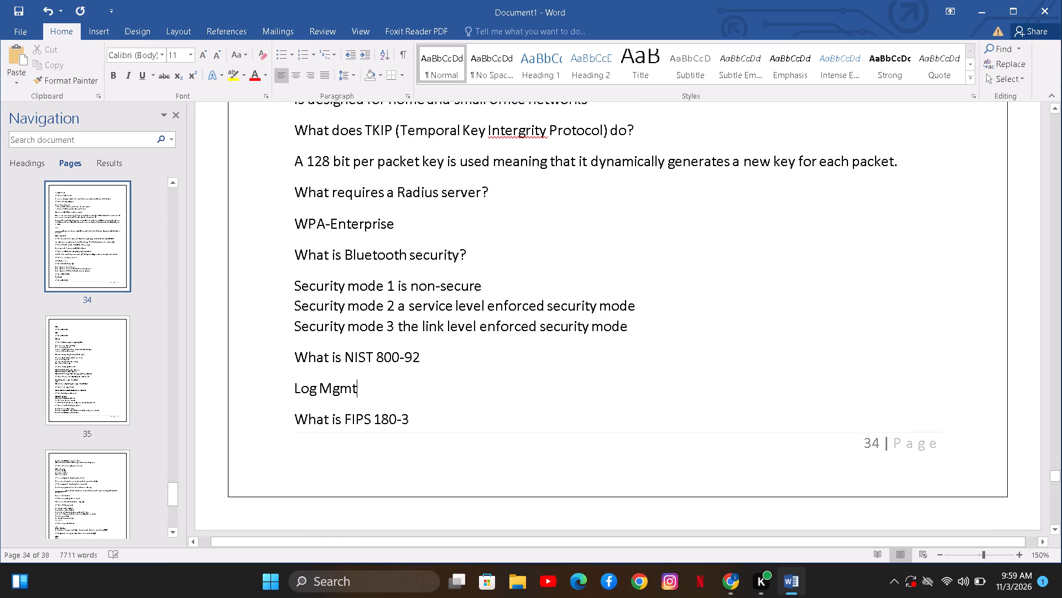
{"action": "scroll", "coordinate": [389, 249], "scroll_direction": "up", "scroll_amount": 2}
{"action": "right_click", "coordinate": [516, 279]}
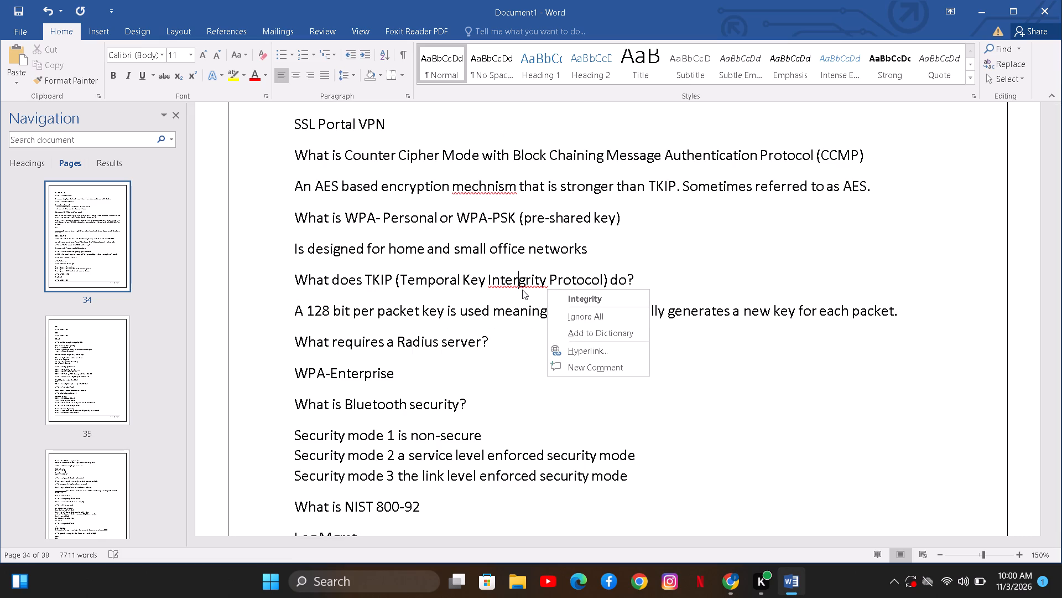
{"action": "left_click", "coordinate": [573, 300]}
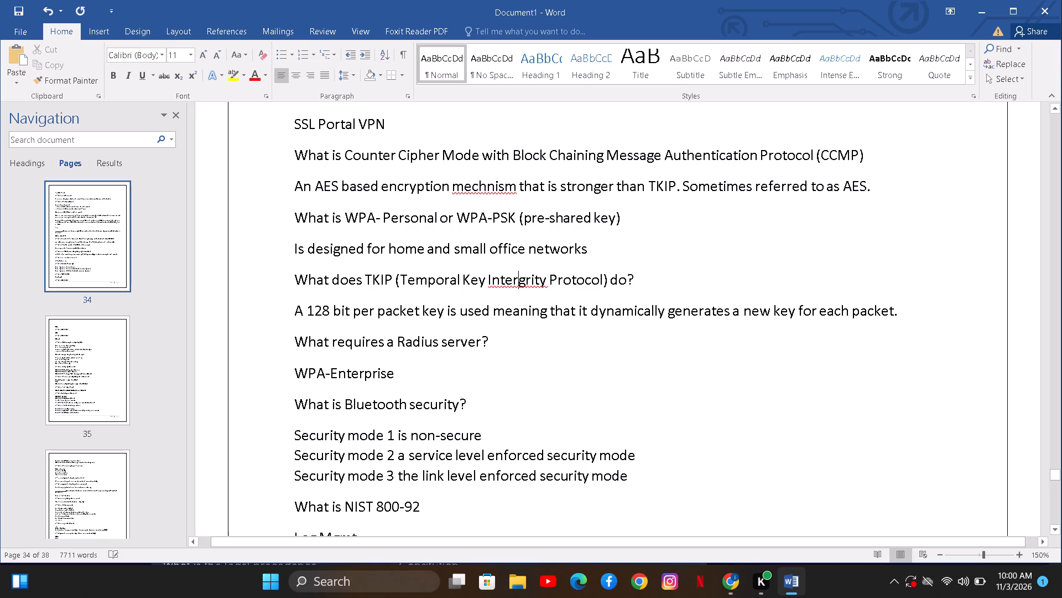
{"action": "right_click", "coordinate": [496, 195]}
{"action": "left_click", "coordinate": [539, 221]}
Ignore all spelling flags on "ssl" and "vpn" in the answer about SSL VPN and browsers on page 34.
{"action": "scroll", "coordinate": [532, 226], "scroll_direction": "up", "scroll_amount": 5}
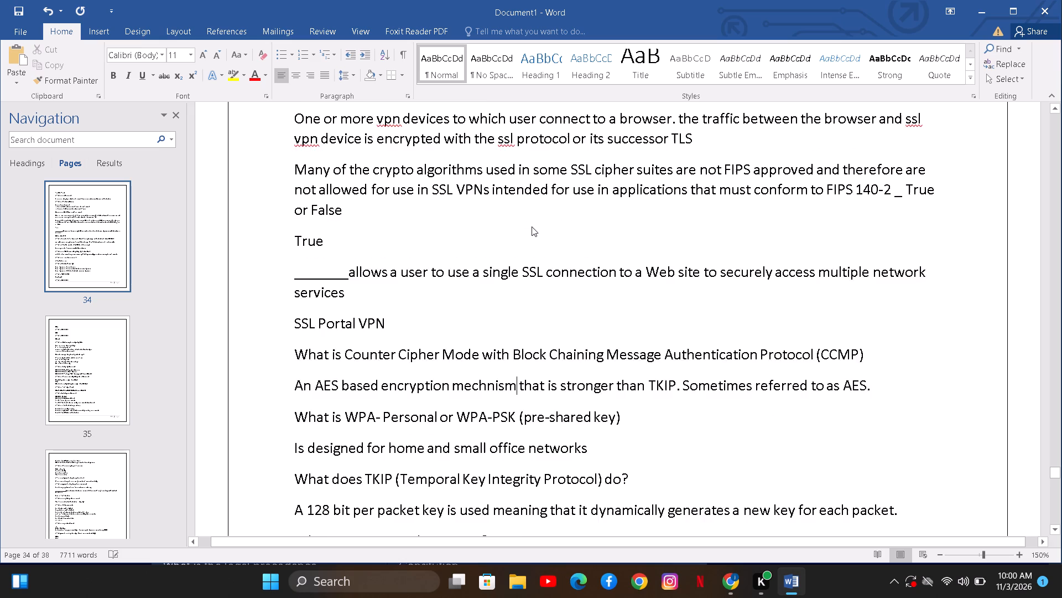
{"action": "right_click", "coordinate": [508, 197]}
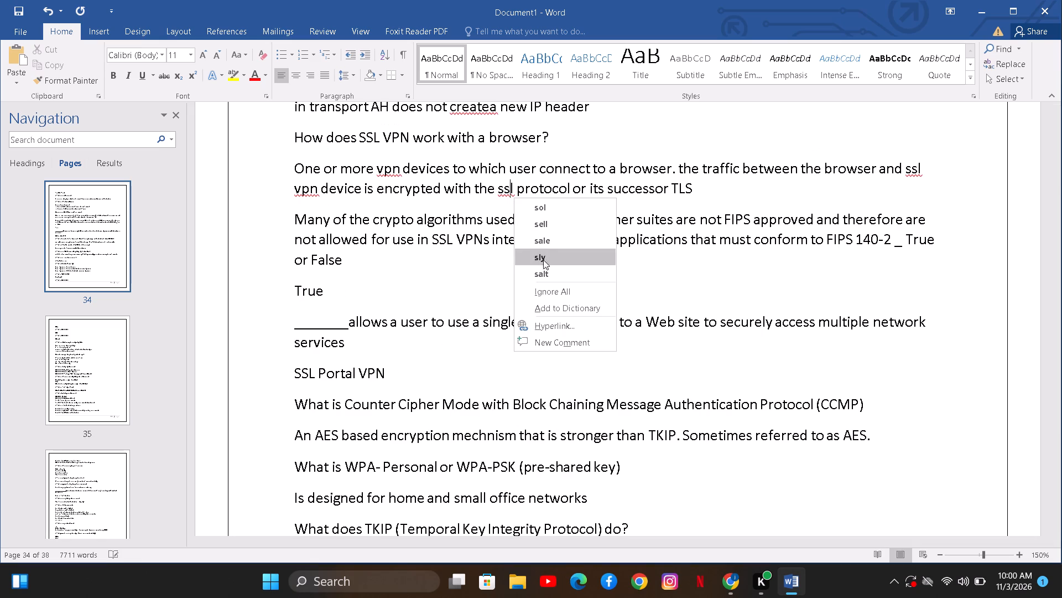
{"action": "left_click", "coordinate": [568, 290]}
{"action": "right_click", "coordinate": [310, 192]}
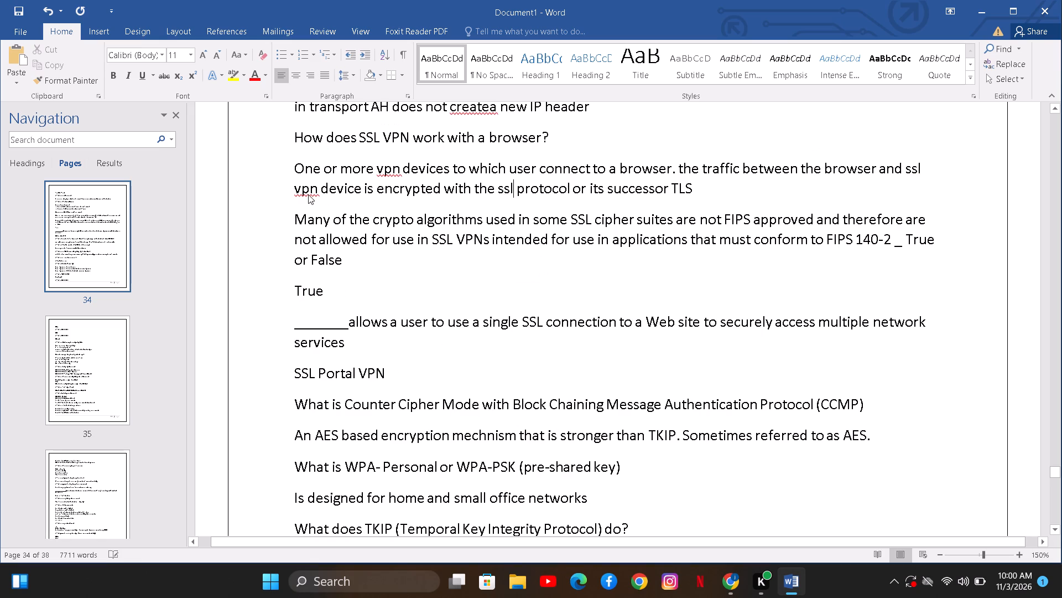
{"action": "left_click", "coordinate": [391, 289]}
On page 34, correct "createa" to "create" in the AH transport answer and ignore once the grammar flag on "mode" in the AH question.
{"action": "right_click", "coordinate": [473, 109]}
{"action": "left_click", "coordinate": [517, 121]}
{"action": "scroll", "coordinate": [477, 191], "scroll_direction": "up", "scroll_amount": 5}
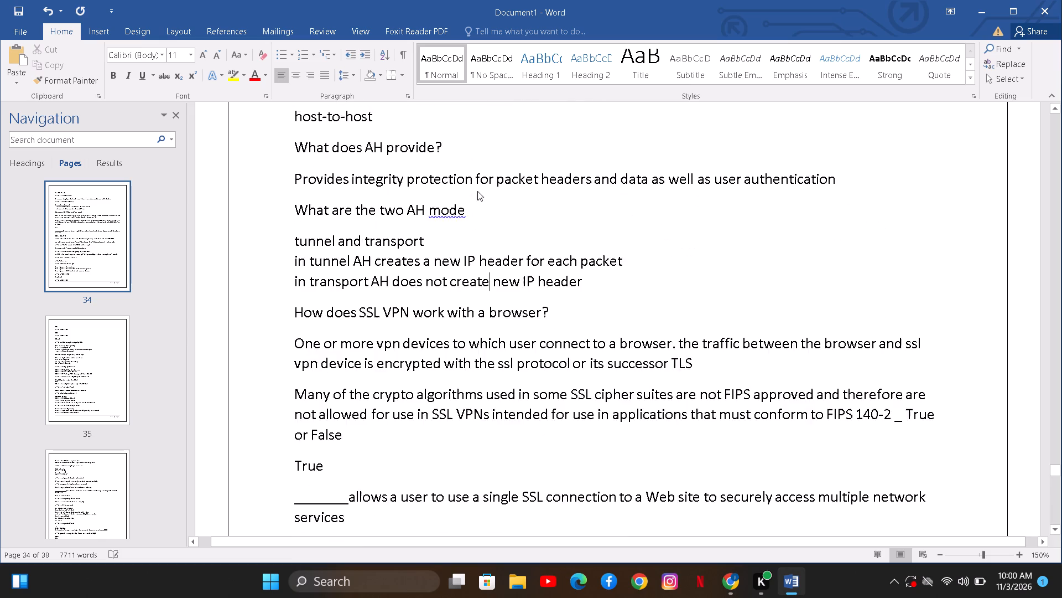
{"action": "scroll", "coordinate": [477, 191], "scroll_direction": "up", "scroll_amount": 1}
{"action": "right_click", "coordinate": [452, 357]}
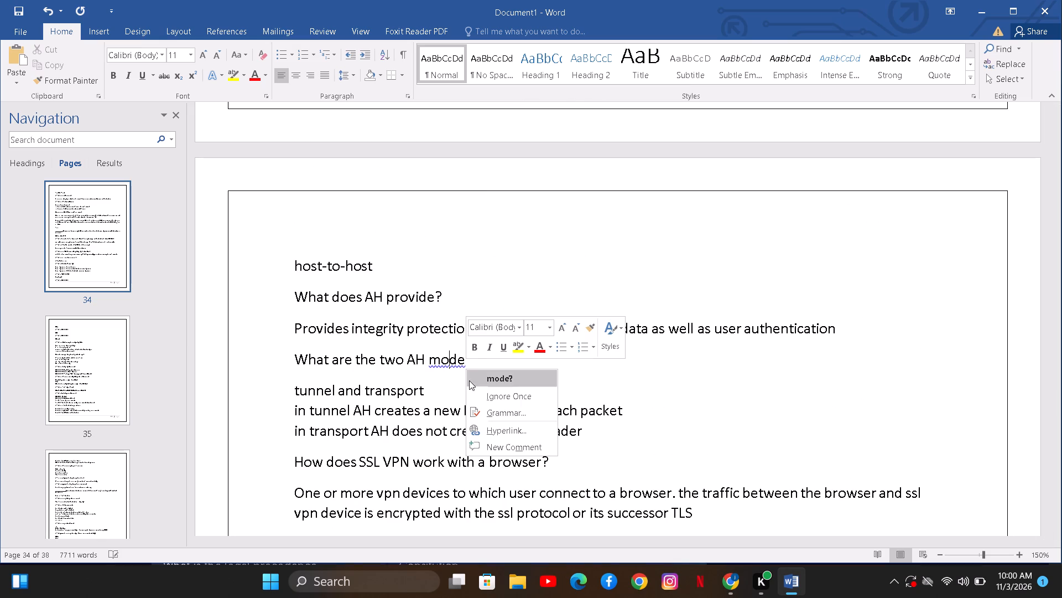
{"action": "left_click", "coordinate": [494, 393]}
On page 33, correct "Traffice" to "Traffic" in the Network Layer Security answer and ignore once the grammar flag on "IPSEC)" in its question.
{"action": "scroll", "coordinate": [444, 339], "scroll_direction": "up", "scroll_amount": 9}
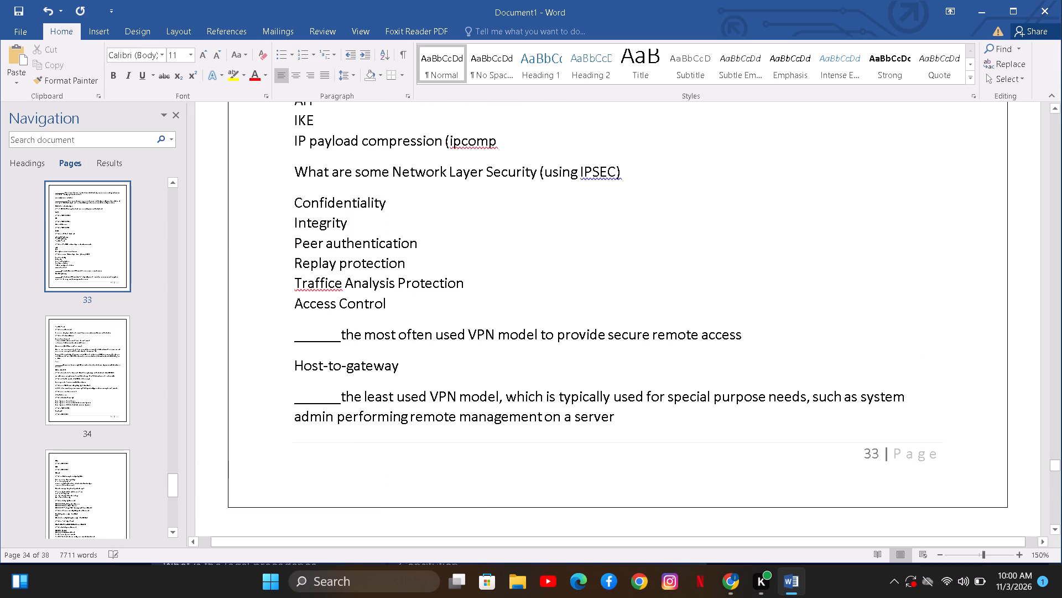
{"action": "right_click", "coordinate": [319, 338]}
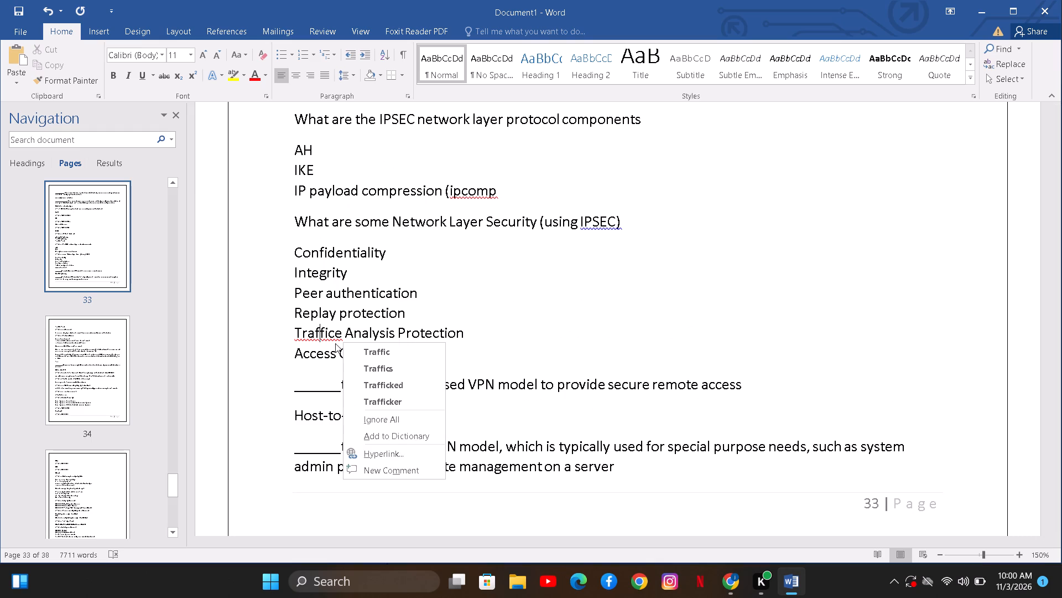
{"action": "left_click", "coordinate": [376, 349]}
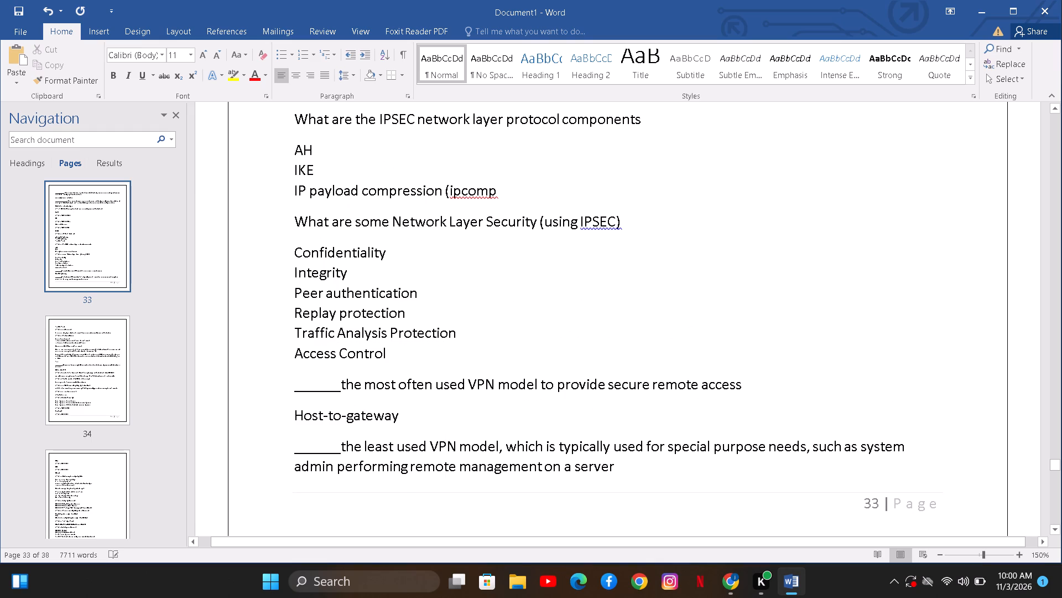
{"action": "right_click", "coordinate": [607, 229]}
{"action": "left_click", "coordinate": [636, 254]}
On page 33, ignore all spelling flags on "ipcomp" in the IPSEC components answer and on "Stateful" in the protocol analysis answer.
{"action": "right_click", "coordinate": [472, 197]}
{"action": "left_click", "coordinate": [532, 294]}
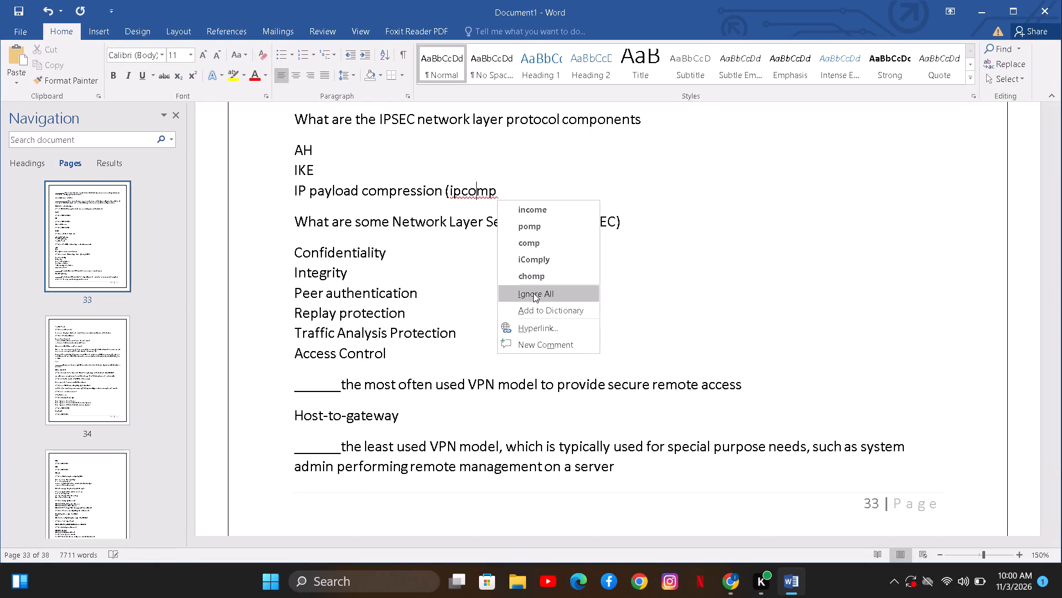
{"action": "scroll", "coordinate": [460, 269], "scroll_direction": "up", "scroll_amount": 11}
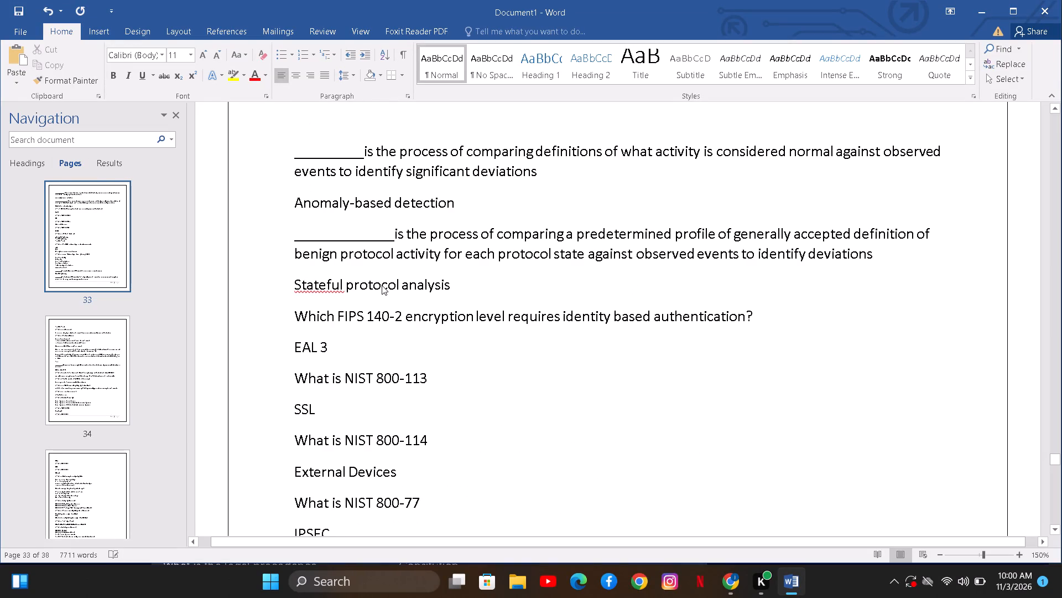
{"action": "right_click", "coordinate": [317, 290]}
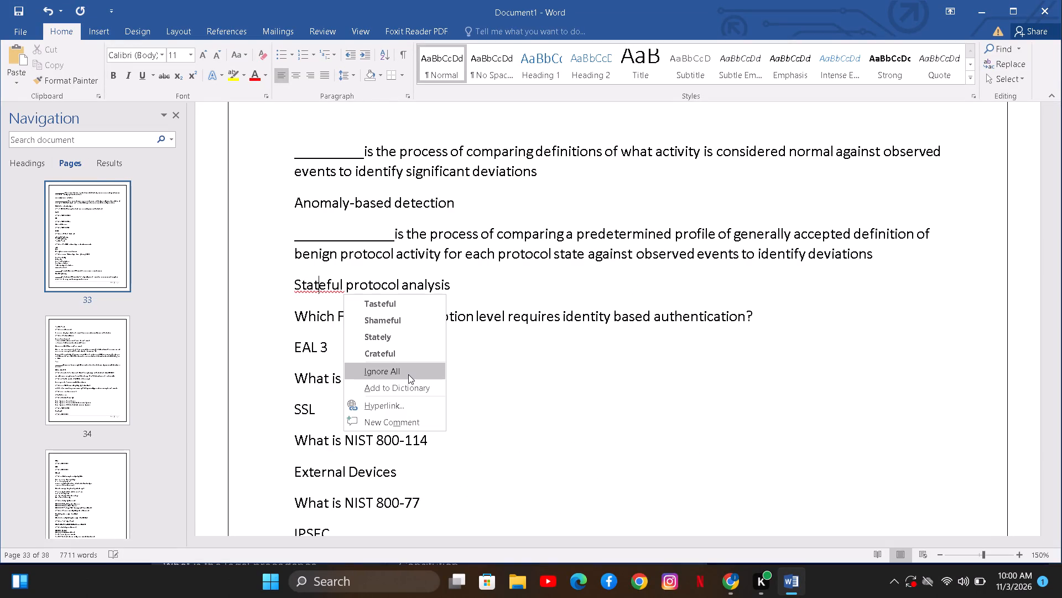
{"action": "left_click", "coordinate": [410, 375]}
Correct "identiy" to "identify" in the signature detection question at the end of page 32.
{"action": "scroll", "coordinate": [413, 357], "scroll_direction": "up", "scroll_amount": 6}
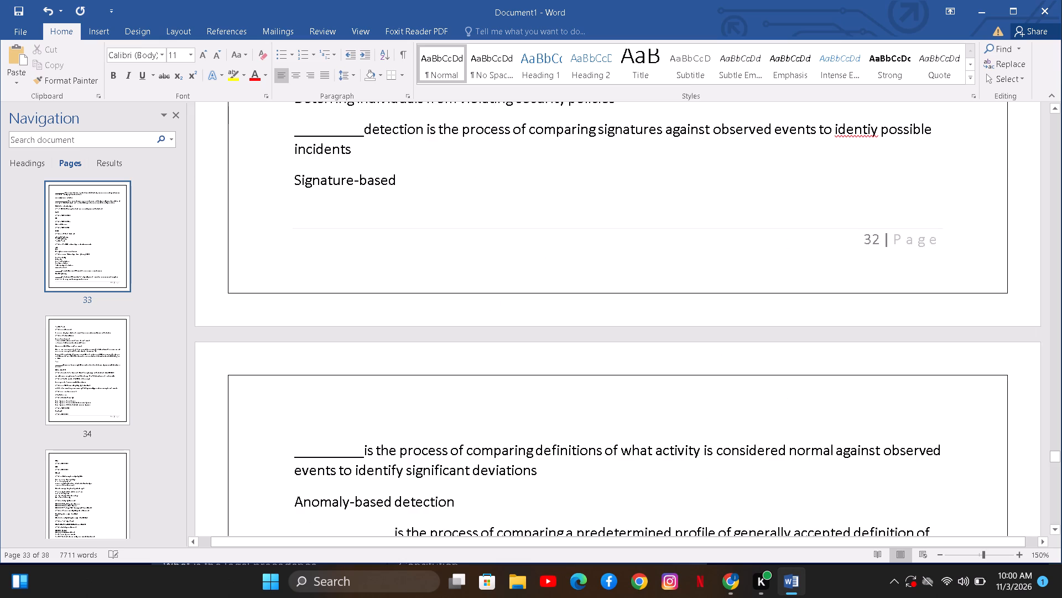
{"action": "scroll", "coordinate": [412, 353], "scroll_direction": "up", "scroll_amount": 5}
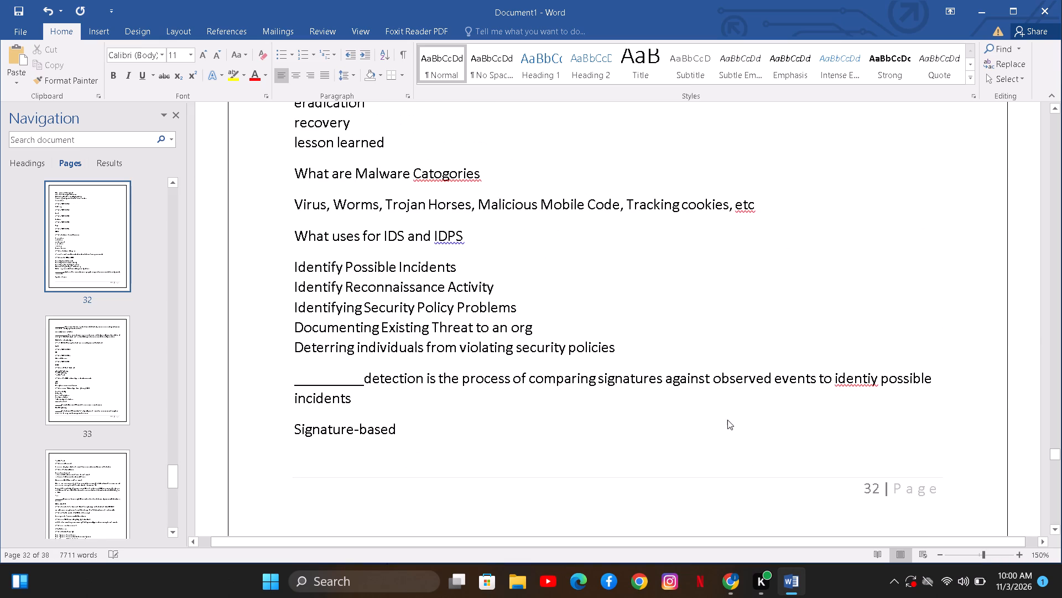
{"action": "right_click", "coordinate": [854, 384]}
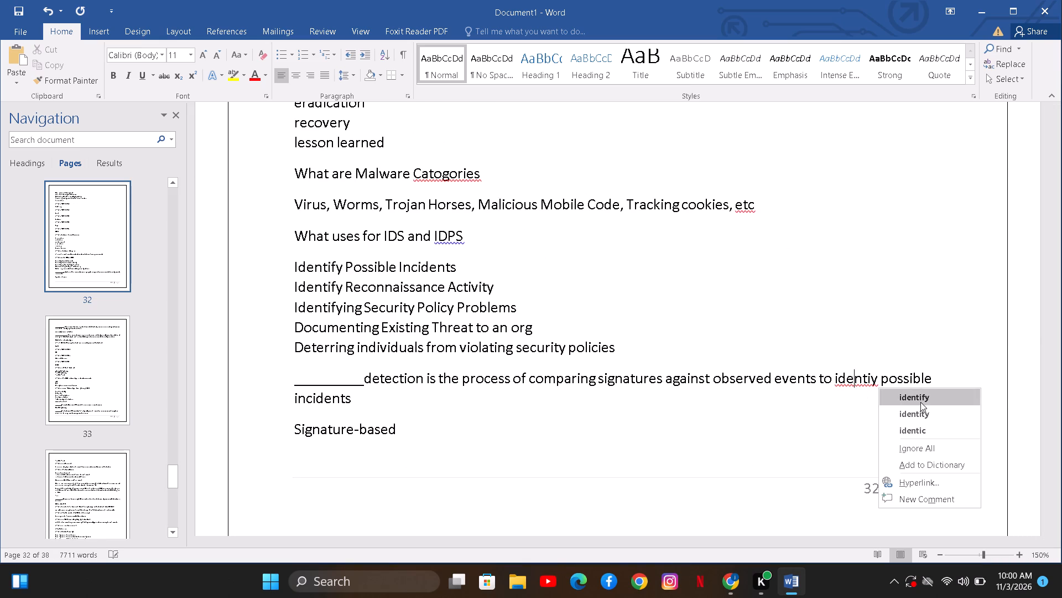
{"action": "left_click", "coordinate": [922, 402]}
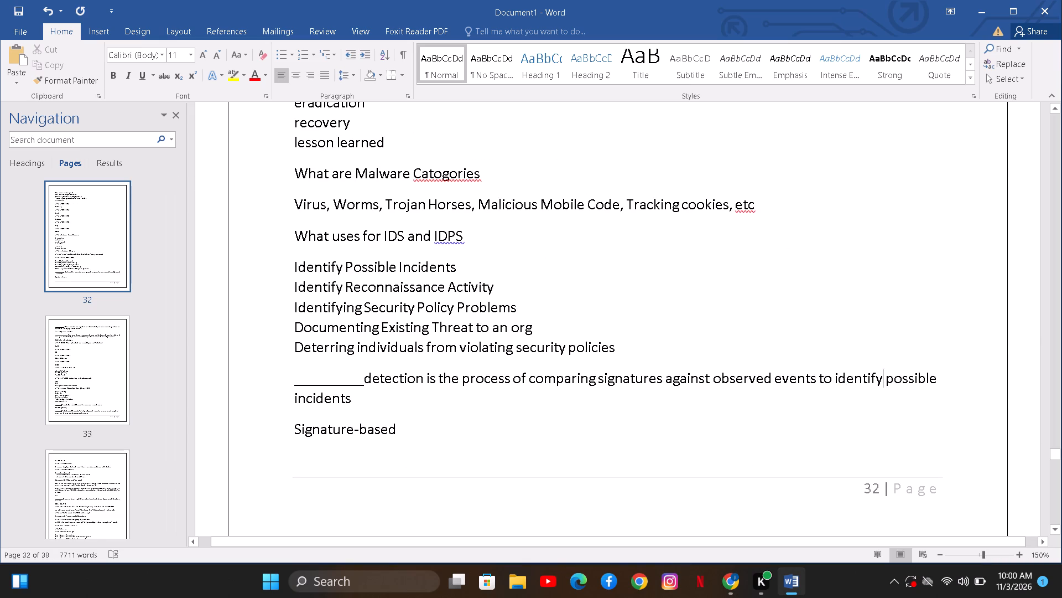
On page 32, ignore once the grammar flag on "IDPS" and ignore all spelling flags on "Catogories" in the malware question.
{"action": "right_click", "coordinate": [449, 244]}
{"action": "left_click", "coordinate": [496, 269]}
{"action": "right_click", "coordinate": [446, 176]}
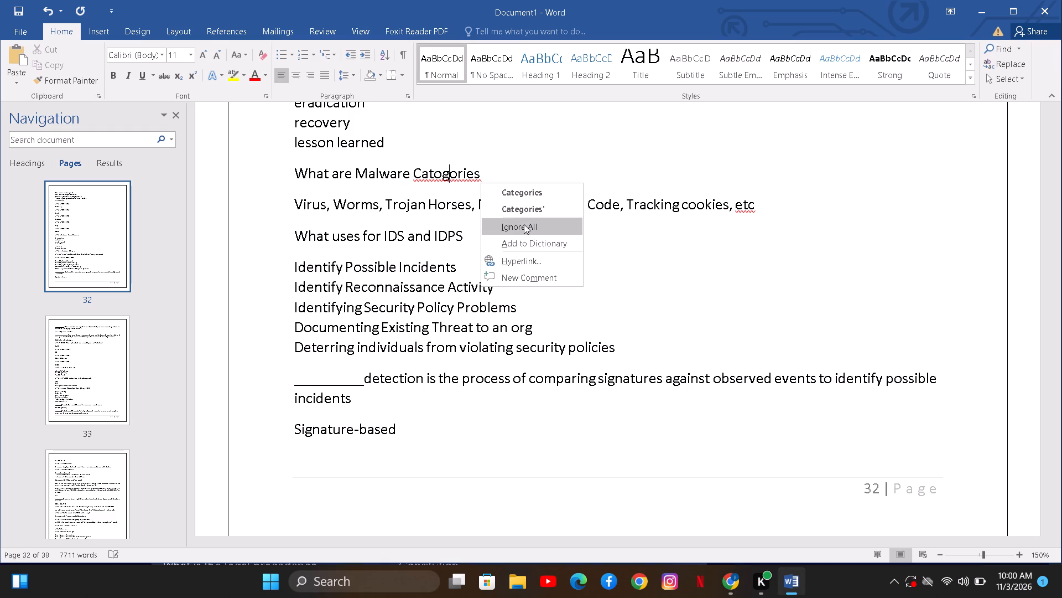
{"action": "left_click", "coordinate": [524, 224]}
On page 32, change "Response" to "Response?" in the Malware Incident question and ignore all spelling flags on "etc" in the malware answer.
{"action": "scroll", "coordinate": [491, 259], "scroll_direction": "up", "scroll_amount": 6}
{"action": "right_click", "coordinate": [495, 315]}
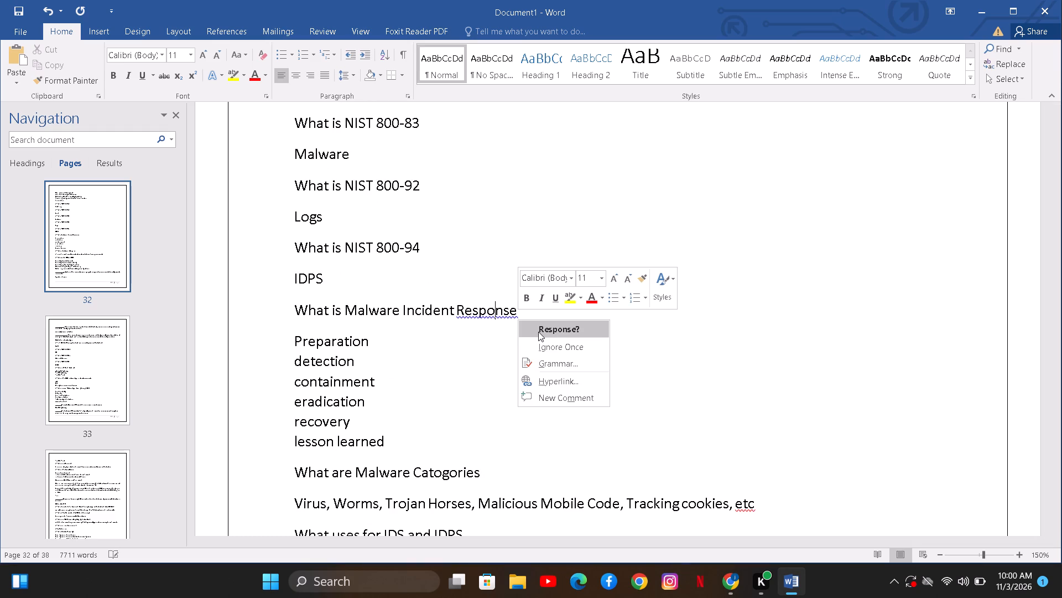
{"action": "left_click", "coordinate": [539, 332]}
{"action": "right_click", "coordinate": [746, 509]}
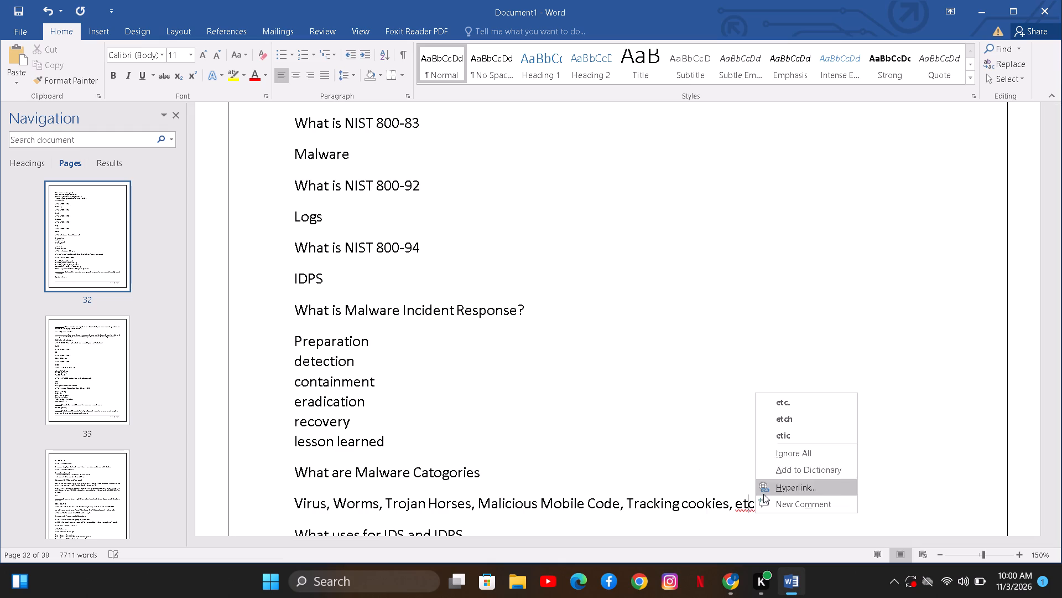
{"action": "left_click", "coordinate": [795, 460]}
In the list that starts page 32, correct "Assisgnment" to "Assignment" and both occurrences of "Managment" to "Management".
{"action": "scroll", "coordinate": [326, 311], "scroll_direction": "up", "scroll_amount": 3}
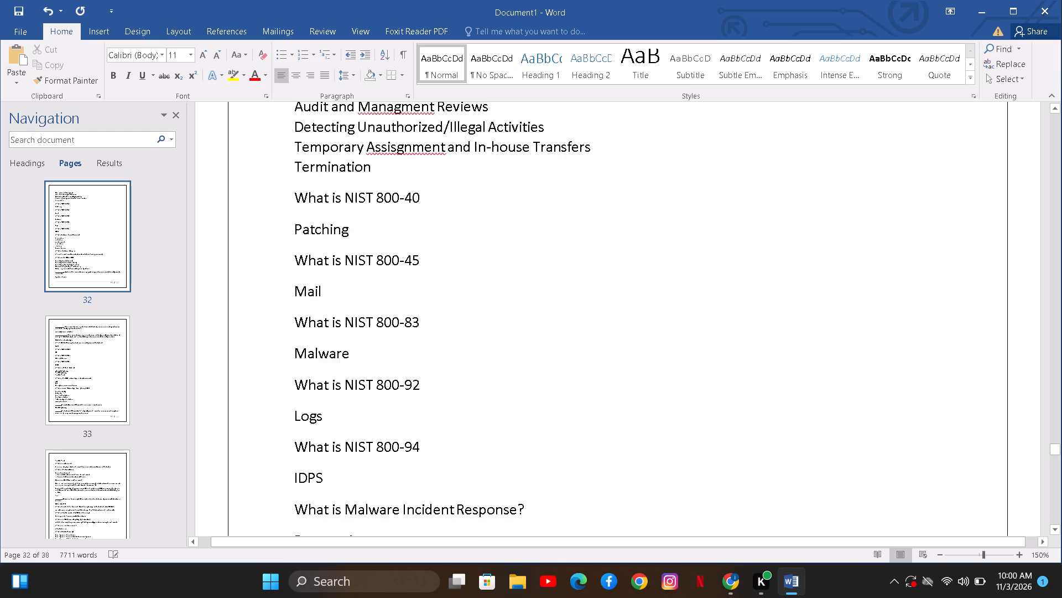
{"action": "scroll", "coordinate": [327, 311], "scroll_direction": "up", "scroll_amount": 4}
{"action": "right_click", "coordinate": [399, 295]}
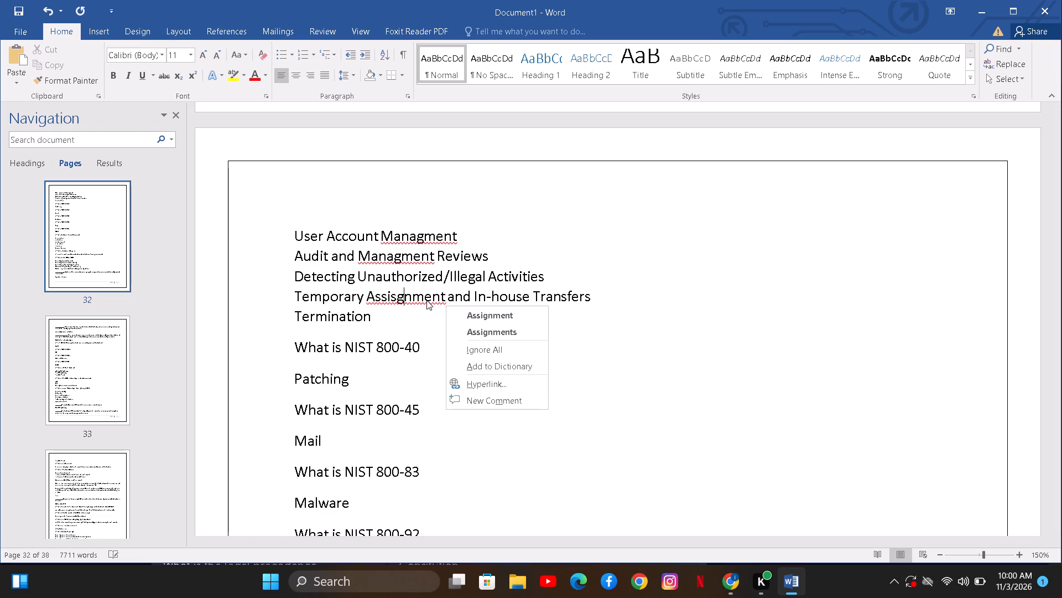
{"action": "left_click", "coordinate": [474, 310]}
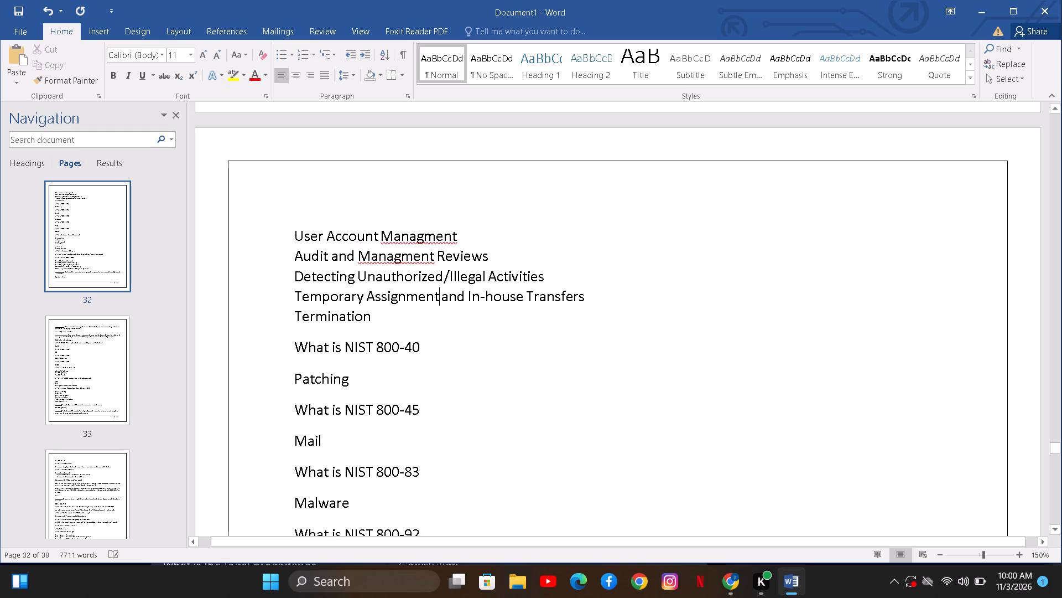
{"action": "right_click", "coordinate": [388, 262]}
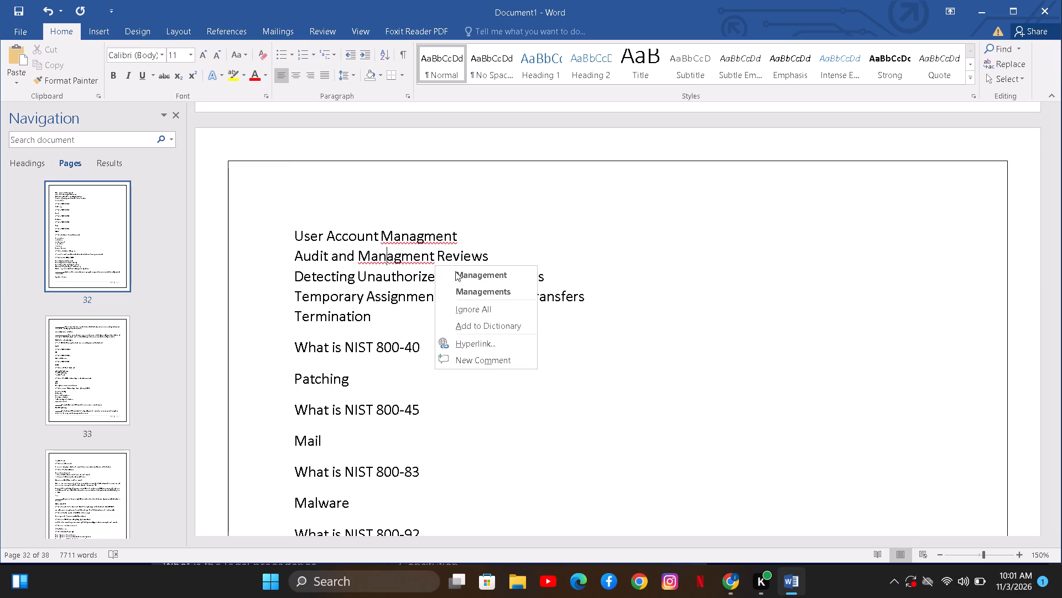
{"action": "left_click", "coordinate": [482, 277]}
{"action": "right_click", "coordinate": [426, 237]}
{"action": "left_click", "coordinate": [494, 254]}
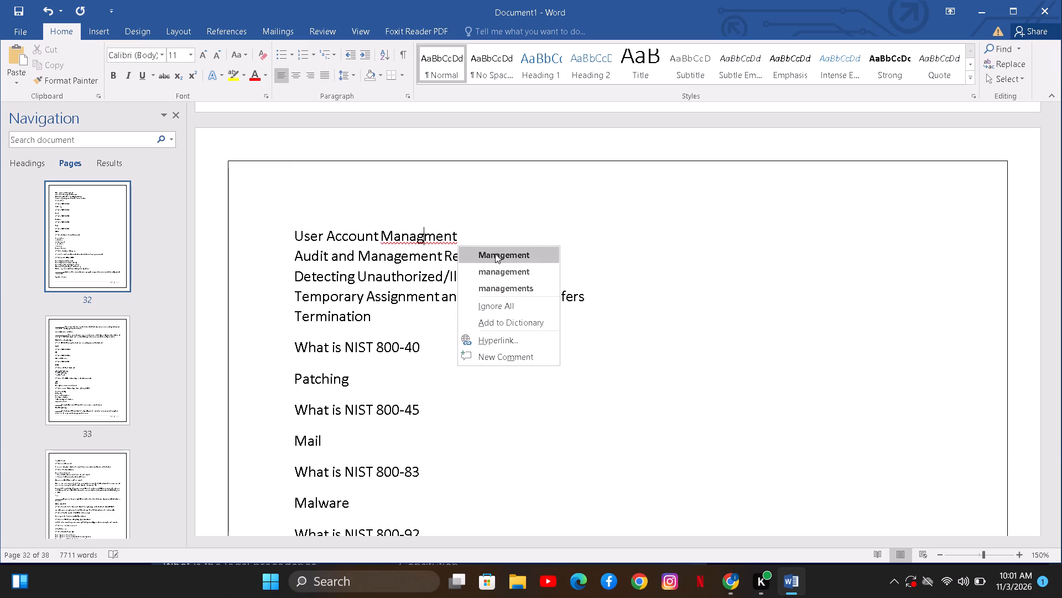
Correct "Sutiability" to "Suitability" in the 5 CFR 731.106 answer on page 31.
{"action": "scroll", "coordinate": [444, 264], "scroll_direction": "up", "scroll_amount": 11}
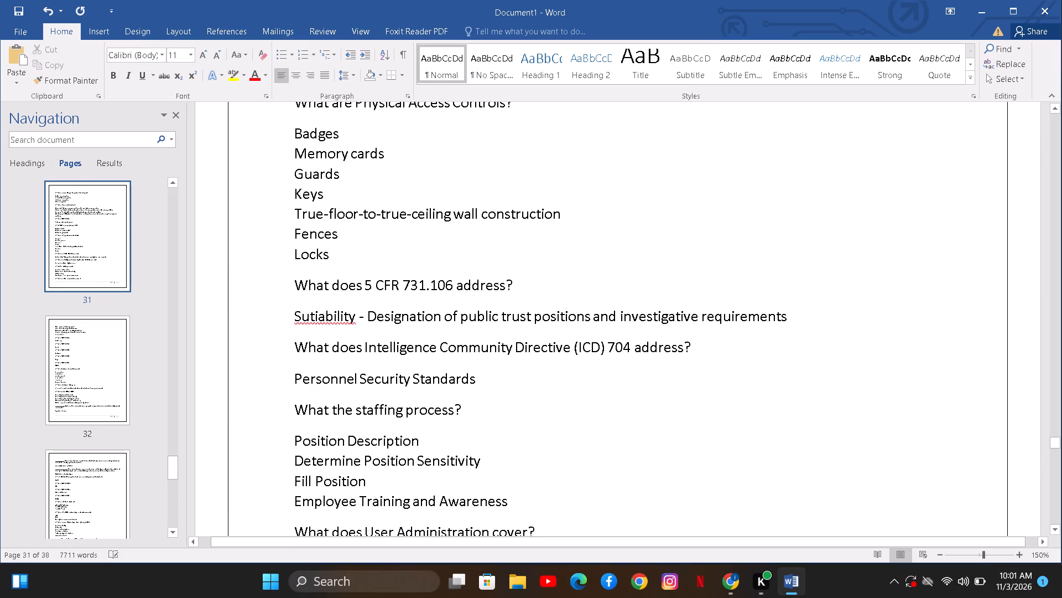
{"action": "right_click", "coordinate": [326, 318]}
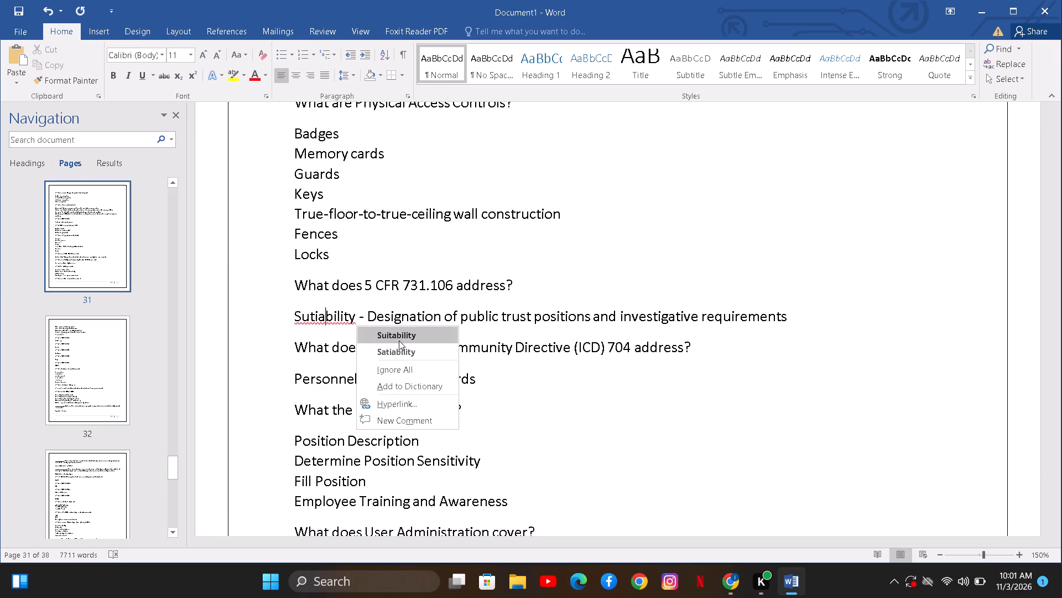
{"action": "left_click", "coordinate": [400, 339]}
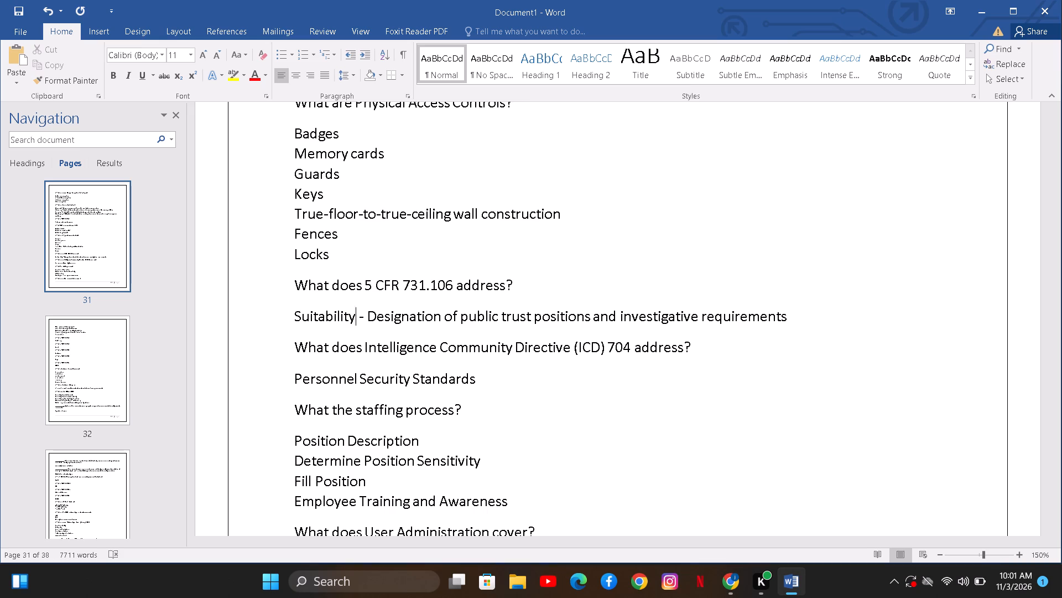
In the media destroying line on page 31, correct "santization" to "sanitization" and "pulverizing,shredding" to "pulverizing, shredding".
{"action": "scroll", "coordinate": [467, 275], "scroll_direction": "up", "scroll_amount": 8}
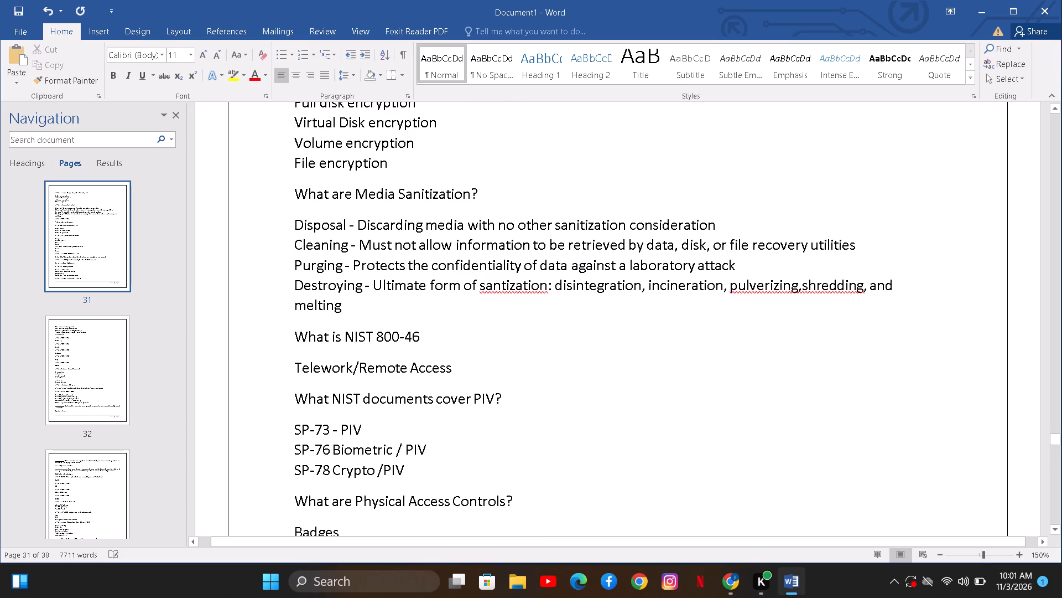
{"action": "right_click", "coordinate": [511, 292]}
{"action": "left_click", "coordinate": [588, 305]}
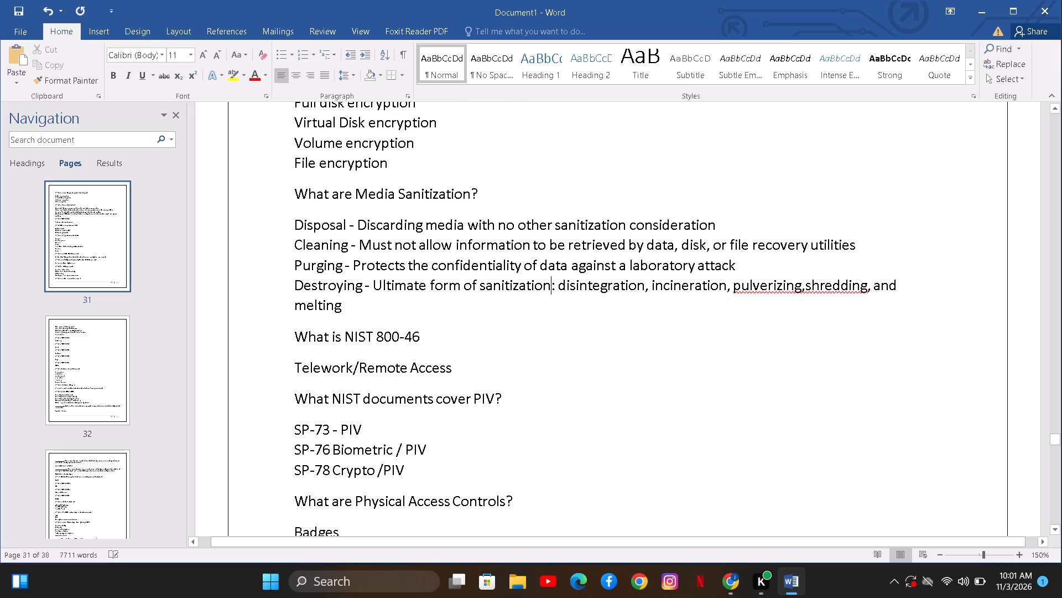
{"action": "right_click", "coordinate": [766, 292]}
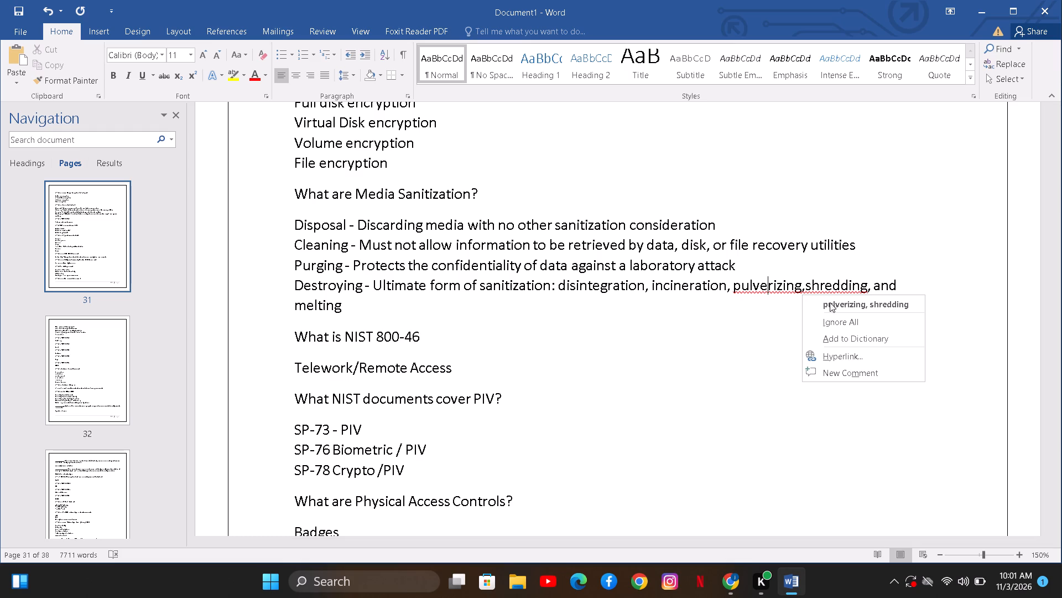
{"action": "left_click", "coordinate": [846, 305]}
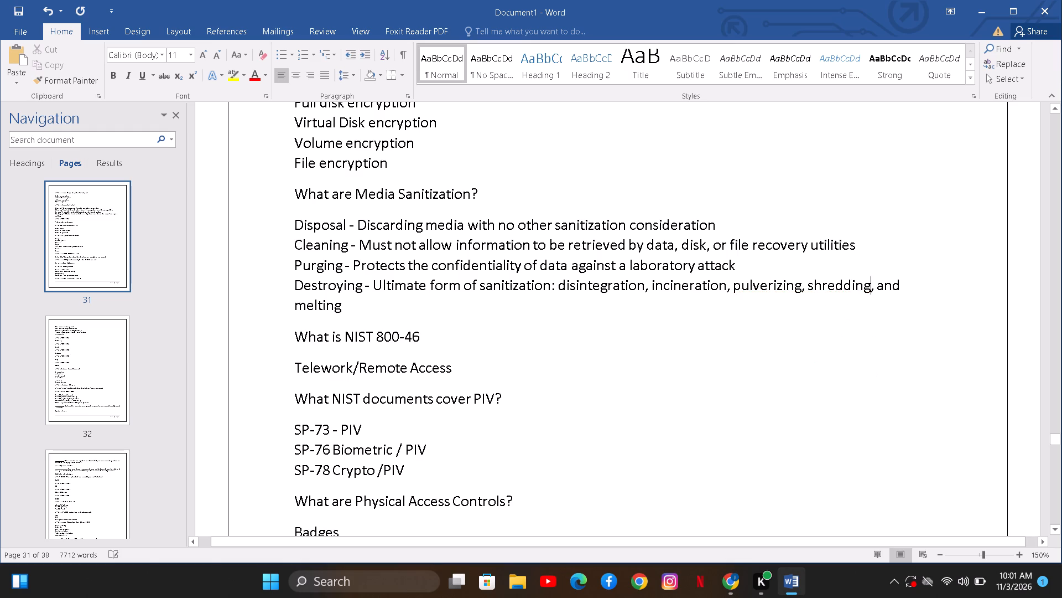
On page 30, correct "Encrytion" to "Encryption" in the FIPS 197 line and ignore all spelling flags on "Zeroization,enviromental" in the Level 4 line.
{"action": "scroll", "coordinate": [654, 298], "scroll_direction": "up", "scroll_amount": 6}
{"action": "scroll", "coordinate": [379, 316], "scroll_direction": "up", "scroll_amount": 5}
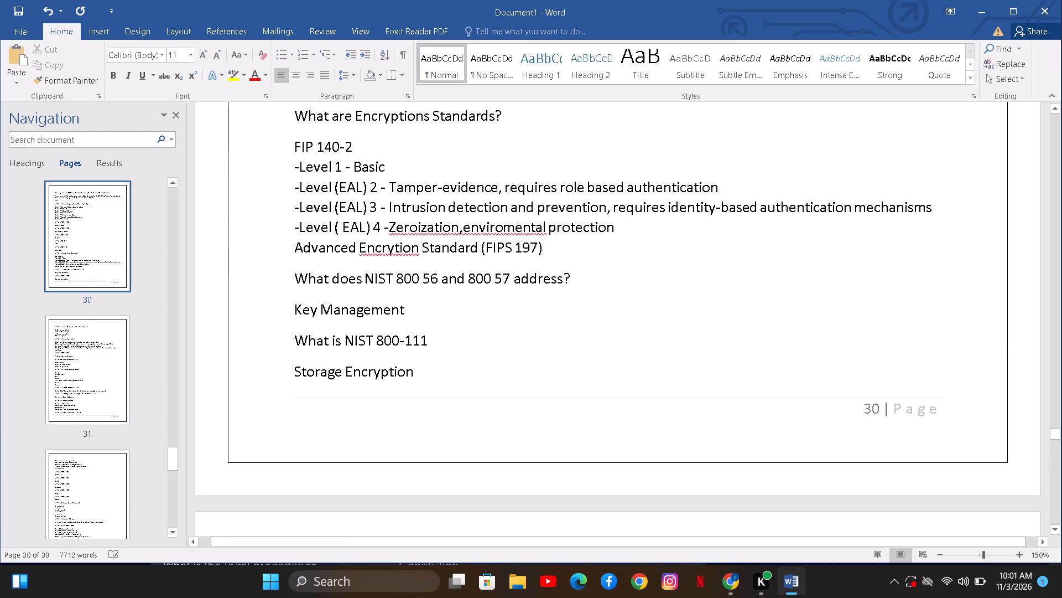
{"action": "right_click", "coordinate": [384, 251]}
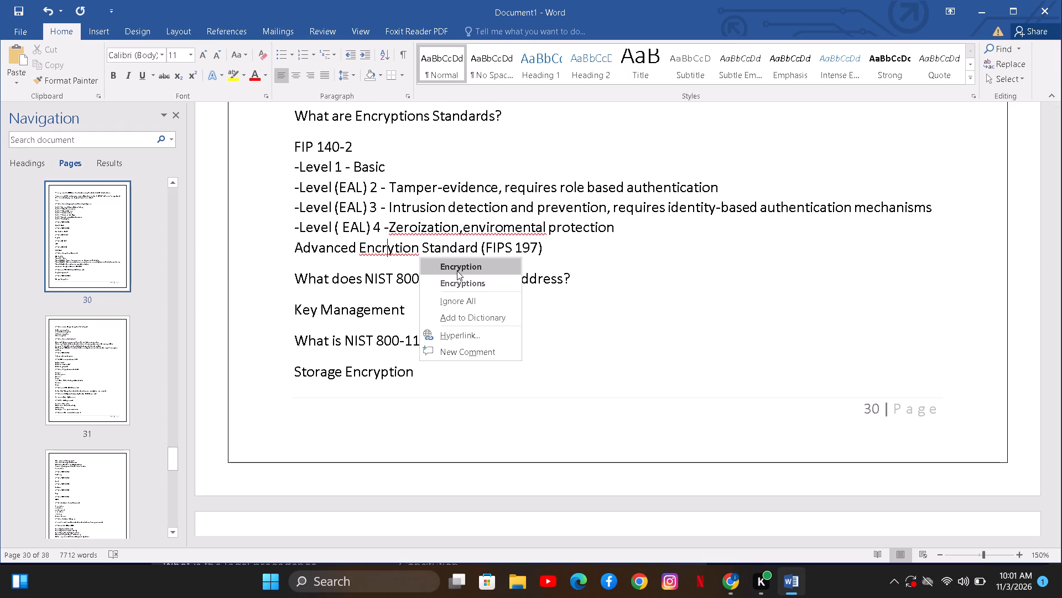
{"action": "left_click", "coordinate": [457, 268]}
{"action": "right_click", "coordinate": [440, 230]}
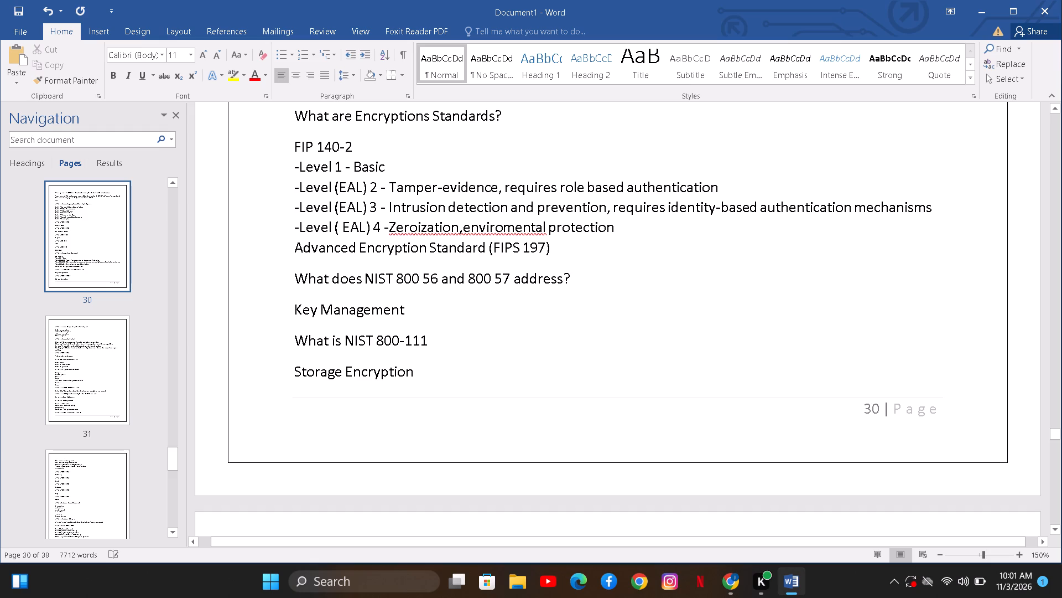
{"action": "left_click", "coordinate": [487, 262]}
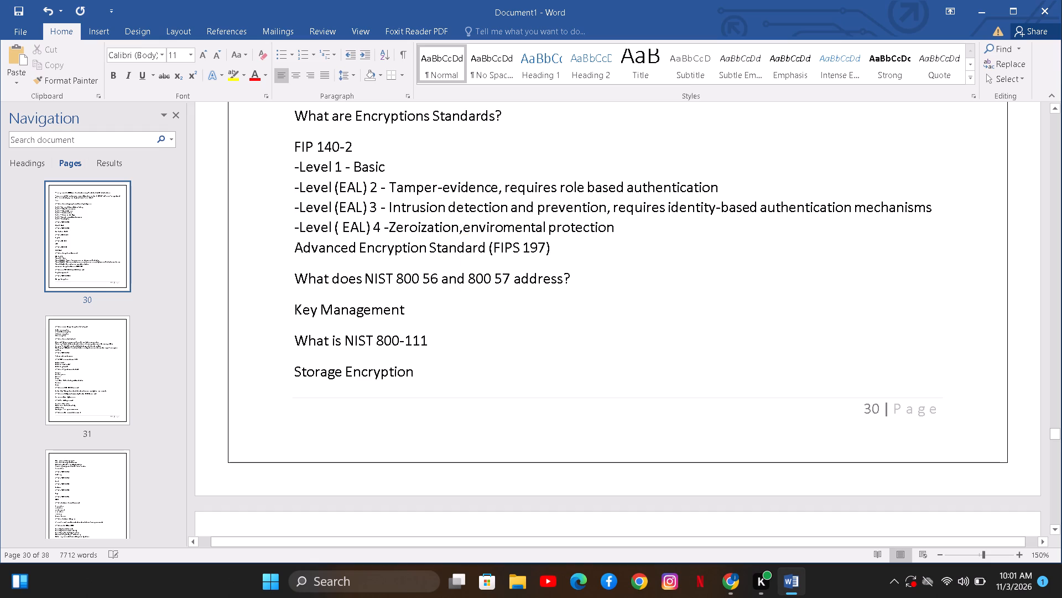
Correct "nongovermental" to "nongovernmental" in the CERT/CC answer on page 29.
{"action": "scroll", "coordinate": [478, 230], "scroll_direction": "up", "scroll_amount": 17}
{"action": "scroll", "coordinate": [467, 243], "scroll_direction": "up", "scroll_amount": 5}
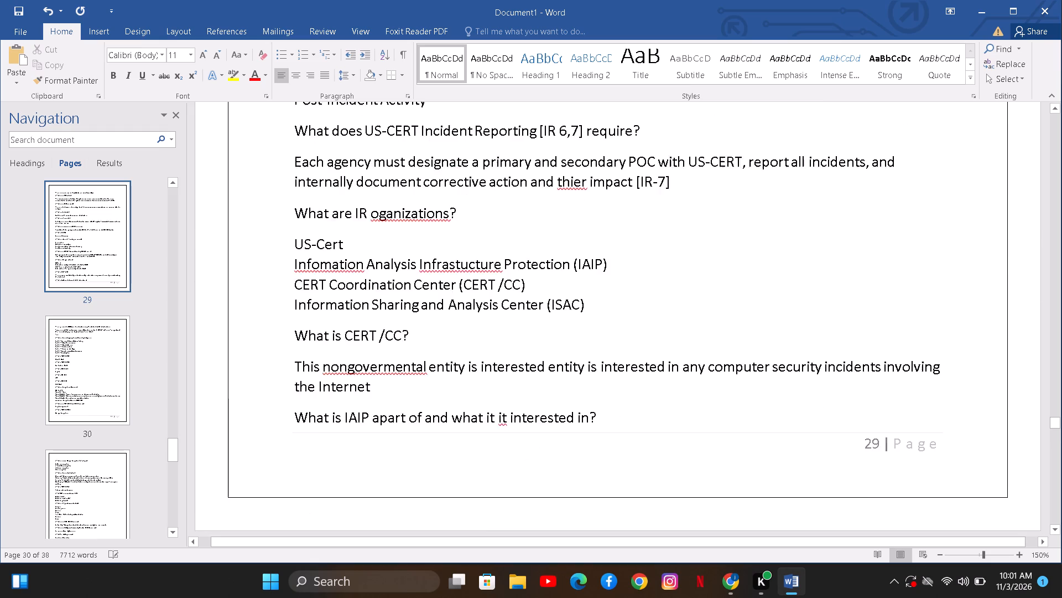
{"action": "scroll", "coordinate": [468, 243], "scroll_direction": "up", "scroll_amount": 3}
{"action": "right_click", "coordinate": [372, 476]}
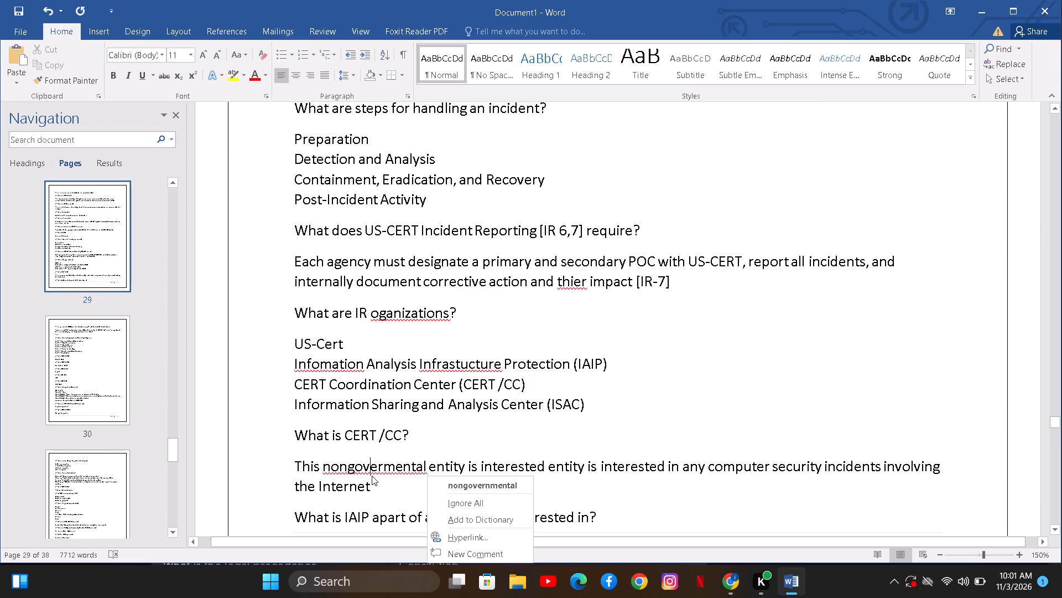
{"action": "left_click", "coordinate": [455, 489]}
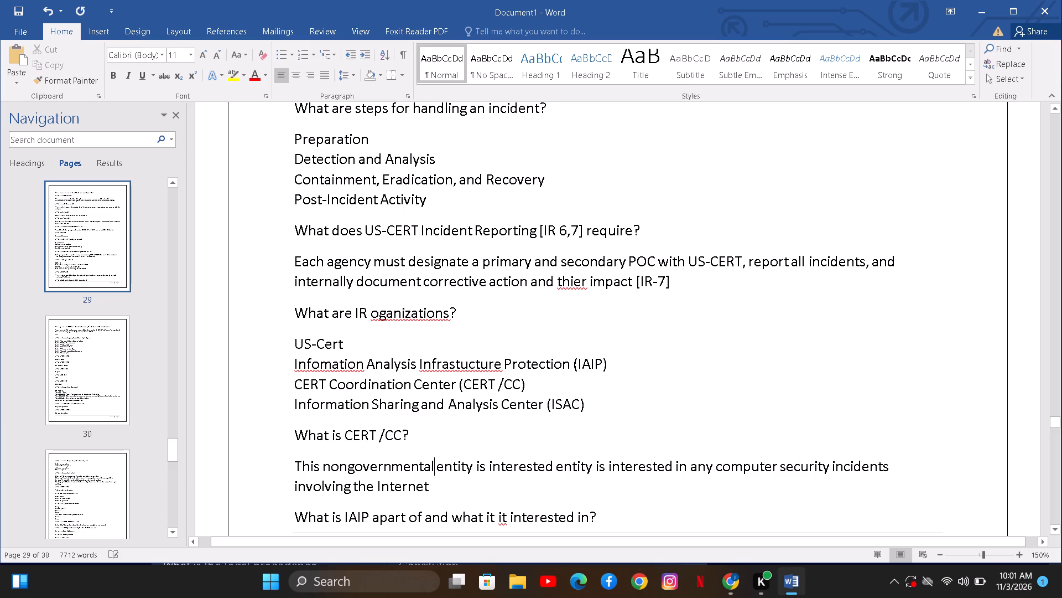
In the IR organizations card on page 29, correct "Infrastucture" to "Infrastructure", "Infomation" to "Information" and "oganizations" to "organizations".
{"action": "right_click", "coordinate": [453, 370]}
{"action": "left_click", "coordinate": [523, 382]}
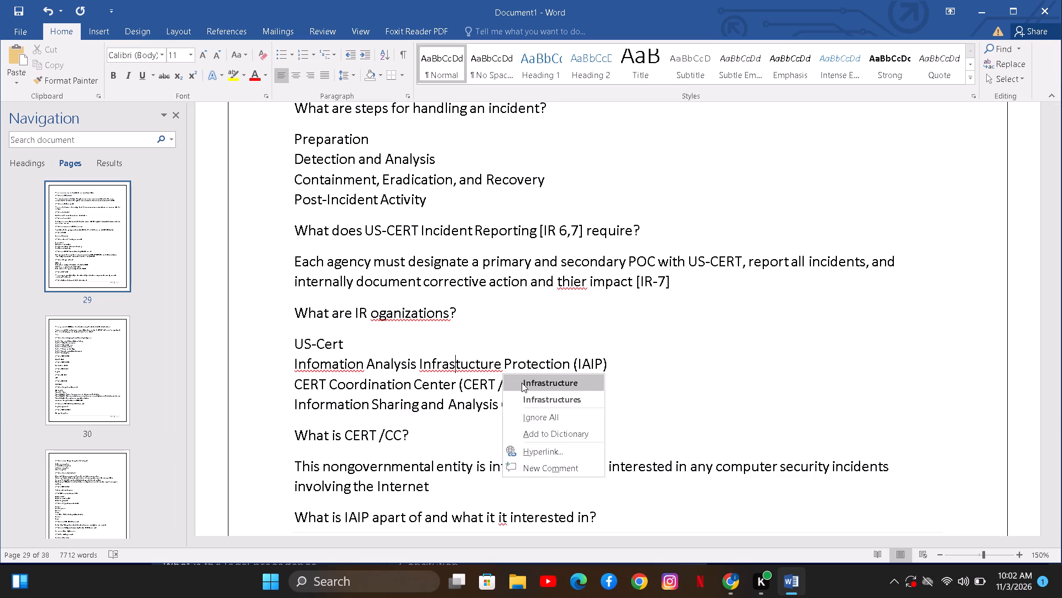
{"action": "right_click", "coordinate": [330, 370]}
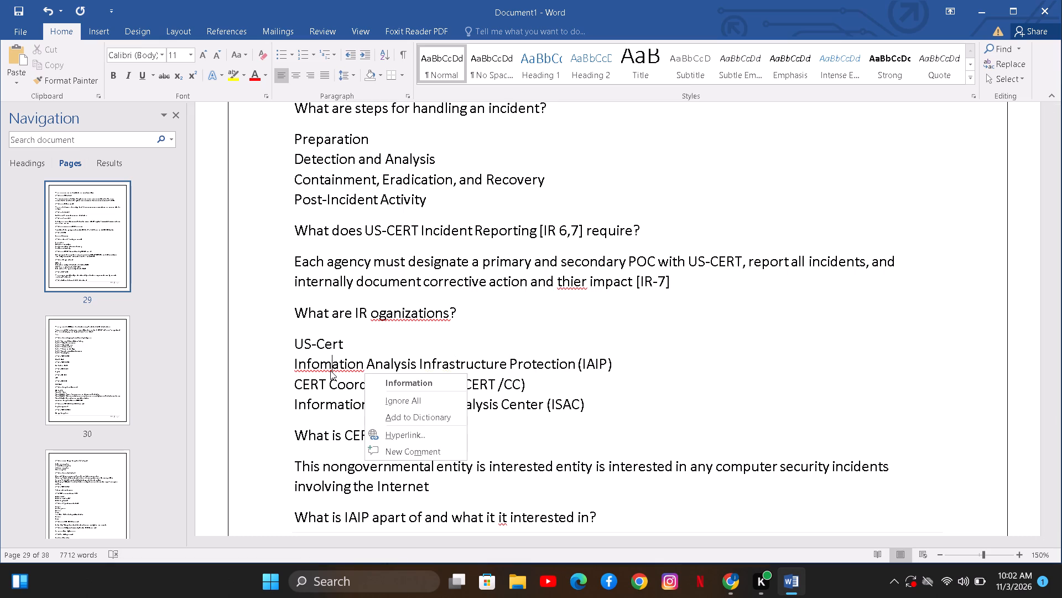
{"action": "left_click", "coordinate": [398, 383]}
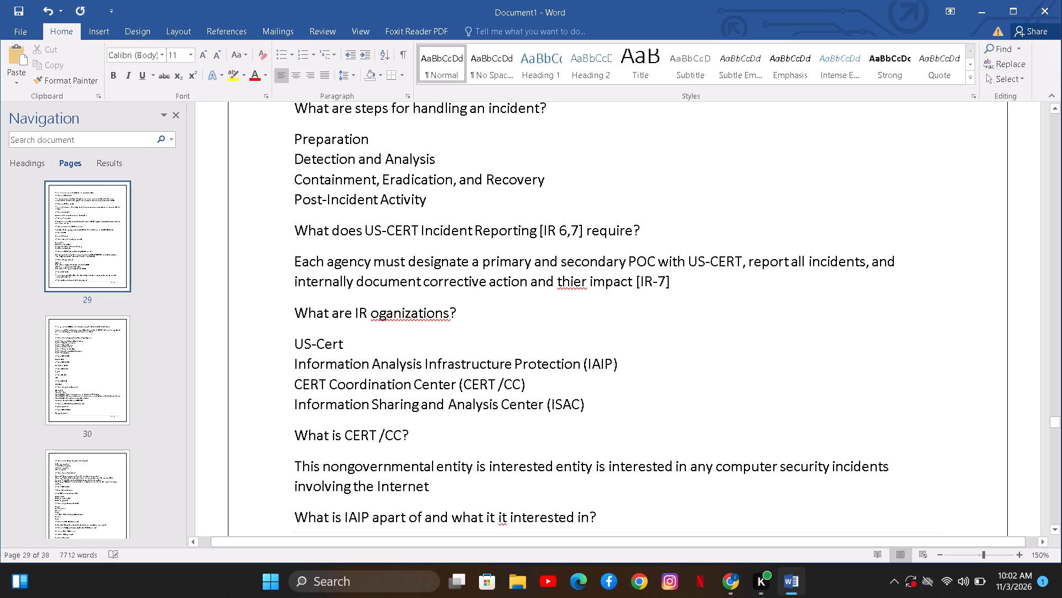
{"action": "right_click", "coordinate": [403, 320]}
{"action": "left_click", "coordinate": [496, 333]}
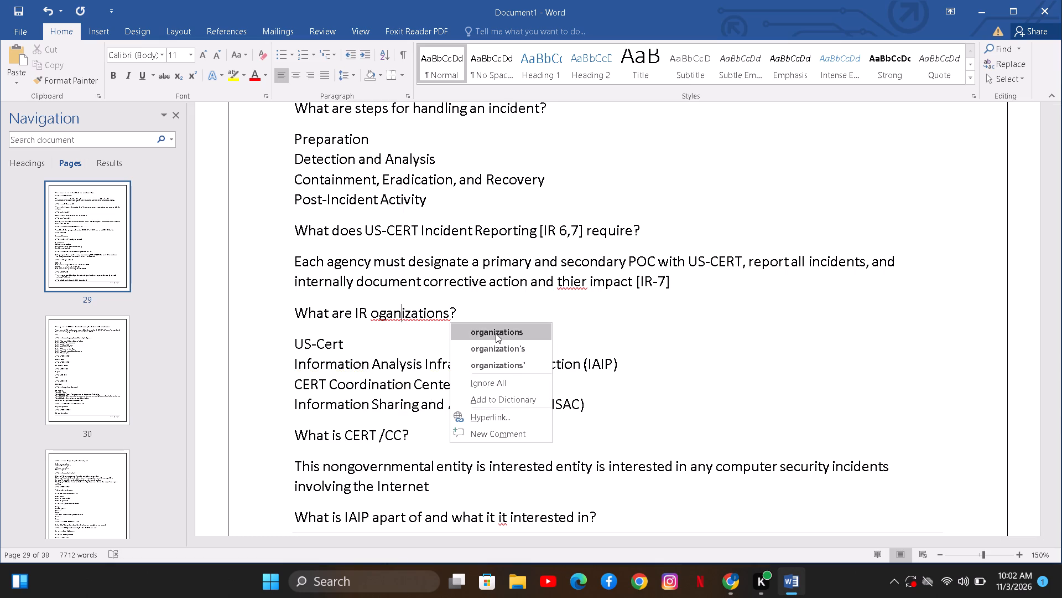
Correct "thier" to "their" in the US-CERT Incident Reporting answer and in the 800-34 appendix answer on page 29.
{"action": "right_click", "coordinate": [575, 288]}
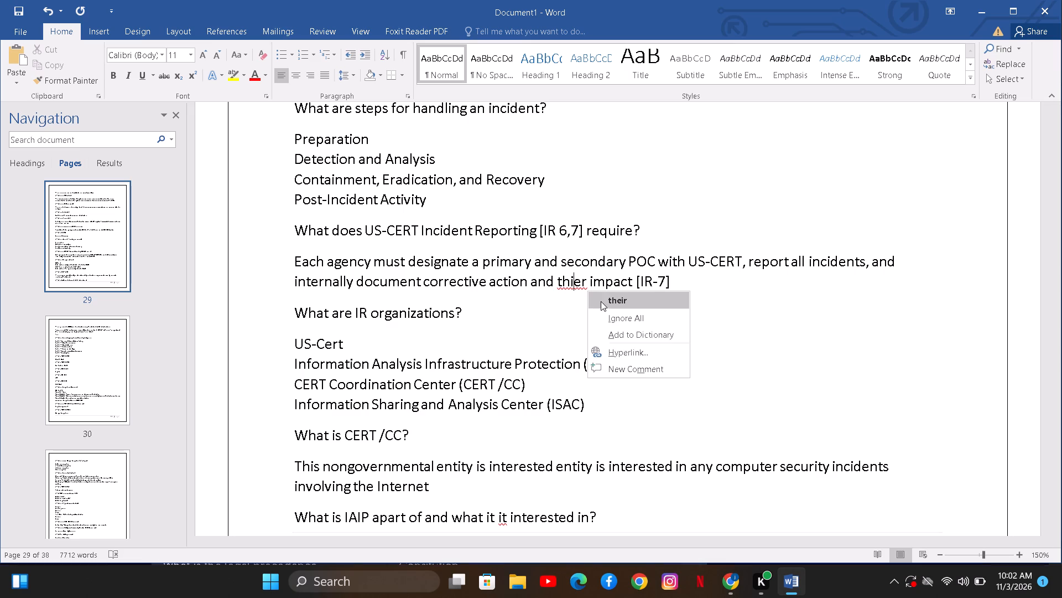
{"action": "left_click", "coordinate": [601, 301]}
{"action": "scroll", "coordinate": [494, 348], "scroll_direction": "up", "scroll_amount": 6}
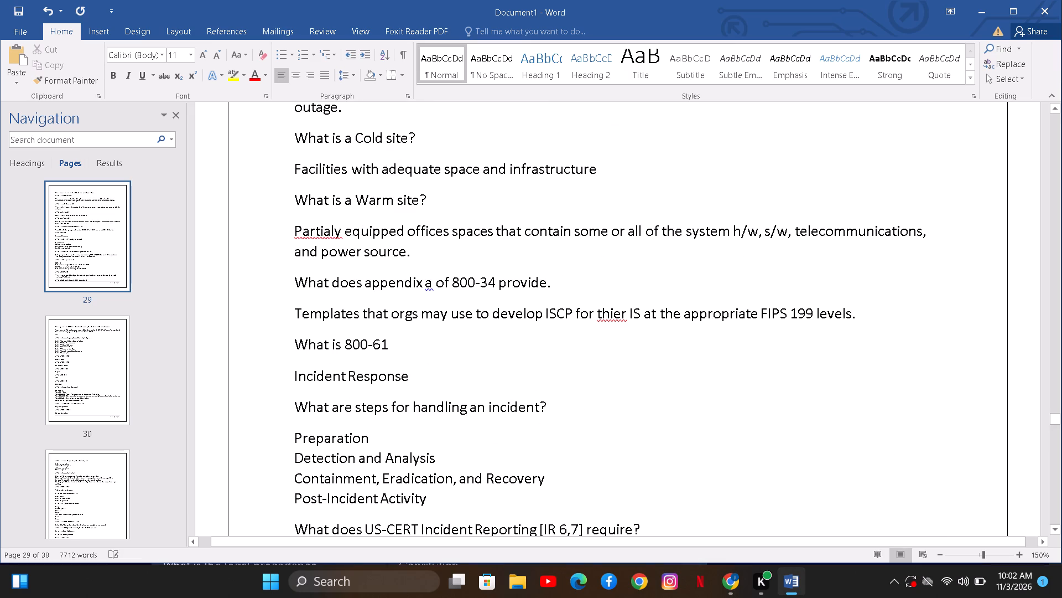
{"action": "right_click", "coordinate": [616, 315]}
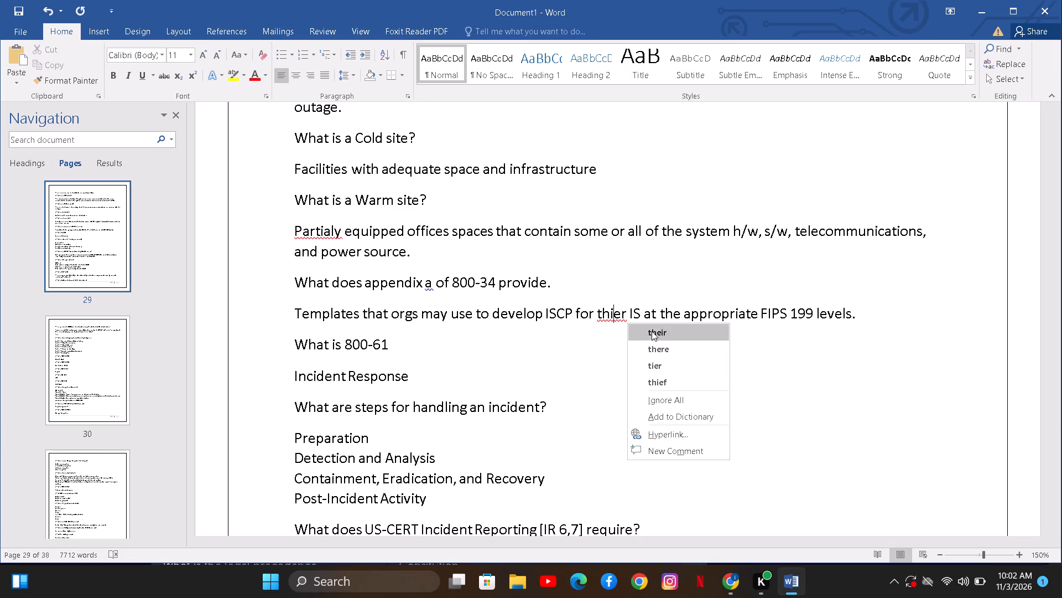
{"action": "left_click", "coordinate": [652, 331]}
Correct "Partialy" to "Partially" in the Warm site answer on page 29.
{"action": "right_click", "coordinate": [314, 234]}
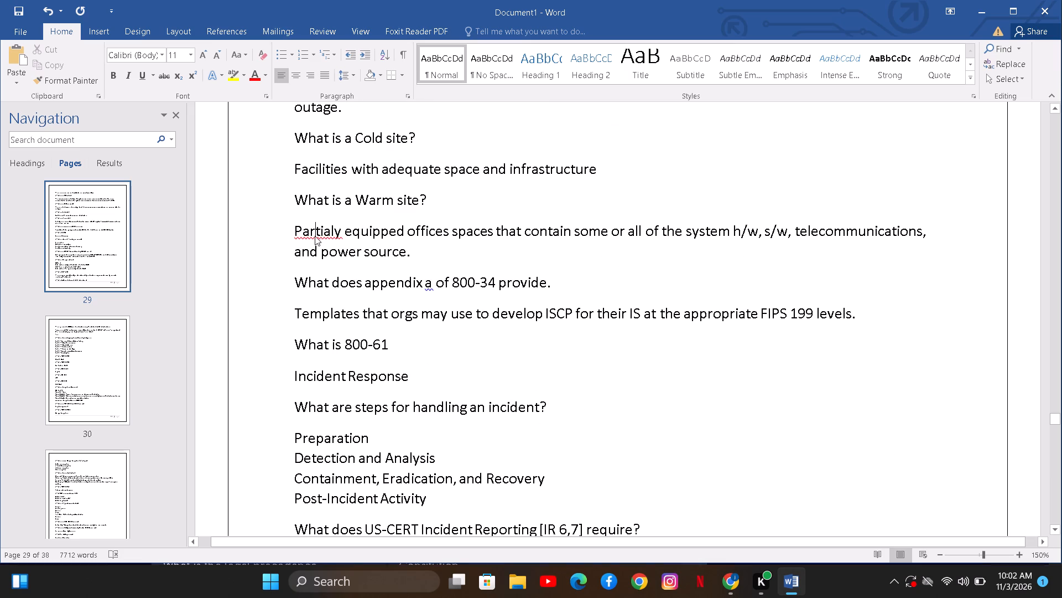
{"action": "left_click", "coordinate": [368, 246]}
In the RTO answer on page 29, correct "resourcess" to "resources", "tha" to "that" and "unavailble" to "unavailable".
{"action": "scroll", "coordinate": [368, 247], "scroll_direction": "up", "scroll_amount": 6}
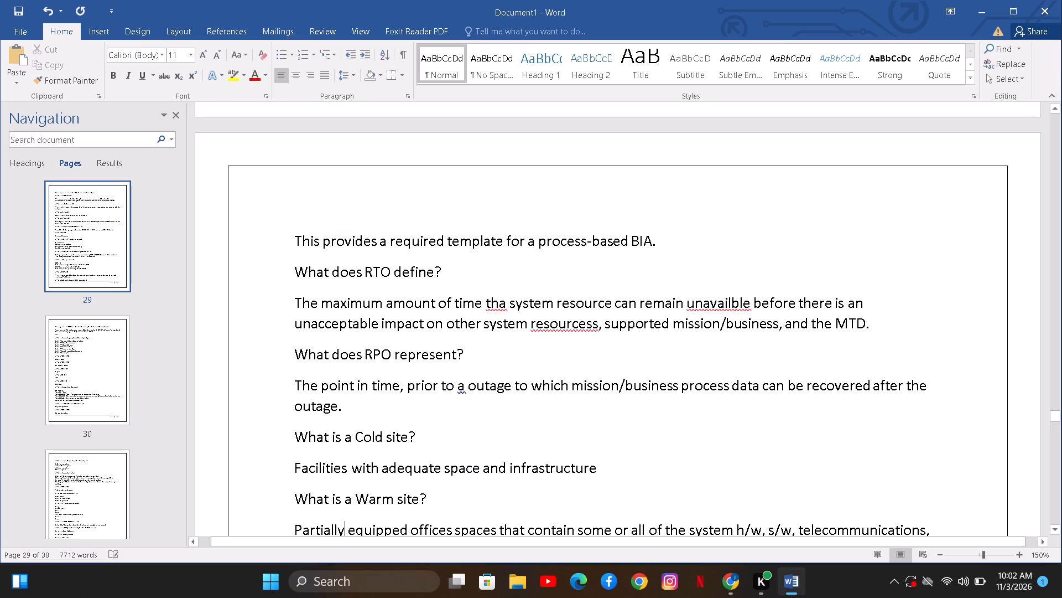
{"action": "right_click", "coordinate": [551, 327]}
{"action": "left_click", "coordinate": [616, 339]}
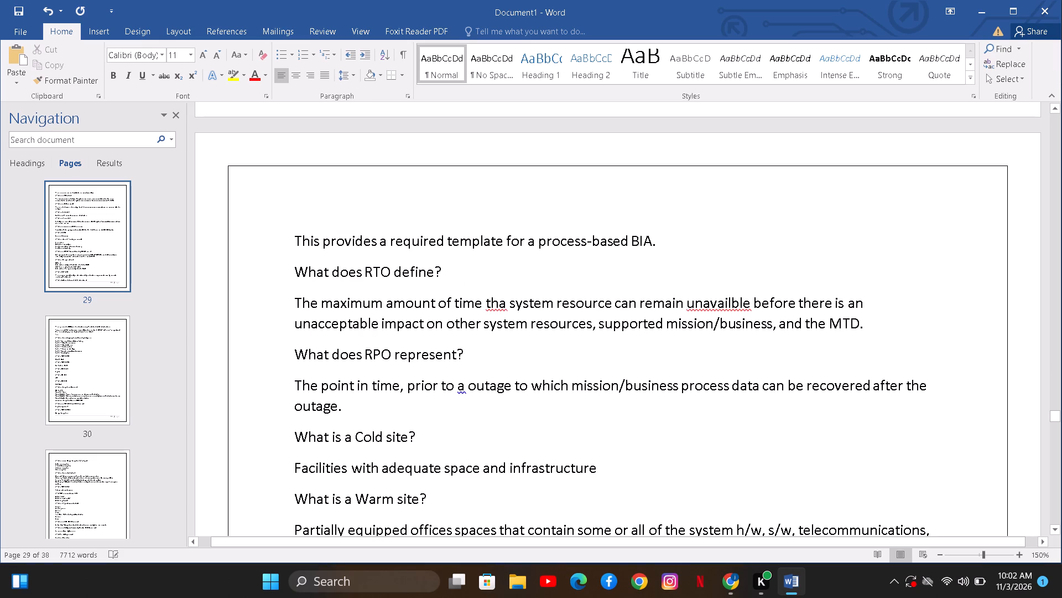
{"action": "right_click", "coordinate": [493, 308]}
{"action": "left_click", "coordinate": [533, 318]}
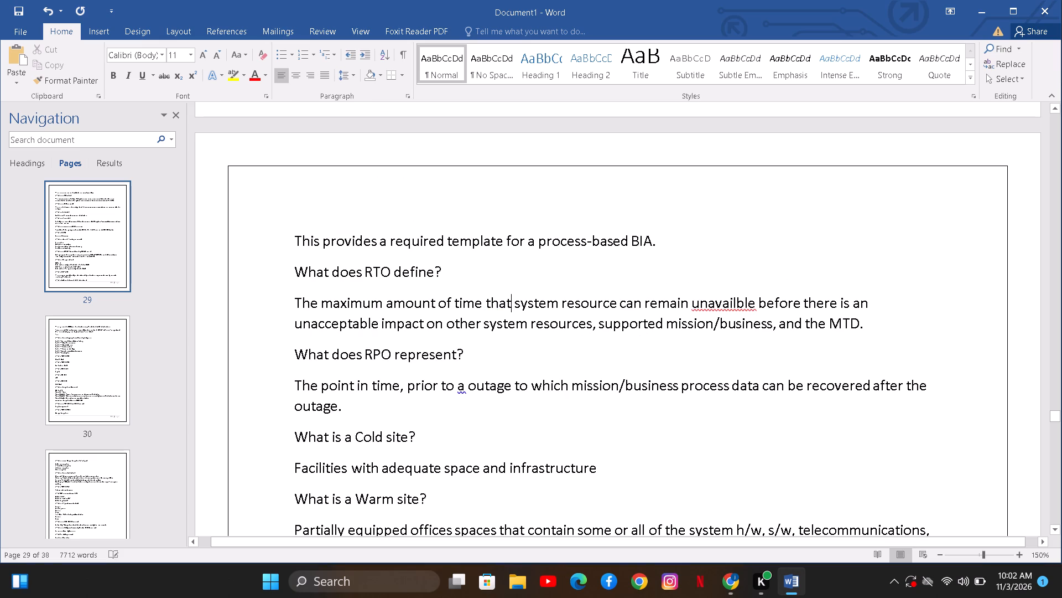
{"action": "right_click", "coordinate": [716, 307]}
{"action": "left_click", "coordinate": [785, 317]}
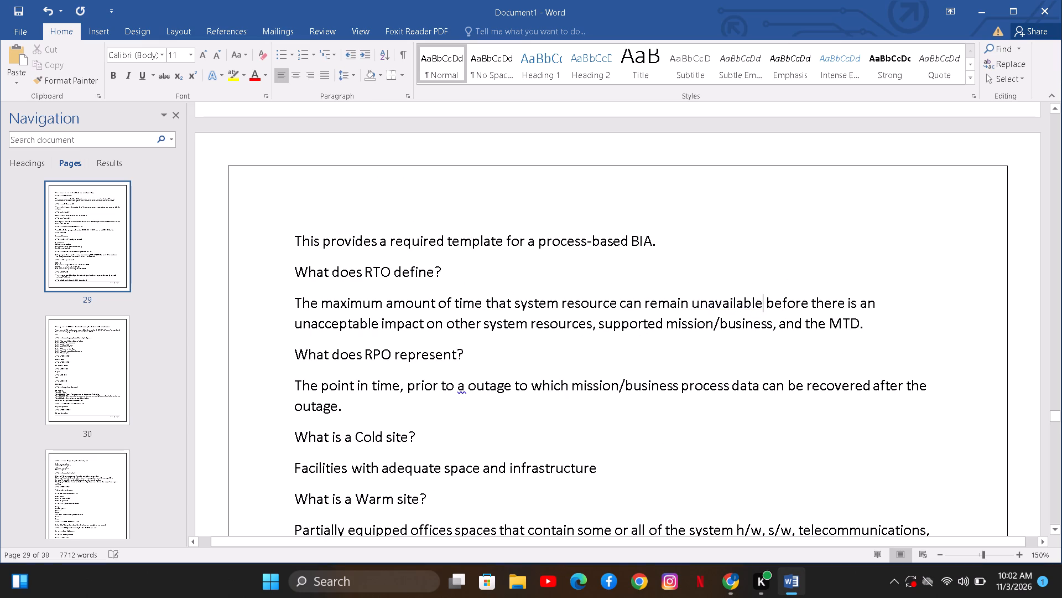
Ignore all spelling flags on "Vul" and "Config" in the SCAP components answer on page 28.
{"action": "scroll", "coordinate": [534, 341], "scroll_direction": "up", "scroll_amount": 5}
{"action": "scroll", "coordinate": [485, 363], "scroll_direction": "up", "scroll_amount": 5}
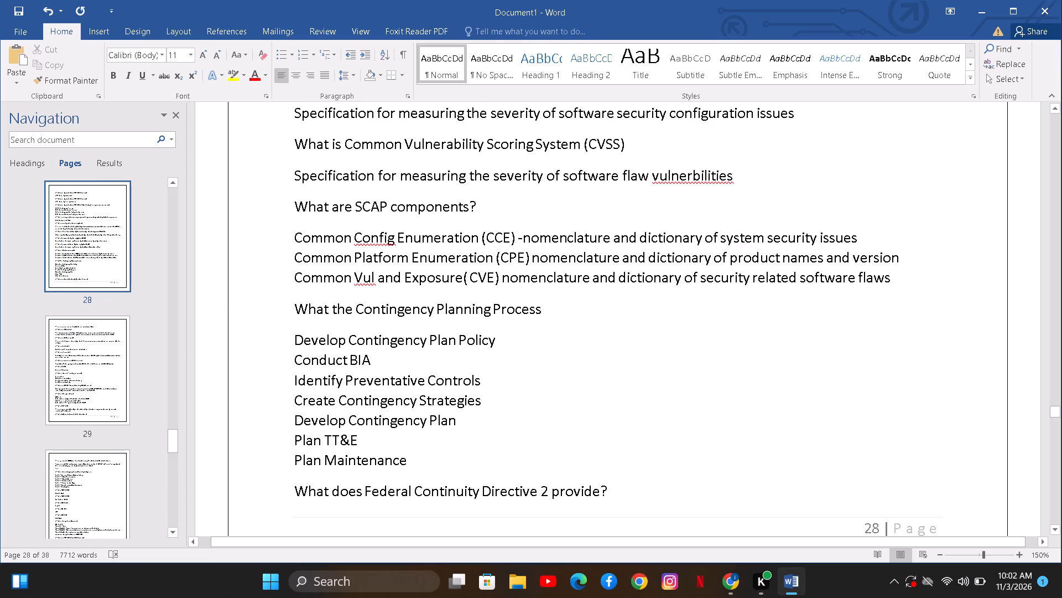
{"action": "right_click", "coordinate": [360, 284]}
{"action": "left_click", "coordinate": [425, 379]}
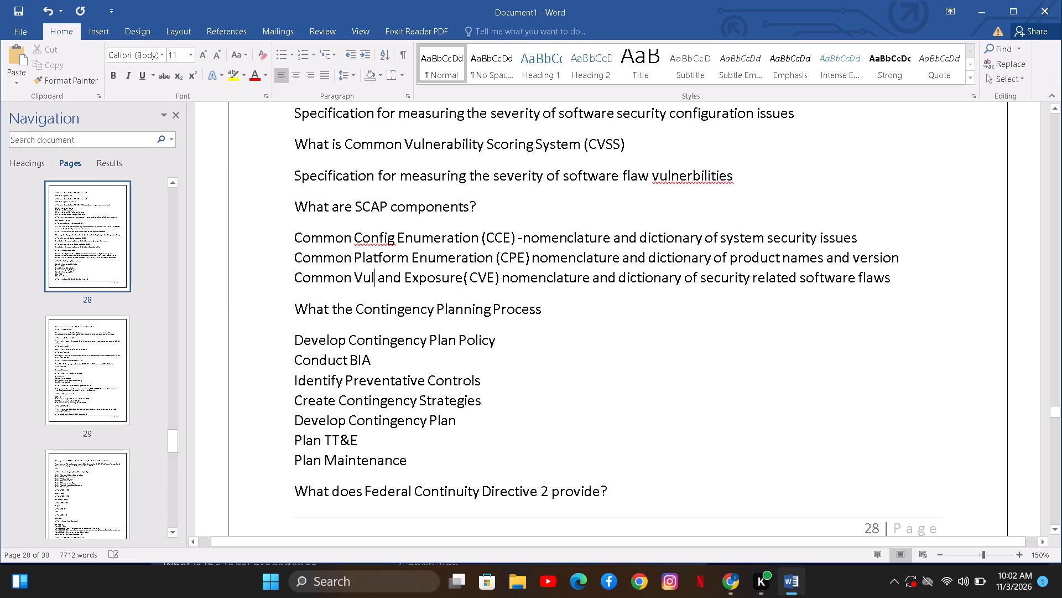
{"action": "right_click", "coordinate": [376, 244]}
{"action": "left_click", "coordinate": [444, 341]}
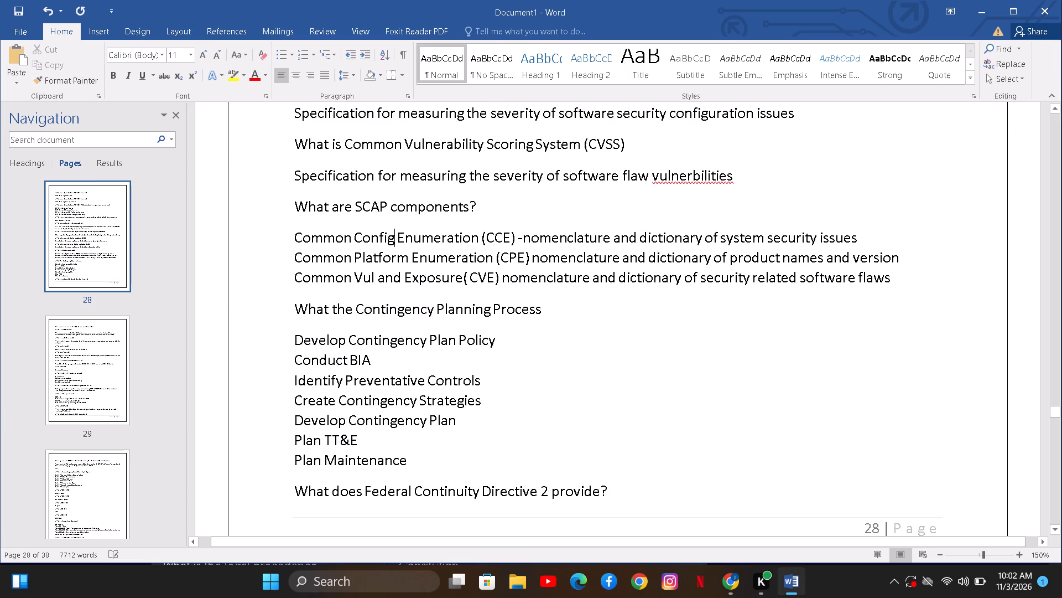
On page 28, correct "vulnerbilities" to "vulnerabilities" in the CVSS answer and "Configuratons" to "Configurations" in the SecCM phases answer.
{"action": "right_click", "coordinate": [686, 176]}
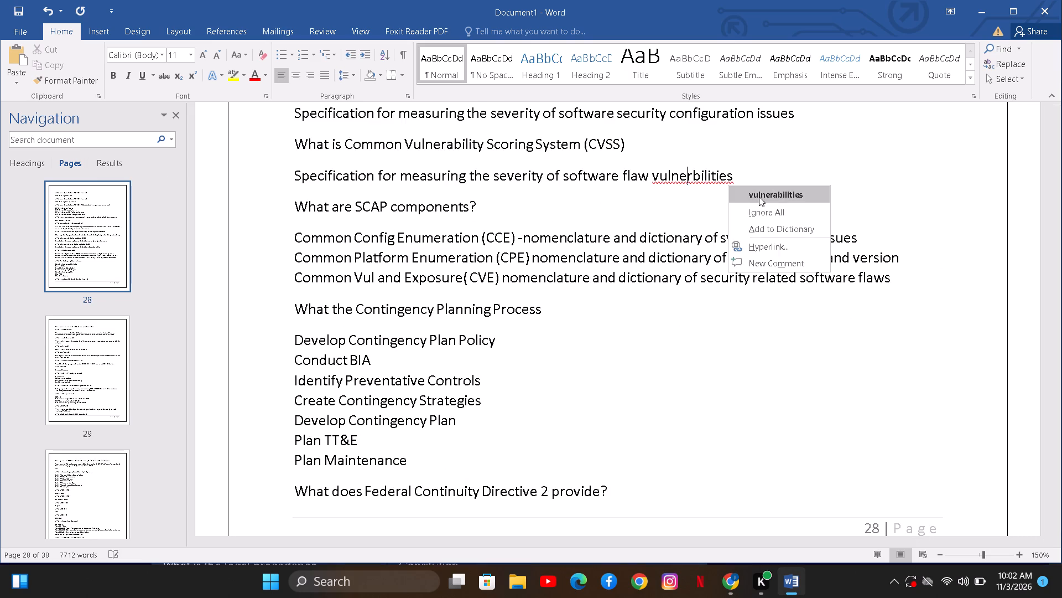
{"action": "left_click", "coordinate": [759, 197]}
{"action": "scroll", "coordinate": [497, 281], "scroll_direction": "up", "scroll_amount": 5}
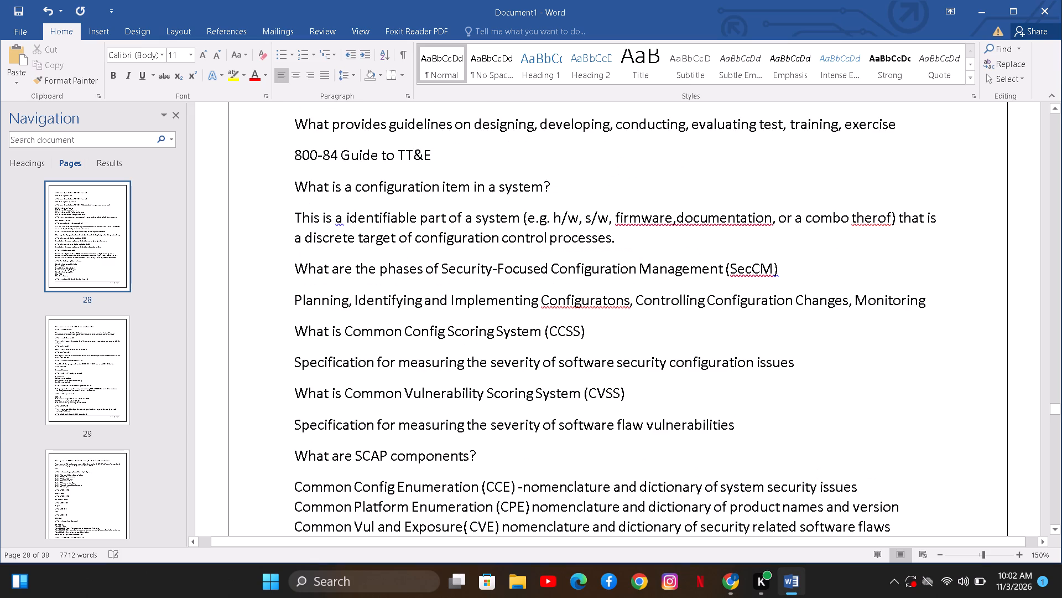
{"action": "right_click", "coordinate": [587, 306]}
{"action": "left_click", "coordinate": [643, 321]}
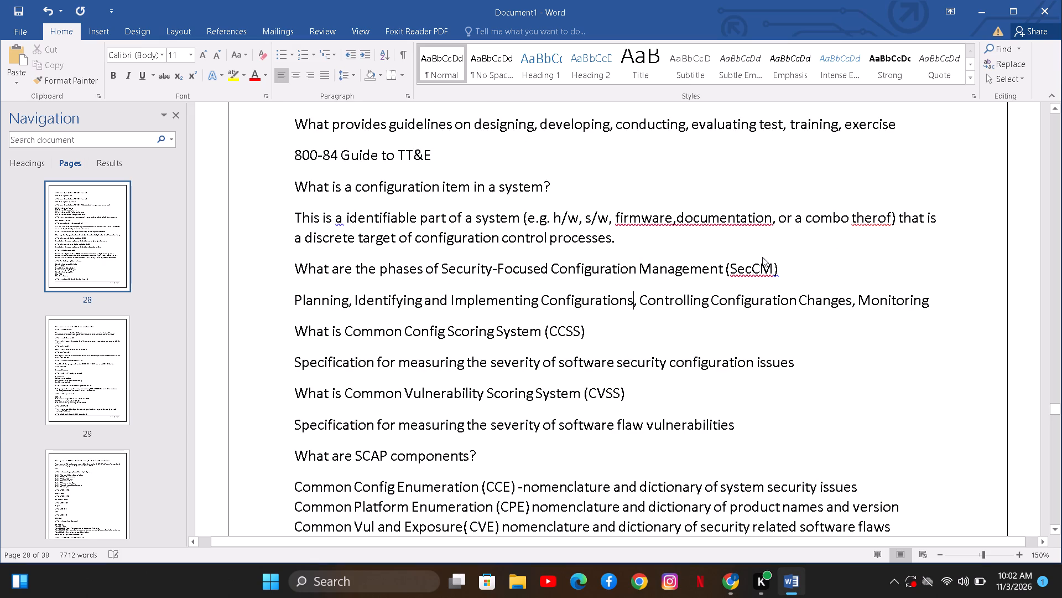
Ignore the spelling and grammar flags on "(SecCM)" in the Security-Focused Configuration Management question on page 28.
{"action": "right_click", "coordinate": [756, 275]}
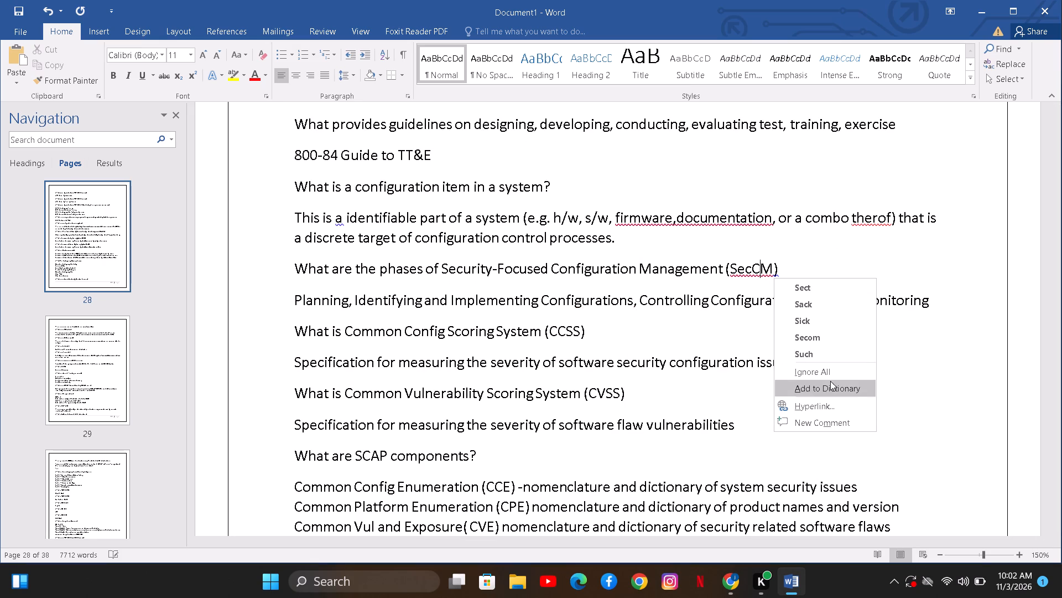
{"action": "left_click", "coordinate": [830, 372]}
{"action": "right_click", "coordinate": [755, 275]}
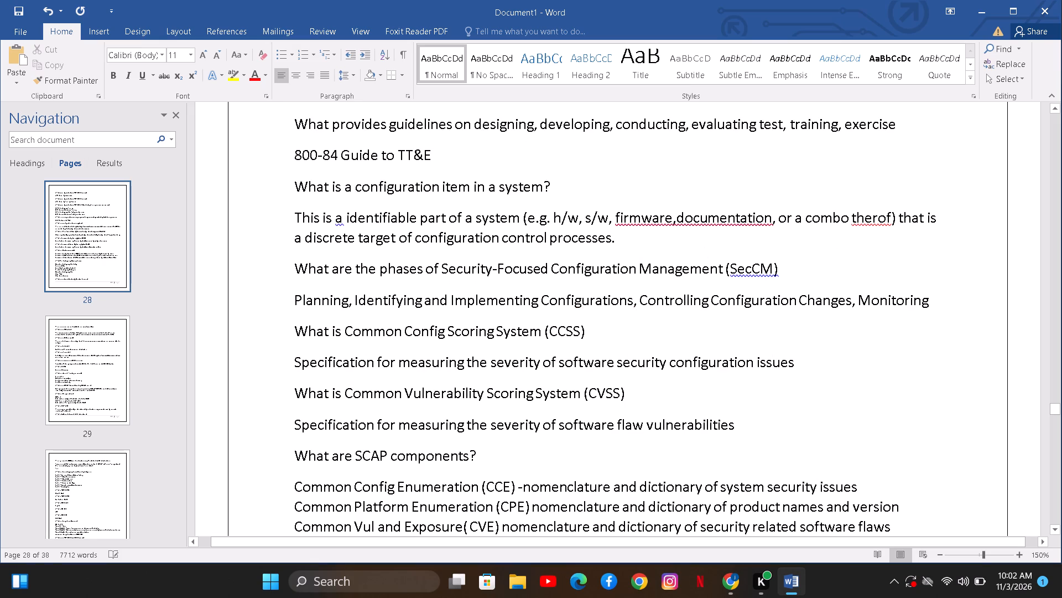
{"action": "left_click", "coordinate": [803, 299]}
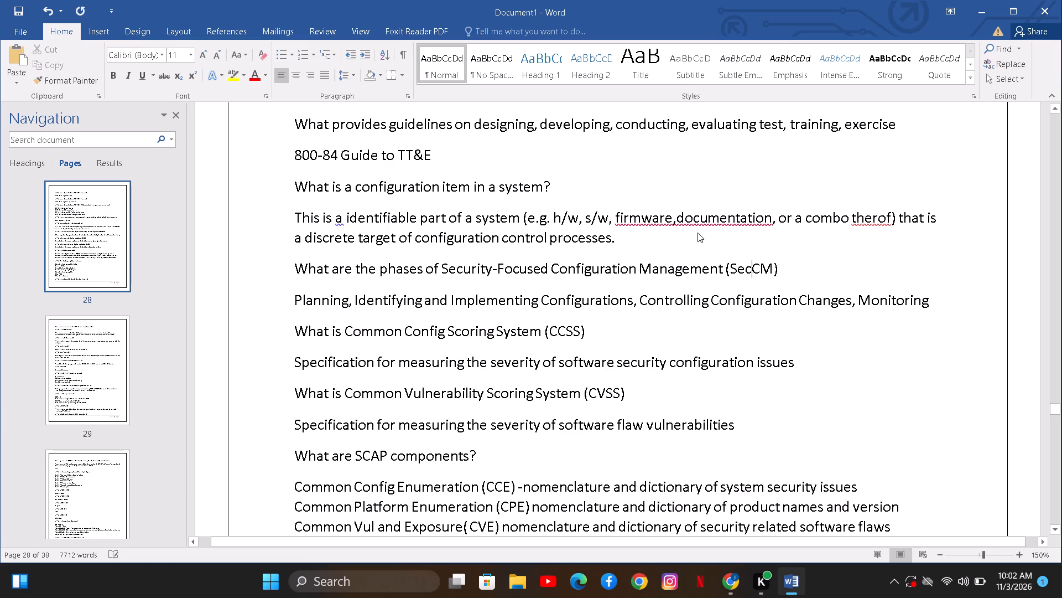
In the configuration item answer on page 28, correct "firmware,documentation" to "firmware, documentation" and "therof" to "thereof".
{"action": "right_click", "coordinate": [702, 221]}
{"action": "left_click", "coordinate": [748, 238]}
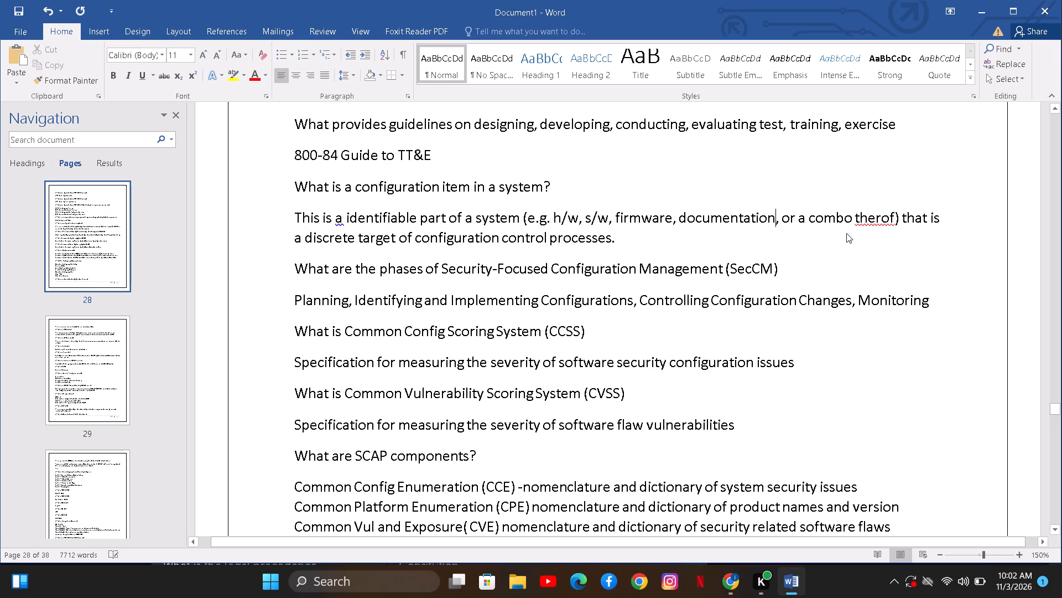
{"action": "right_click", "coordinate": [872, 224]}
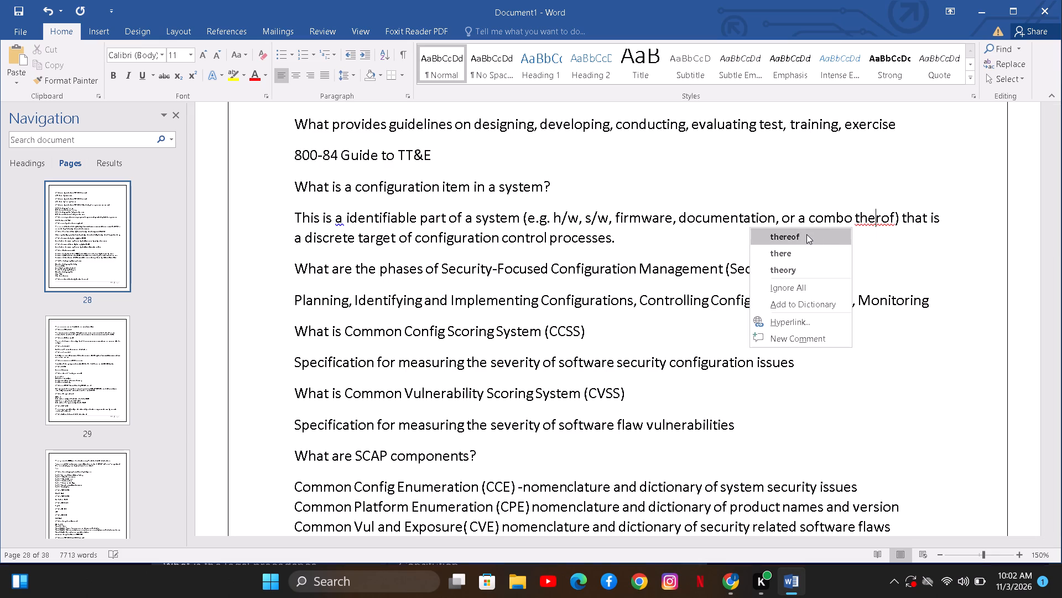
{"action": "left_click", "coordinate": [807, 234]}
In the technical controls families card on page 27, change "Comm" to "Comma" in the SC line and correct "techincal" to "technical".
{"action": "scroll", "coordinate": [741, 250], "scroll_direction": "up", "scroll_amount": 6}
{"action": "scroll", "coordinate": [575, 324], "scroll_direction": "up", "scroll_amount": 5}
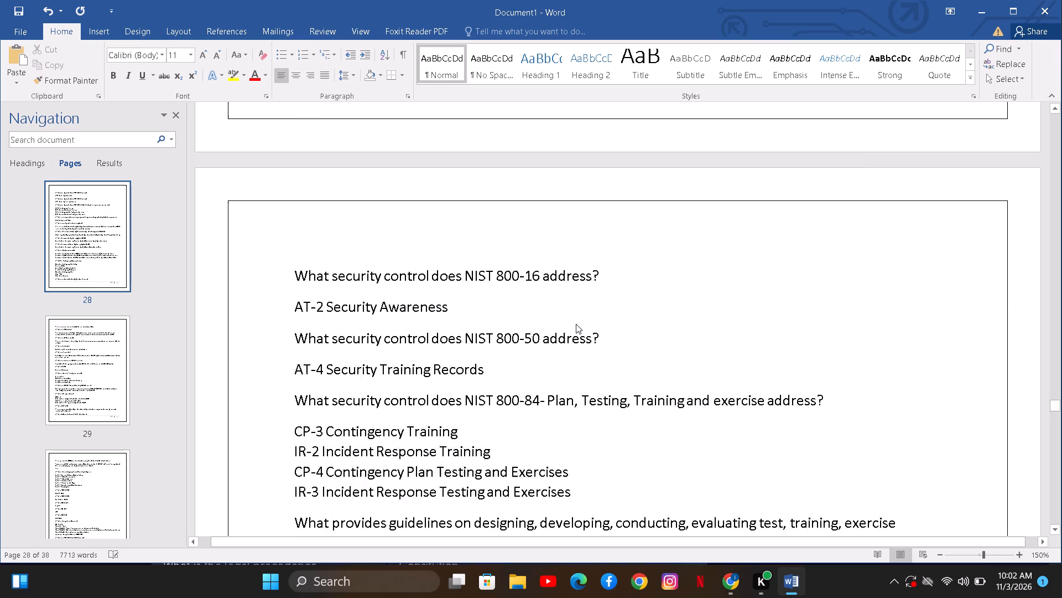
{"action": "scroll", "coordinate": [576, 324], "scroll_direction": "up", "scroll_amount": 4}
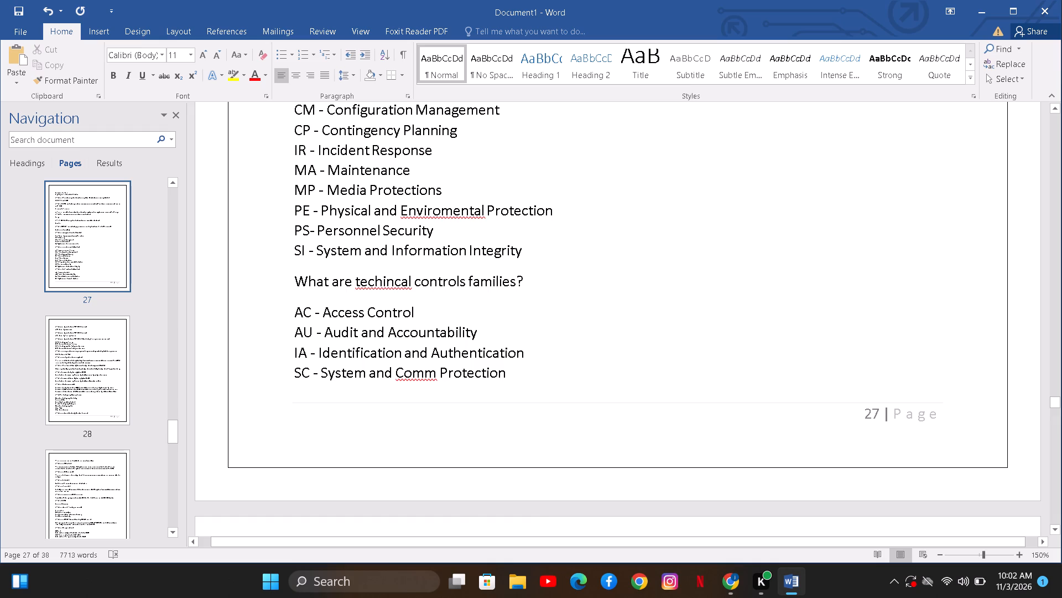
{"action": "right_click", "coordinate": [411, 376]}
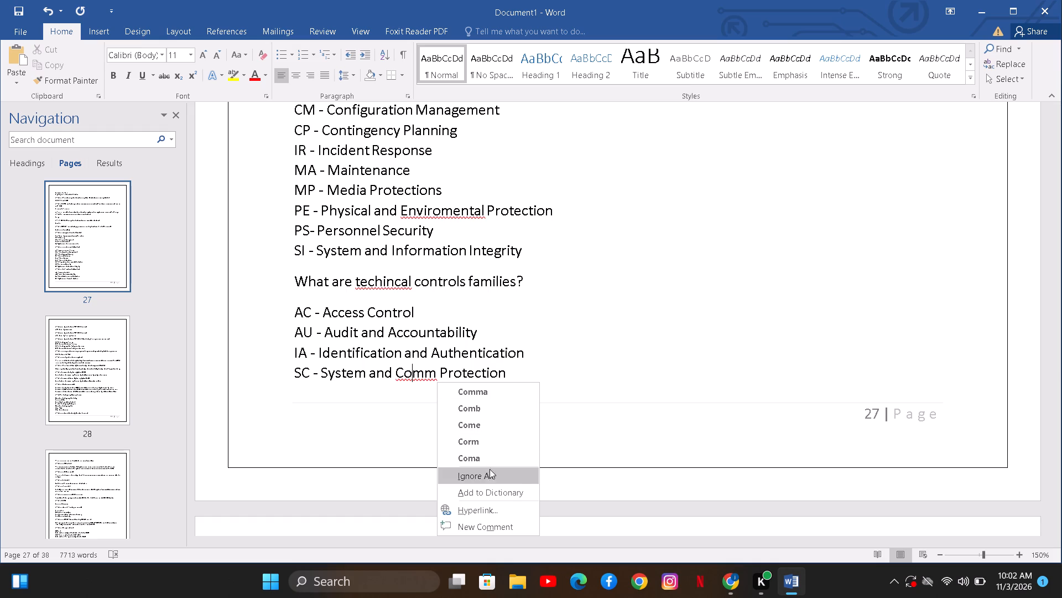
{"action": "left_click", "coordinate": [486, 393]}
{"action": "right_click", "coordinate": [382, 287]}
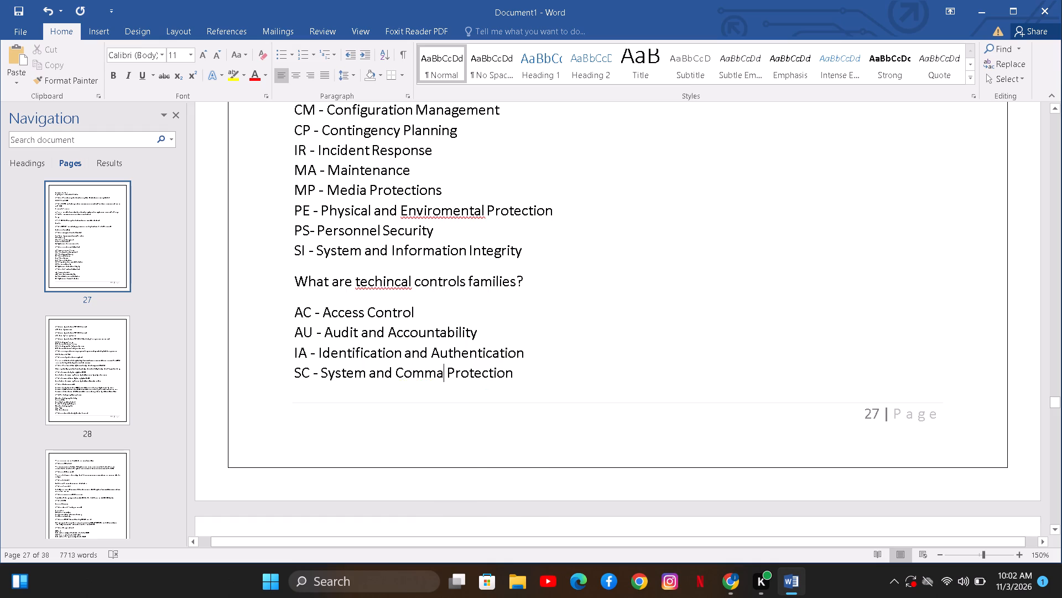
{"action": "left_click", "coordinate": [431, 303]}
Correct "Enviromental" to "Environmental" in the PE line of the operation control families answer on page 27.
{"action": "right_click", "coordinate": [450, 221]}
{"action": "left_click", "coordinate": [509, 234]}
In the management controls families card on page 27, correct "Acquisiton" to "Acquisition", "Managment" to "Management" and the question's "managment" to "management".
{"action": "scroll", "coordinate": [498, 266], "scroll_direction": "up", "scroll_amount": 4}
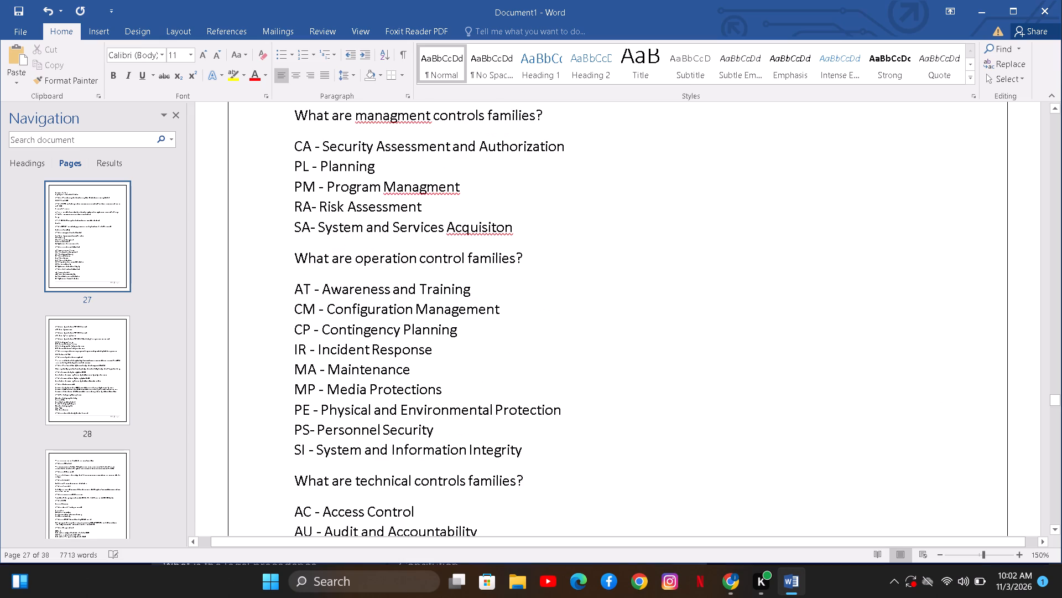
{"action": "right_click", "coordinate": [478, 229]}
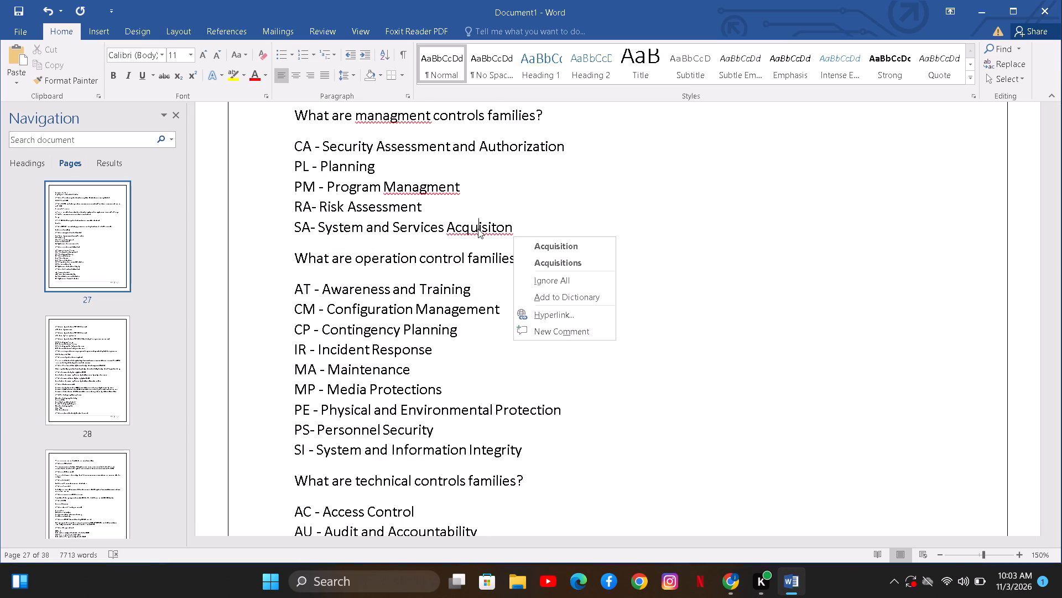
{"action": "left_click", "coordinate": [555, 247]}
{"action": "right_click", "coordinate": [439, 196]}
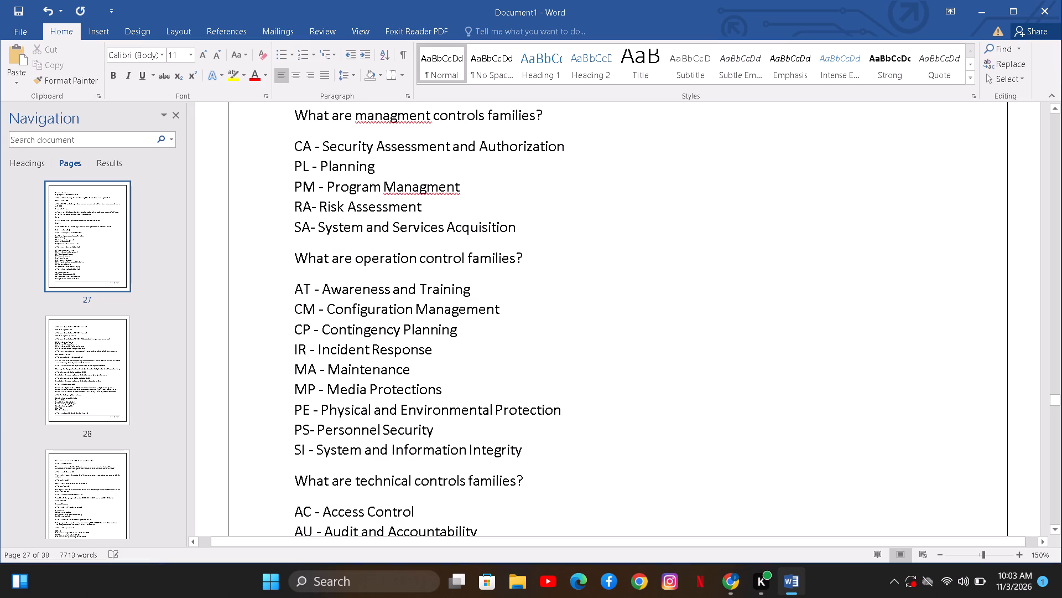
{"action": "left_click", "coordinate": [492, 206]}
{"action": "scroll", "coordinate": [490, 202], "scroll_direction": "up", "scroll_amount": 4}
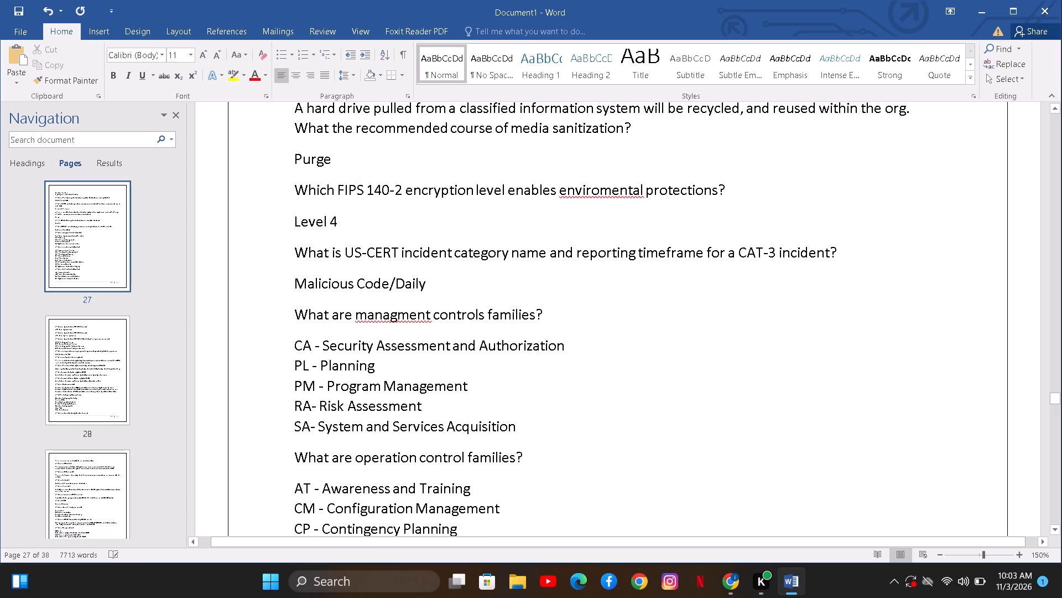
{"action": "right_click", "coordinate": [412, 318]}
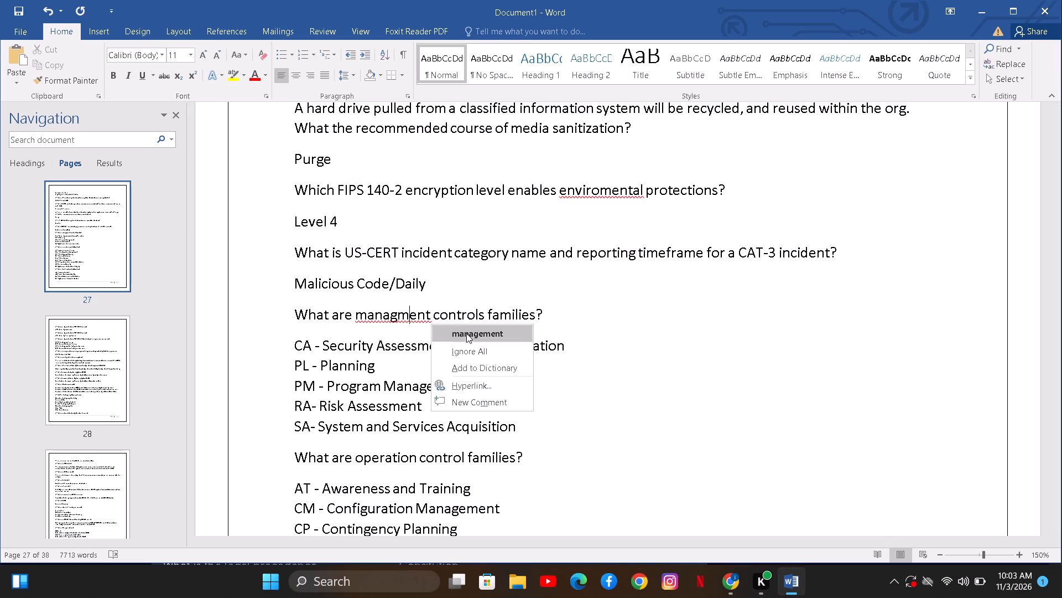
{"action": "left_click", "coordinate": [470, 333]}
Correct "enviromental" to "environmental" in the FIPS 140-2 encryption level question on page 27.
{"action": "right_click", "coordinate": [623, 192]}
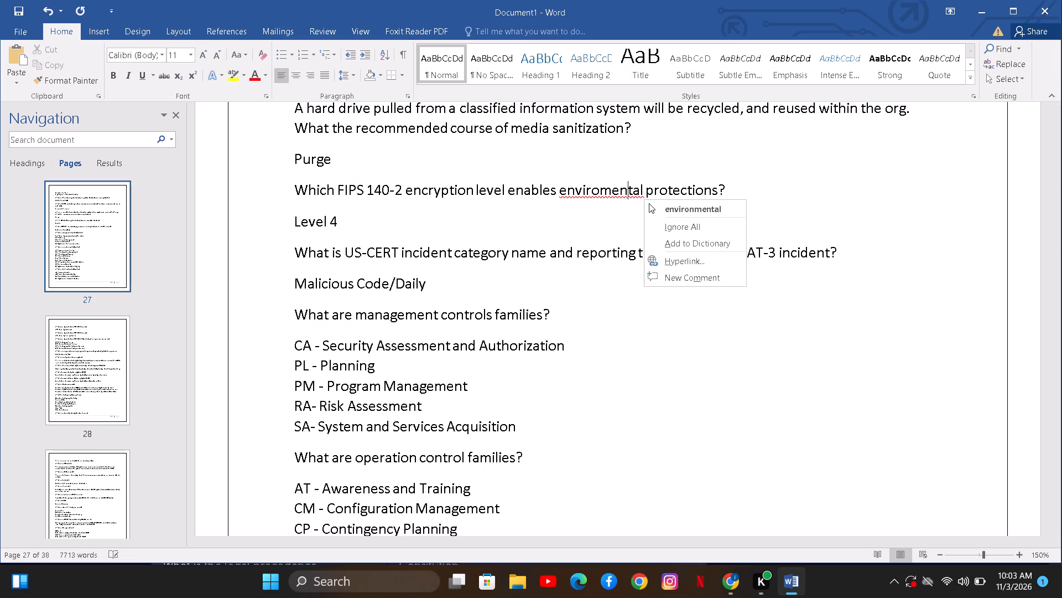
{"action": "left_click", "coordinate": [663, 210]}
{"action": "scroll", "coordinate": [514, 243], "scroll_direction": "up", "scroll_amount": 5}
{"action": "scroll", "coordinate": [424, 254], "scroll_direction": "up", "scroll_amount": 5}
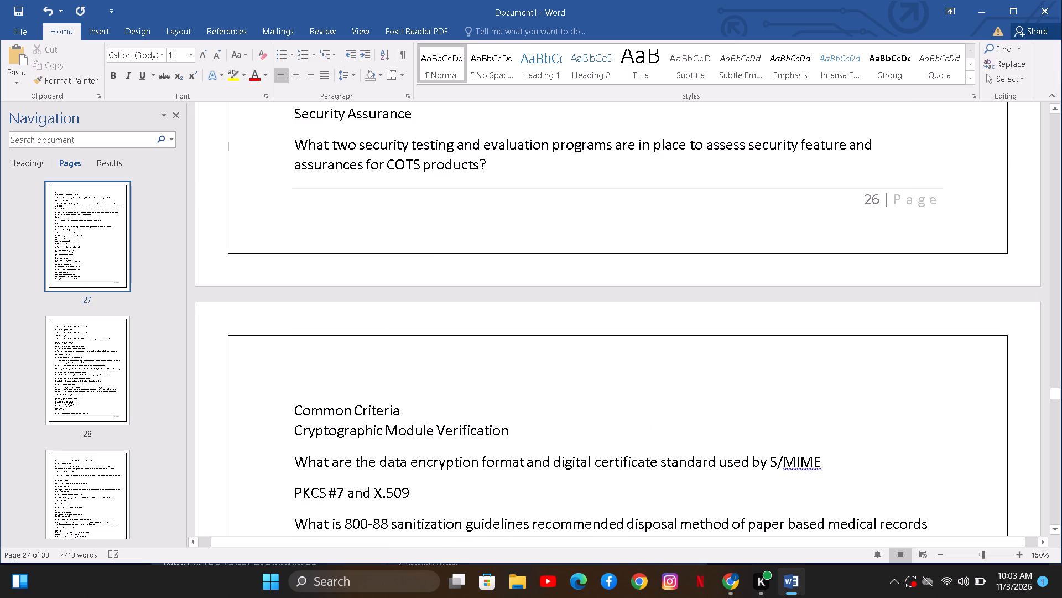
Ignore the grammar flag on "MIME" at the end of the S/MIME encryption format question on page 27.
{"action": "scroll", "coordinate": [691, 370], "scroll_direction": "down", "scroll_amount": 4}
{"action": "right_click", "coordinate": [810, 267]}
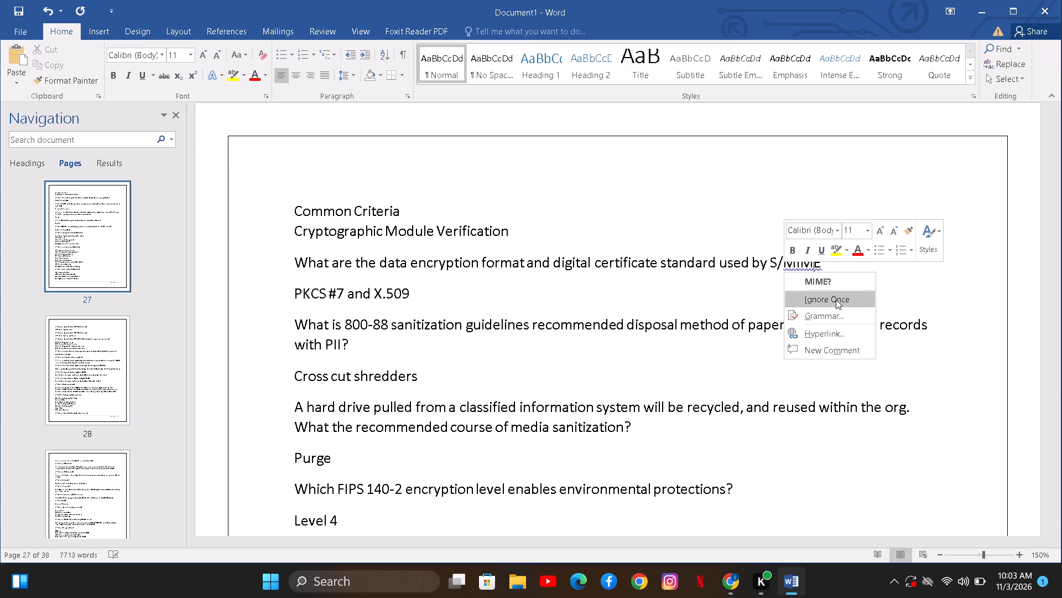
{"action": "left_click", "coordinate": [836, 300]}
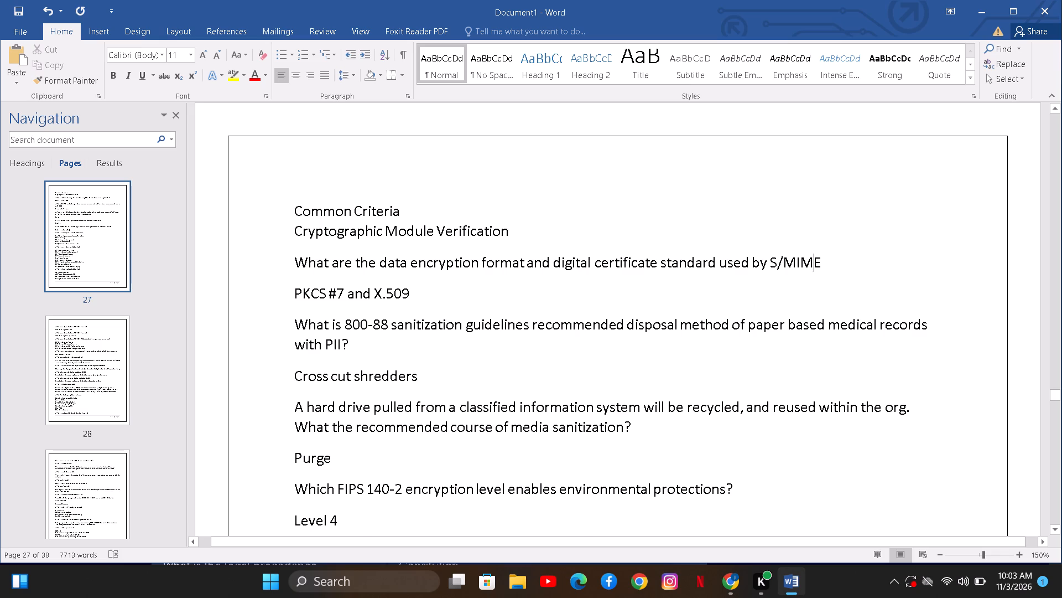
On page 26, correct "informaton" to "information" in the trustworthiness factors question and "vulnerbility" to "vulnerability" in the question about where it is found.
{"action": "scroll", "coordinate": [475, 308], "scroll_direction": "up", "scroll_amount": 11}
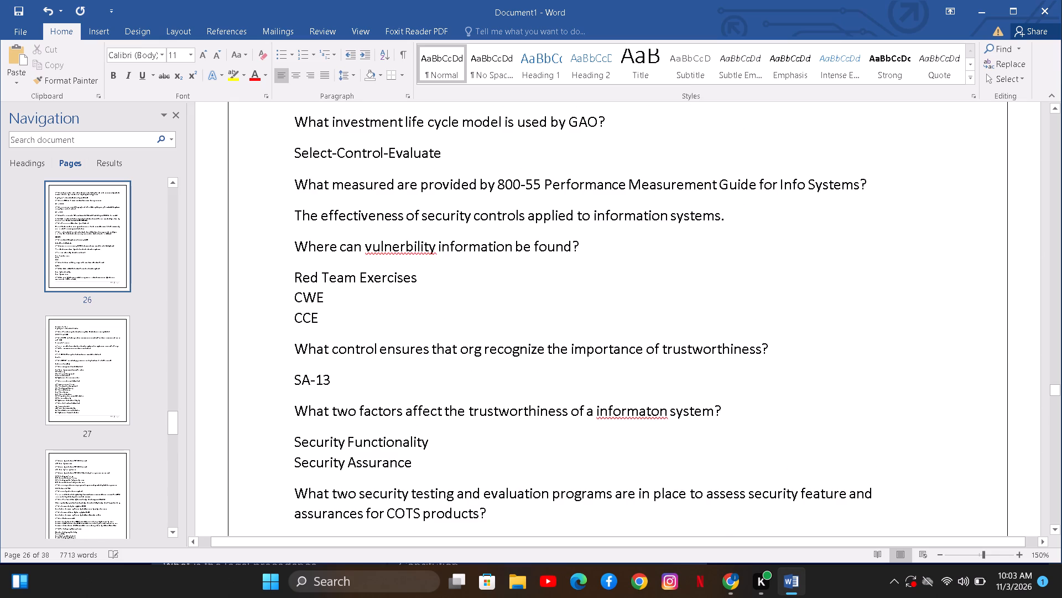
{"action": "right_click", "coordinate": [638, 417]}
{"action": "left_click", "coordinate": [701, 427]}
{"action": "right_click", "coordinate": [393, 248]}
{"action": "left_click", "coordinate": [461, 261]}
In the Open Security Architecture card on page 26, correct "cooridinate" to "coordinate" and the question's "purpore" to "purpose".
{"action": "scroll", "coordinate": [454, 276], "scroll_direction": "up", "scroll_amount": 5}
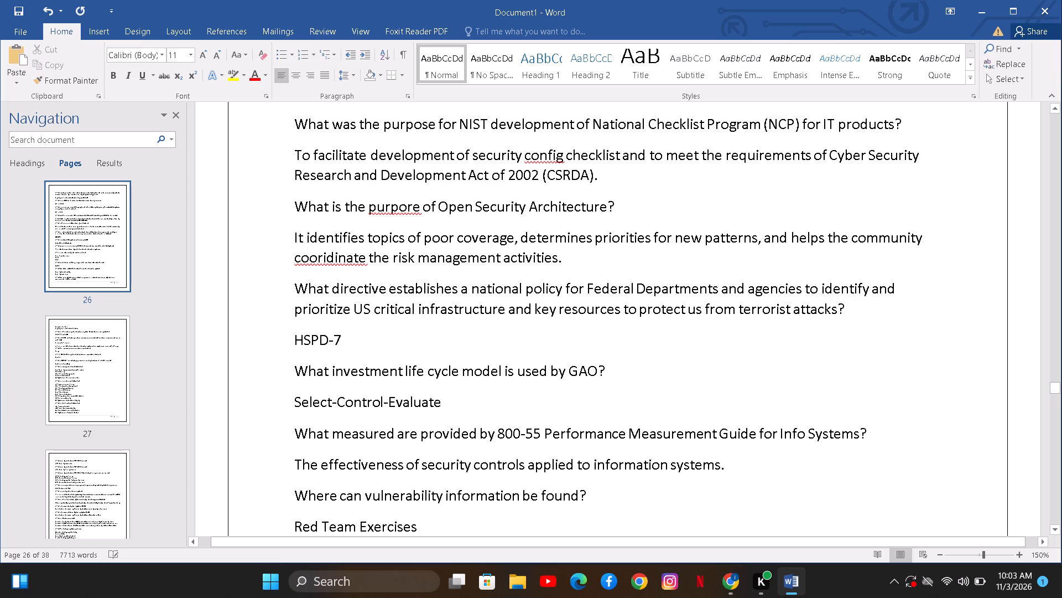
{"action": "right_click", "coordinate": [345, 262]}
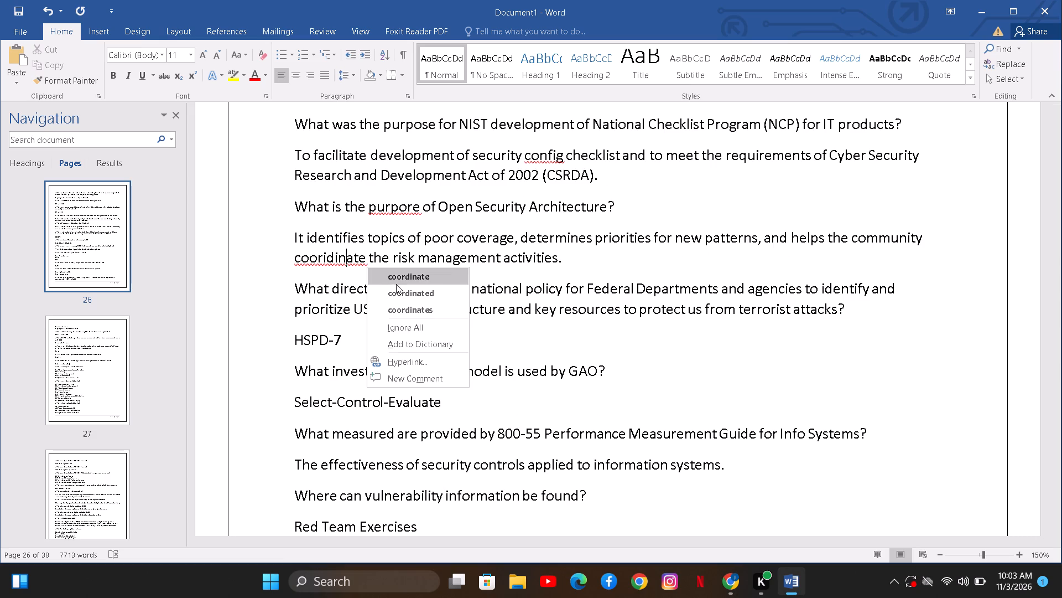
{"action": "left_click", "coordinate": [398, 277]}
{"action": "right_click", "coordinate": [405, 214]}
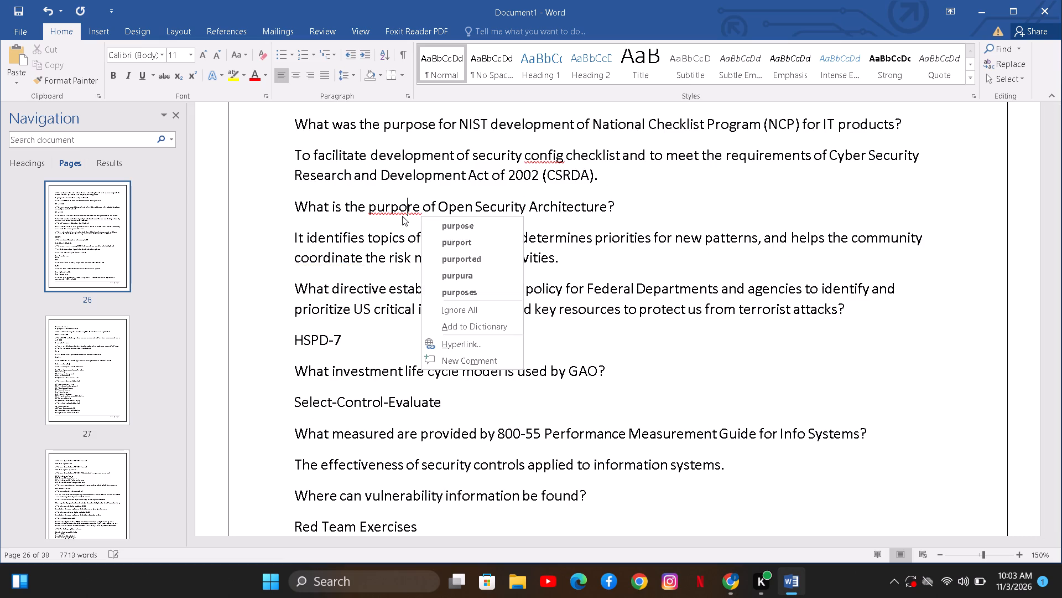
{"action": "left_click", "coordinate": [449, 224]}
Replace "config" with "confit" in the National Checklist Program answer on page 26.
{"action": "right_click", "coordinate": [543, 159]}
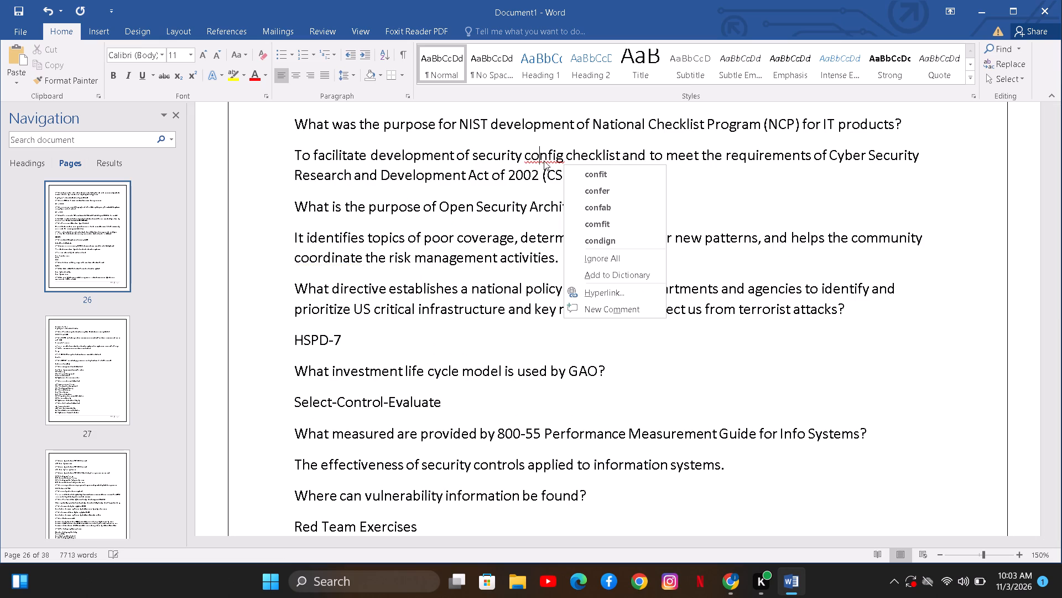
{"action": "left_click", "coordinate": [583, 178]}
On page 26, end the OMB funding question with "decisions?" and change "indenpendenty" to "independent" in the testing laboratories question.
{"action": "scroll", "coordinate": [571, 190], "scroll_direction": "up", "scroll_amount": 4}
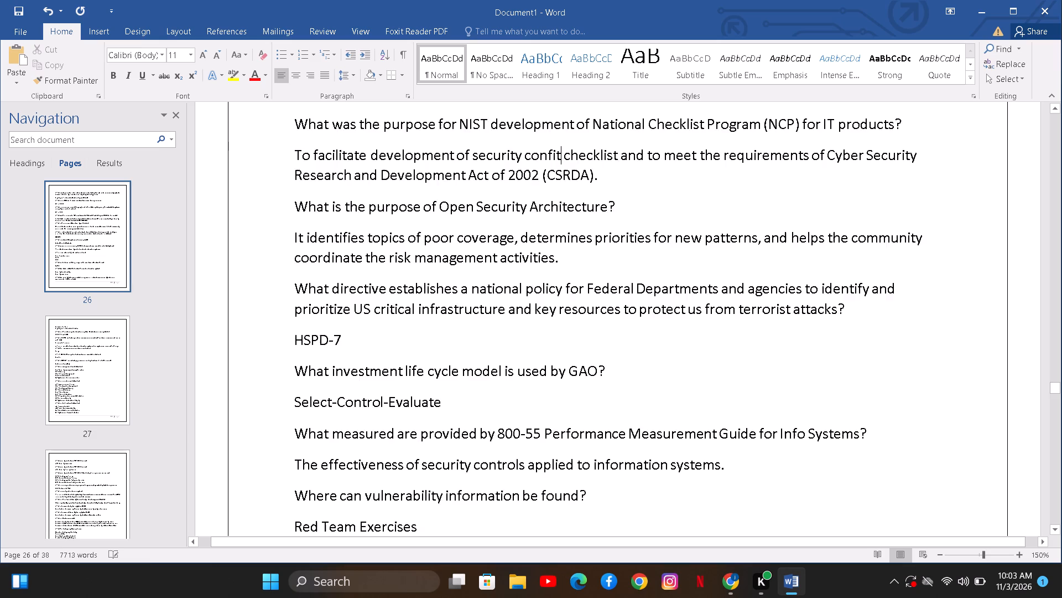
{"action": "scroll", "coordinate": [571, 190], "scroll_direction": "up", "scroll_amount": 2}
{"action": "right_click", "coordinate": [708, 283]}
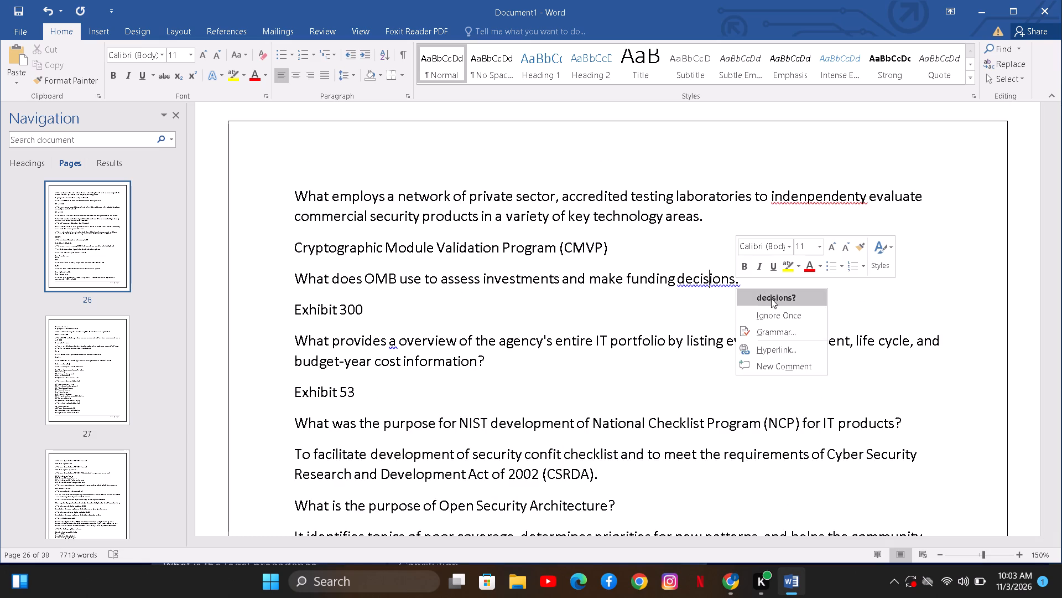
{"action": "left_click", "coordinate": [772, 298]}
{"action": "right_click", "coordinate": [818, 199]}
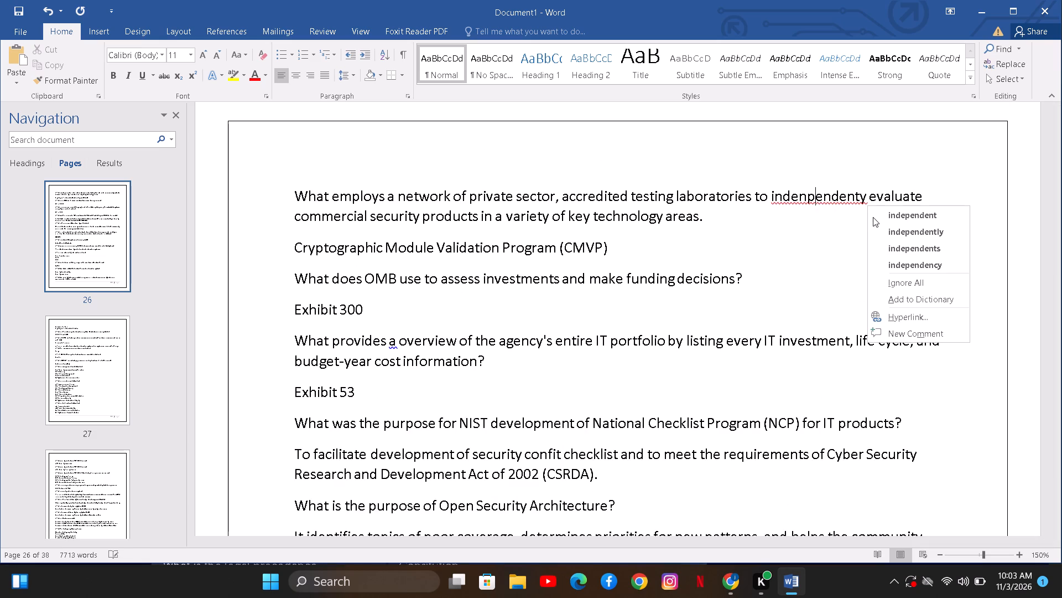
{"action": "left_click", "coordinate": [886, 217]}
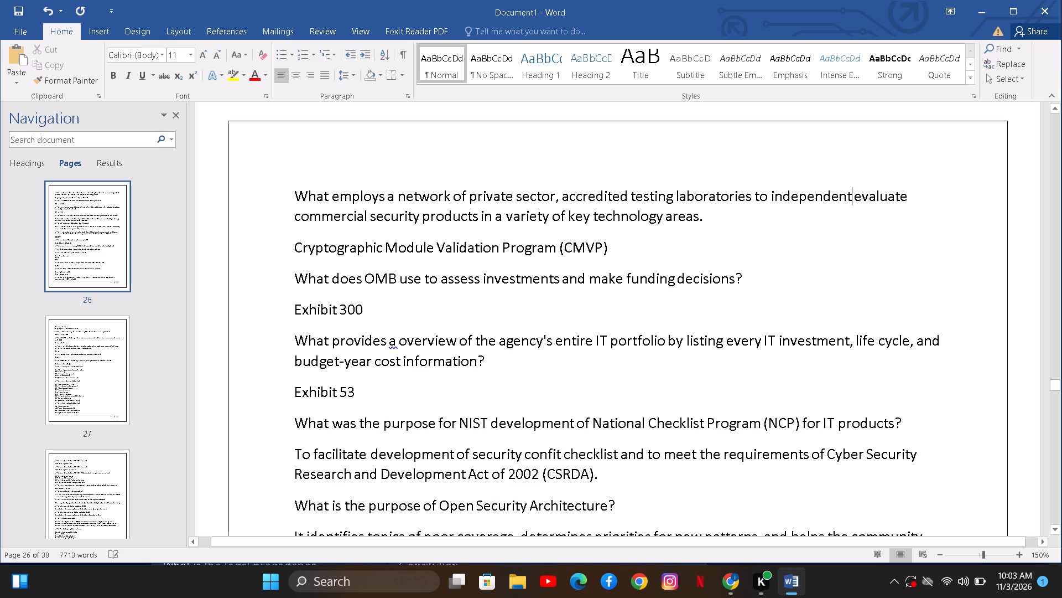
In the security testing programs card on page 25, correct "Validatation" to "Validation" and the question's "adn" to "and".
{"action": "scroll", "coordinate": [449, 260], "scroll_direction": "up", "scroll_amount": 15}
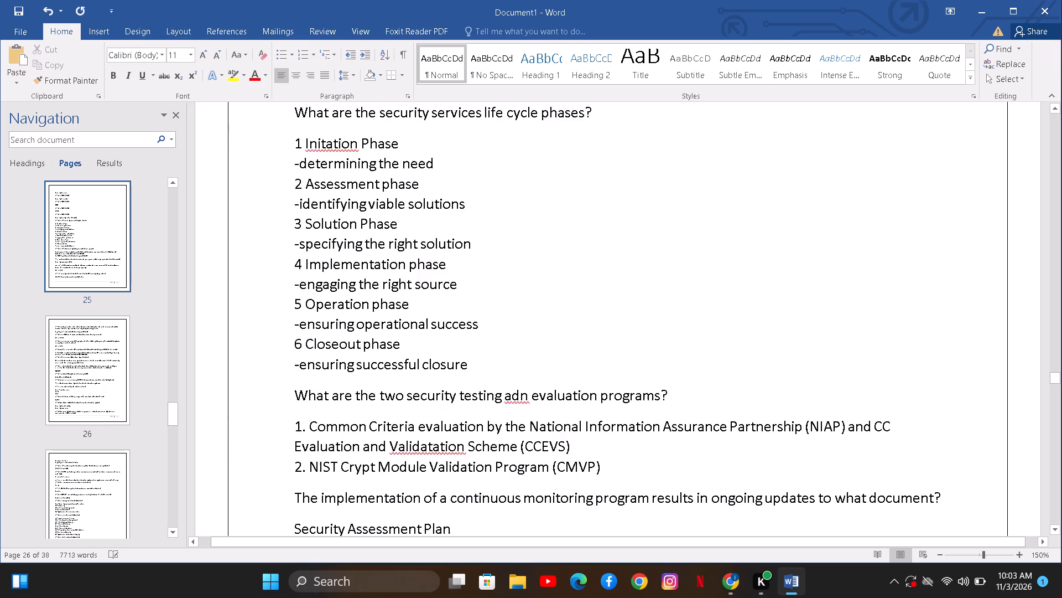
{"action": "scroll", "coordinate": [433, 279], "scroll_direction": "down", "scroll_amount": 5}
{"action": "right_click", "coordinate": [434, 202]}
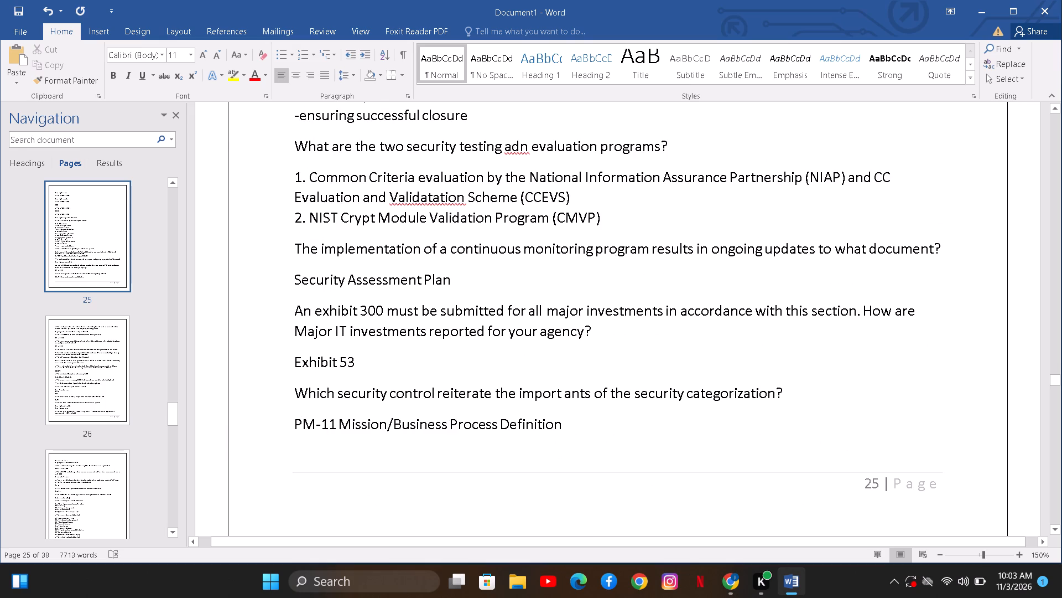
{"action": "left_click", "coordinate": [501, 219]}
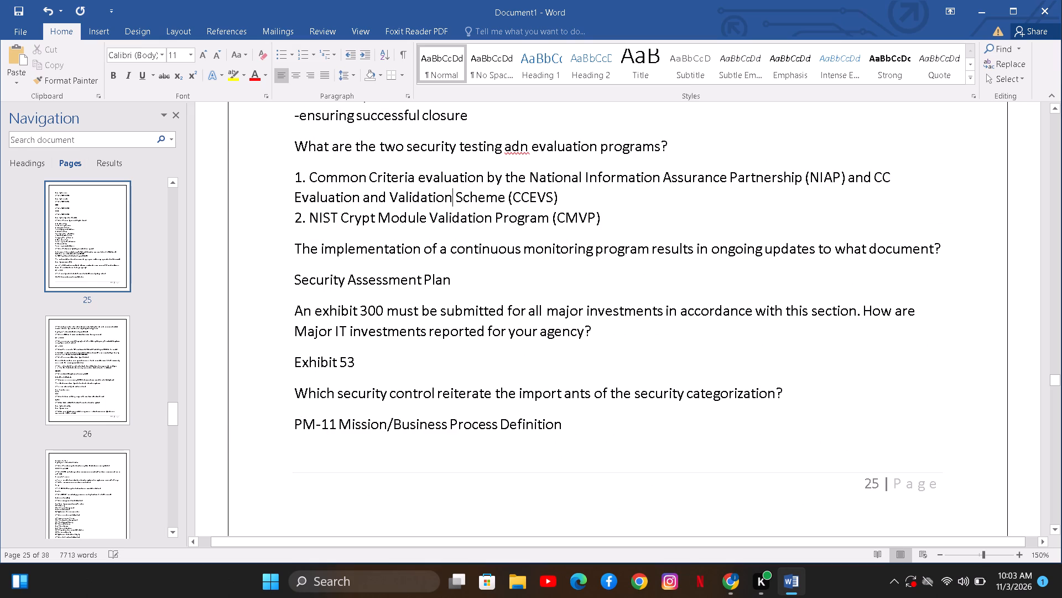
{"action": "right_click", "coordinate": [519, 154]}
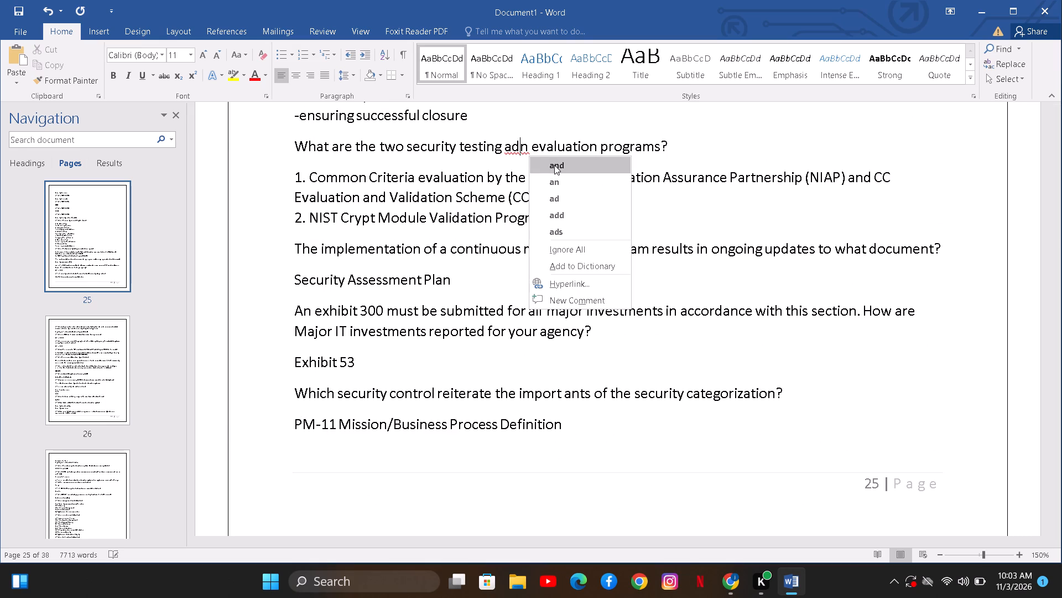
{"action": "left_click", "coordinate": [554, 165]}
Replace "Initation" with "Imitation" in the first phase of the security services life cycle answer on page 25.
{"action": "scroll", "coordinate": [486, 203], "scroll_direction": "up", "scroll_amount": 8}
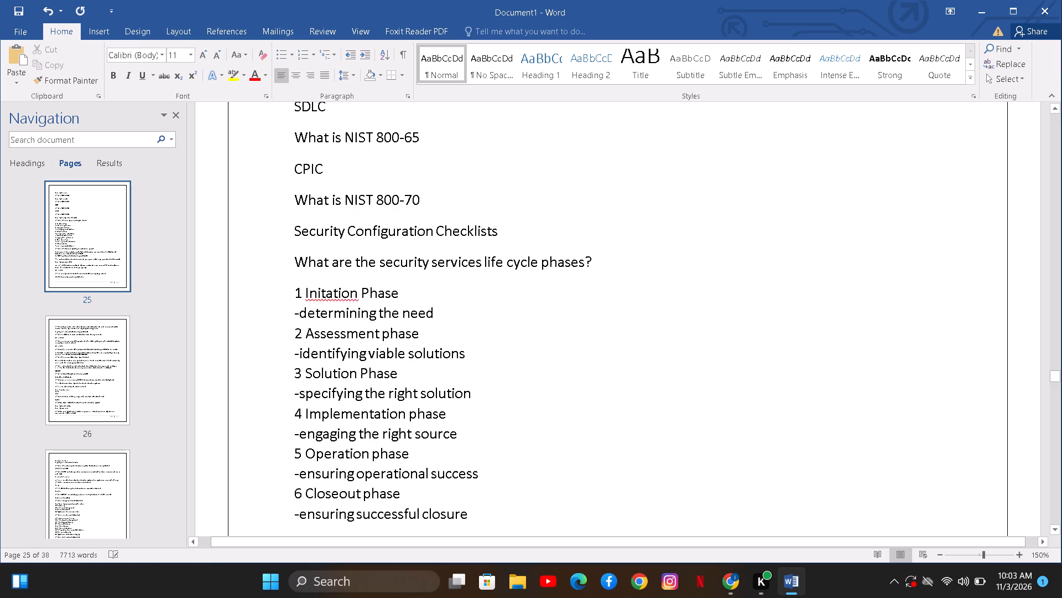
{"action": "right_click", "coordinate": [332, 304]}
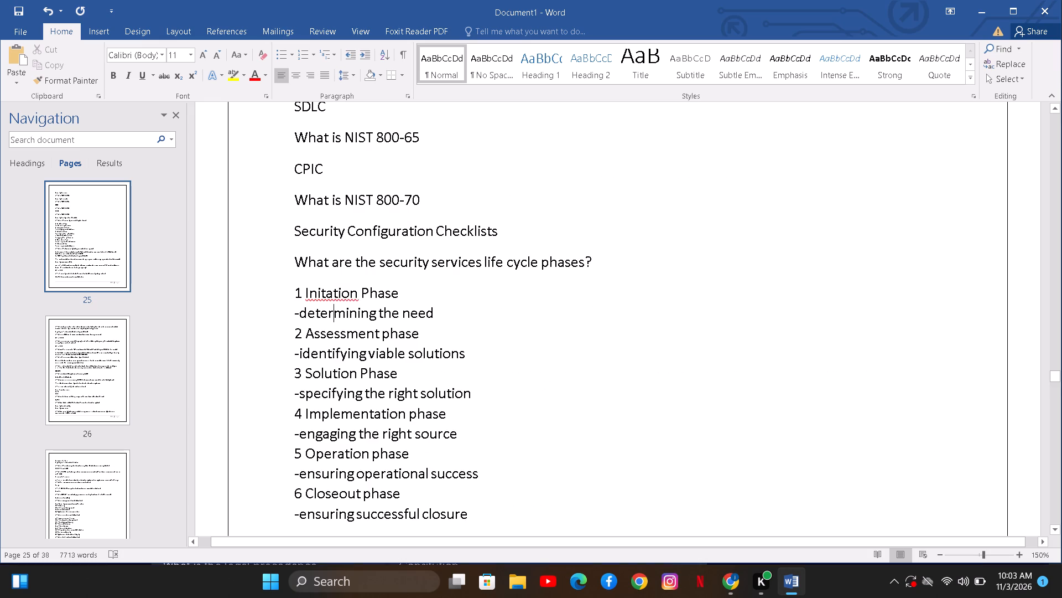
{"action": "right_click", "coordinate": [331, 296]}
{"action": "left_click", "coordinate": [397, 312]}
In the risk assessment summary answer on page 24, correct "developement" to "development" and "continuoulsy" to "continuously".
{"action": "scroll", "coordinate": [395, 311], "scroll_direction": "up", "scroll_amount": 7}
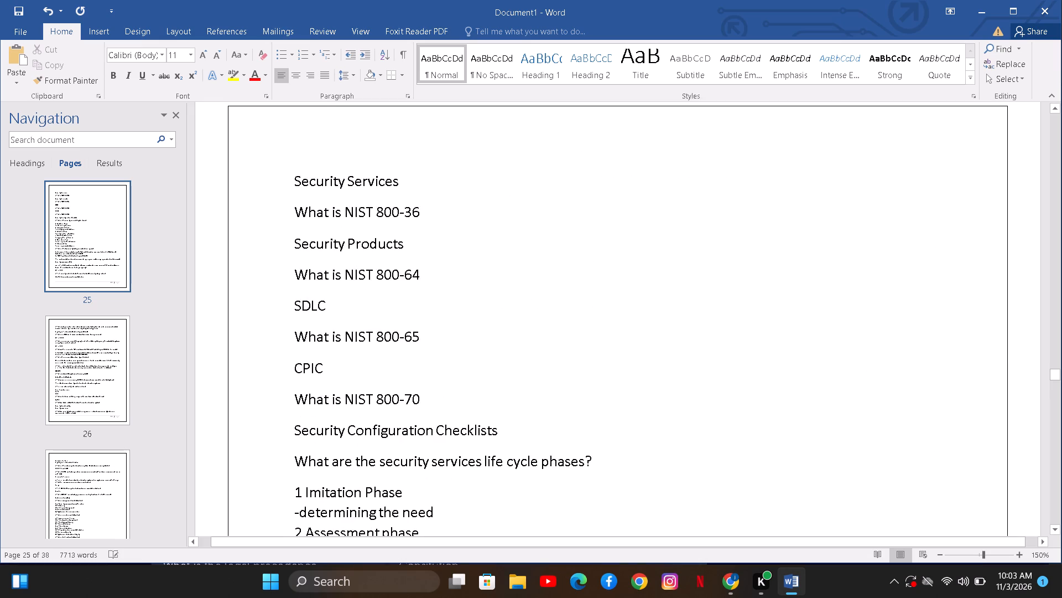
{"action": "scroll", "coordinate": [394, 311], "scroll_direction": "up", "scroll_amount": 8}
{"action": "right_click", "coordinate": [478, 334]}
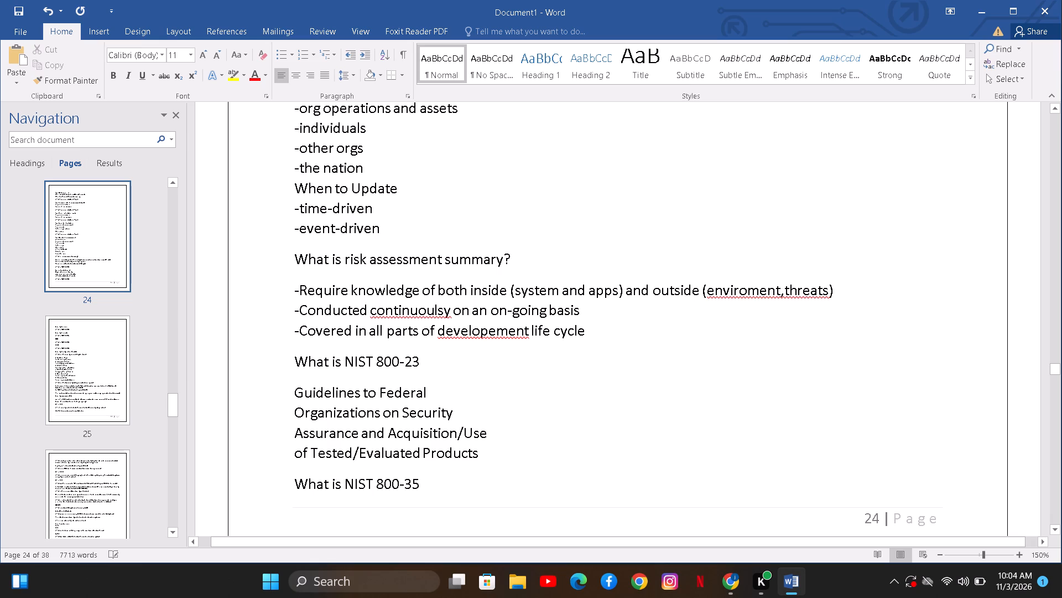
{"action": "left_click", "coordinate": [553, 347]}
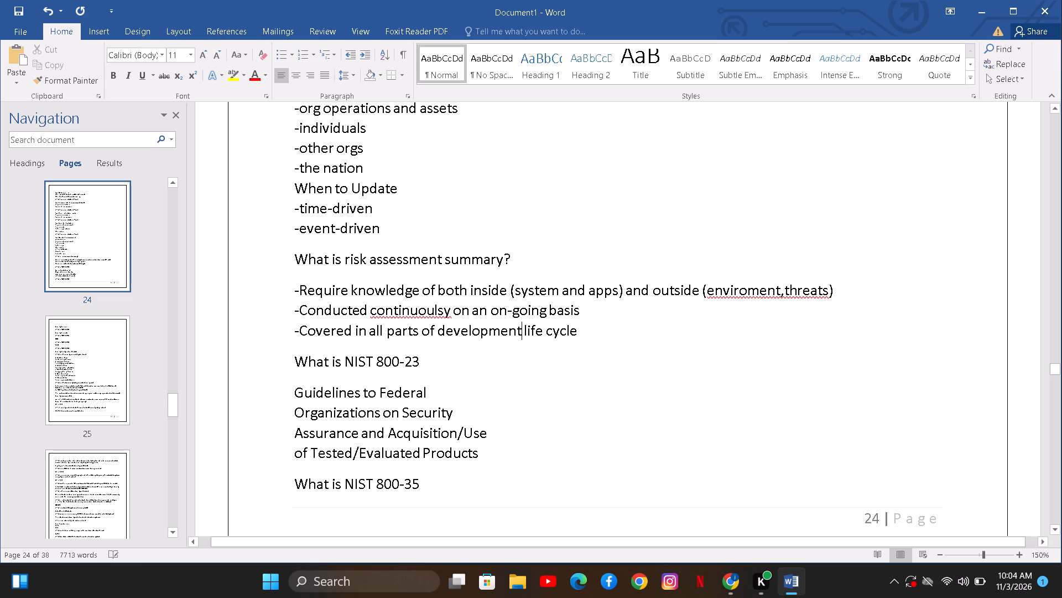
{"action": "right_click", "coordinate": [400, 318]}
{"action": "left_click", "coordinate": [482, 331]}
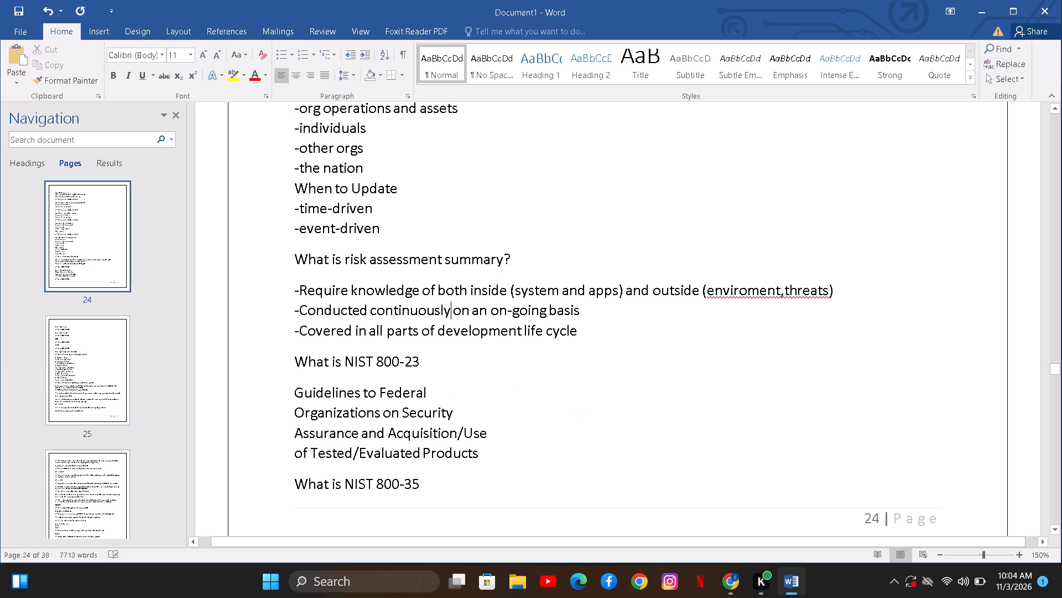
Ignore all spelling flags for "enviroment,threats" in the risk assessment summary answer on page 24.
{"action": "right_click", "coordinate": [741, 296]}
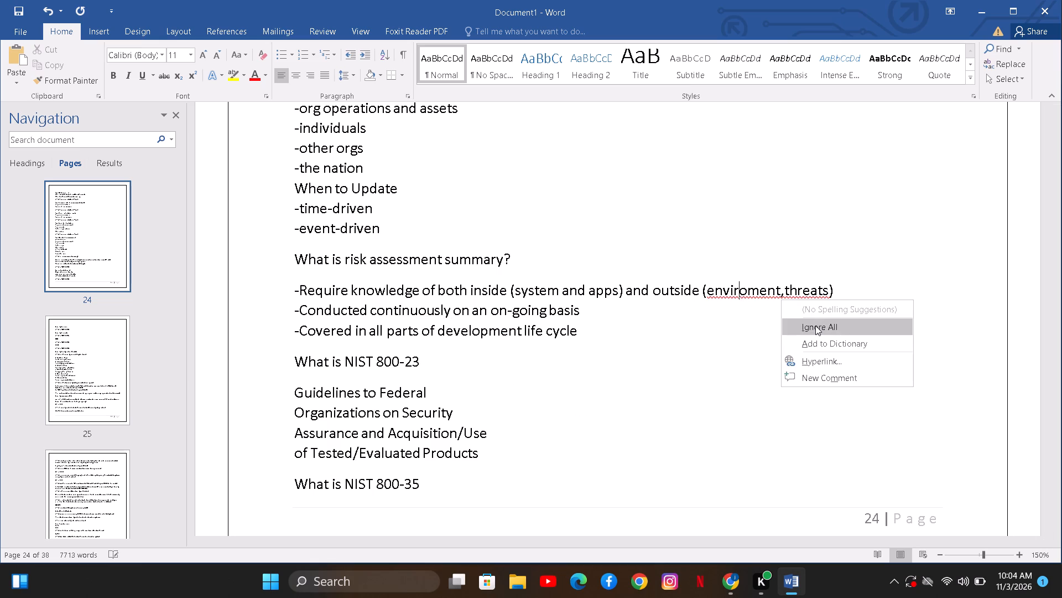
{"action": "left_click", "coordinate": [816, 326]}
Ignore the grammar flags at the end of the RA Step 4 - Task 2 and Task 1 questions on page 24.
{"action": "scroll", "coordinate": [487, 324], "scroll_direction": "up", "scroll_amount": 6}
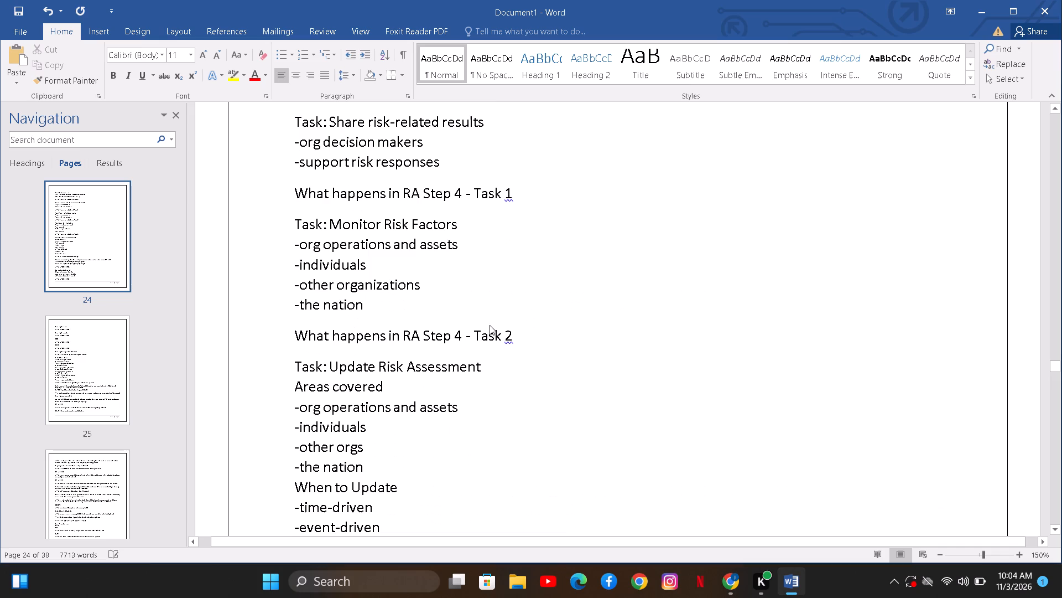
{"action": "scroll", "coordinate": [492, 326], "scroll_direction": "up", "scroll_amount": 3}
{"action": "scroll", "coordinate": [494, 326], "scroll_direction": "down", "scroll_amount": 3}
{"action": "right_click", "coordinate": [512, 340]}
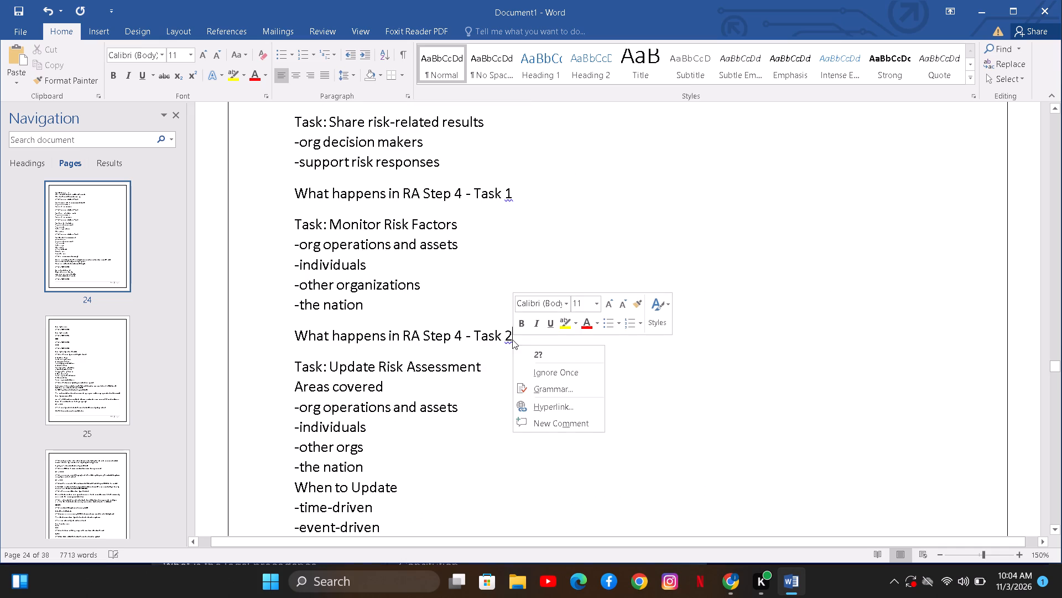
{"action": "left_click", "coordinate": [545, 365]}
{"action": "right_click", "coordinate": [511, 197]}
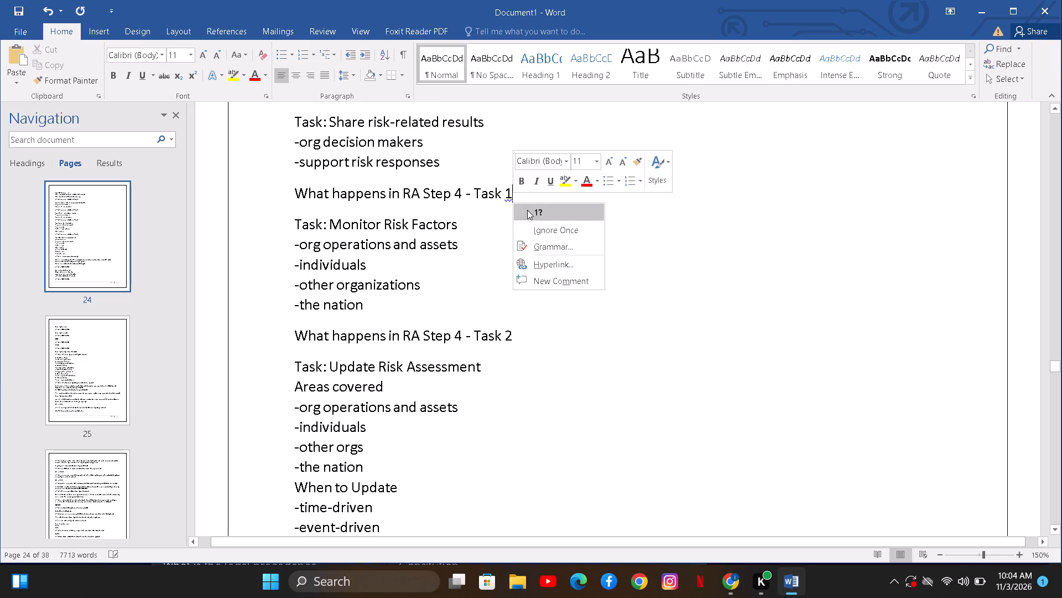
{"action": "left_click", "coordinate": [544, 233]}
Correct "Detemine" to "Determine" in the "Task: Detemine risk" line at the start of page 24.
{"action": "scroll", "coordinate": [473, 281], "scroll_direction": "up", "scroll_amount": 5}
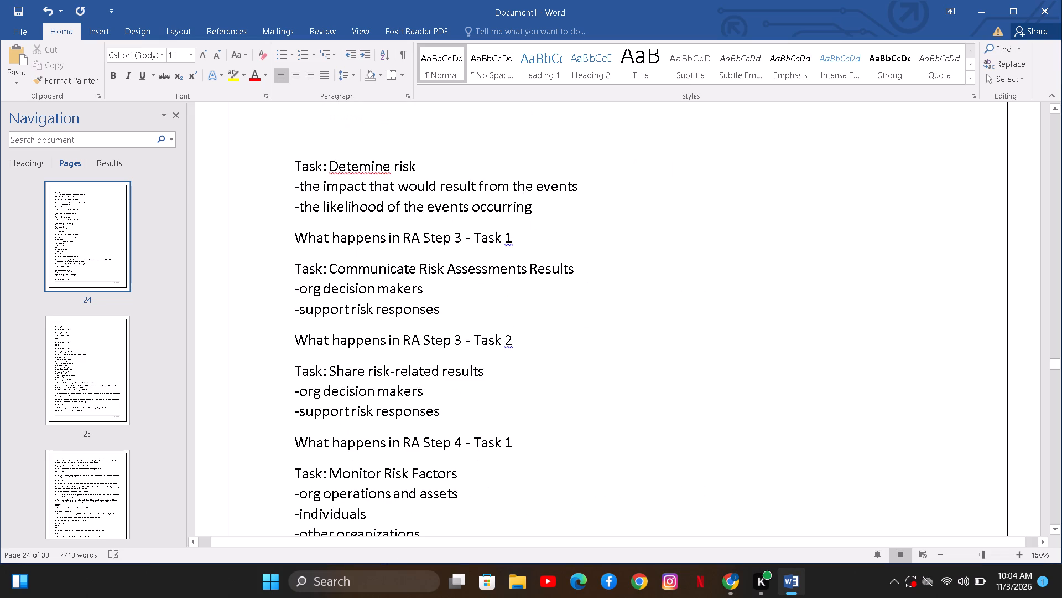
{"action": "right_click", "coordinate": [350, 176]}
{"action": "left_click", "coordinate": [432, 189]}
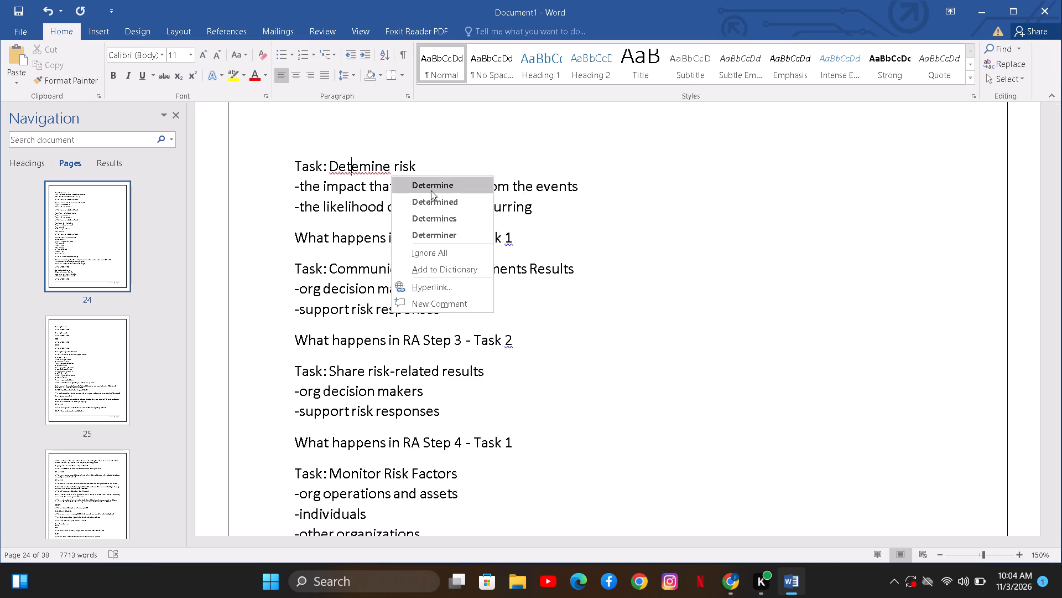
Ignore the grammar flag at the end of the RA Step 2 - Task 6 question on page 23.
{"action": "scroll", "coordinate": [414, 275], "scroll_direction": "up", "scroll_amount": 10}
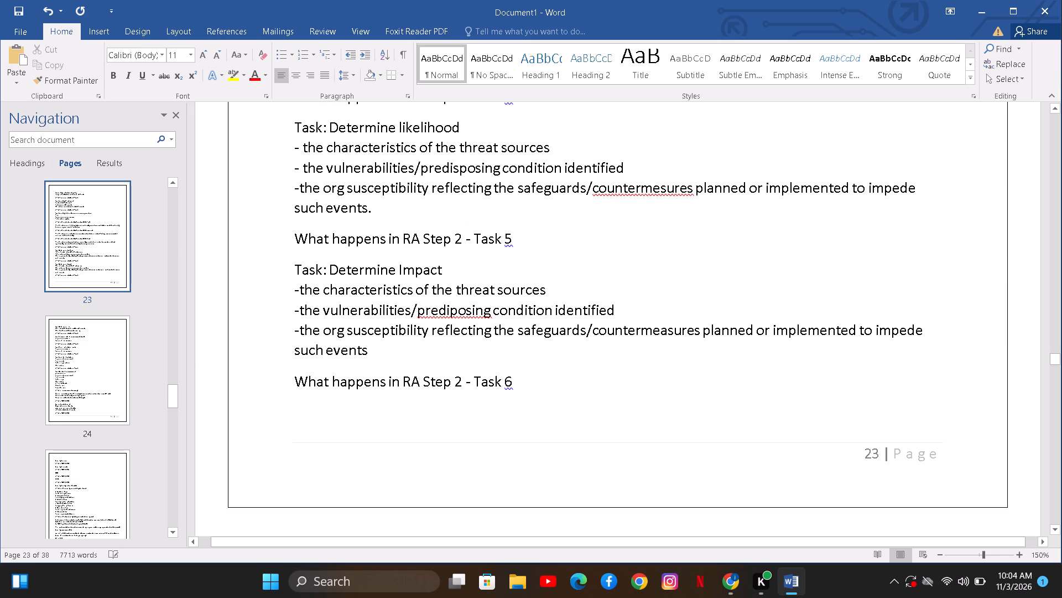
{"action": "right_click", "coordinate": [511, 385]}
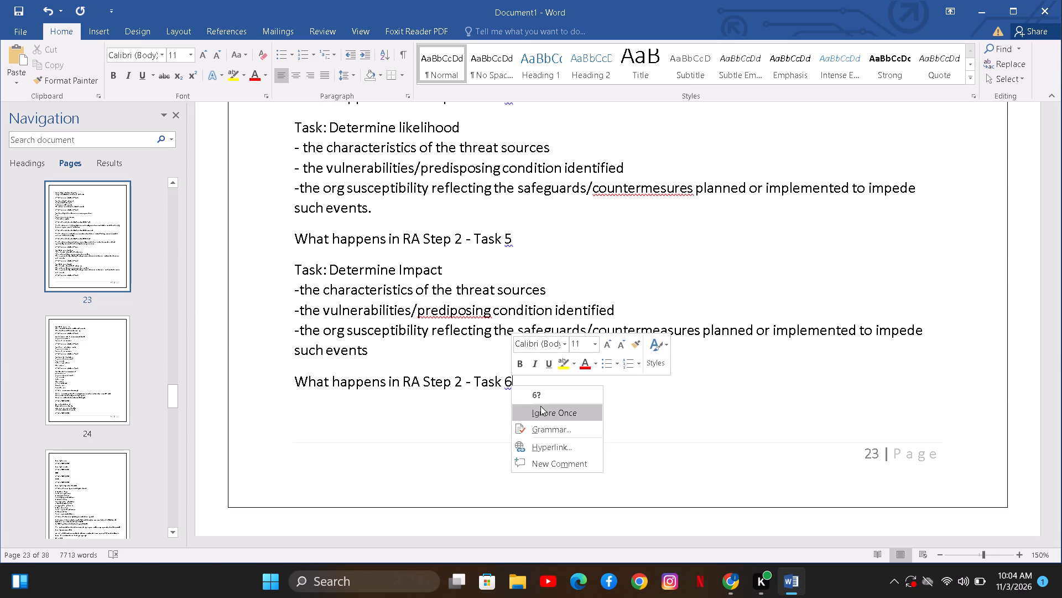
{"action": "left_click", "coordinate": [540, 406]}
In the RA Step 2 - Task 5 card on page 23, correct "prediposing" to "predisposing" and ignore the grammar flag ending the question.
{"action": "right_click", "coordinate": [464, 317]}
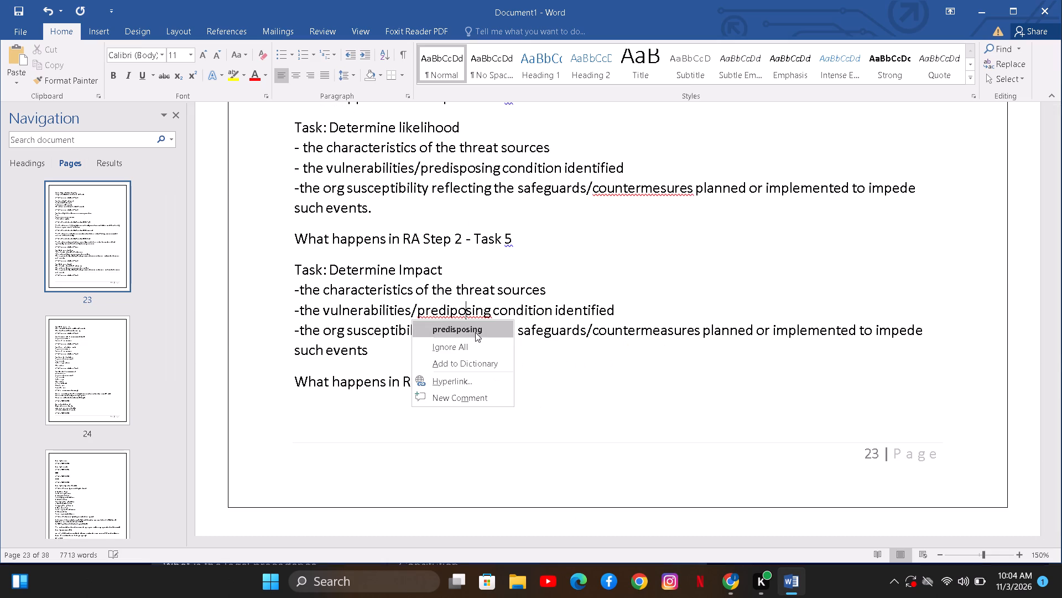
{"action": "left_click", "coordinate": [476, 332]}
{"action": "right_click", "coordinate": [514, 244]}
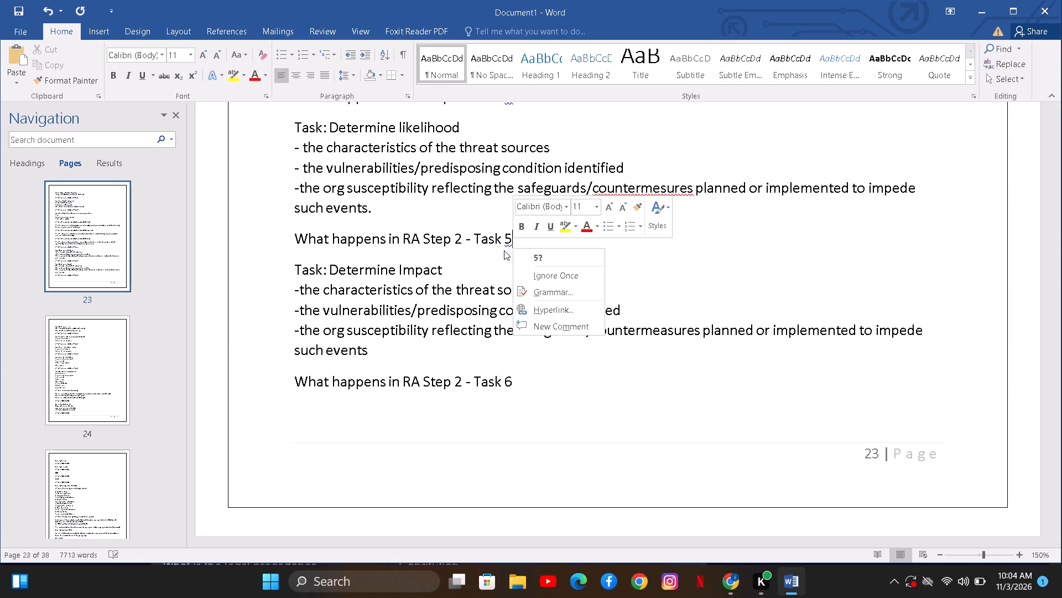
{"action": "left_click", "coordinate": [553, 275]}
Correct "countermesures" to "countermeasures" in the Determine likelihood answer on page 23.
{"action": "right_click", "coordinate": [632, 195]}
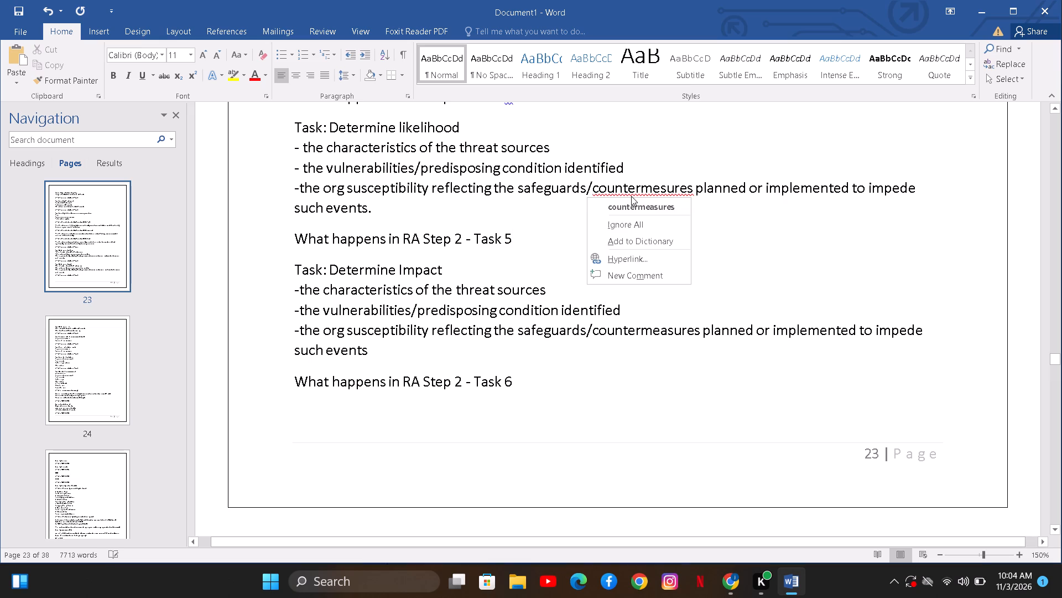
{"action": "left_click", "coordinate": [650, 207]}
{"action": "scroll", "coordinate": [579, 229], "scroll_direction": "up", "scroll_amount": 6}
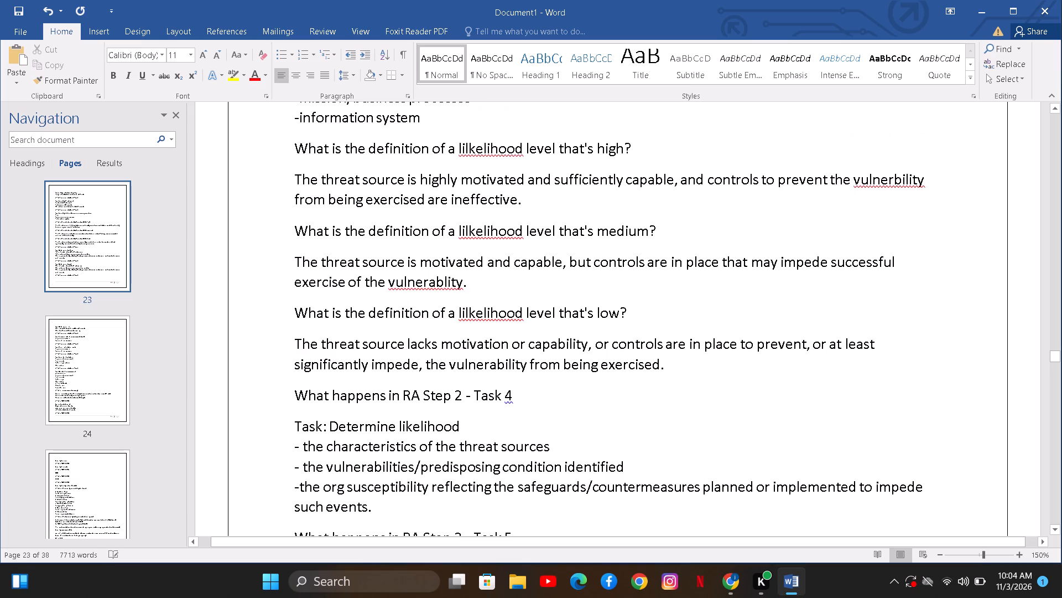
In the high, medium and low likelihood-level cards on page 23, correct the misspellings to "likelihood" and "vulnerability".
{"action": "right_click", "coordinate": [497, 319]}
{"action": "left_click", "coordinate": [548, 332]}
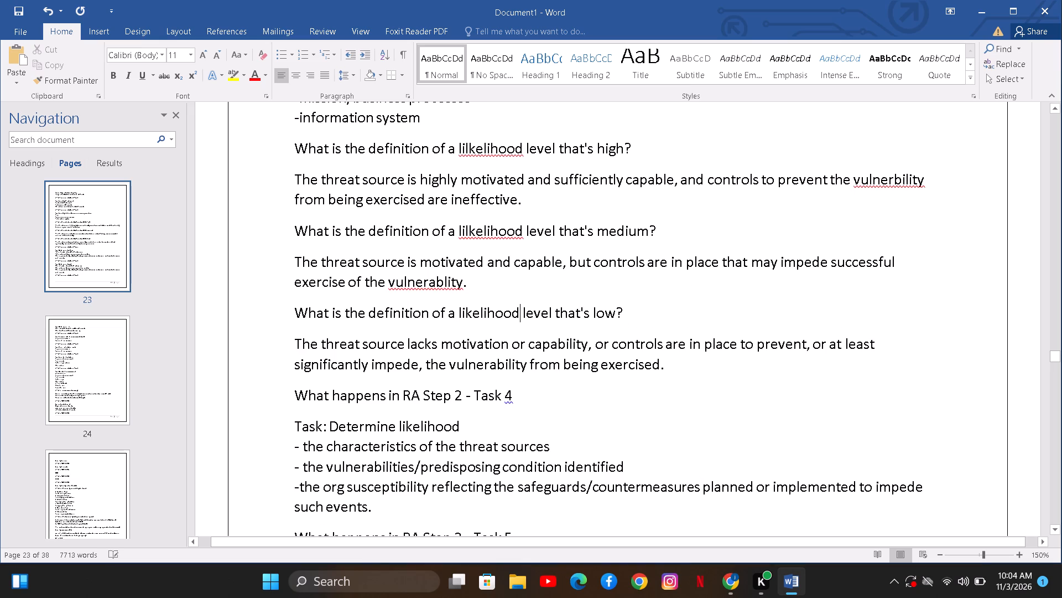
{"action": "right_click", "coordinate": [424, 288]}
{"action": "left_click", "coordinate": [489, 303]}
{"action": "right_click", "coordinate": [492, 231]}
{"action": "left_click", "coordinate": [570, 253]}
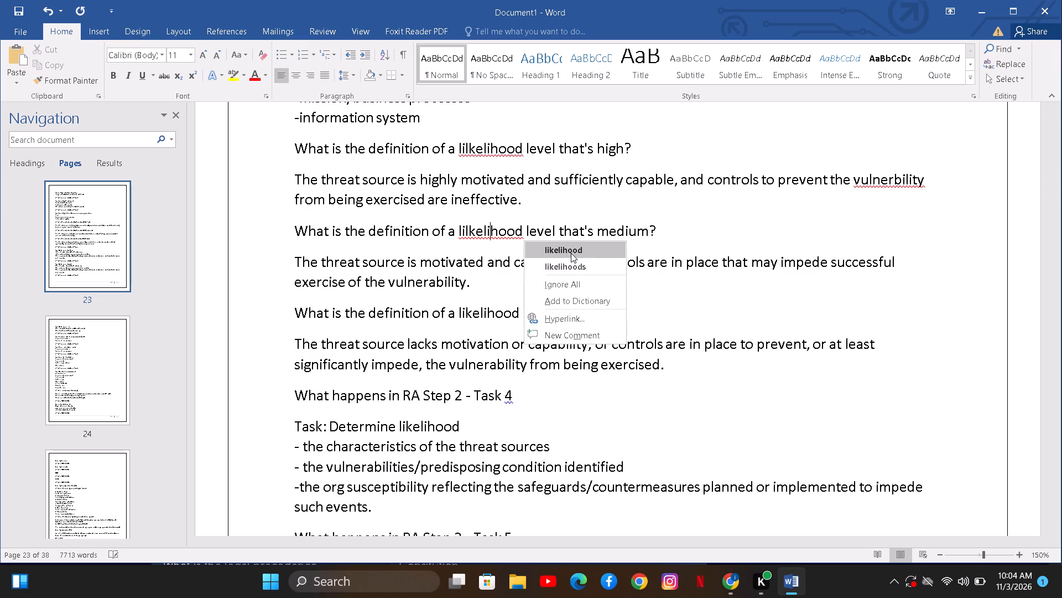
{"action": "right_click", "coordinate": [508, 153]}
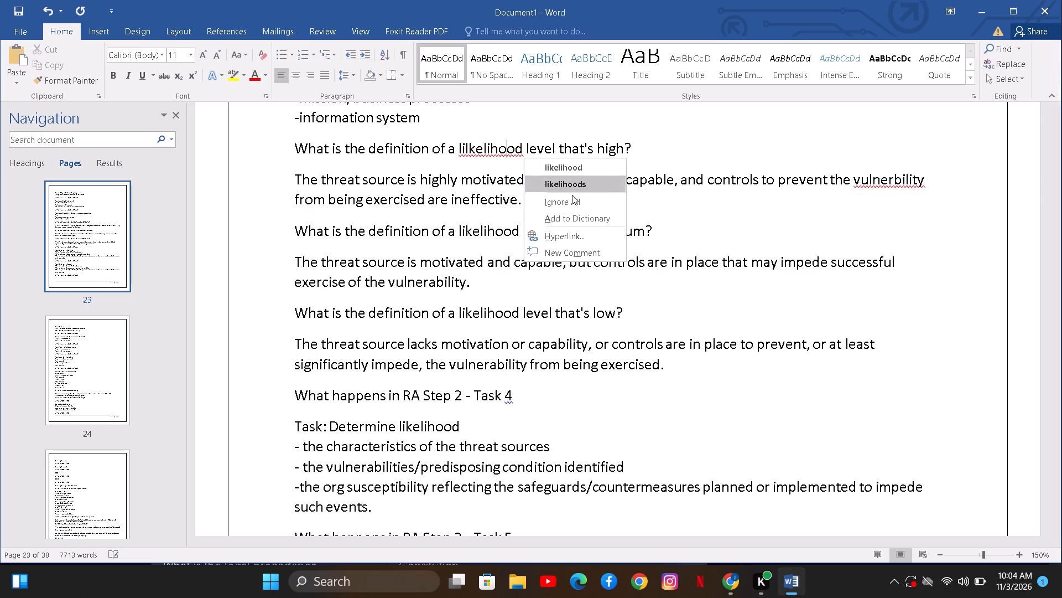
{"action": "left_click", "coordinate": [576, 167]}
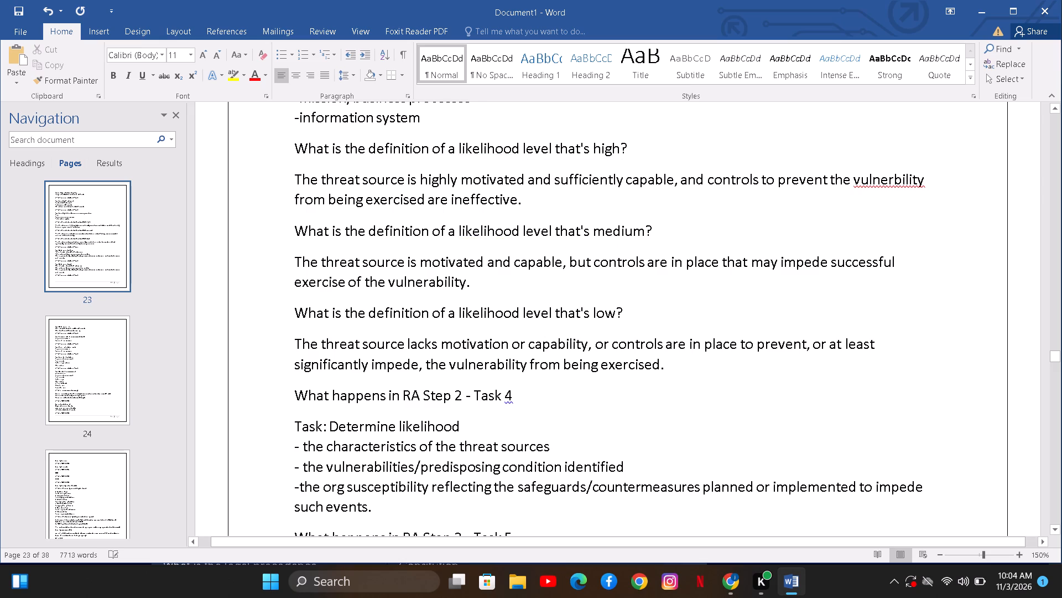
{"action": "right_click", "coordinate": [877, 186]}
{"action": "left_click", "coordinate": [826, 197]}
On page 23, correct "Vulnerbilities" to "Vulnerabilities" in the RA Step 2 - Task 3 answer and replace "initate" with "imitate" in the Task 2 answer.
{"action": "scroll", "coordinate": [690, 212], "scroll_direction": "up", "scroll_amount": 5}
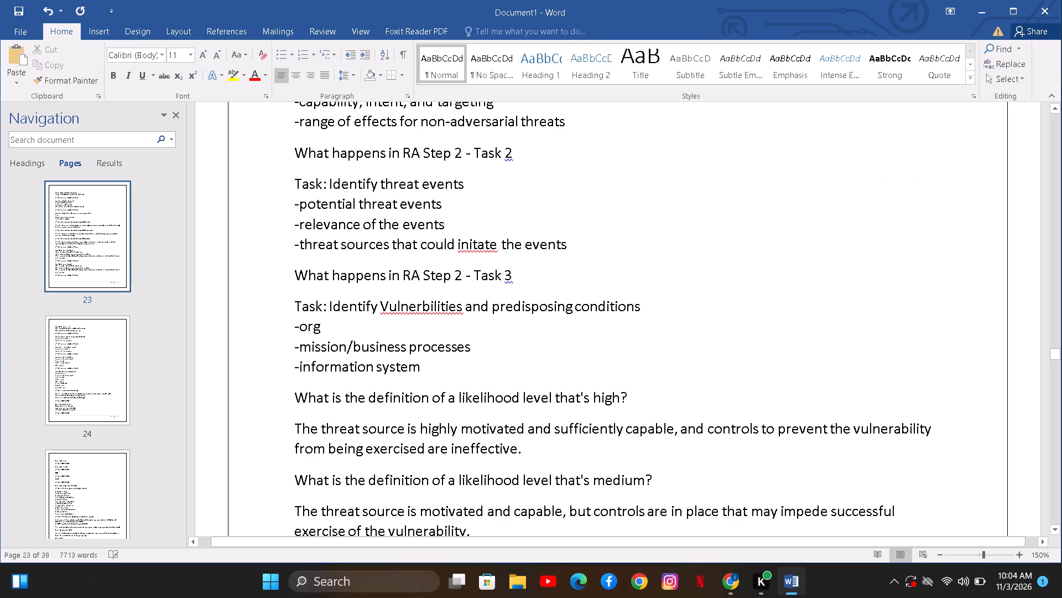
{"action": "right_click", "coordinate": [438, 310]}
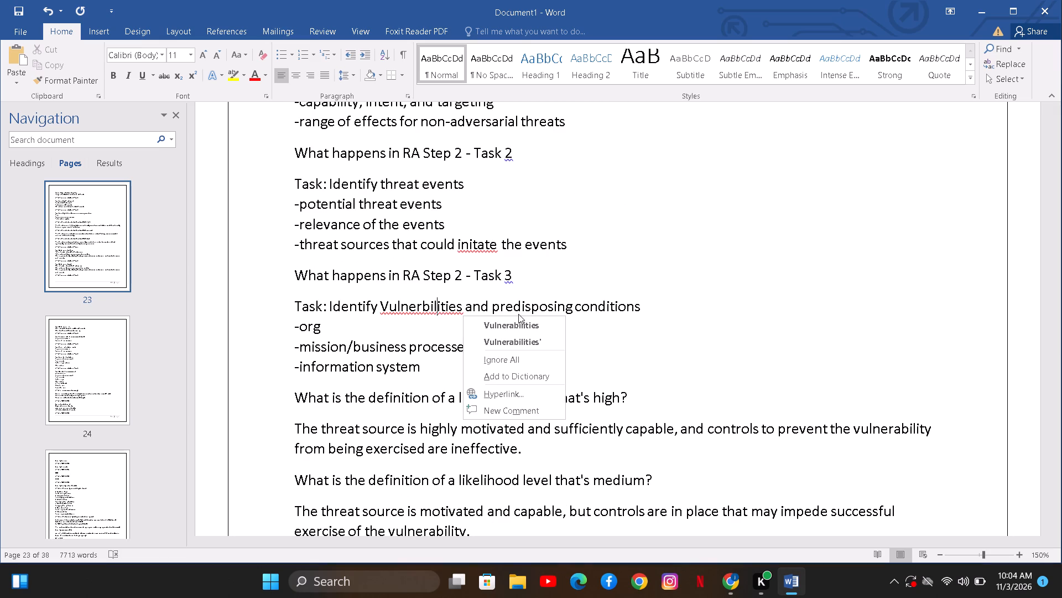
{"action": "left_click", "coordinate": [528, 328]}
{"action": "right_click", "coordinate": [477, 252]}
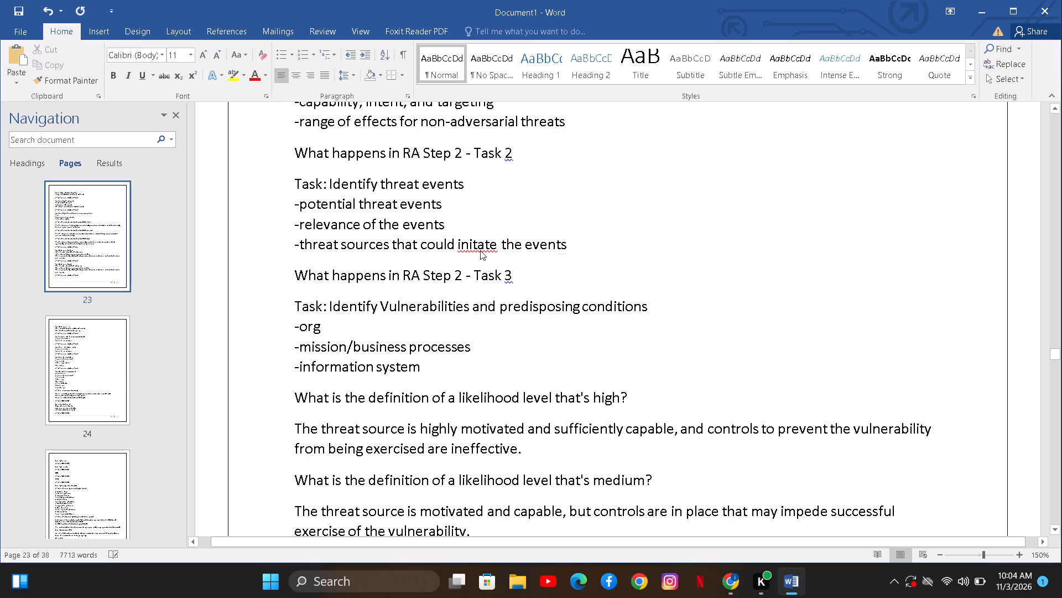
{"action": "left_click", "coordinate": [535, 267]}
Ignore the grammar flags at the end of the RA Step 2 - Task 3 and Task 2 questions on page 23.
{"action": "right_click", "coordinate": [506, 281]}
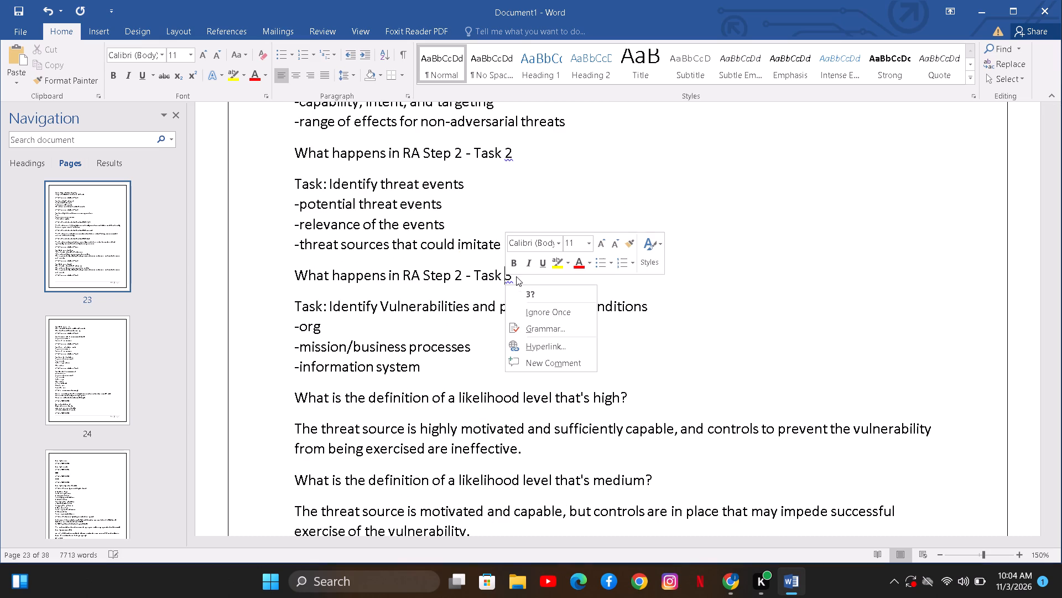
{"action": "left_click", "coordinate": [558, 311]}
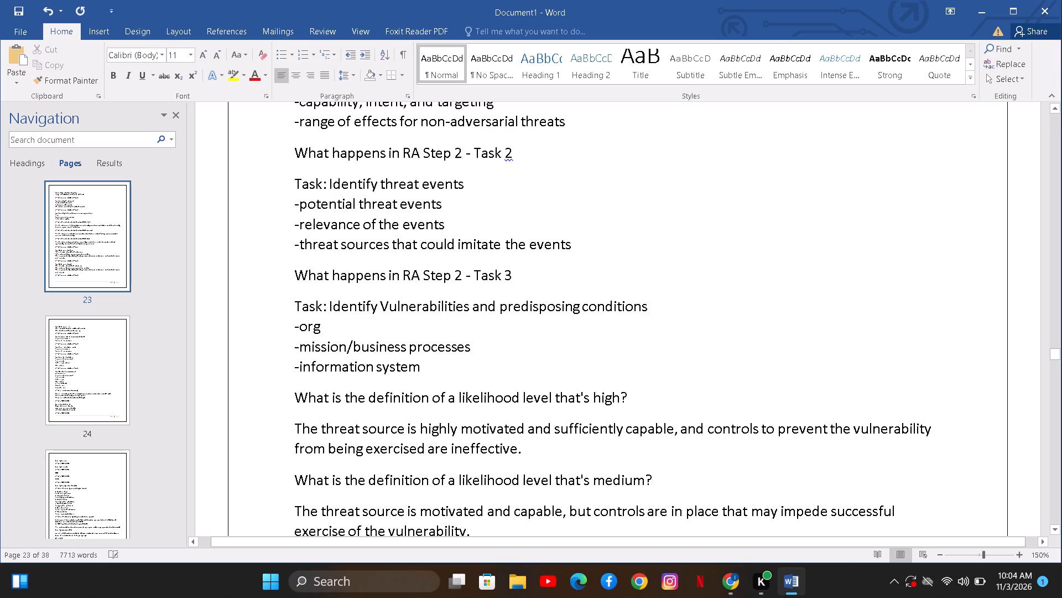
{"action": "right_click", "coordinate": [507, 153]}
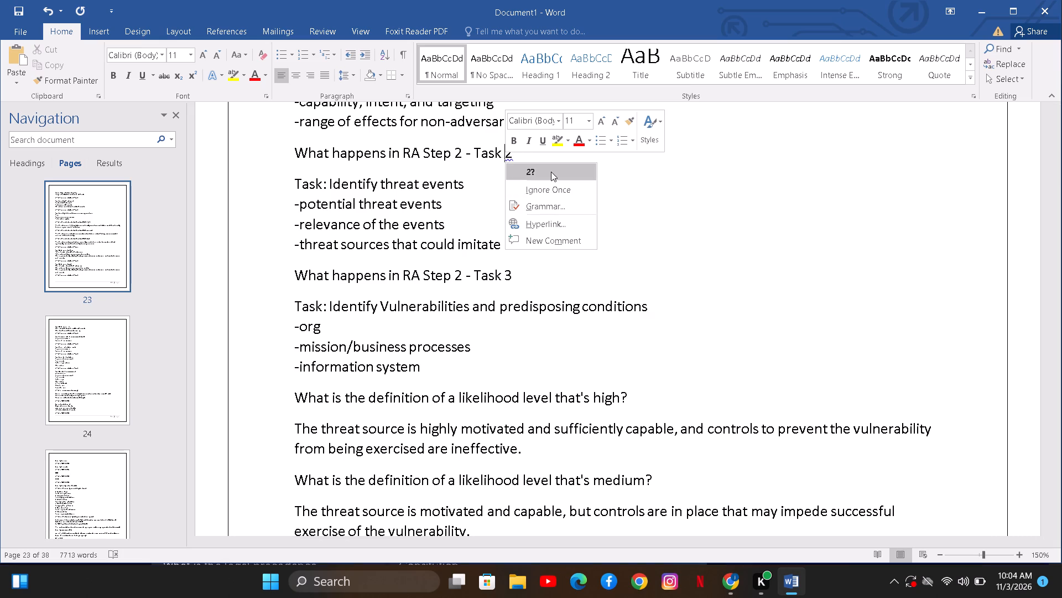
{"action": "left_click", "coordinate": [553, 183]}
Ignore the grammar flags at the end of the RA Step 2 - Task 1 and RA Step 1 - Task 5 questions on page 22.
{"action": "scroll", "coordinate": [552, 184], "scroll_direction": "up", "scroll_amount": 7}
{"action": "scroll", "coordinate": [514, 221], "scroll_direction": "up", "scroll_amount": 5}
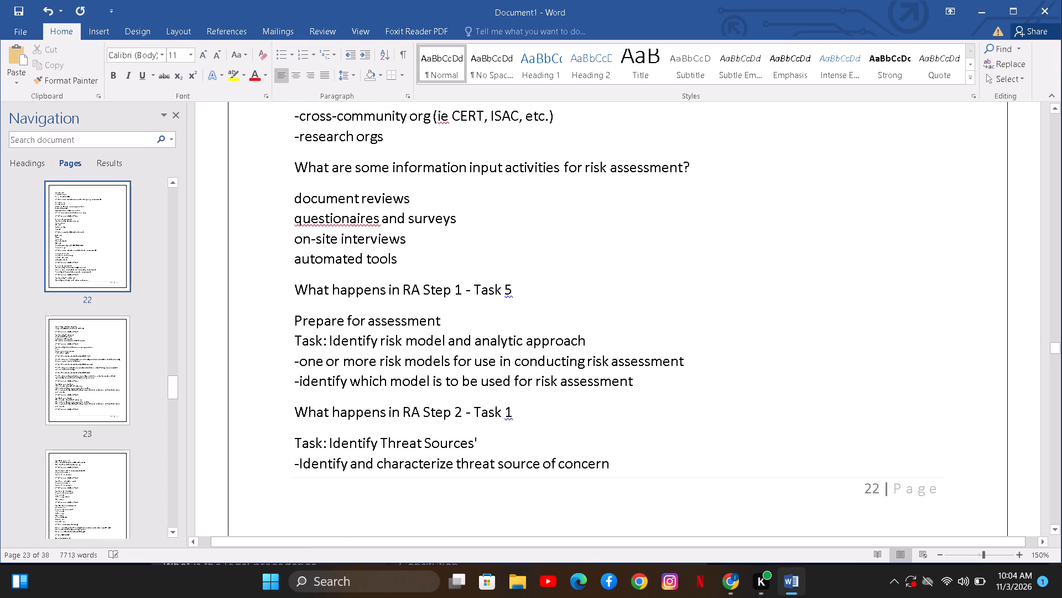
{"action": "right_click", "coordinate": [511, 417]}
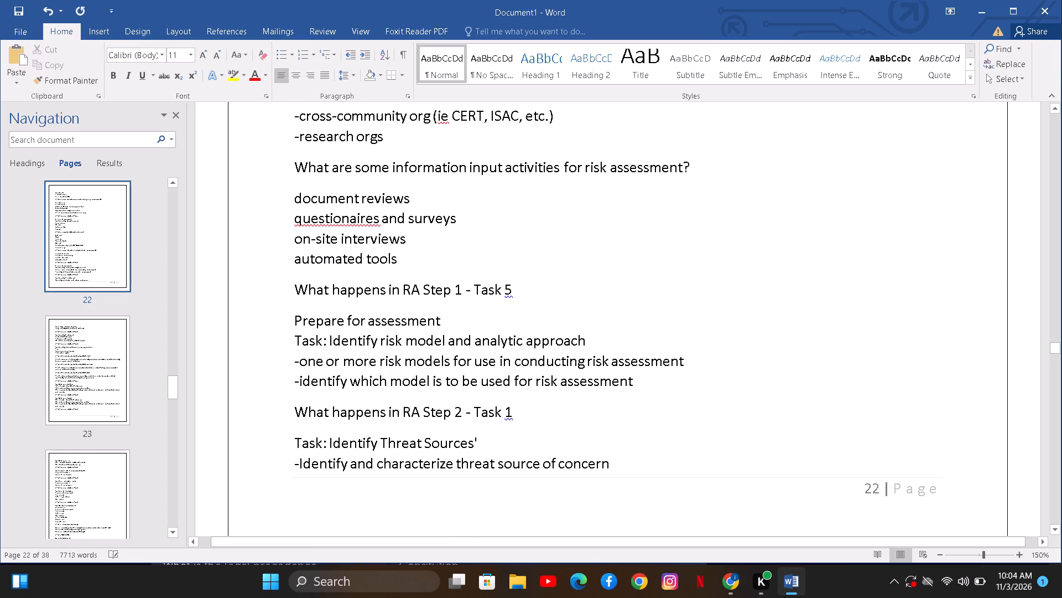
{"action": "right_click", "coordinate": [509, 419]}
{"action": "left_click", "coordinate": [561, 443]}
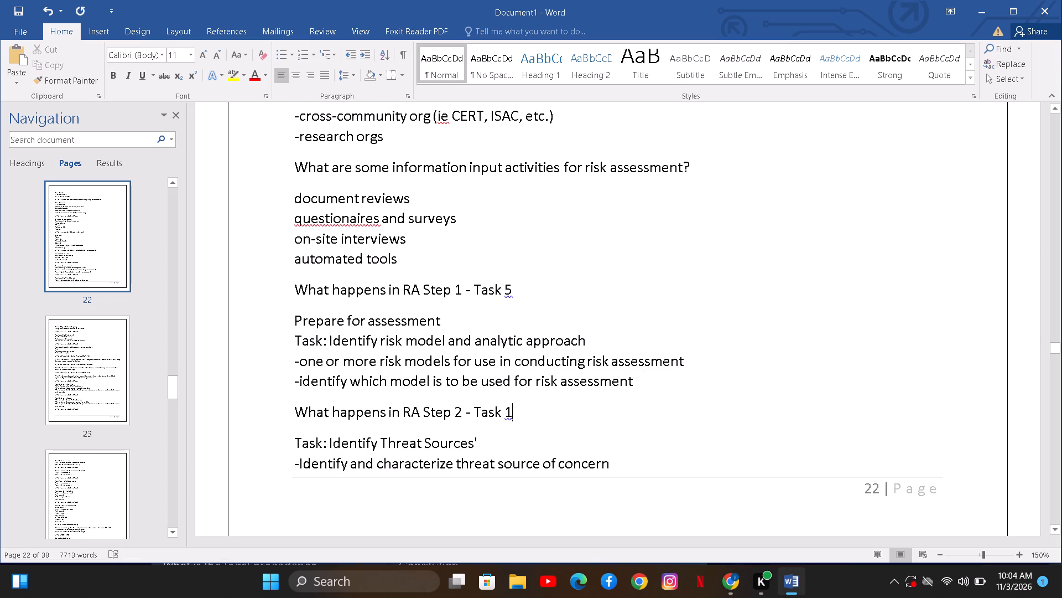
{"action": "right_click", "coordinate": [508, 296]}
{"action": "left_click", "coordinate": [544, 321]}
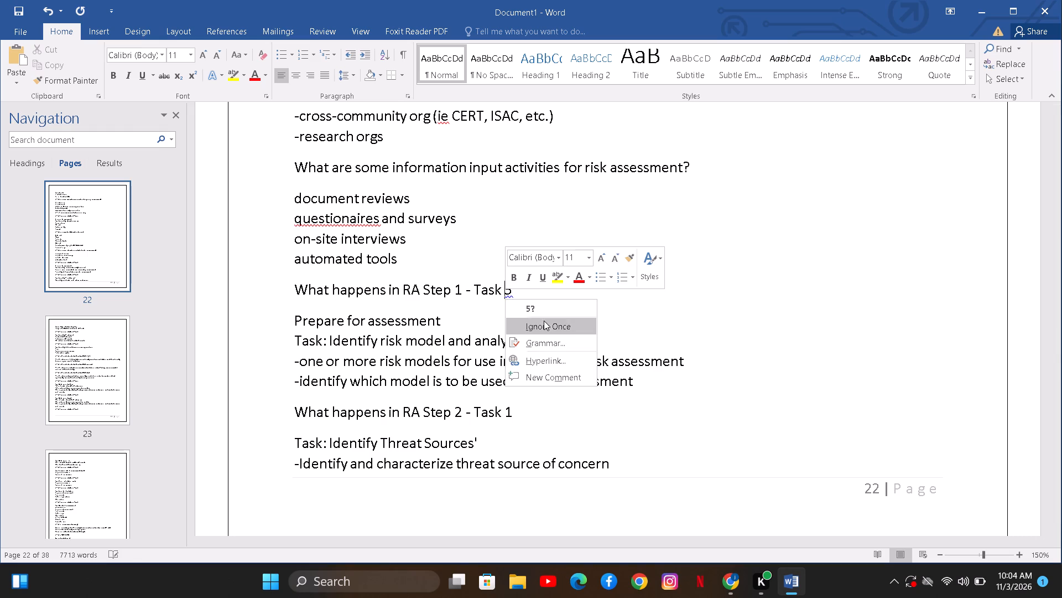
On page 22, correct "questionaires" to "questionnaires" and ignore all spelling flags on "ie" in the cross-community org line.
{"action": "right_click", "coordinate": [329, 225]}
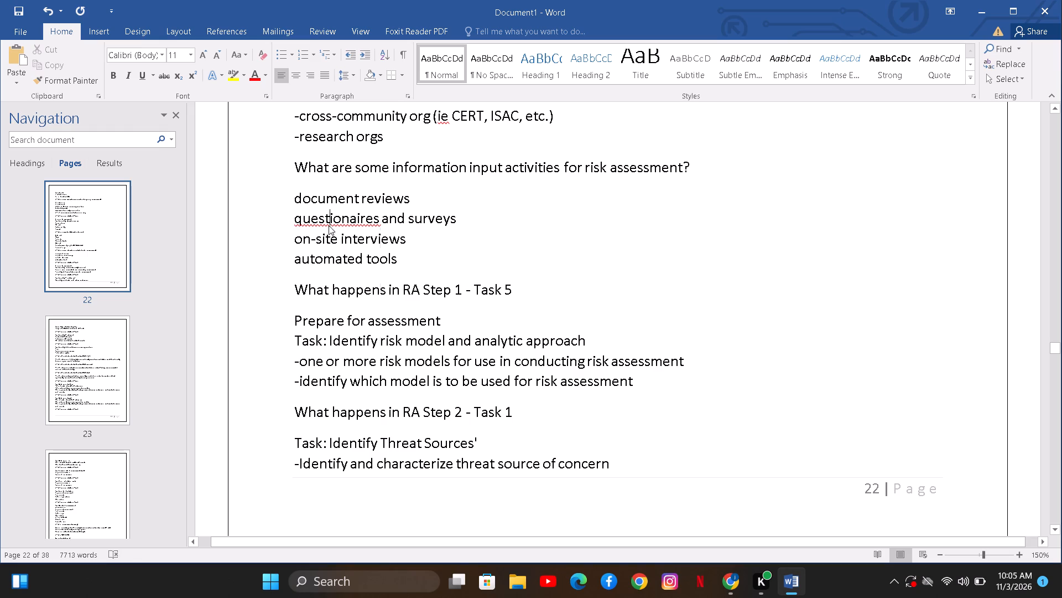
{"action": "left_click", "coordinate": [420, 239]}
{"action": "scroll", "coordinate": [432, 235], "scroll_direction": "up", "scroll_amount": 5}
{"action": "right_click", "coordinate": [444, 375]}
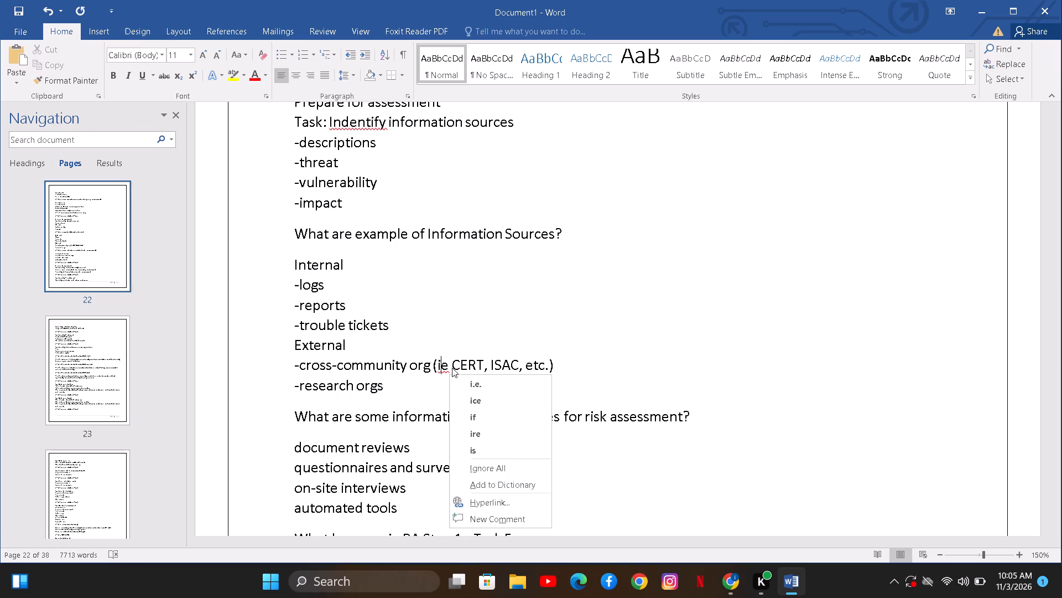
{"action": "left_click", "coordinate": [513, 471]}
In the RA Step 1 - Task 4 card on page 22, correct "Indentify" to "Identify" and ignore the grammar flag ending the question.
{"action": "scroll", "coordinate": [442, 329], "scroll_direction": "up", "scroll_amount": 3}
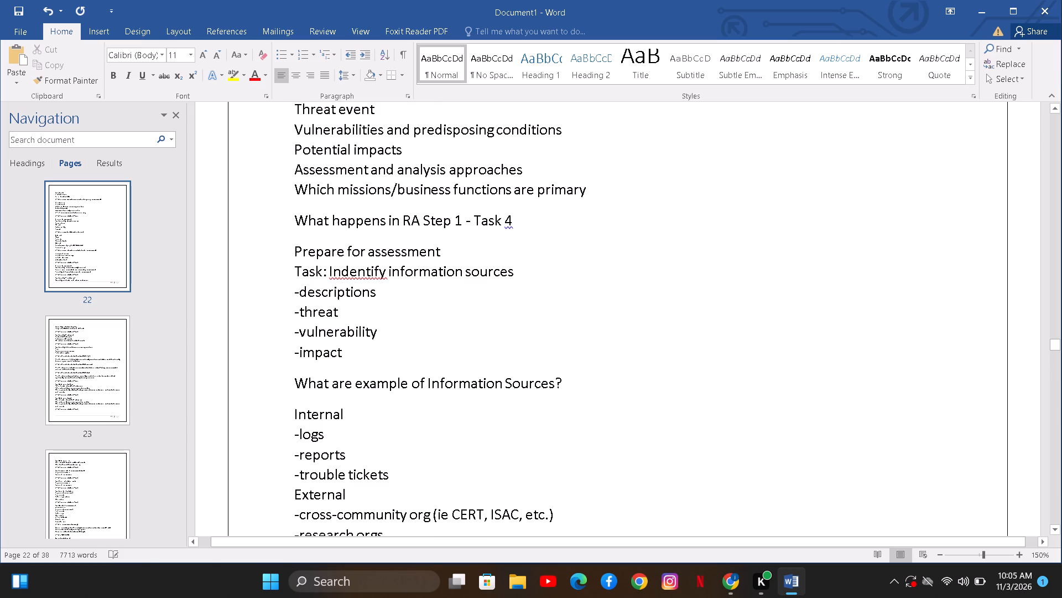
{"action": "right_click", "coordinate": [358, 280]}
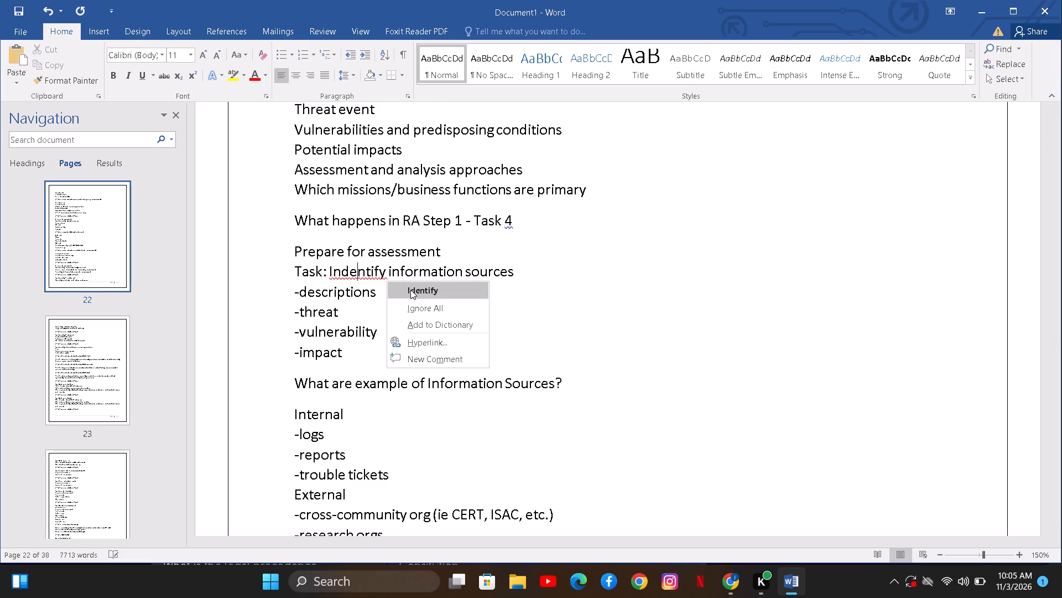
{"action": "left_click", "coordinate": [410, 290]}
{"action": "scroll", "coordinate": [391, 249], "scroll_direction": "up", "scroll_amount": 5}
{"action": "scroll", "coordinate": [536, 367], "scroll_direction": "down", "scroll_amount": 4}
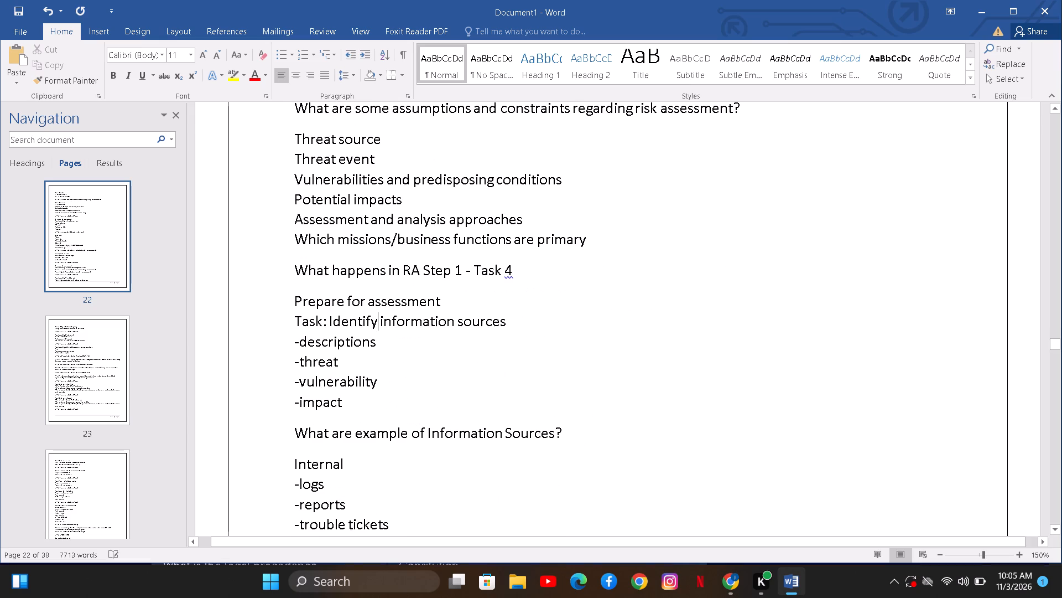
{"action": "right_click", "coordinate": [505, 277]}
{"action": "left_click", "coordinate": [539, 300]}
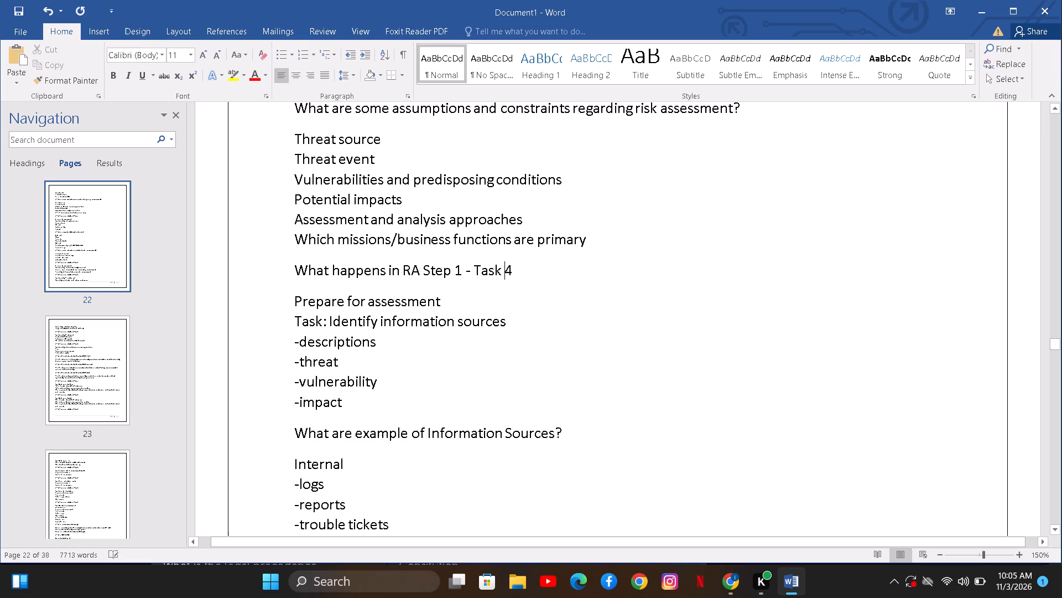
Replace "Indentiy" with "Identity" in the RA Step 1 - Task 3 answer at the end of page 21.
{"action": "scroll", "coordinate": [439, 276], "scroll_direction": "up", "scroll_amount": 10}
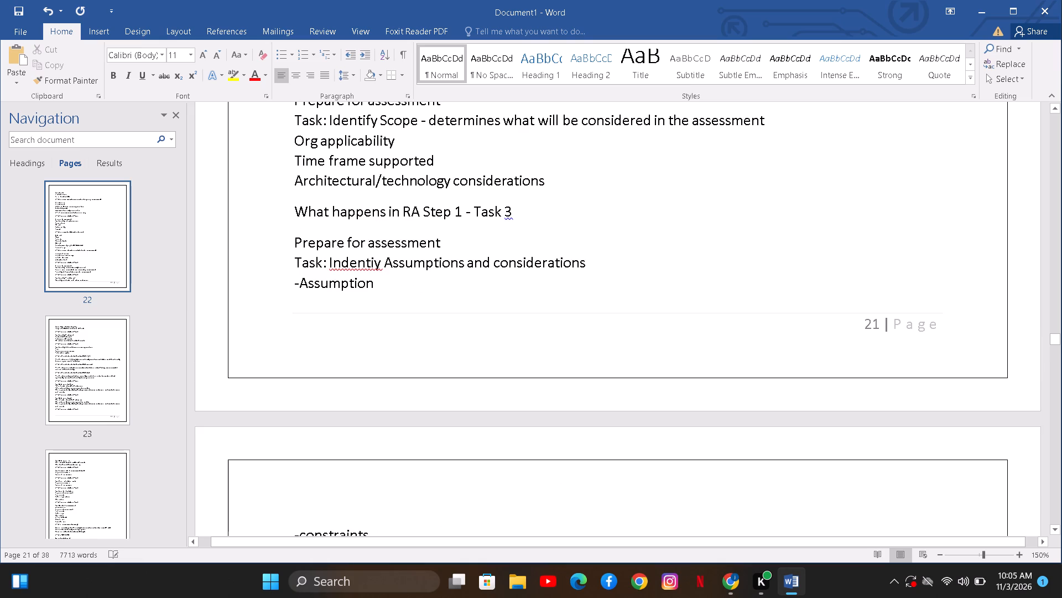
{"action": "right_click", "coordinate": [363, 270]}
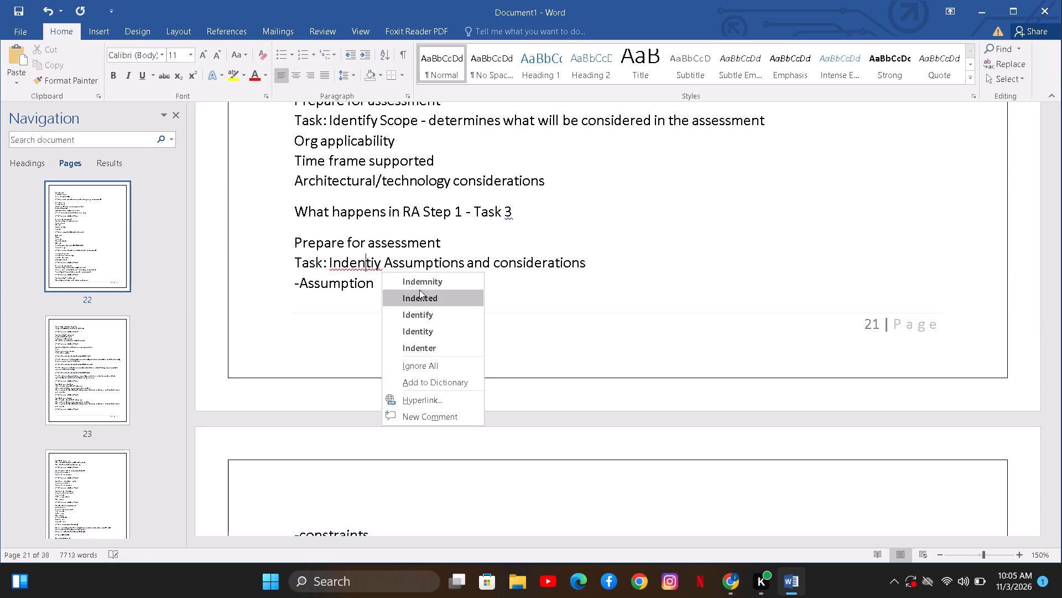
{"action": "left_click", "coordinate": [429, 336]}
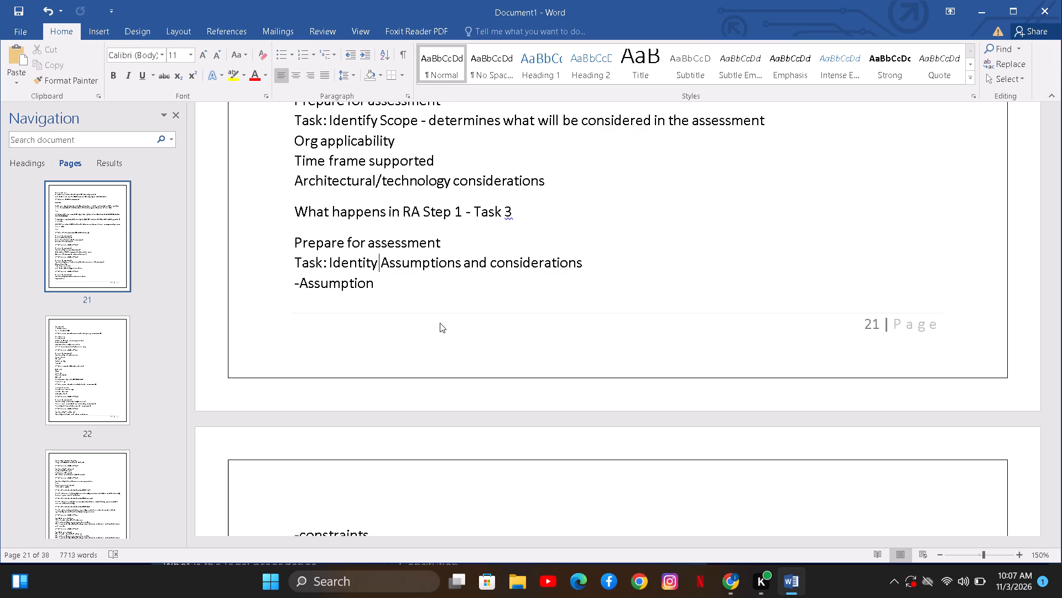
In the CSRDA answer on page 21, correct "chechlist" to "checklist" and "faciliated" to "facilitated".
{"action": "scroll", "coordinate": [458, 287], "scroll_direction": "up", "scroll_amount": 9}
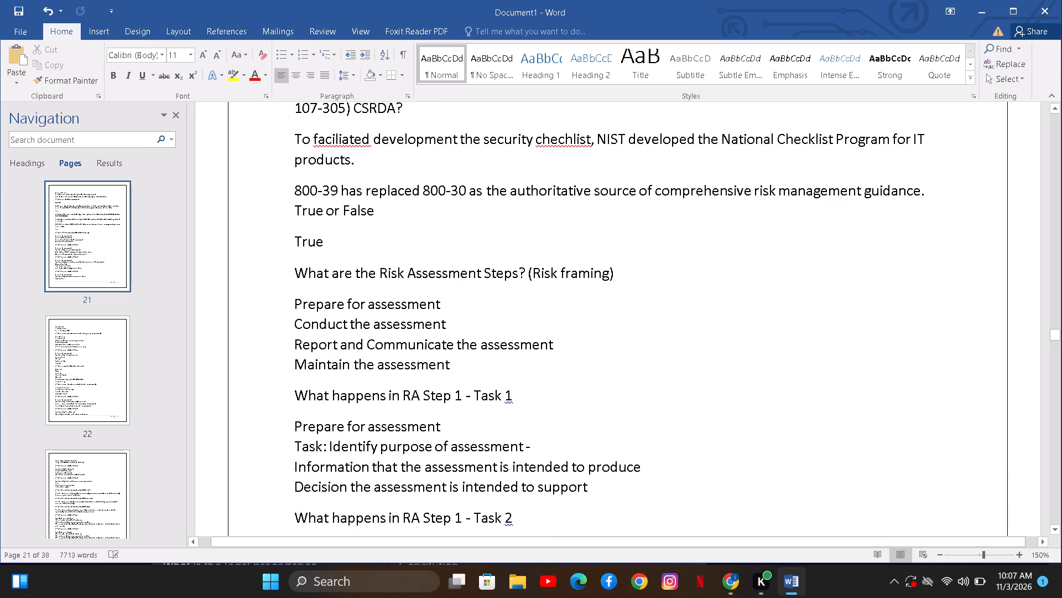
{"action": "scroll", "coordinate": [455, 289], "scroll_direction": "up", "scroll_amount": 4}
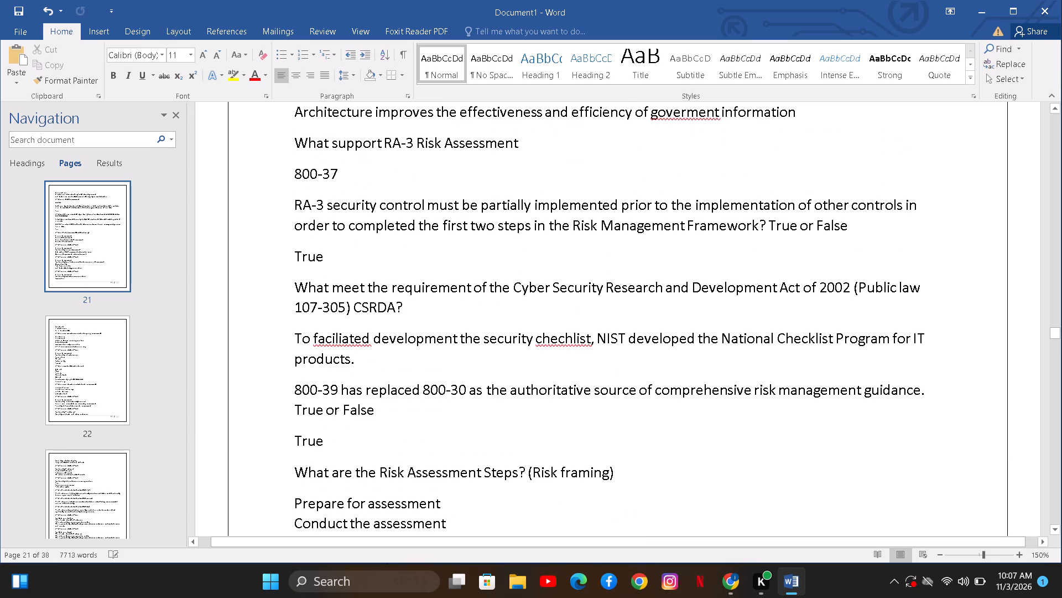
{"action": "right_click", "coordinate": [572, 339]}
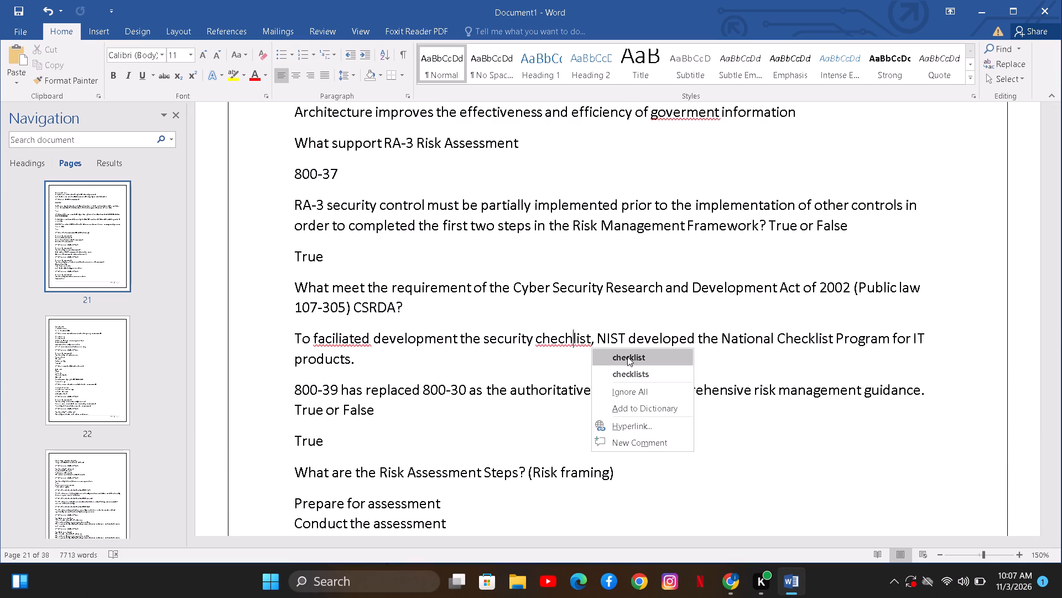
{"action": "left_click", "coordinate": [627, 357]}
{"action": "right_click", "coordinate": [350, 343]}
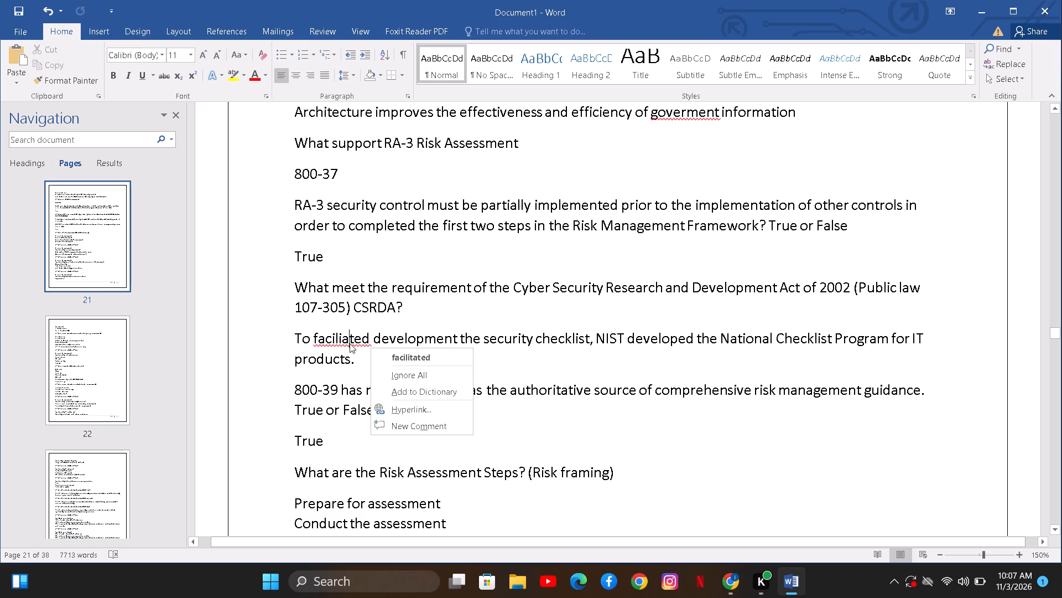
{"action": "left_click", "coordinate": [395, 356]}
Correct both instances of "goverment" to "government" in the lines at the start of page 21.
{"action": "scroll", "coordinate": [648, 301], "scroll_direction": "up", "scroll_amount": 4}
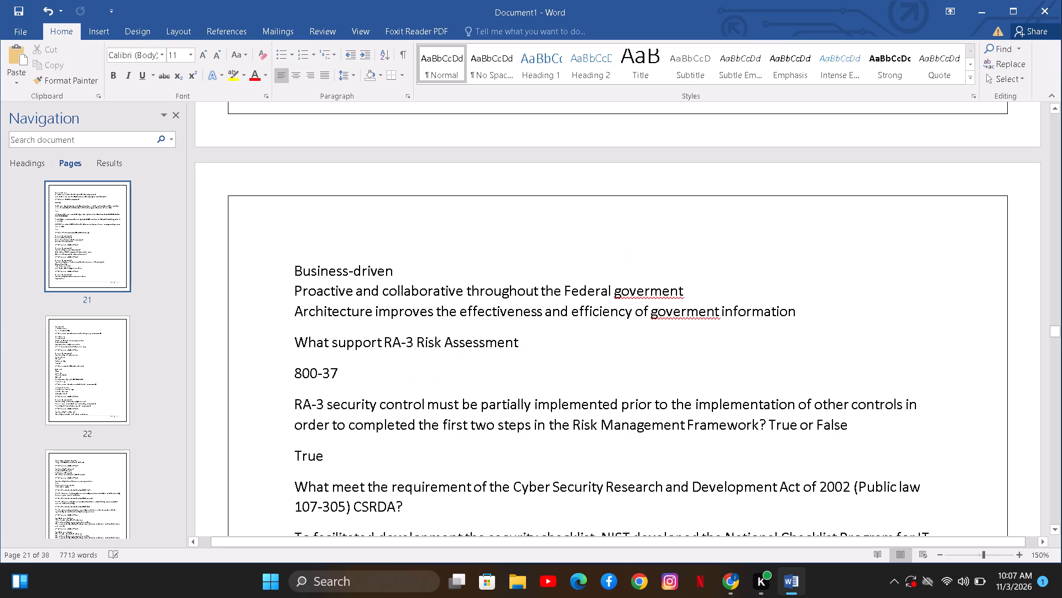
{"action": "right_click", "coordinate": [683, 316]}
{"action": "left_click", "coordinate": [745, 328]}
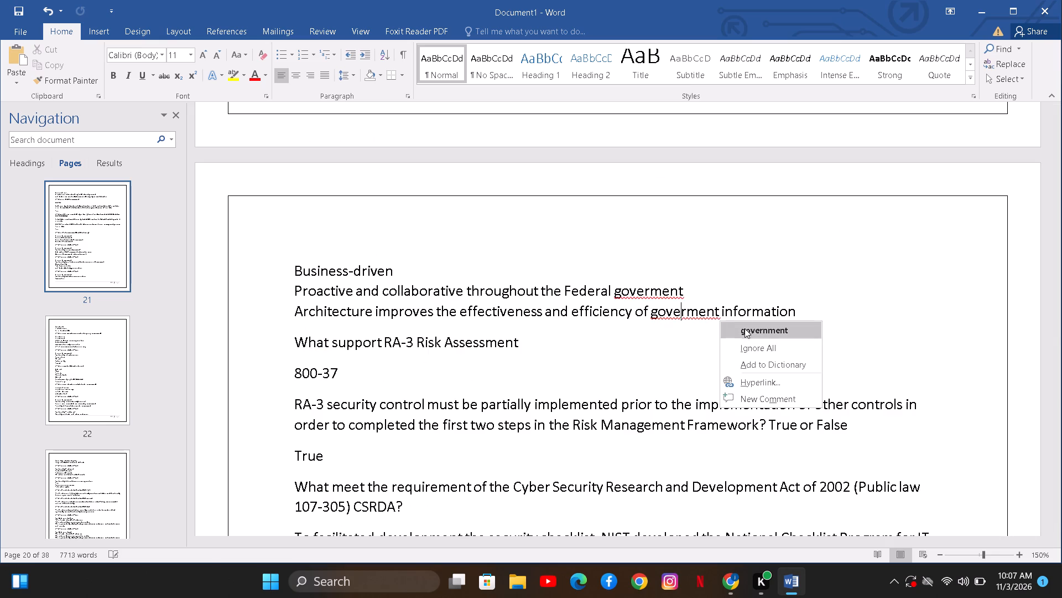
{"action": "right_click", "coordinate": [652, 298]}
{"action": "left_click", "coordinate": [716, 312]}
Correct "Intergrating" to "Integrating" in the question about the 7 steps in SP 800-65 on page 20.
{"action": "scroll", "coordinate": [652, 321], "scroll_direction": "up", "scroll_amount": 3}
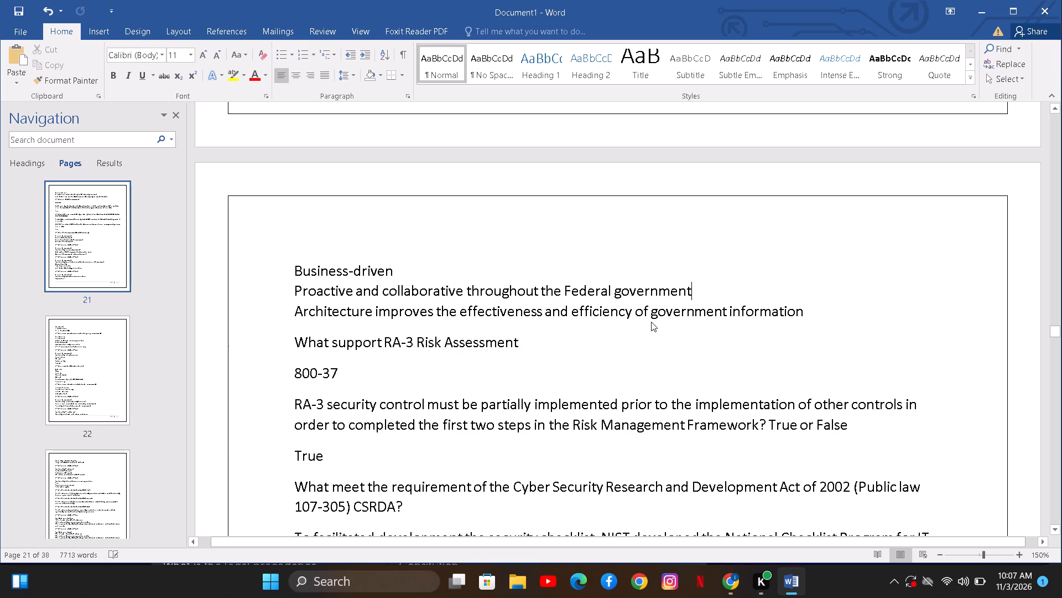
{"action": "scroll", "coordinate": [651, 322], "scroll_direction": "up", "scroll_amount": 6}
{"action": "scroll", "coordinate": [589, 382], "scroll_direction": "up", "scroll_amount": 6}
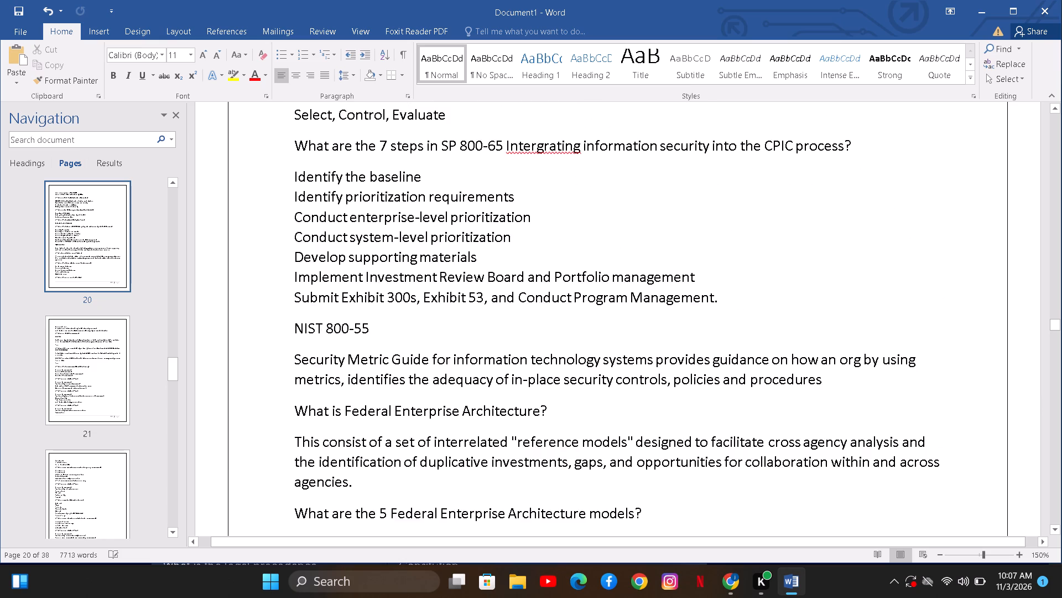
{"action": "scroll", "coordinate": [556, 394], "scroll_direction": "up", "scroll_amount": 3}
{"action": "right_click", "coordinate": [565, 403]}
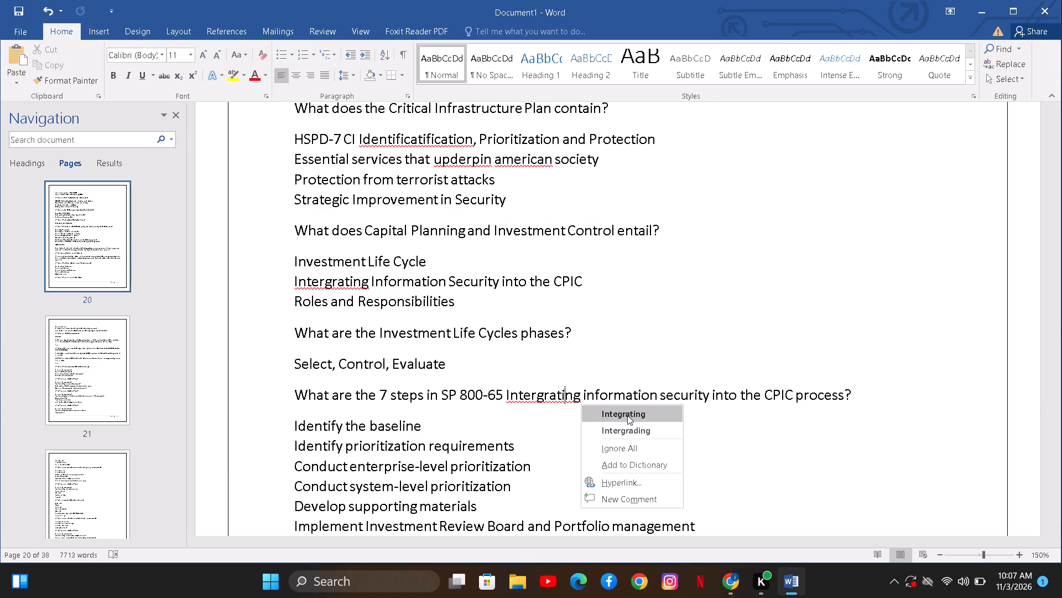
{"action": "left_click", "coordinate": [627, 415]}
Correct "Intergrating" to "Integrating" in the Capital Planning and Investment Control answer on page 20.
{"action": "right_click", "coordinate": [342, 293]}
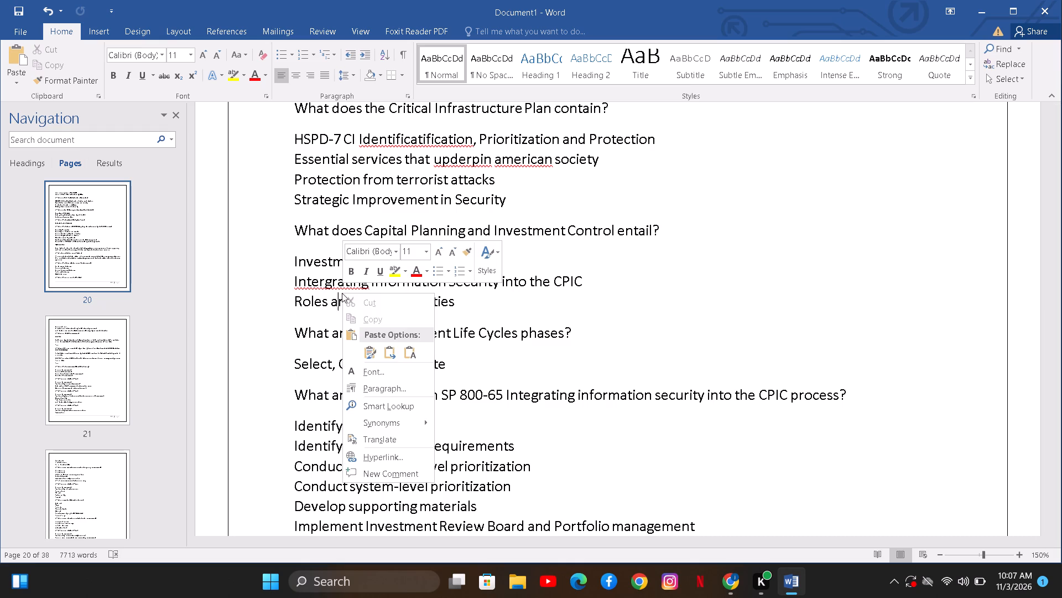
{"action": "right_click", "coordinate": [344, 280]}
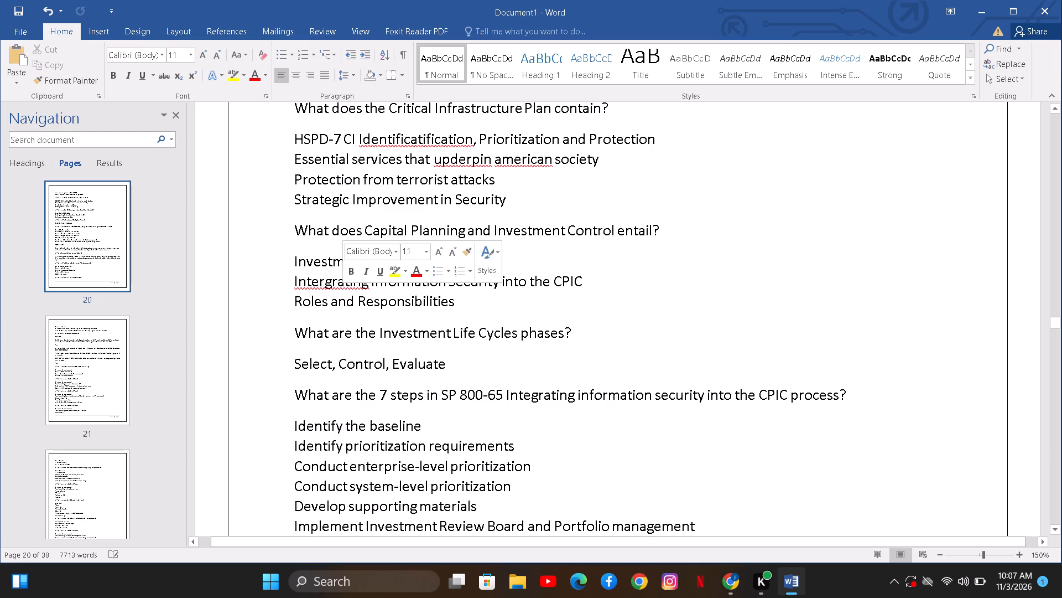
{"action": "right_click", "coordinate": [344, 284]}
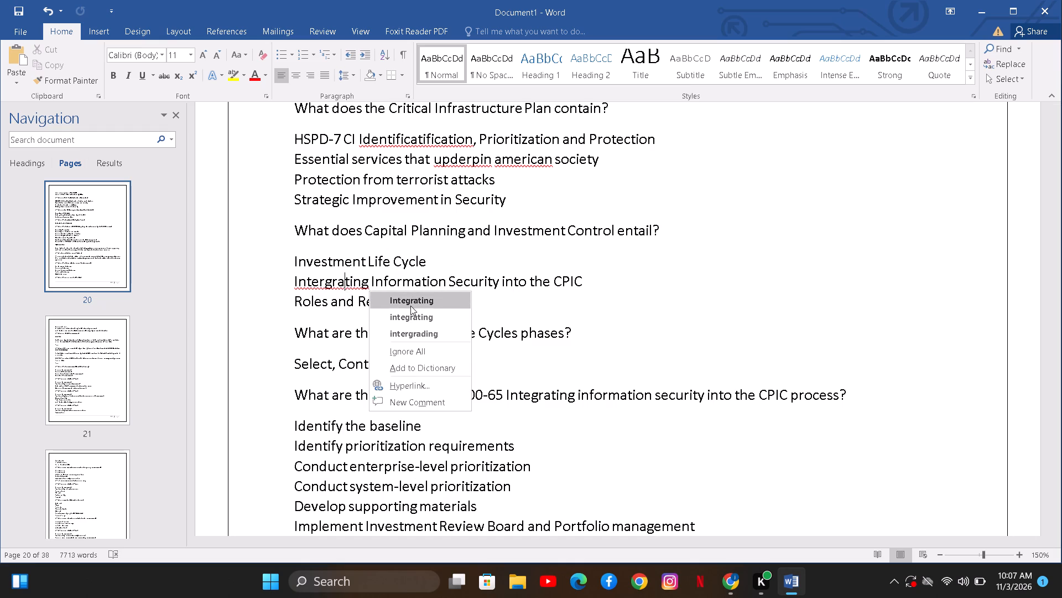
{"action": "left_click", "coordinate": [410, 306]}
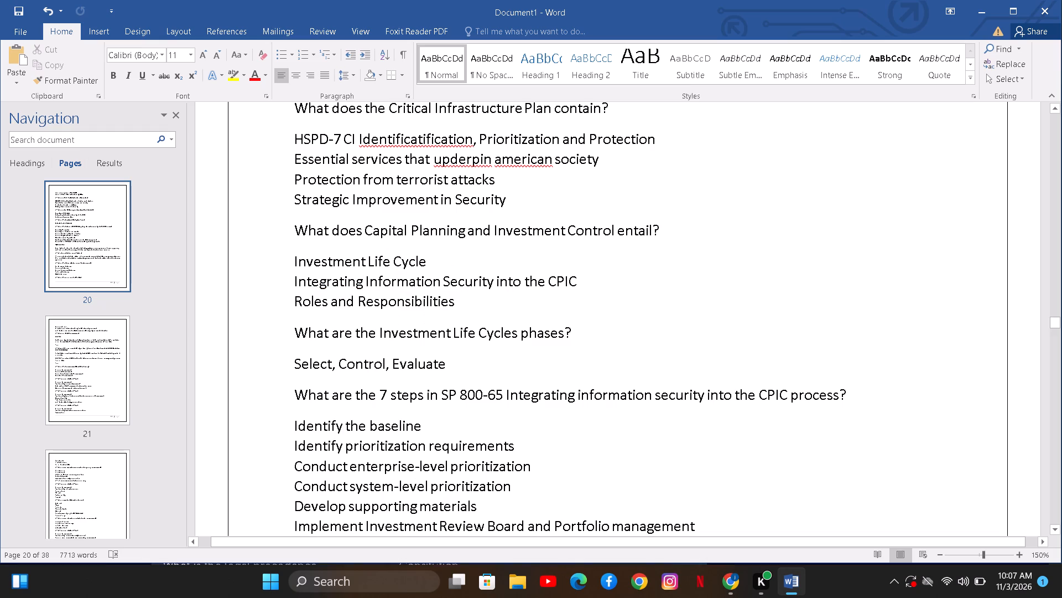
In the Critical Infrastructure Plan answer, correct "upderpin" to "underpin", capitalize "American", and ignore the spelling flag on "Identificatification".
{"action": "right_click", "coordinate": [466, 163]}
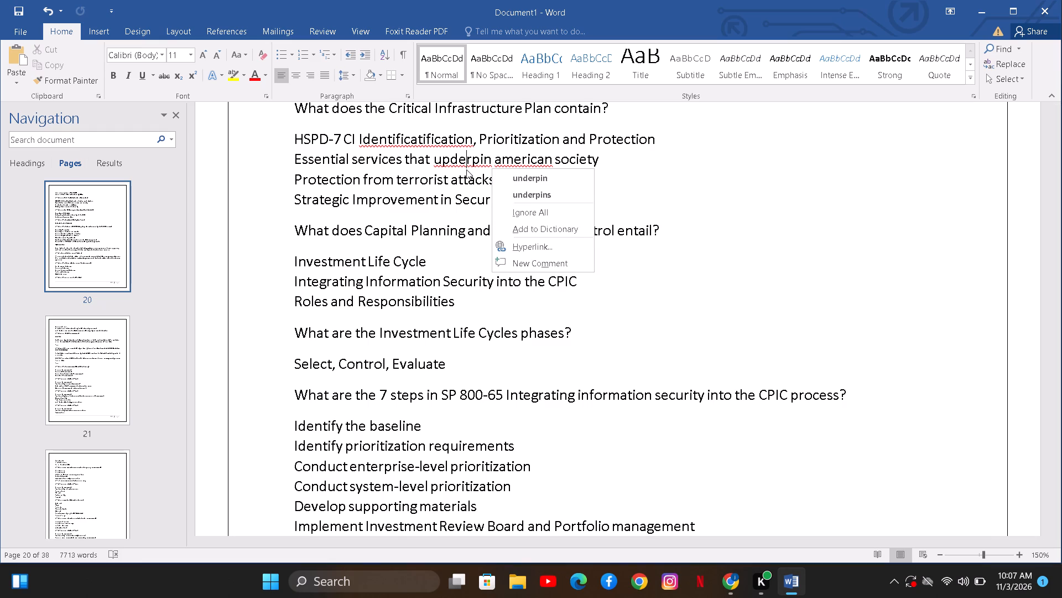
{"action": "left_click", "coordinate": [525, 181]}
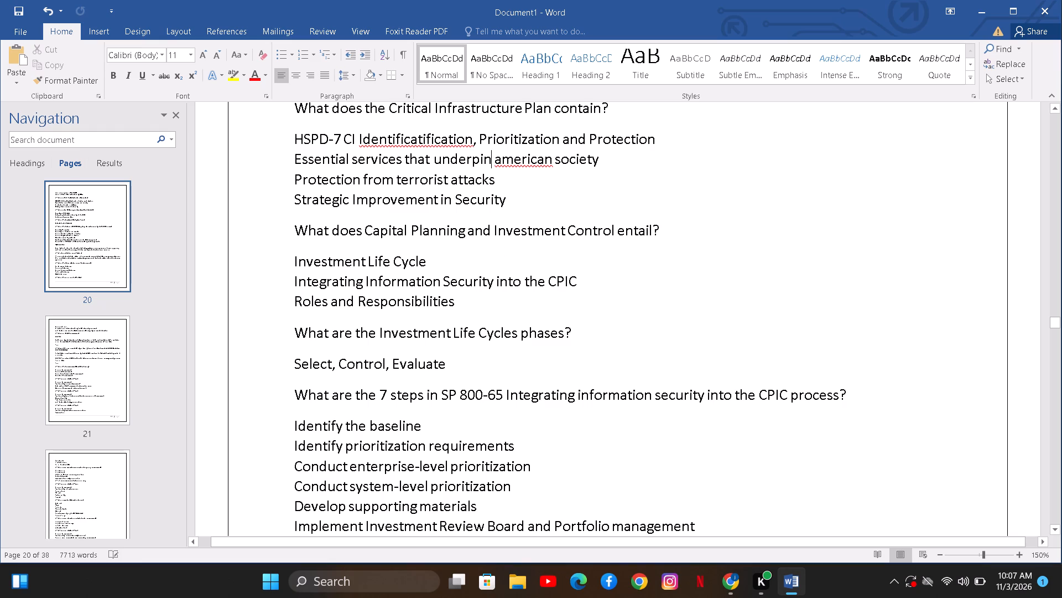
{"action": "right_click", "coordinate": [534, 168]}
{"action": "left_click", "coordinate": [582, 179]}
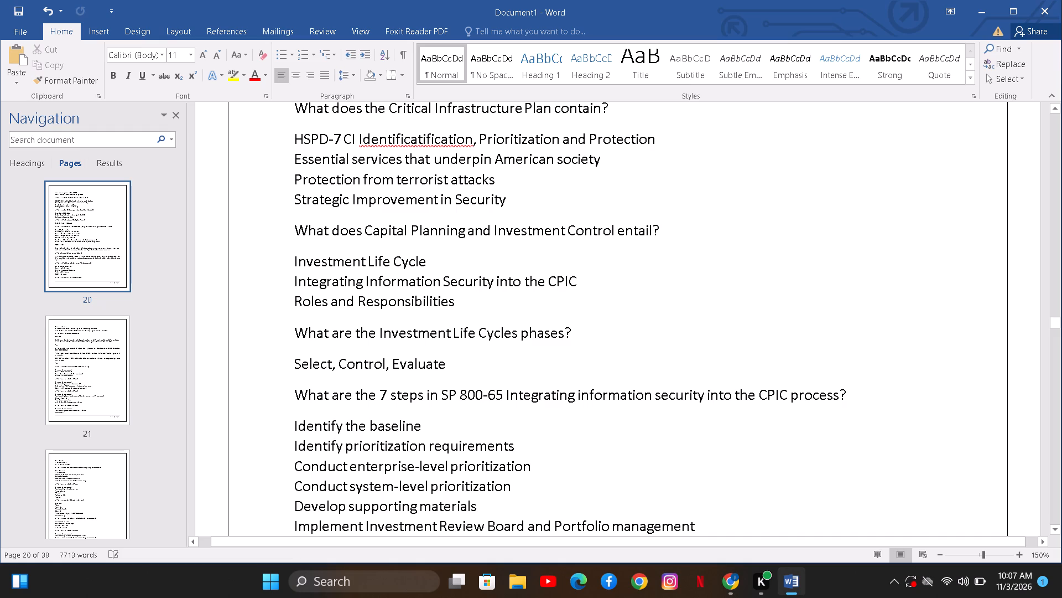
{"action": "right_click", "coordinate": [420, 141]}
{"action": "left_click", "coordinate": [504, 173]}
In the SP 800-53 Appendix J answer on page 19, correct "guaidance" to "guidance" and "mutally" to "mutually".
{"action": "scroll", "coordinate": [486, 188], "scroll_direction": "up", "scroll_amount": 4}
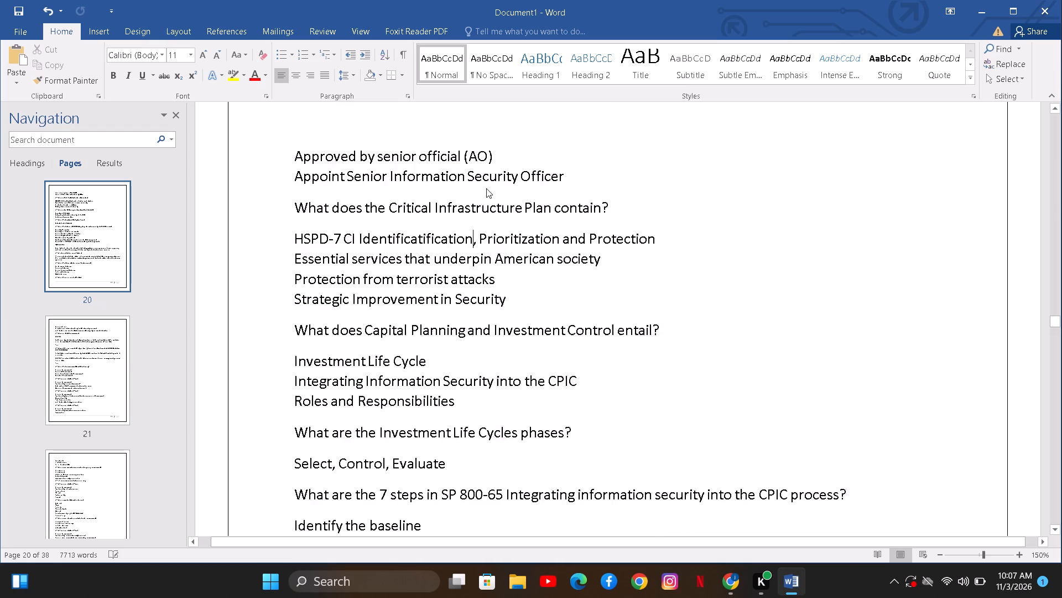
{"action": "scroll", "coordinate": [483, 192], "scroll_direction": "up", "scroll_amount": 13}
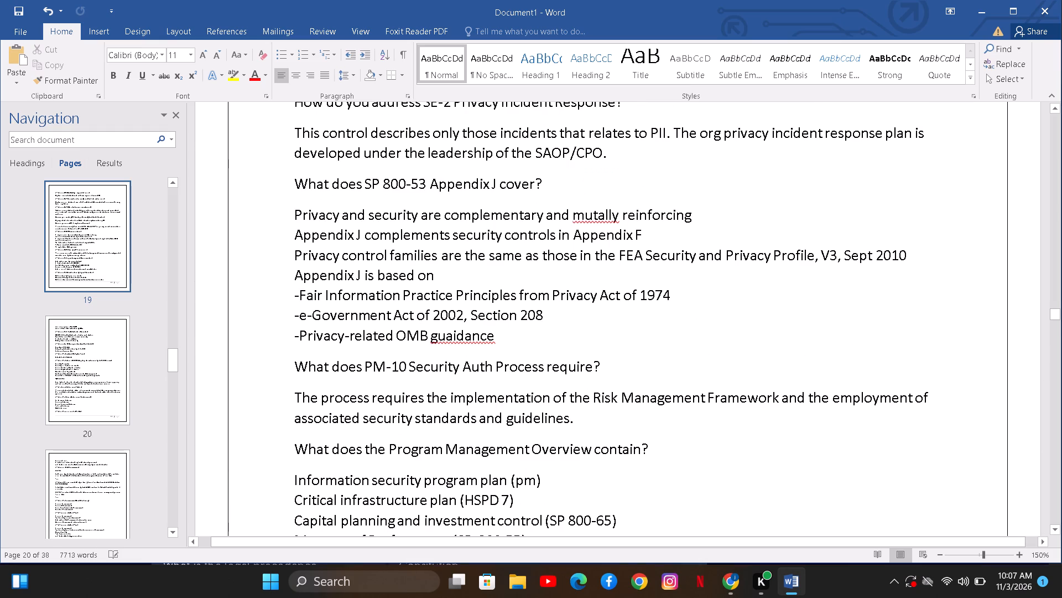
{"action": "right_click", "coordinate": [466, 343]}
{"action": "left_click", "coordinate": [520, 354]}
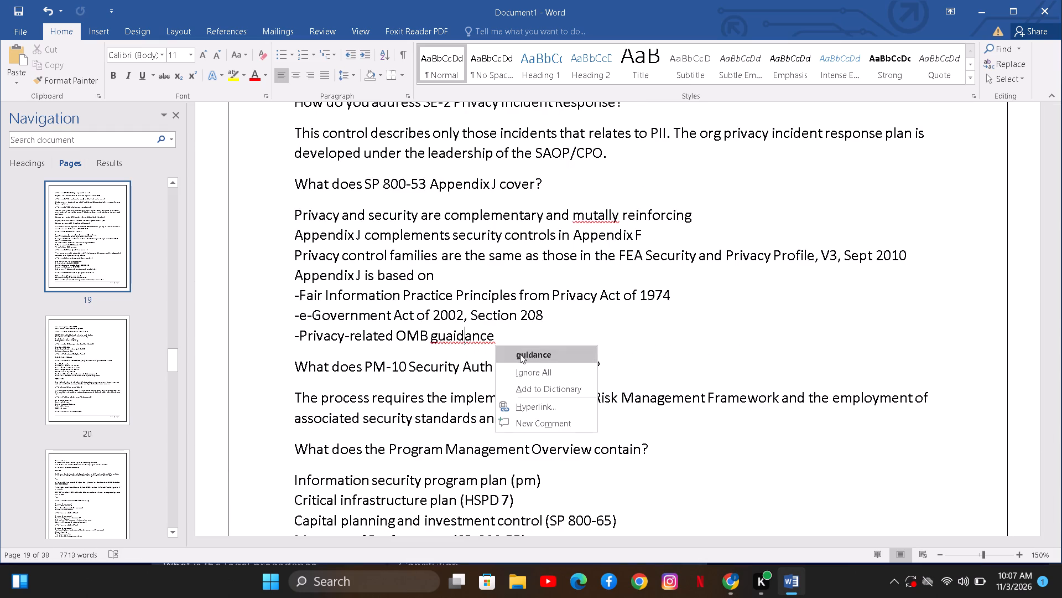
{"action": "right_click", "coordinate": [600, 216]}
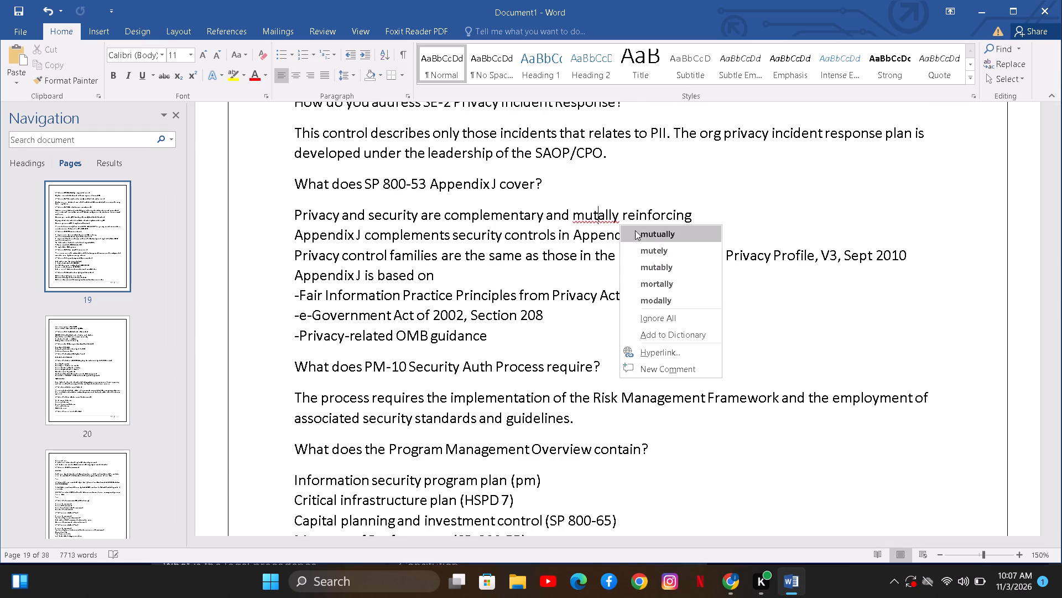
{"action": "left_click", "coordinate": [641, 231]}
At the start of page 19, correct "resonable" to "reasonable" in the DI-1 answer and delete the repeated "the" in the DM-1 answer.
{"action": "scroll", "coordinate": [454, 240], "scroll_direction": "up", "scroll_amount": 10}
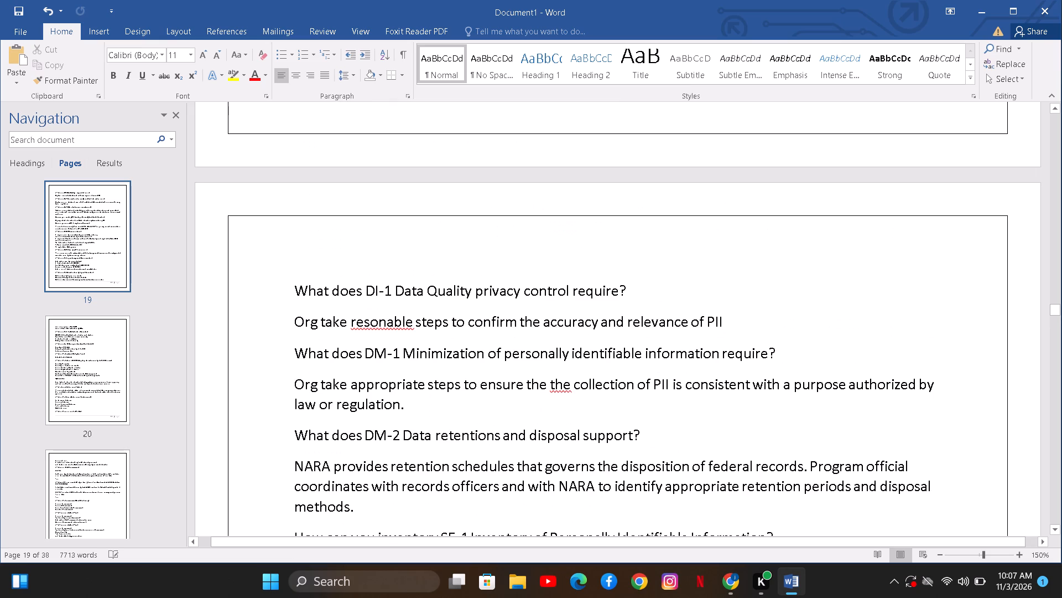
{"action": "right_click", "coordinate": [385, 326]}
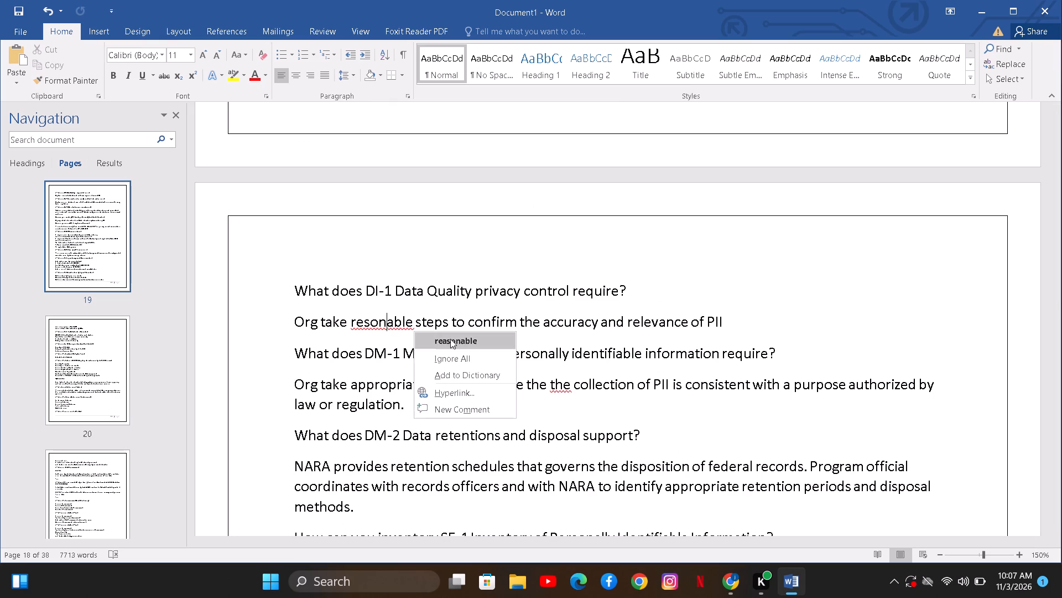
{"action": "left_click", "coordinate": [451, 339]}
{"action": "right_click", "coordinate": [554, 391]}
{"action": "left_click", "coordinate": [607, 404]}
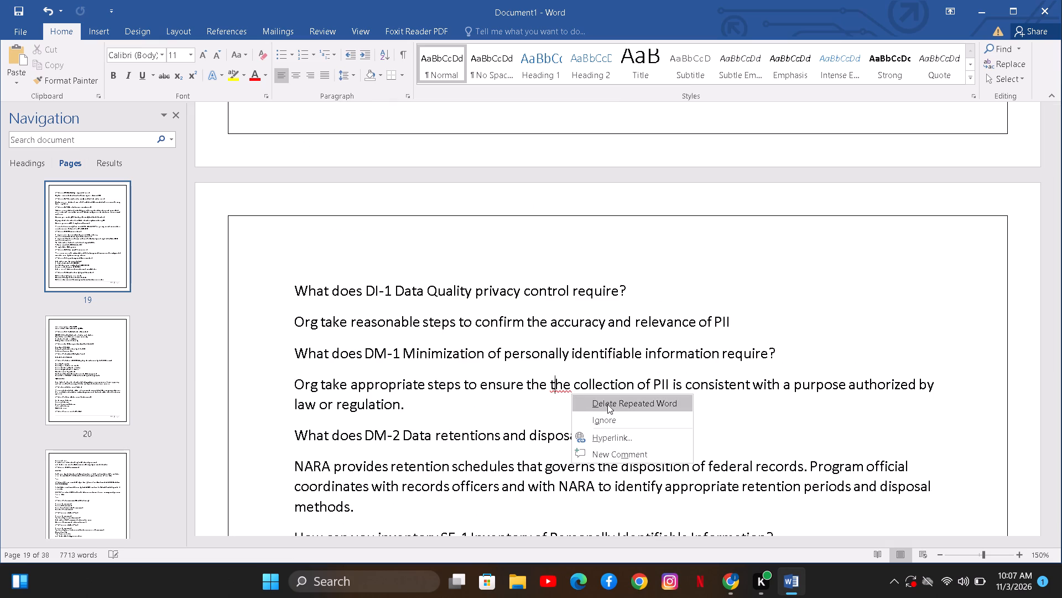
Correct the misspelled "accountability" in the AR-6 Privacy Reporting answer at the end of page 18.
{"action": "scroll", "coordinate": [450, 323], "scroll_direction": "up", "scroll_amount": 4}
{"action": "right_click", "coordinate": [516, 252]}
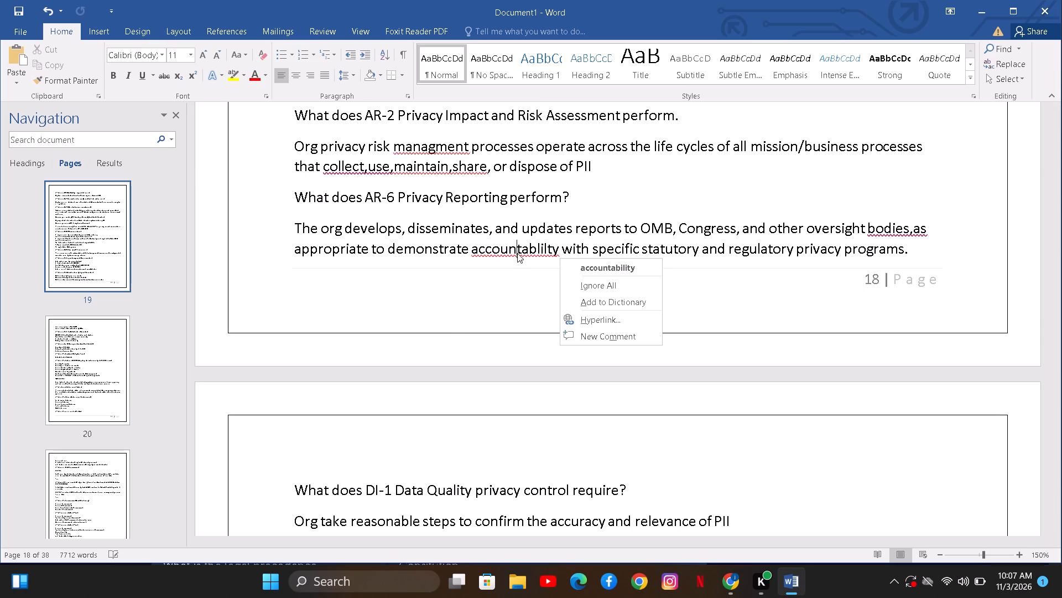
{"action": "left_click", "coordinate": [572, 266]}
In the AR-2 answer, add the missing spaces to make "collect, use, maintain" and ignore the flags on "maintain,share".
{"action": "right_click", "coordinate": [419, 173]}
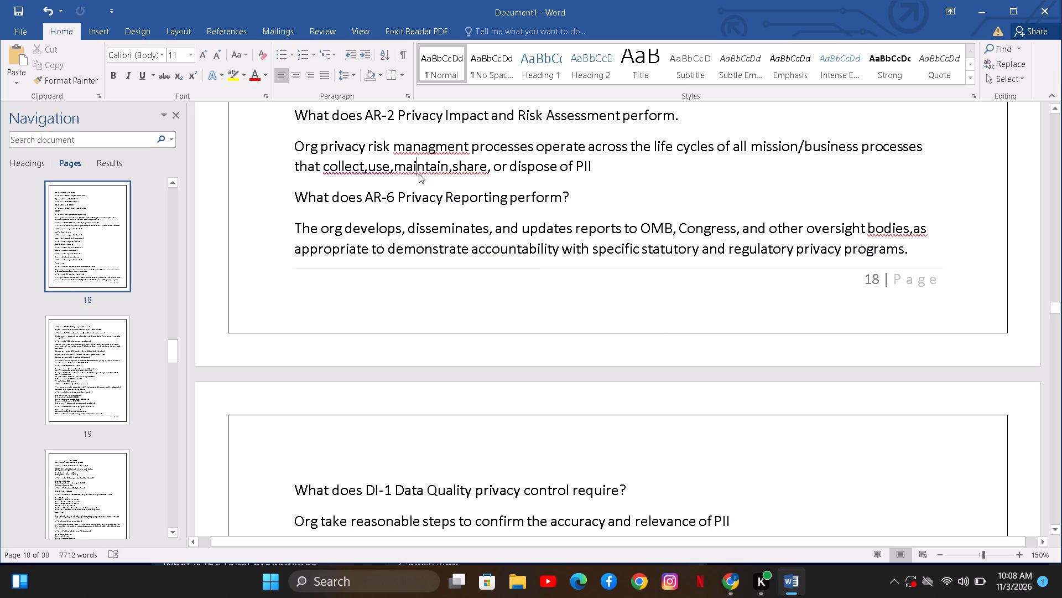
{"action": "left_click", "coordinate": [427, 203]}
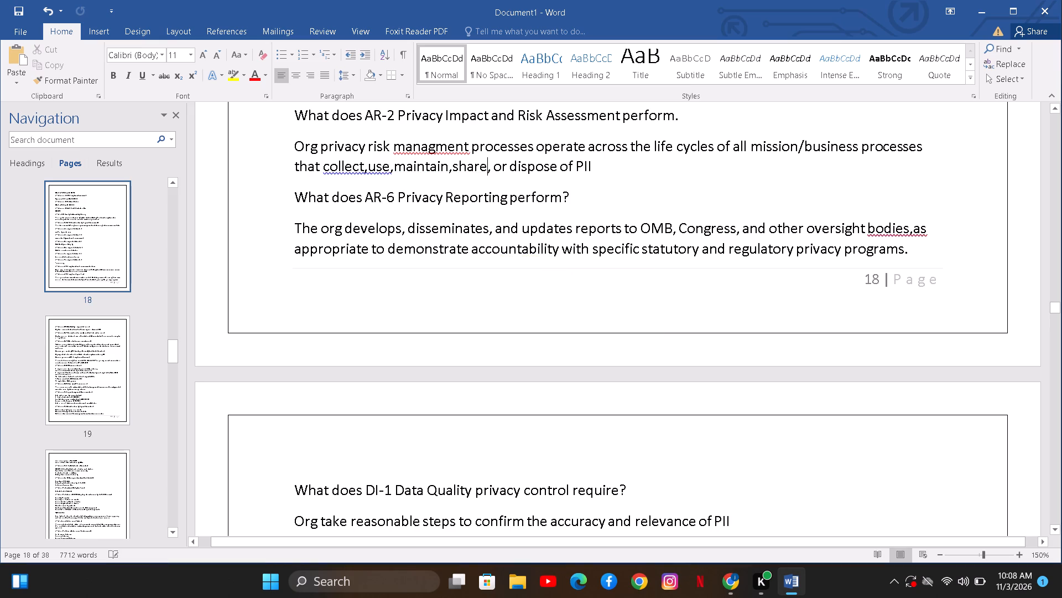
{"action": "right_click", "coordinate": [352, 172]}
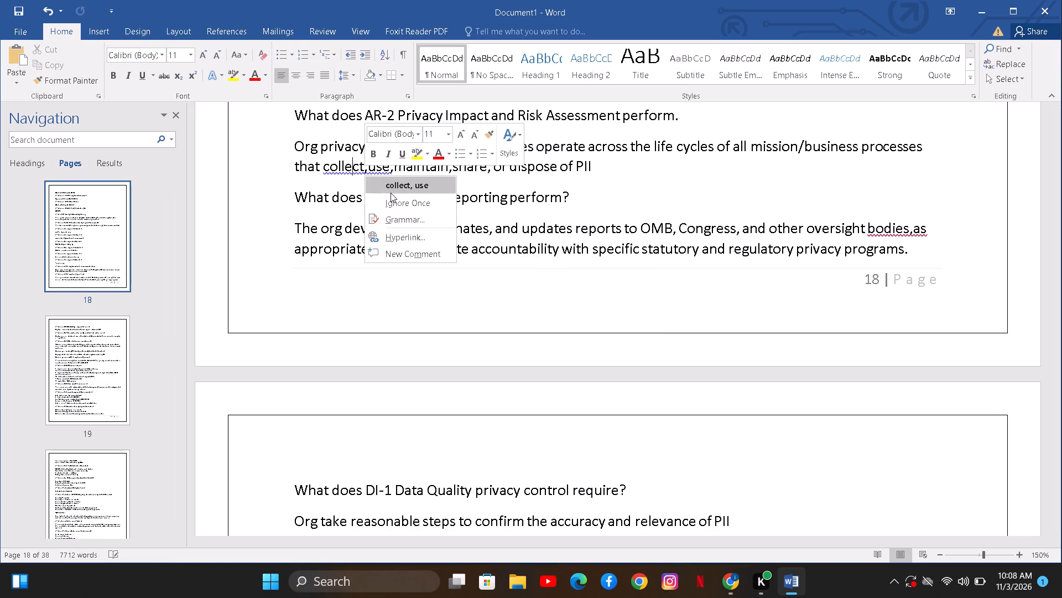
{"action": "left_click", "coordinate": [393, 188]}
{"action": "scroll", "coordinate": [399, 187], "scroll_direction": "up", "scroll_amount": 2}
{"action": "right_click", "coordinate": [435, 274]}
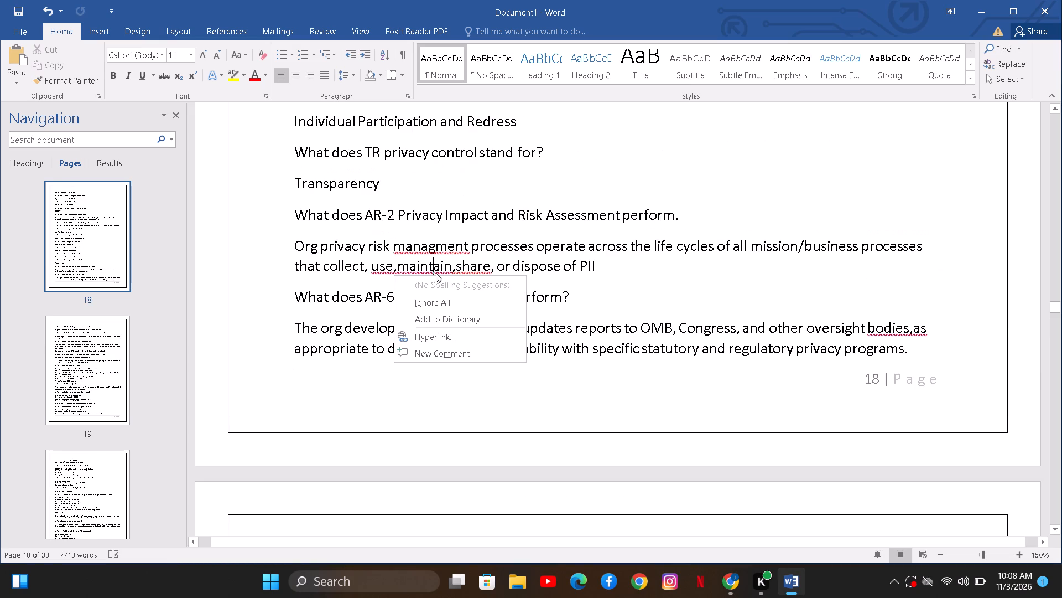
{"action": "left_click", "coordinate": [453, 301]}
{"action": "right_click", "coordinate": [419, 271]}
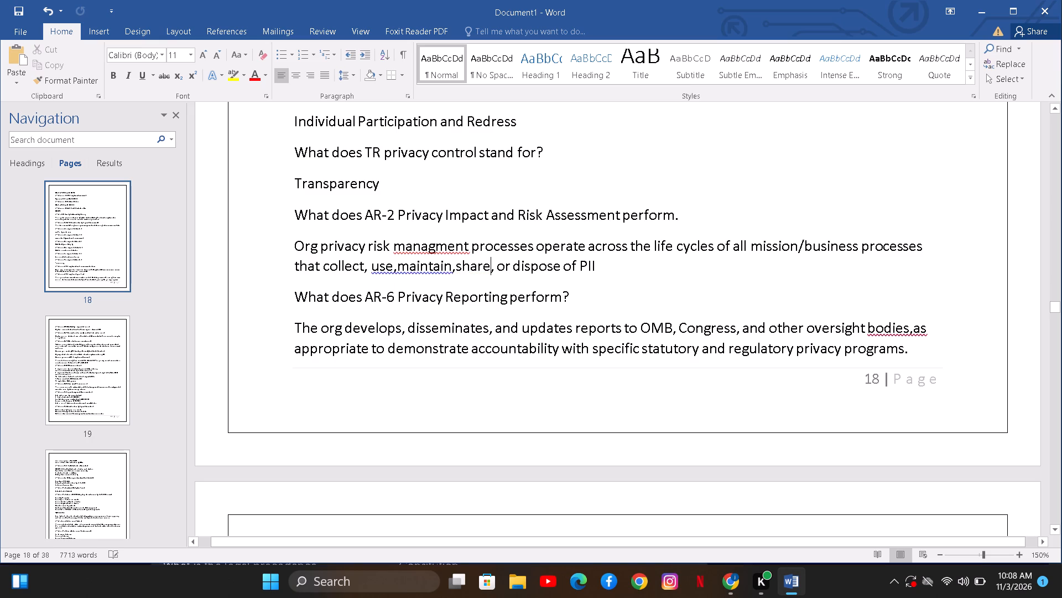
{"action": "left_click", "coordinate": [434, 289]}
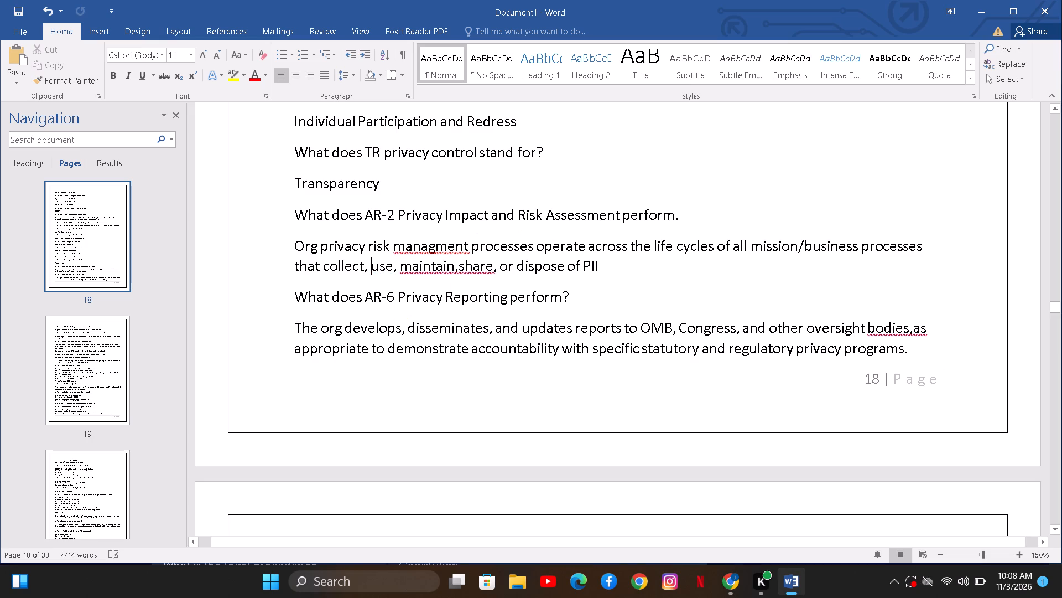
{"action": "right_click", "coordinate": [446, 270]}
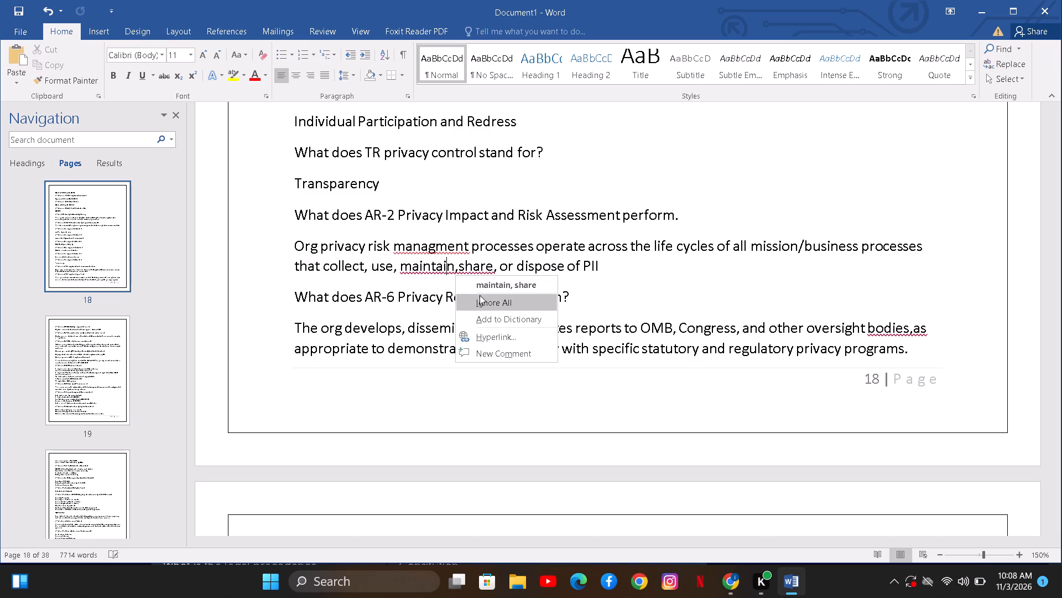
{"action": "left_click", "coordinate": [481, 298]}
{"action": "right_click", "coordinate": [468, 274]}
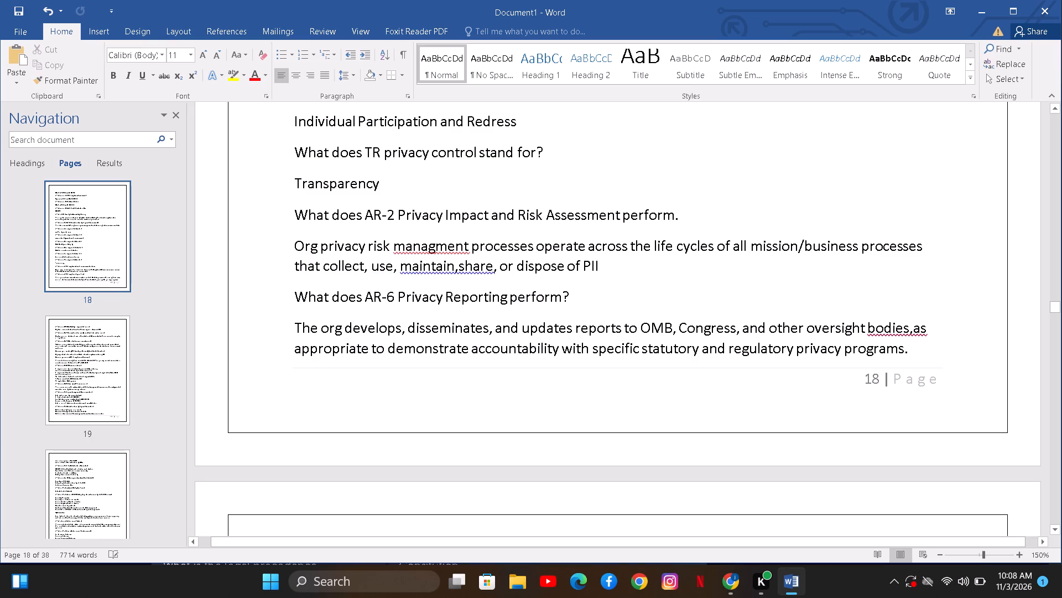
{"action": "left_click", "coordinate": [490, 297]}
Correct "managment" to "management" in the AR-2 Privacy Impact and Risk Assessment answer.
{"action": "right_click", "coordinate": [445, 250]}
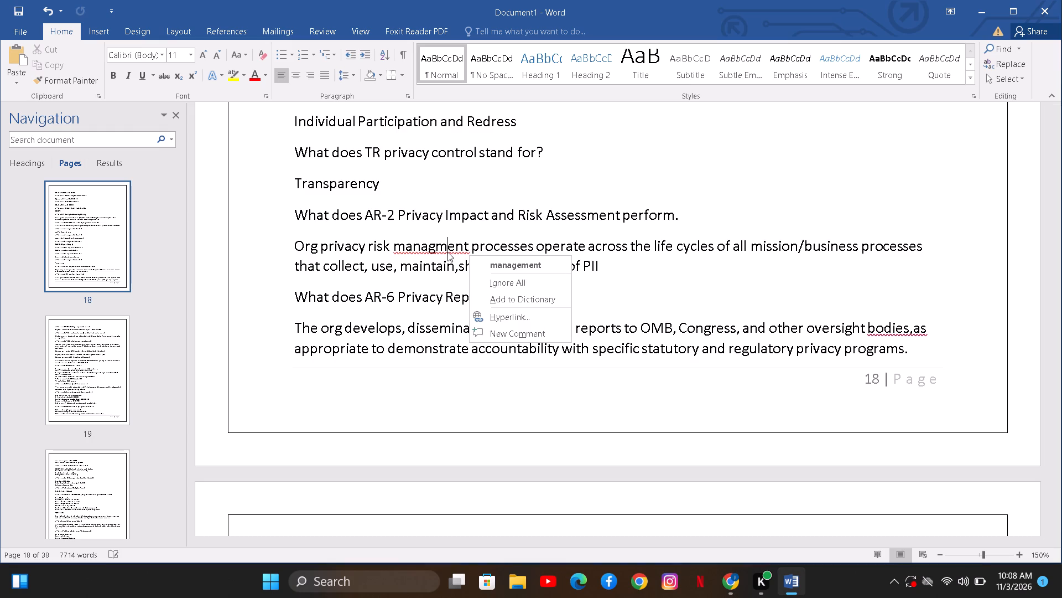
{"action": "left_click", "coordinate": [498, 269]}
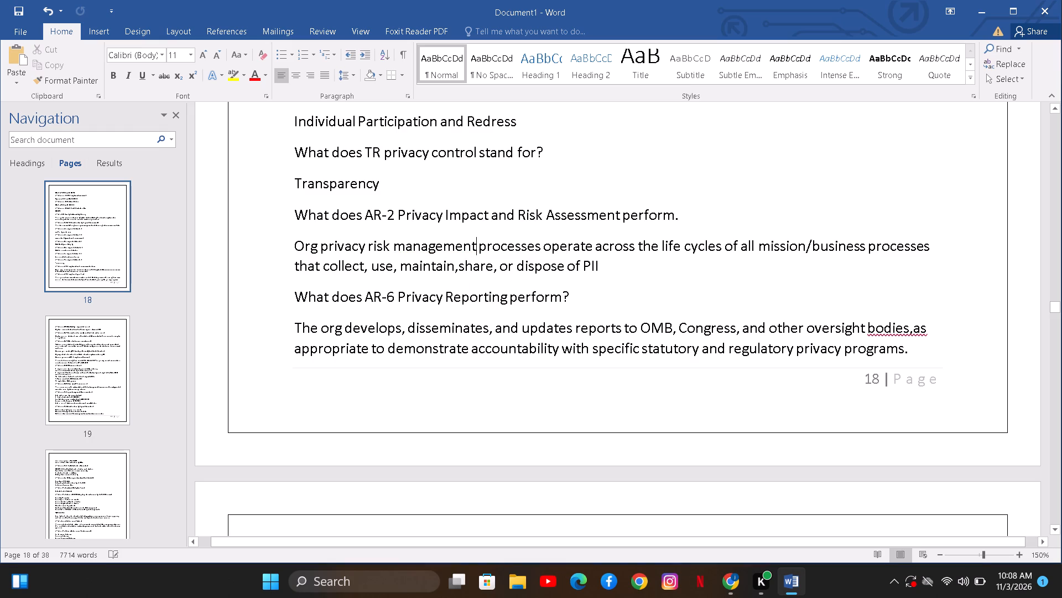
Ignore the spelling and grammar flags on "bodies,as" in the AR-6 answer and the grammar flag on "maintain,share" in the AR-2 answer.
{"action": "right_click", "coordinate": [889, 336]}
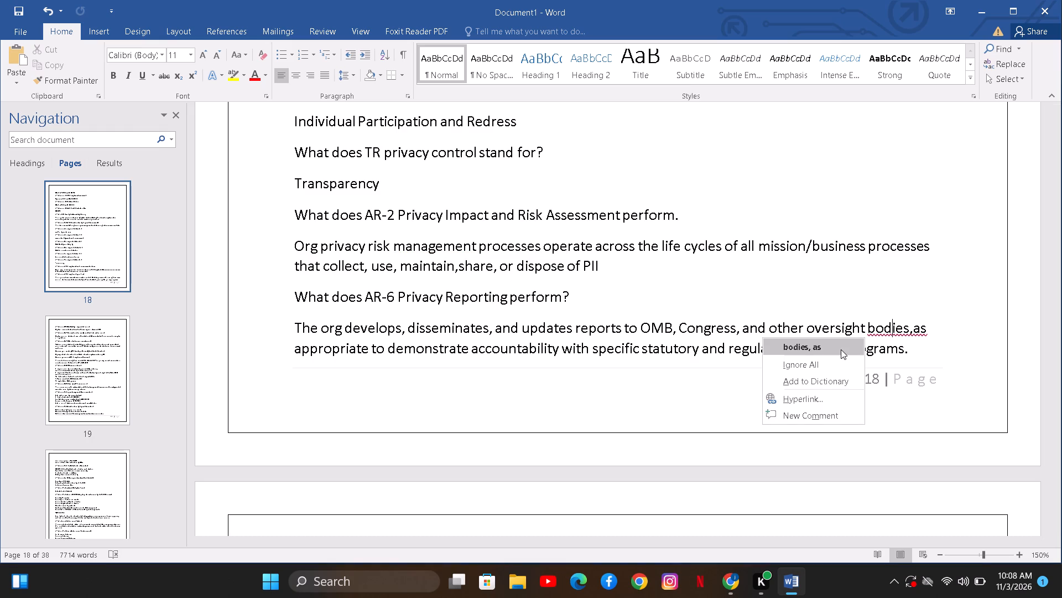
{"action": "left_click", "coordinate": [813, 362]}
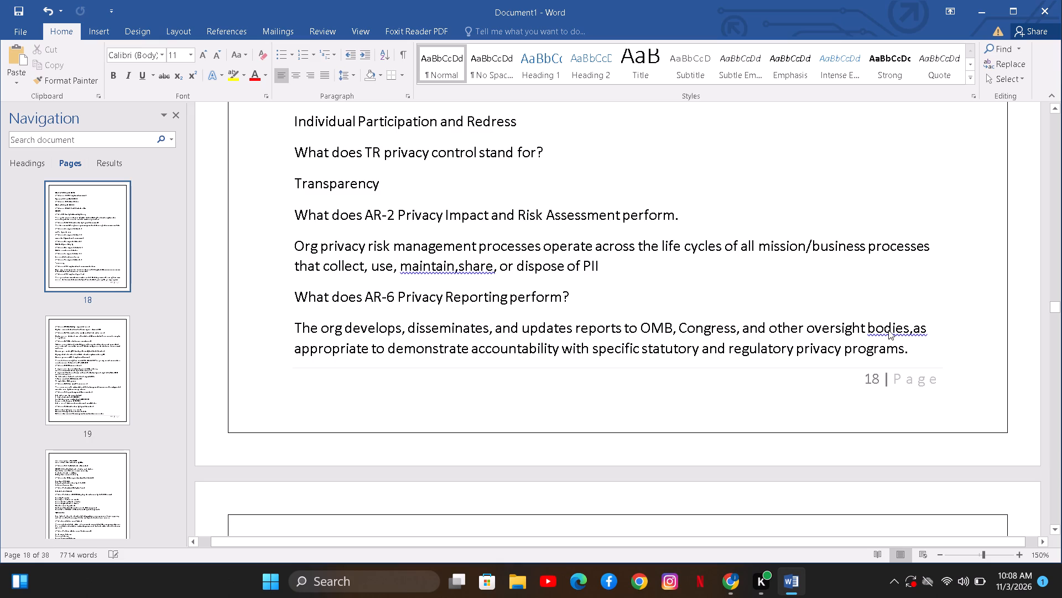
{"action": "right_click", "coordinate": [899, 330]}
{"action": "left_click", "coordinate": [806, 363]}
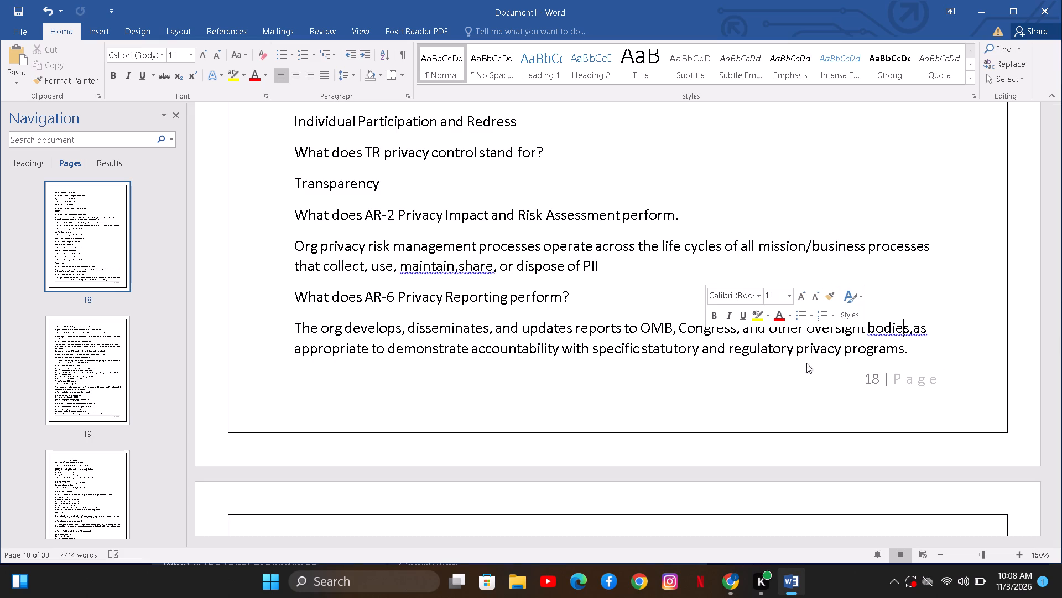
{"action": "right_click", "coordinate": [440, 267]}
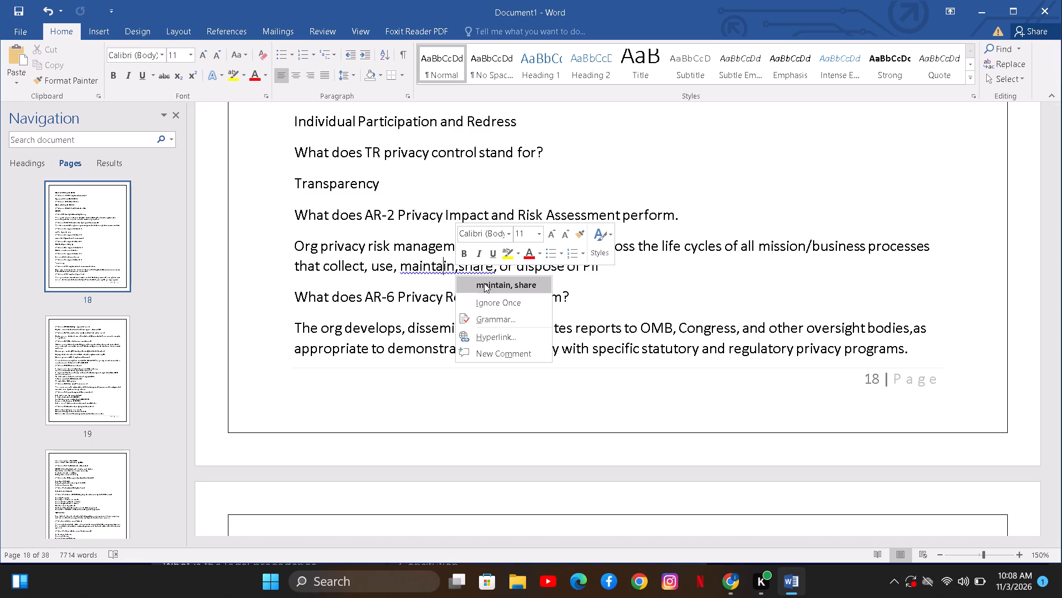
{"action": "left_click", "coordinate": [492, 299]}
Correct "activites" to "activities" in the PL-6 Security Related Activity Planning answer on page 18.
{"action": "scroll", "coordinate": [490, 291], "scroll_direction": "up", "scroll_amount": 4}
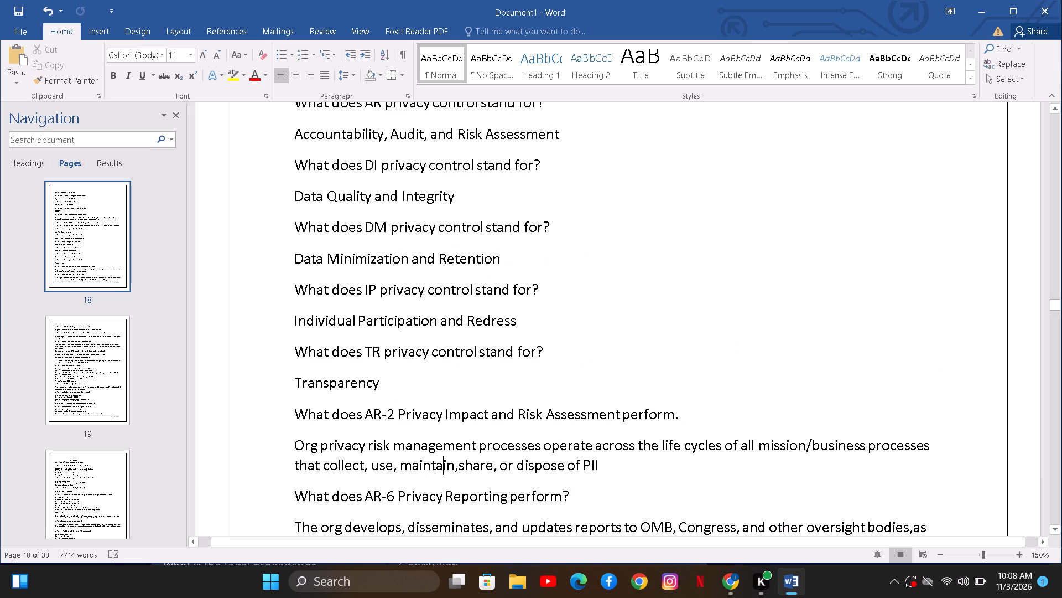
{"action": "scroll", "coordinate": [478, 294], "scroll_direction": "up", "scroll_amount": 6}
{"action": "right_click", "coordinate": [392, 253]}
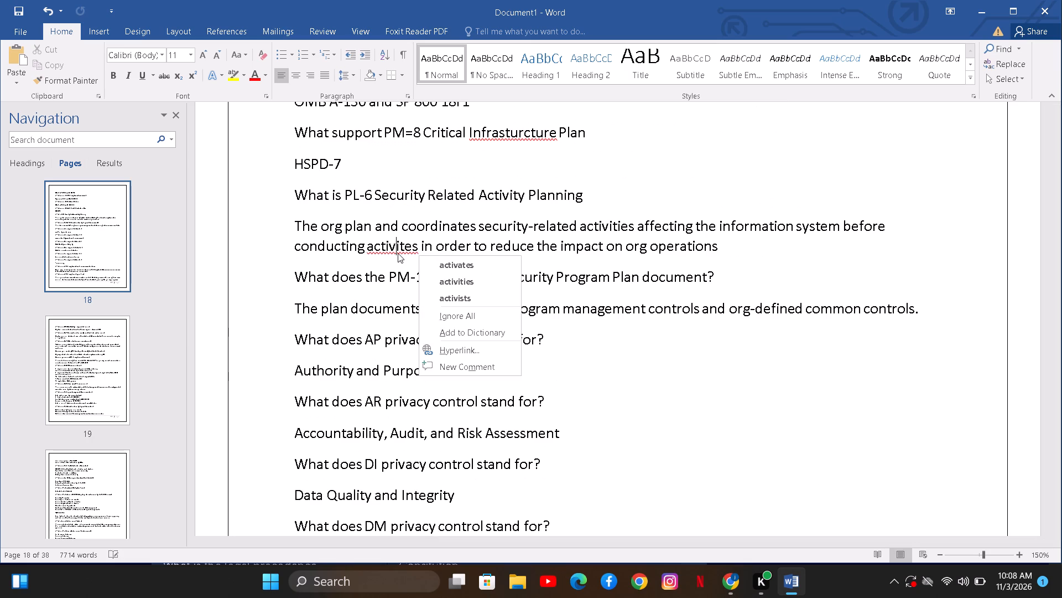
{"action": "left_click", "coordinate": [439, 264]}
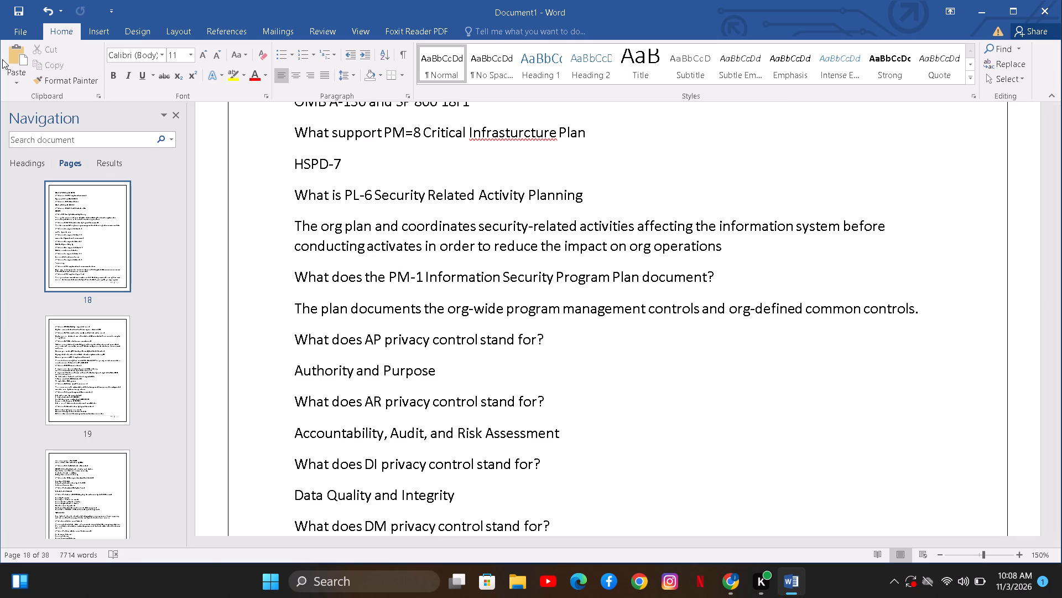
{"action": "left_click", "coordinate": [47, 9]}
{"action": "right_click", "coordinate": [398, 251]}
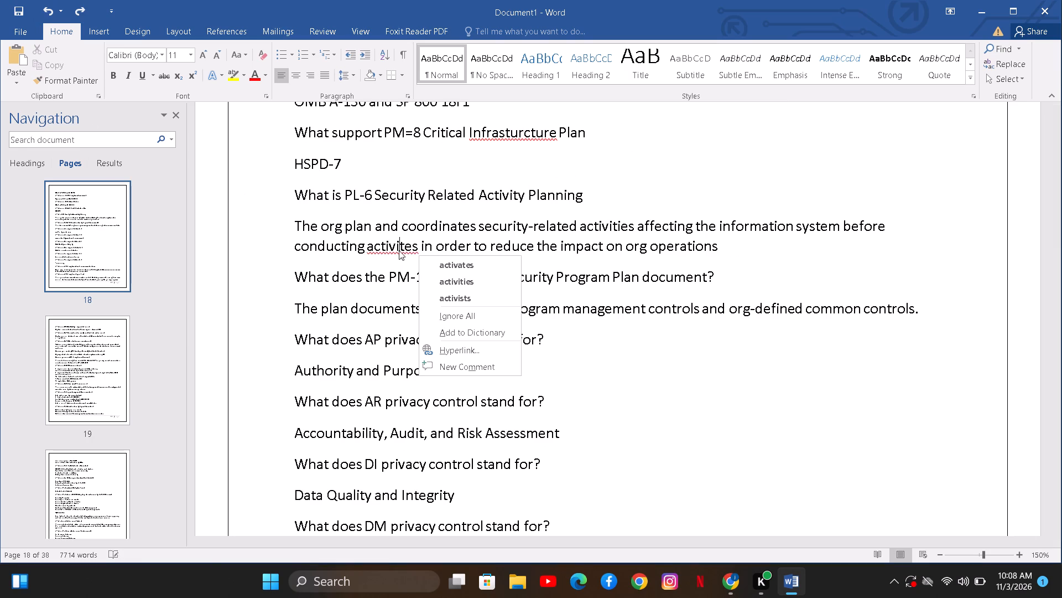
{"action": "left_click", "coordinate": [449, 279]}
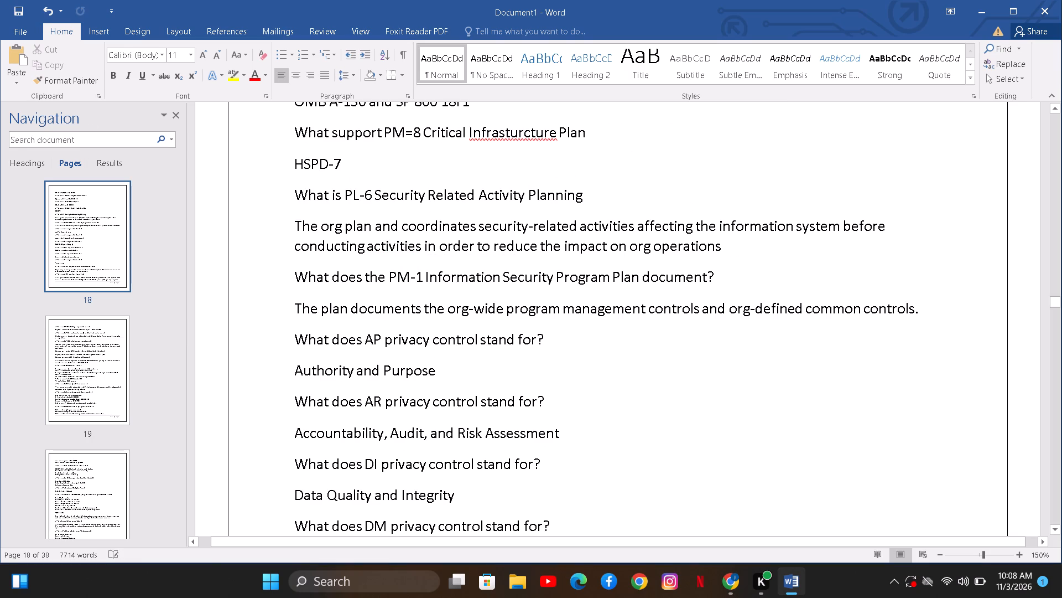
Replace the misspelled "Infrasturcture" with "Infrastructures" in the PM=8 Critical Plan question on page 18.
{"action": "right_click", "coordinate": [519, 135]}
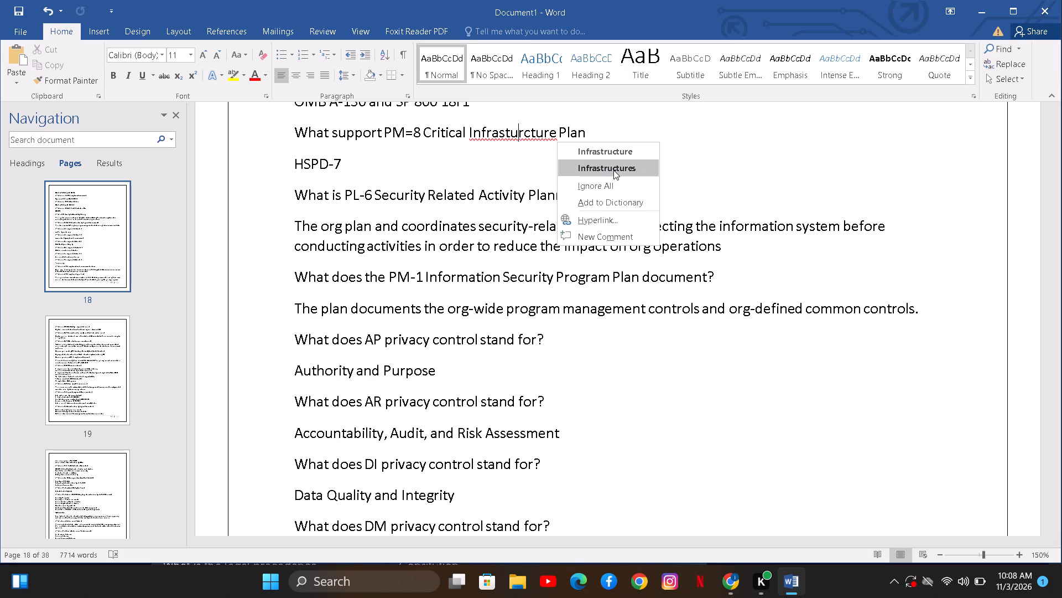
{"action": "left_click", "coordinate": [614, 170]}
Ignore all spelling flags on "gov" in the "E-gov sec. 208" answer for PL-5 Privacy Impact Assessment.
{"action": "scroll", "coordinate": [525, 184], "scroll_direction": "up", "scroll_amount": 5}
{"action": "scroll", "coordinate": [452, 236], "scroll_direction": "up", "scroll_amount": 5}
{"action": "scroll", "coordinate": [291, 446], "scroll_direction": "down", "scroll_amount": 5}
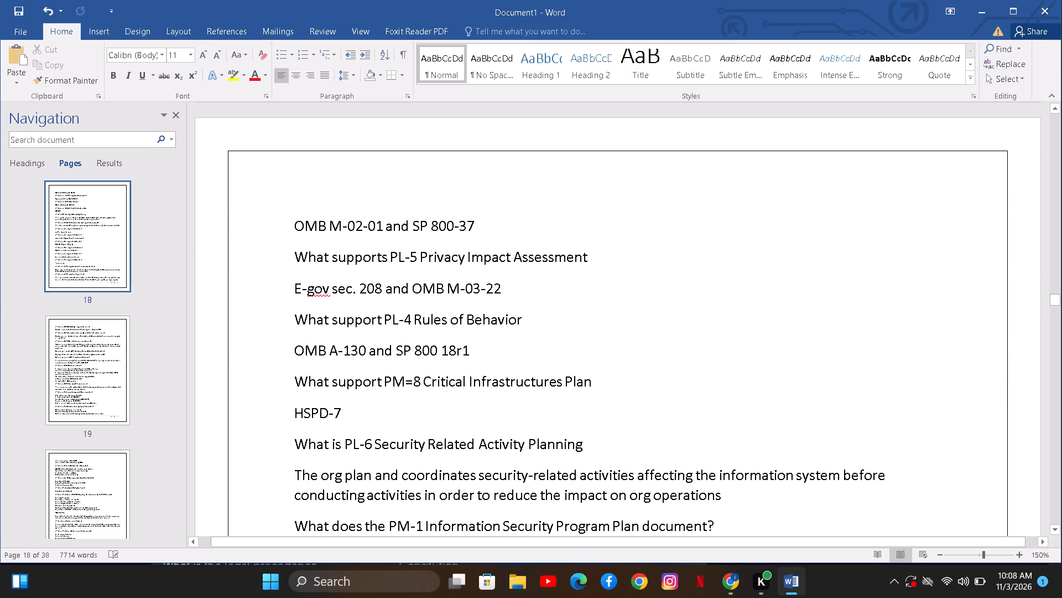
{"action": "right_click", "coordinate": [325, 296]}
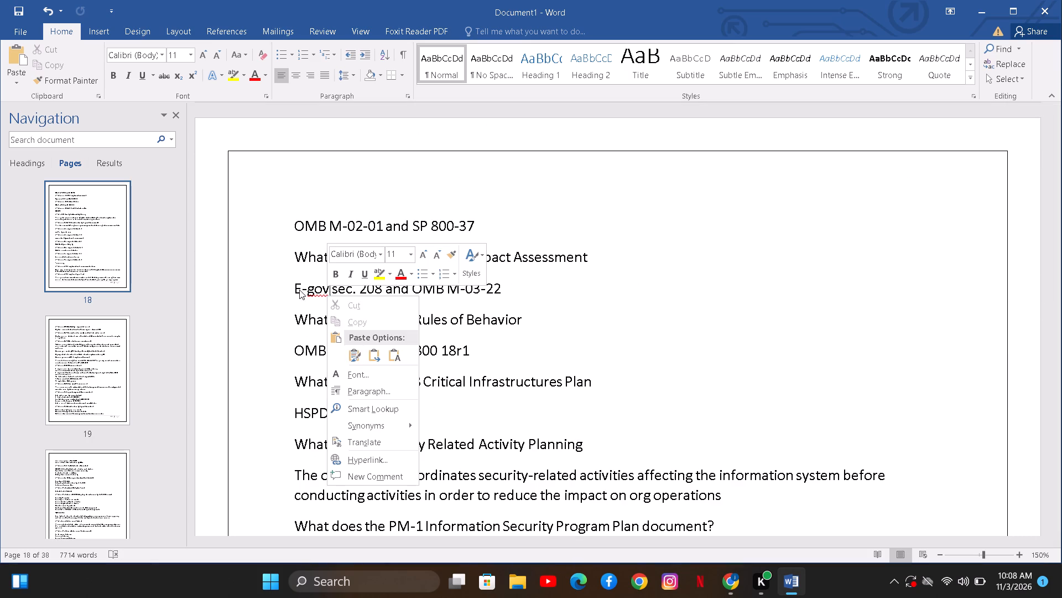
{"action": "right_click", "coordinate": [317, 292]}
{"action": "left_click", "coordinate": [355, 388]}
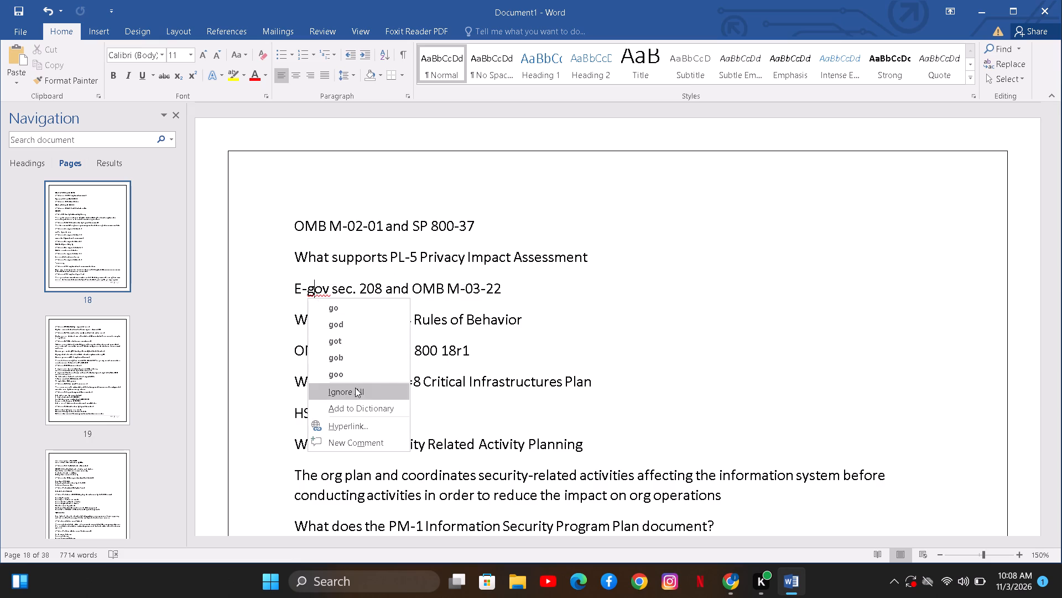
Ignore all spelling flags on "pl", "sa" and "ra" in the Management controls list on page 17.
{"action": "scroll", "coordinate": [336, 349], "scroll_direction": "up", "scroll_amount": 10}
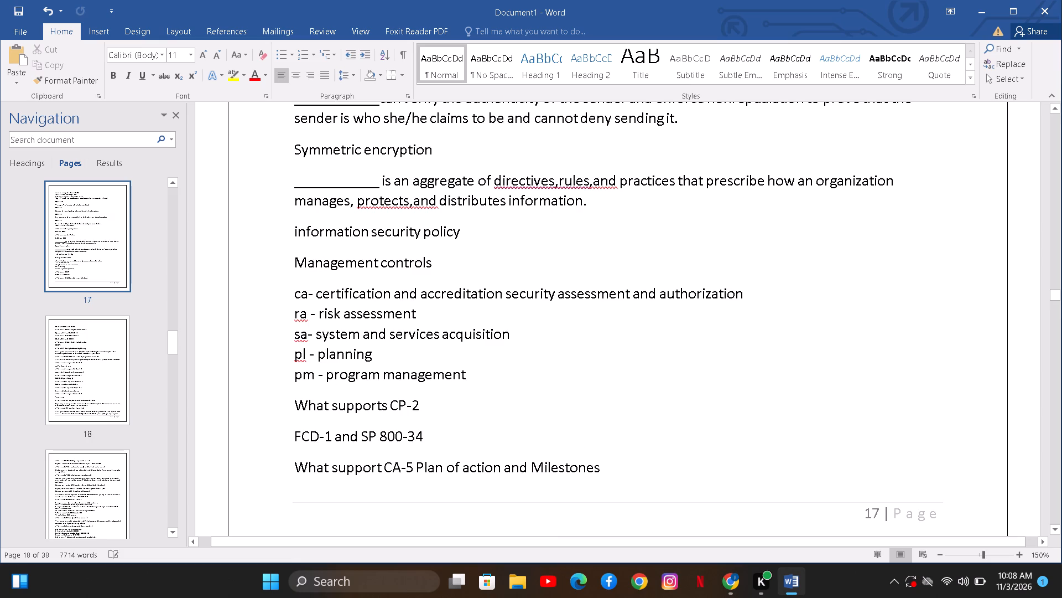
{"action": "right_click", "coordinate": [299, 355]}
{"action": "left_click", "coordinate": [347, 458]}
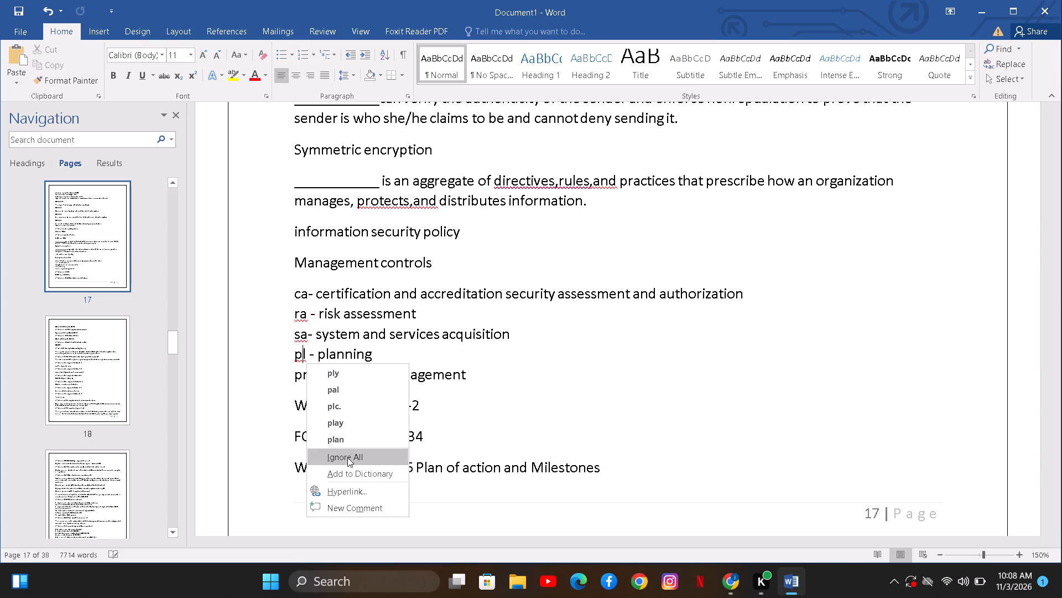
{"action": "right_click", "coordinate": [300, 335]}
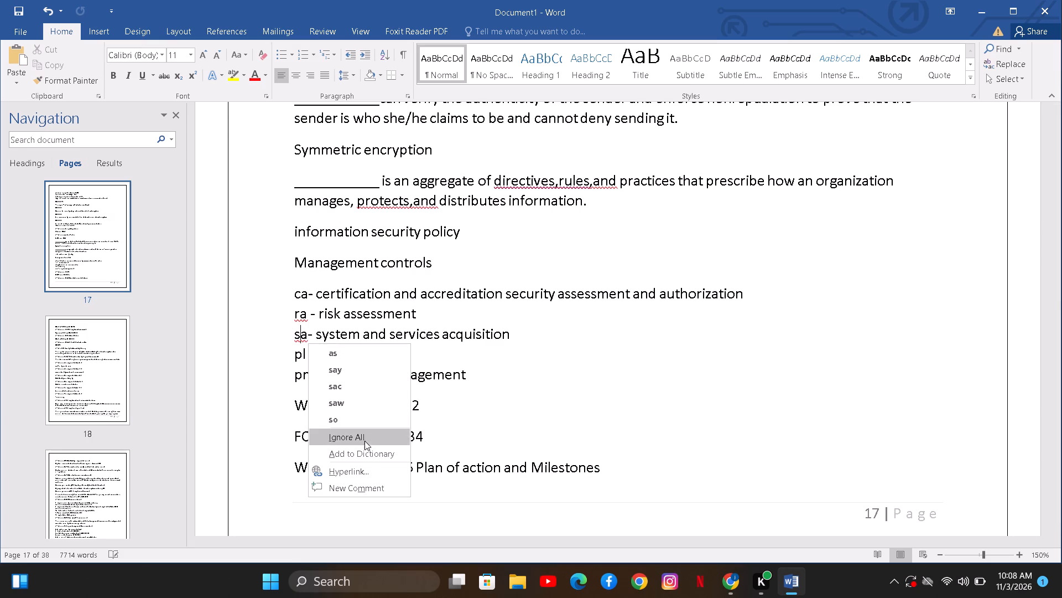
{"action": "left_click", "coordinate": [365, 441]}
{"action": "right_click", "coordinate": [299, 316]}
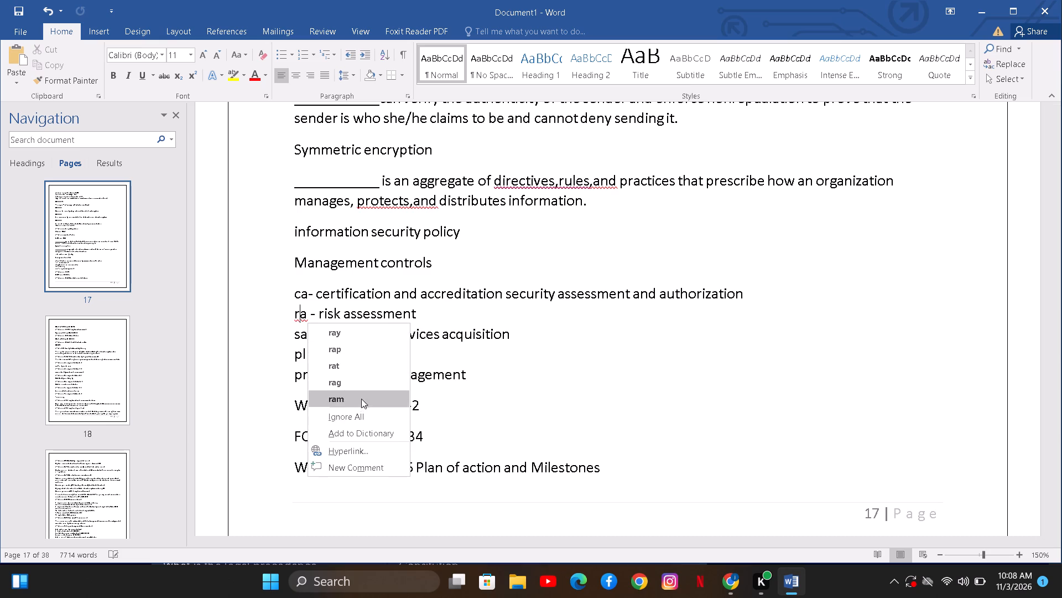
{"action": "left_click", "coordinate": [360, 412]}
In the information security policy definition, replace "protects,and" with "protects, and" and ignore the flag on "directives,rules,and".
{"action": "right_click", "coordinate": [398, 209]}
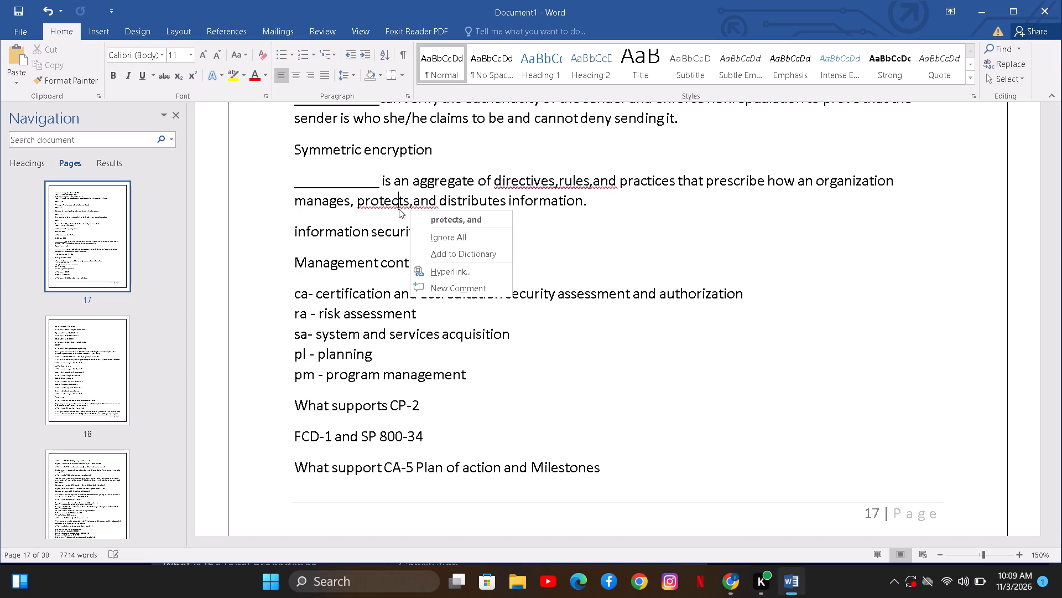
{"action": "left_click", "coordinate": [445, 225]}
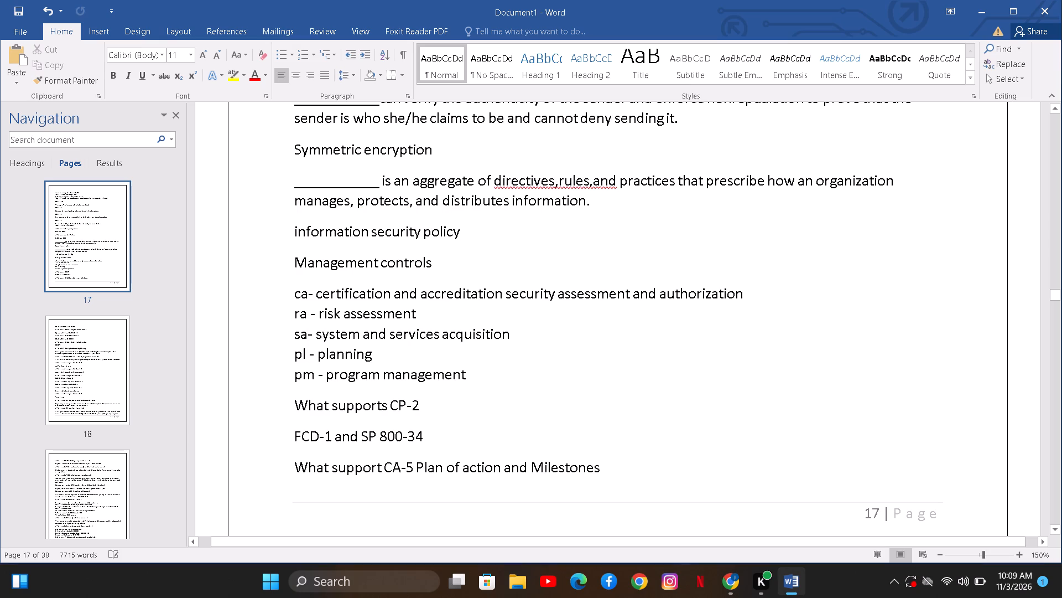
{"action": "right_click", "coordinate": [540, 188]}
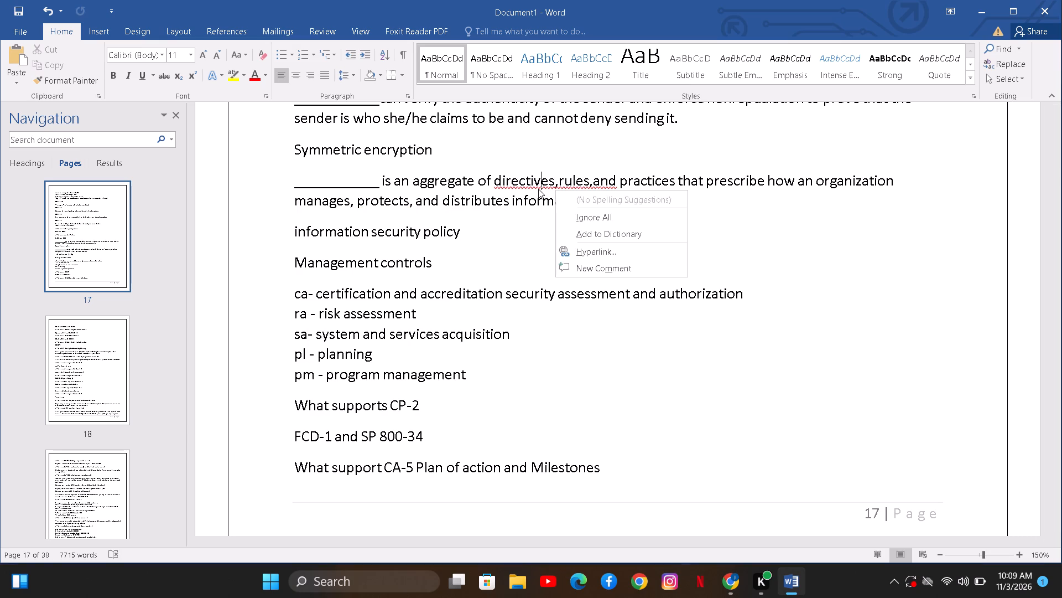
{"action": "left_click", "coordinate": [582, 212]}
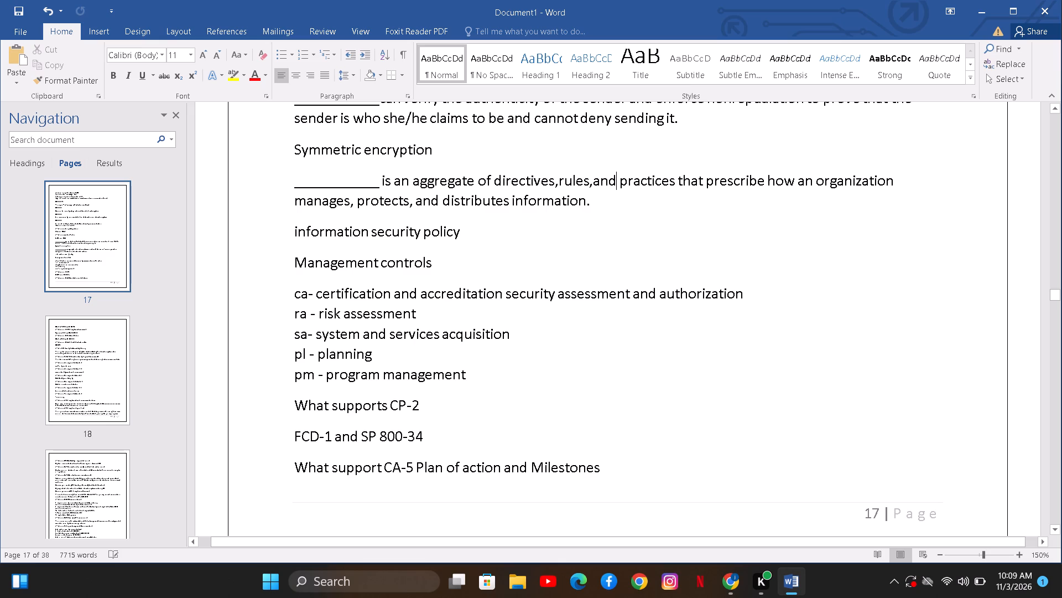
Ignore all spelling flags on "piv" in the FIPS 201 answer and "hmac" in the FIPS 198-1 answer.
{"action": "scroll", "coordinate": [564, 208], "scroll_direction": "up", "scroll_amount": 8}
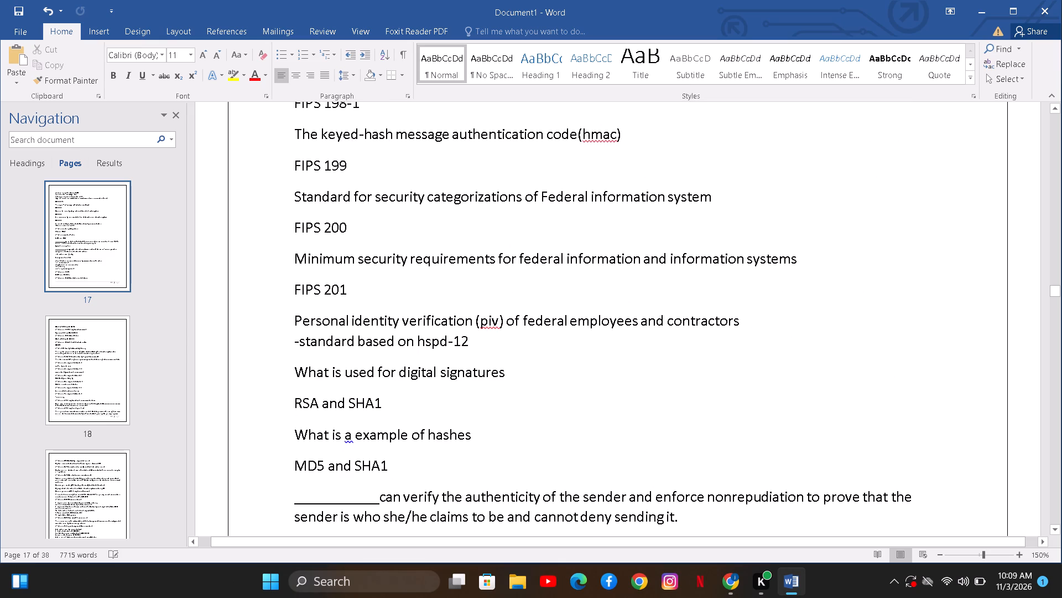
{"action": "right_click", "coordinate": [490, 323]}
{"action": "left_click", "coordinate": [543, 422]}
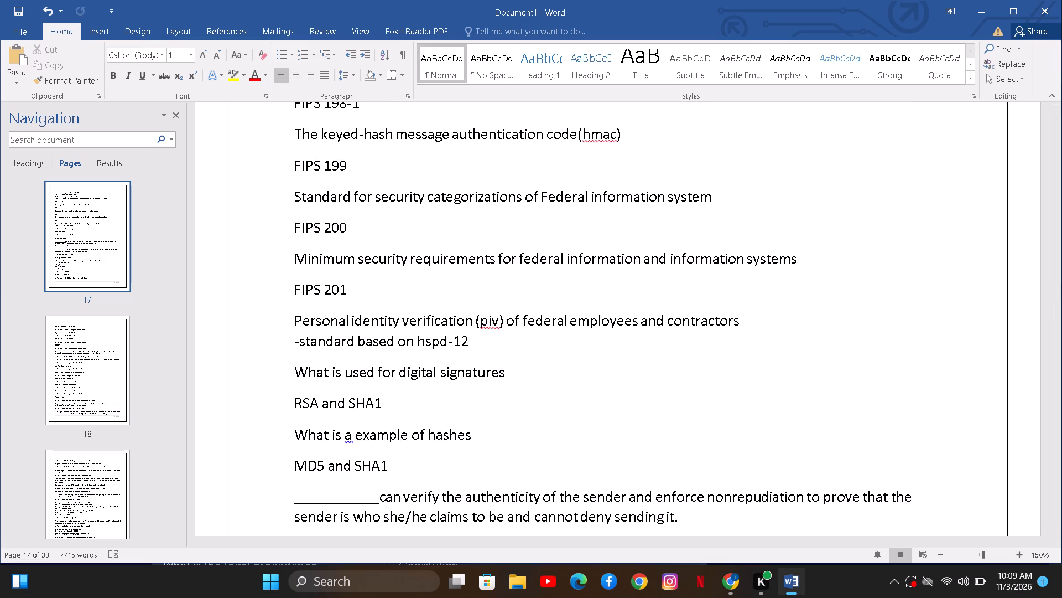
{"action": "scroll", "coordinate": [558, 362], "scroll_direction": "up", "scroll_amount": 4}
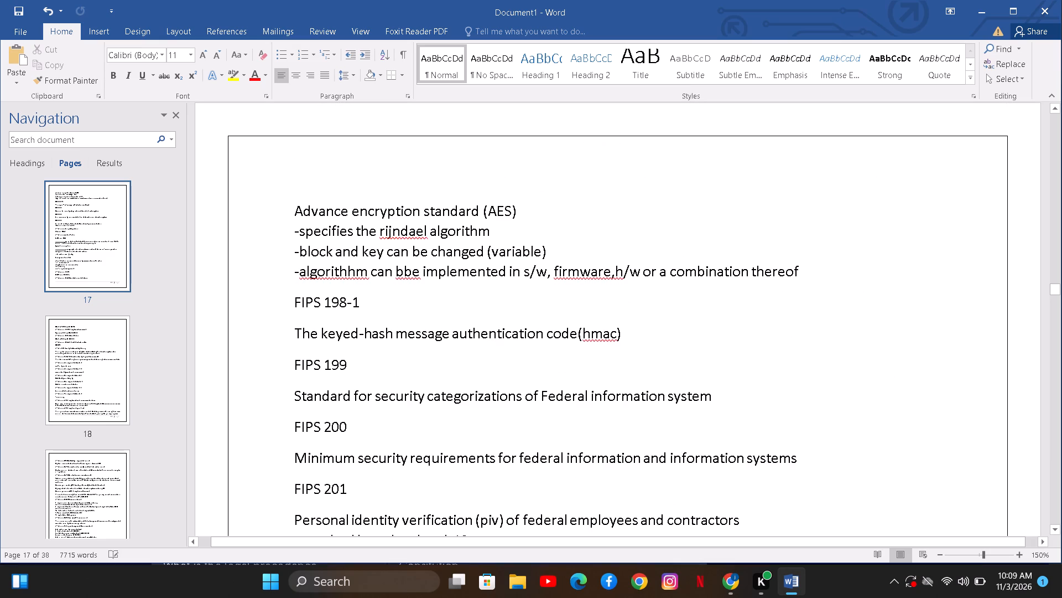
{"action": "right_click", "coordinate": [600, 335]}
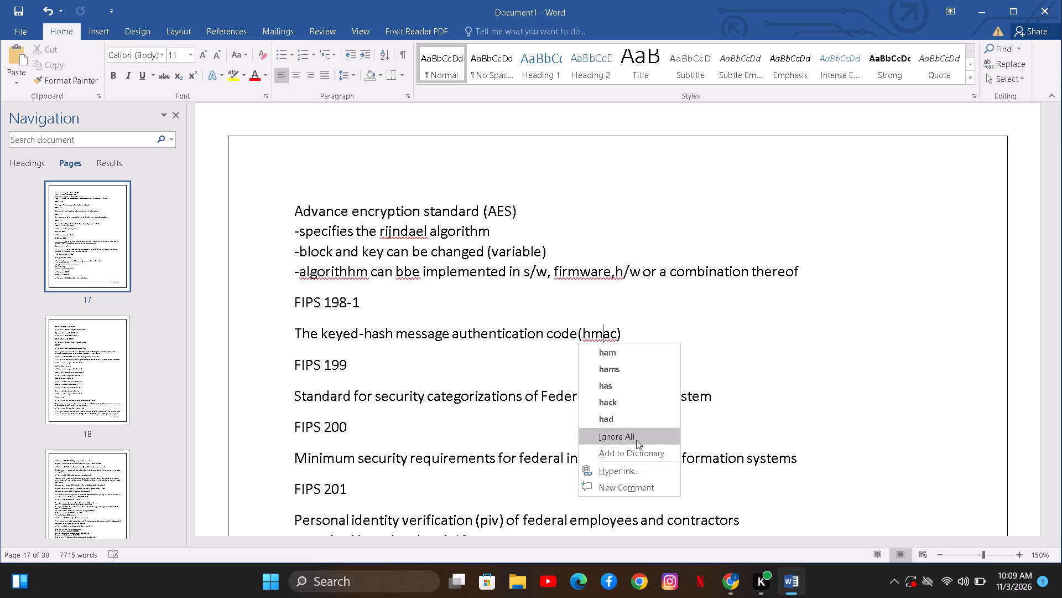
{"action": "left_click", "coordinate": [636, 439]}
In the Advance encryption standard answer, replace "firmware,h" with "firmware", "bbe" with "be", "algorithhm" with "algorithm" and "rijndael" with "rondel".
{"action": "right_click", "coordinate": [587, 279]}
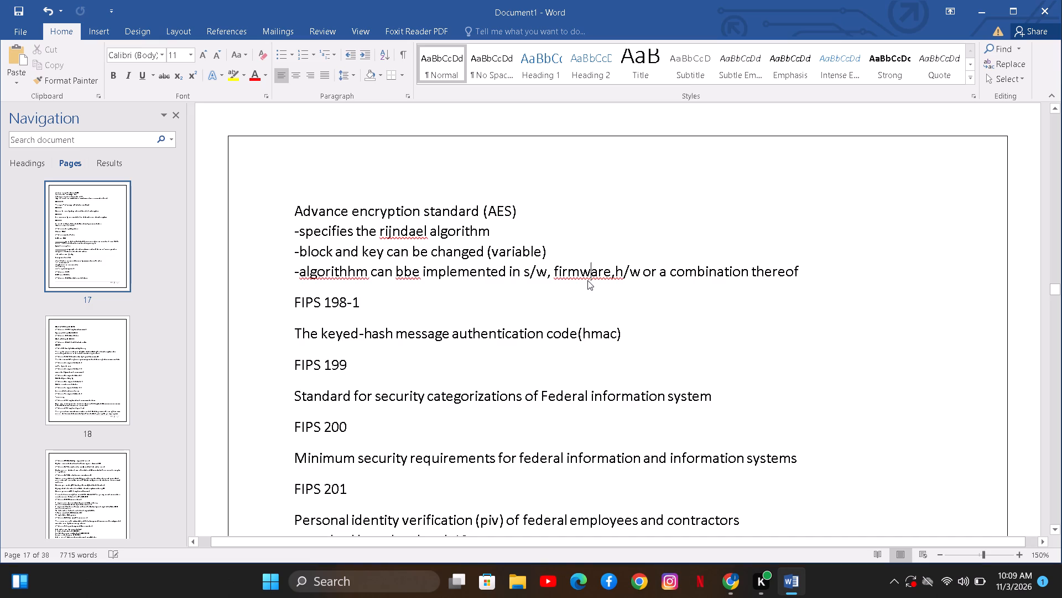
{"action": "left_click", "coordinate": [645, 292]}
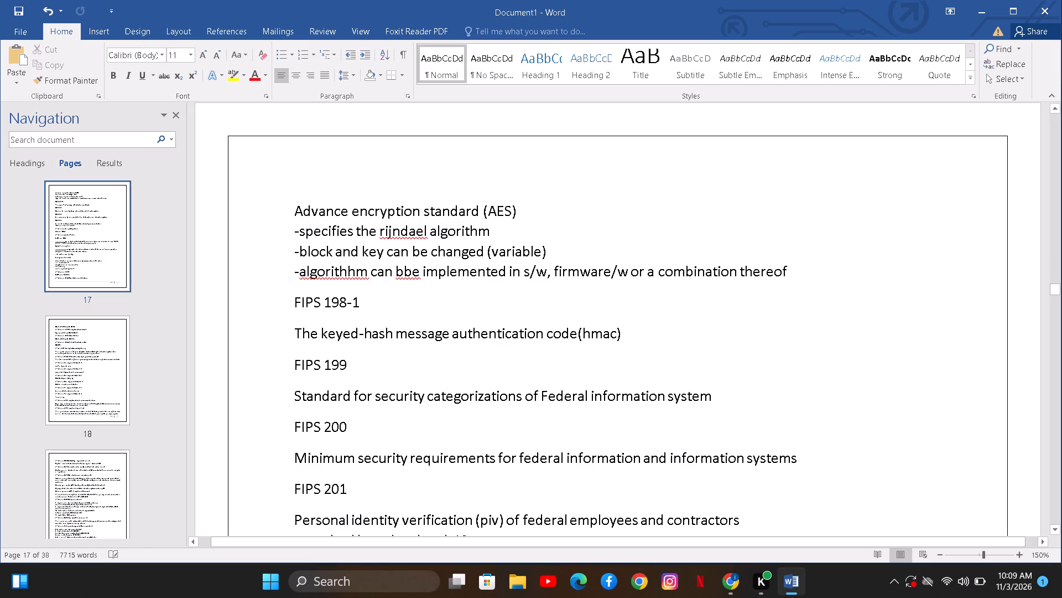
{"action": "right_click", "coordinate": [408, 280]}
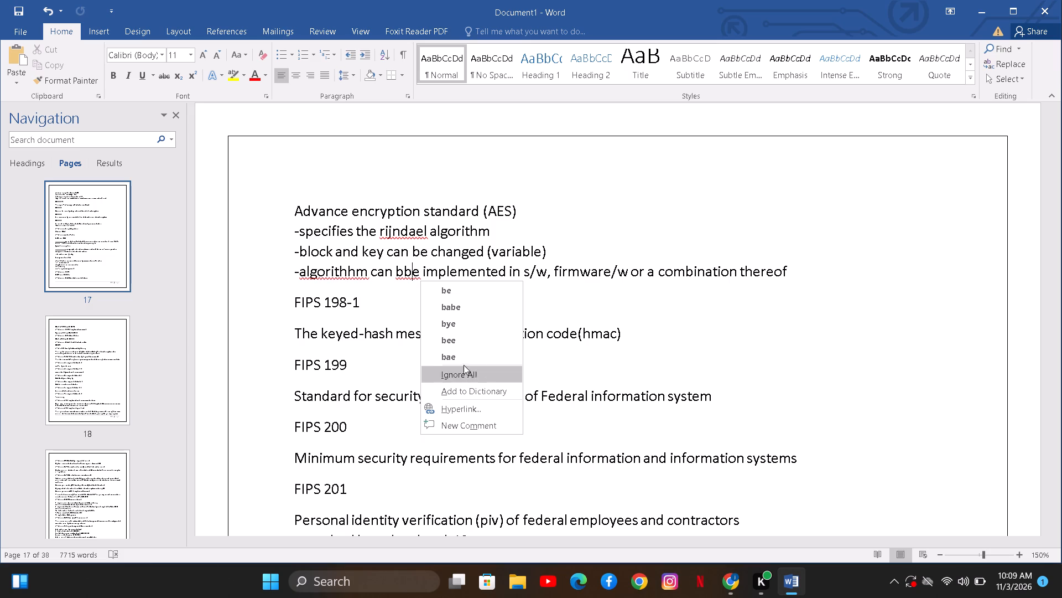
{"action": "left_click", "coordinate": [447, 290]}
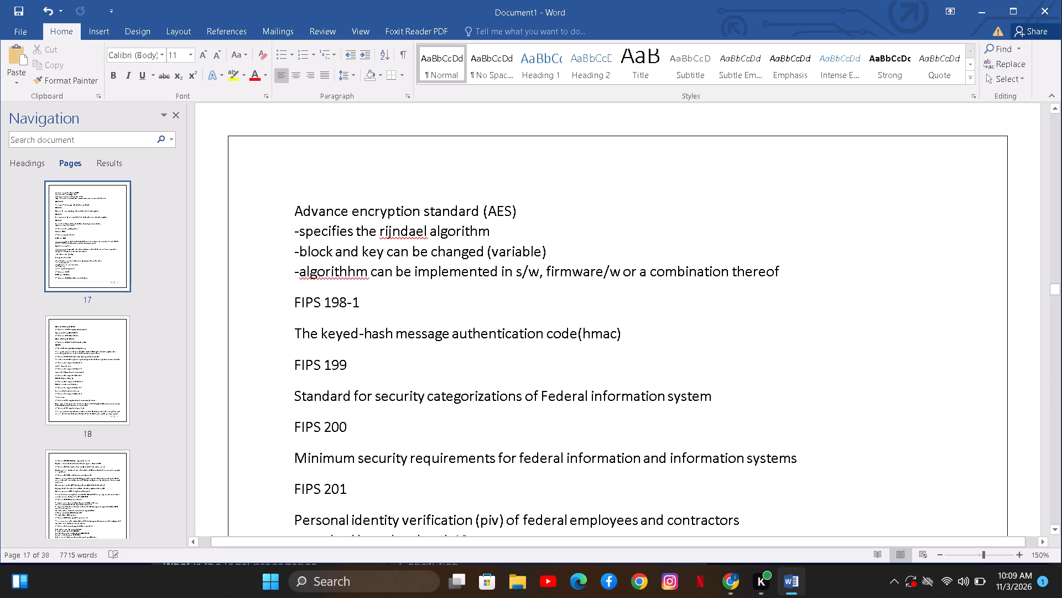
{"action": "right_click", "coordinate": [326, 276]}
{"action": "left_click", "coordinate": [411, 288]}
{"action": "right_click", "coordinate": [400, 240]}
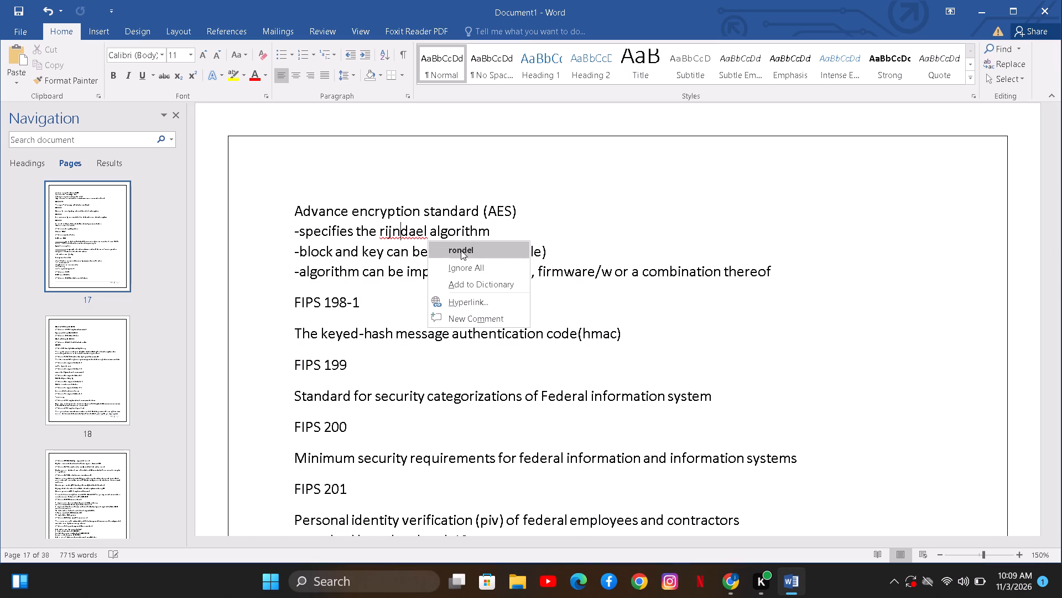
{"action": "left_click", "coordinate": [461, 250]}
Correct "Forcused" to "Focused" and "Secuity" to "Security" in the SP 800 128 answer on page 15.
{"action": "scroll", "coordinate": [455, 256], "scroll_direction": "up", "scroll_amount": 15}
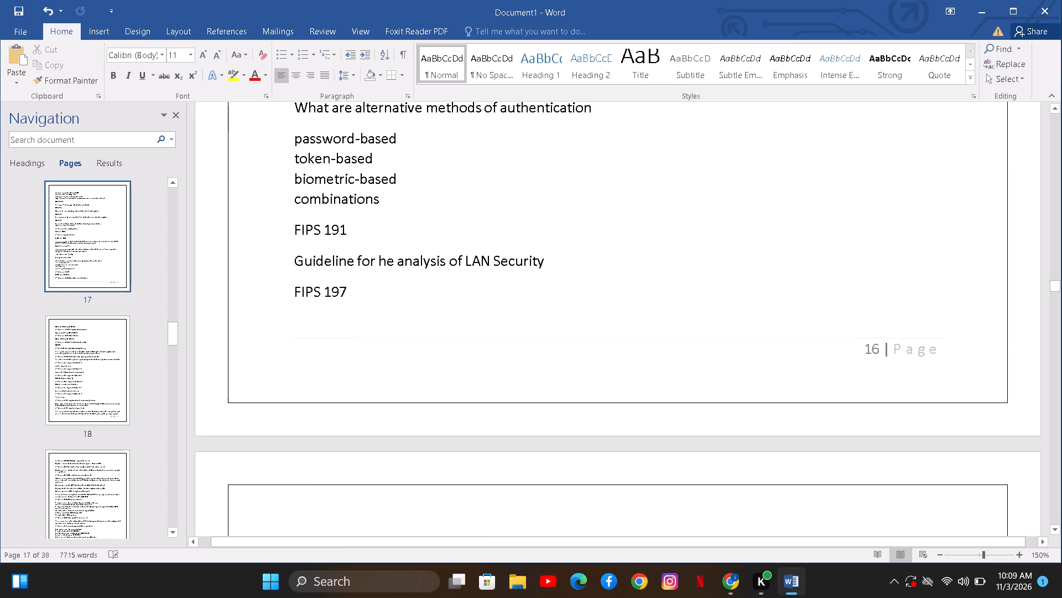
{"action": "scroll", "coordinate": [453, 259], "scroll_direction": "up", "scroll_amount": 15}
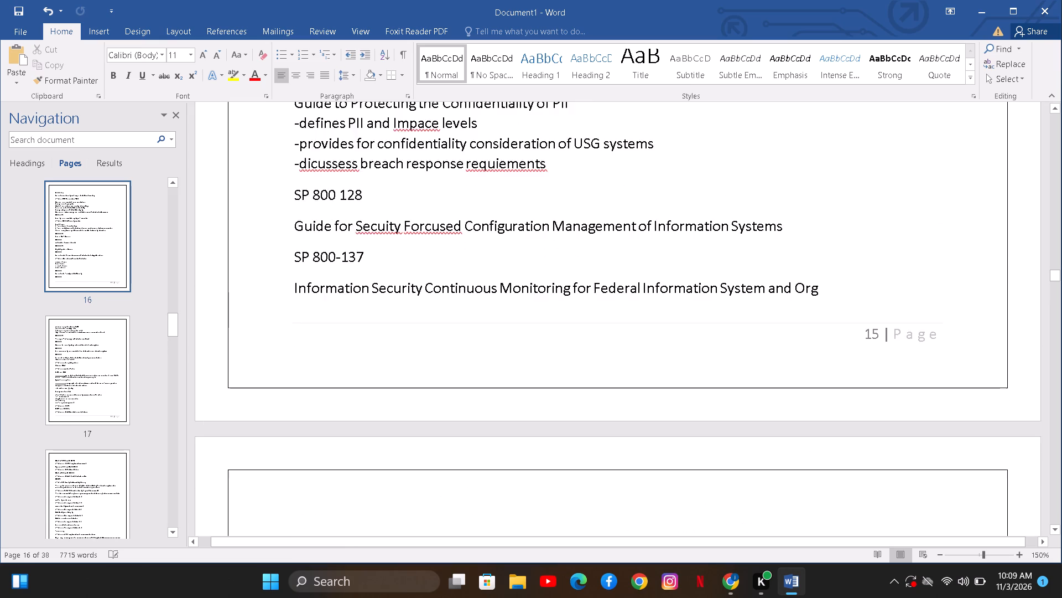
{"action": "right_click", "coordinate": [424, 274]}
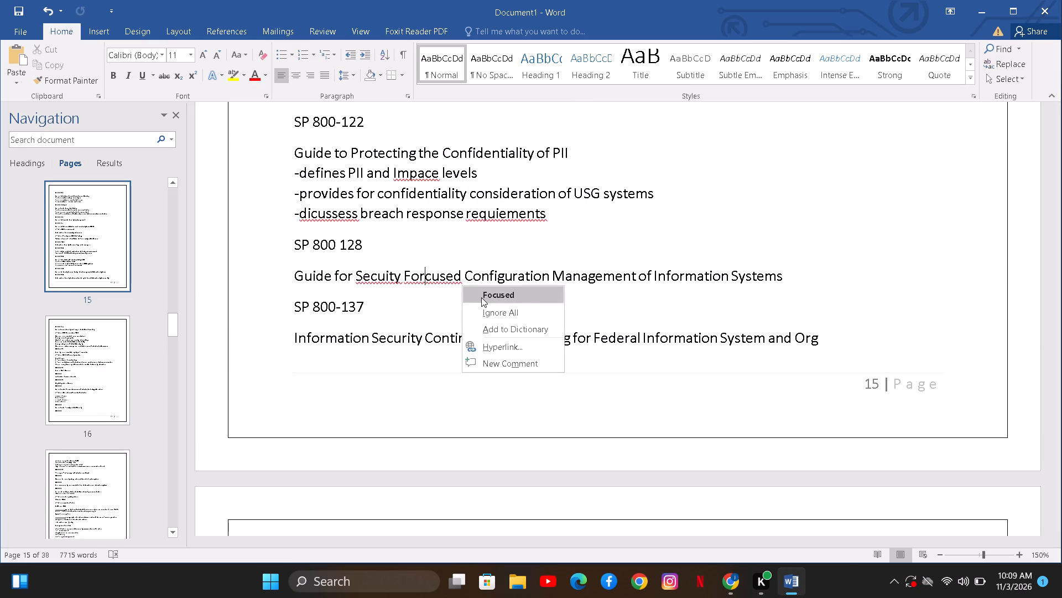
{"action": "left_click", "coordinate": [483, 297]}
{"action": "right_click", "coordinate": [383, 281]}
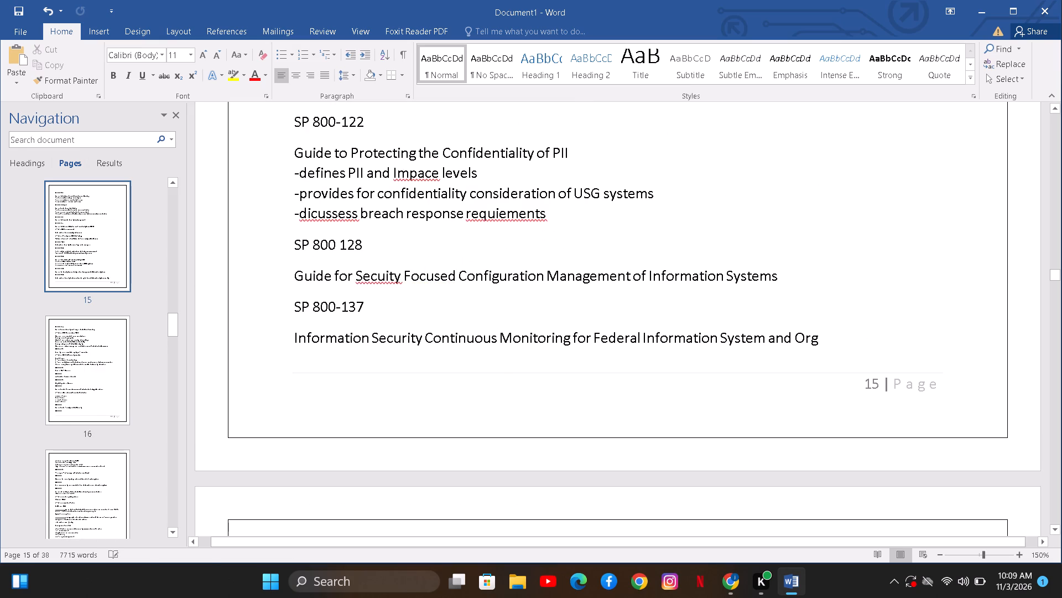
{"action": "left_click", "coordinate": [430, 296]}
In the SP 800-122 answer, correct "dicussess" to "discusses", "requiements" to "requirements" and "Impace" to "Impact".
{"action": "right_click", "coordinate": [335, 216]}
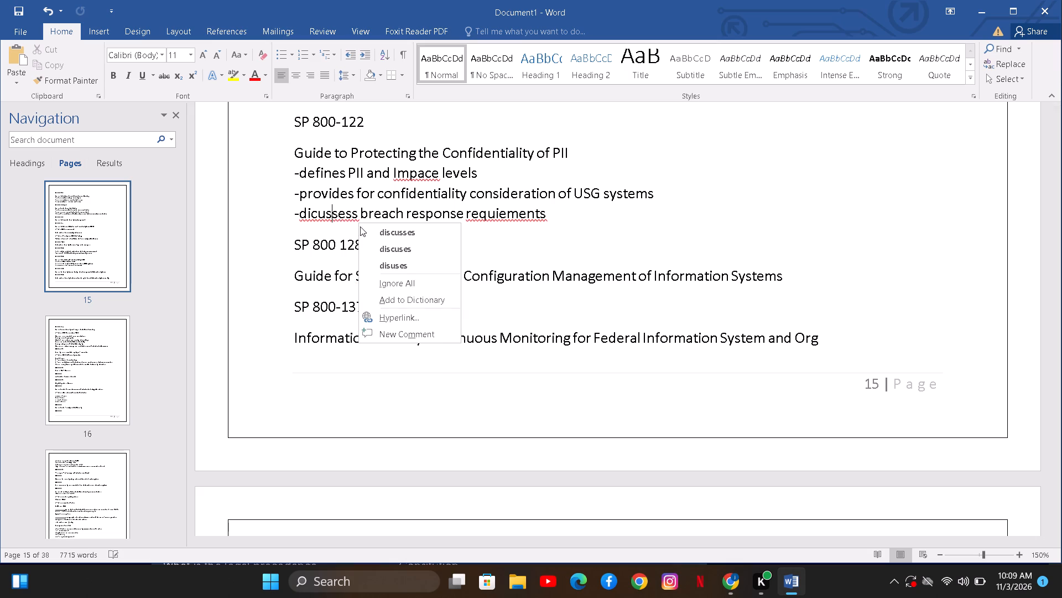
{"action": "left_click", "coordinate": [393, 233]}
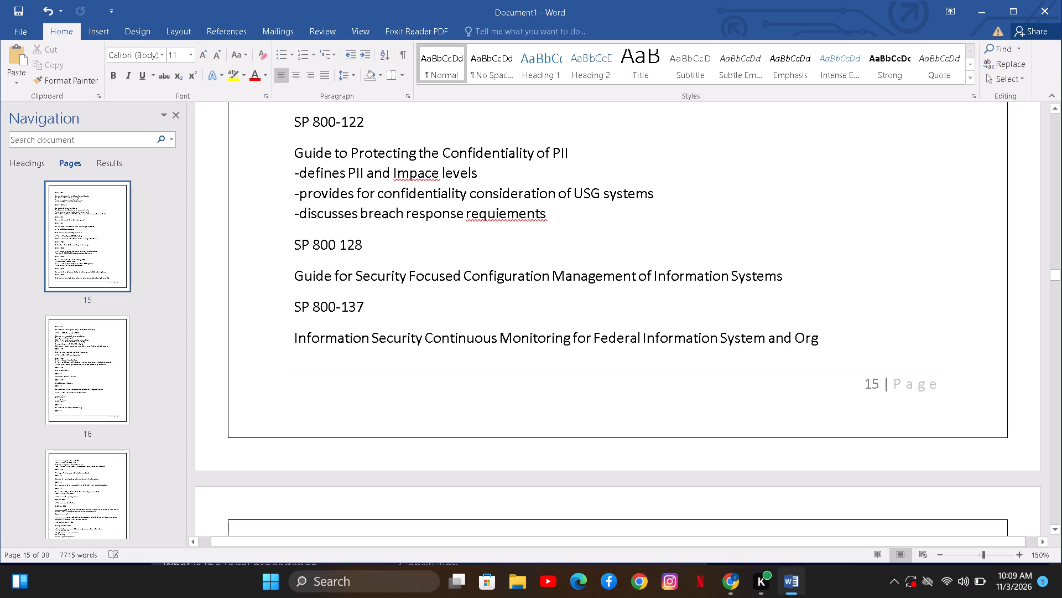
{"action": "right_click", "coordinate": [497, 217]}
{"action": "left_click", "coordinate": [571, 231]}
{"action": "right_click", "coordinate": [423, 179]}
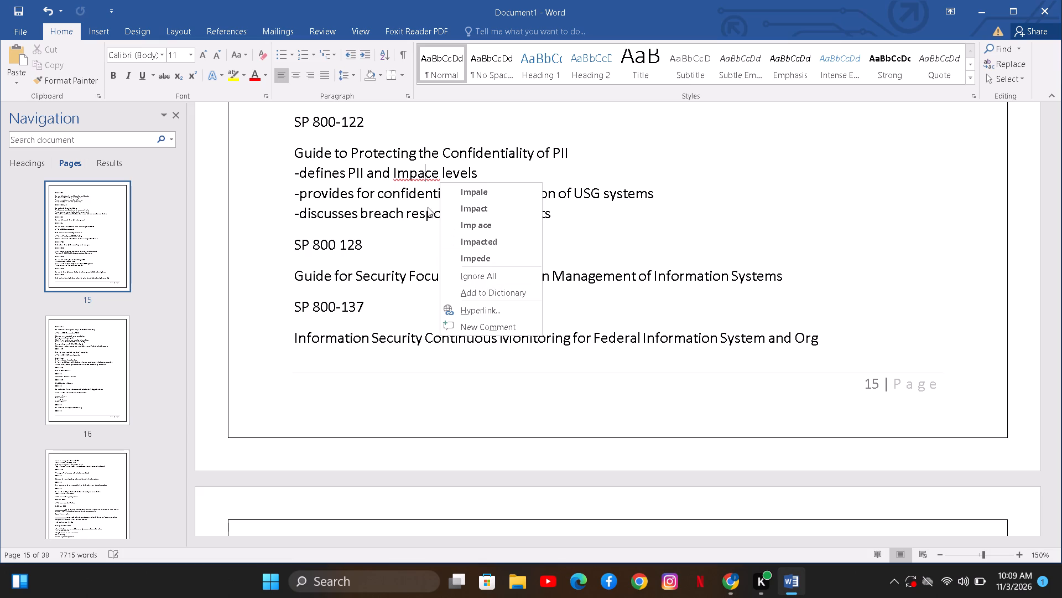
{"action": "left_click", "coordinate": [489, 212]}
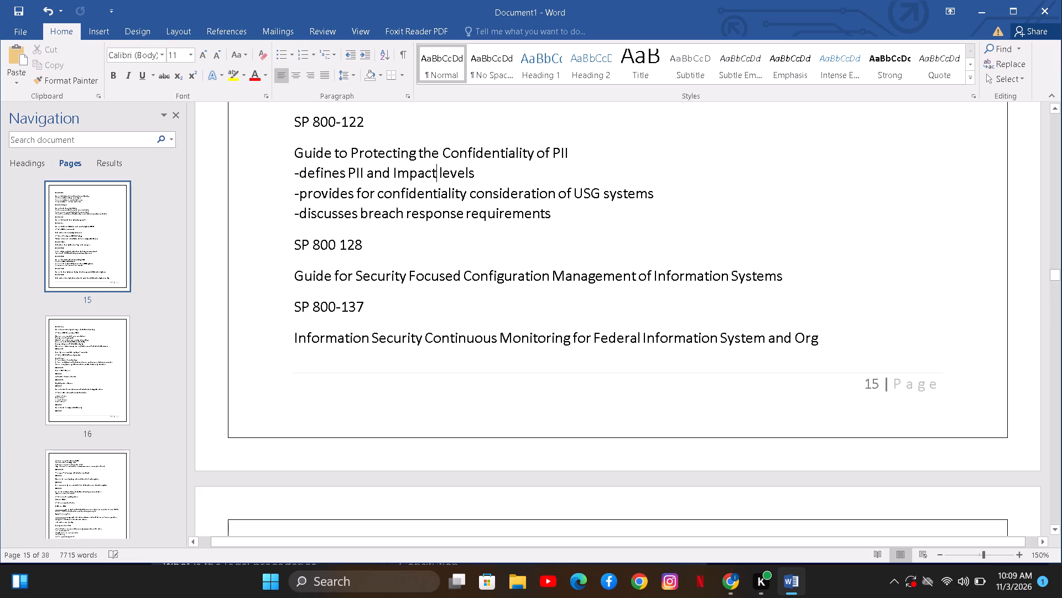
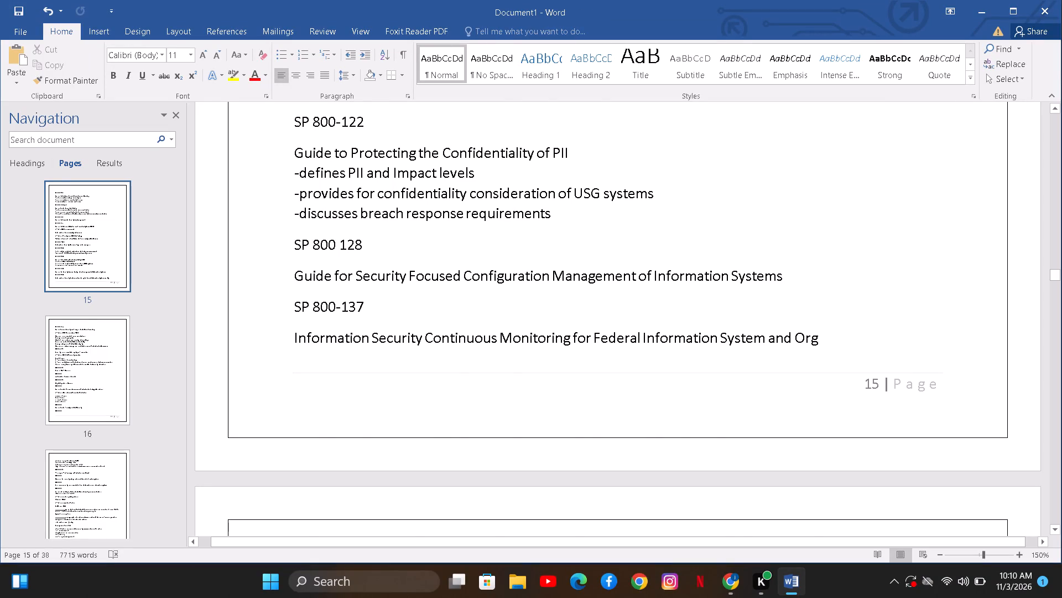
Correct "Infomation" to "Information" in the SP 800-100 answer on page 15.
{"action": "scroll", "coordinate": [529, 219], "scroll_direction": "up", "scroll_amount": 6}
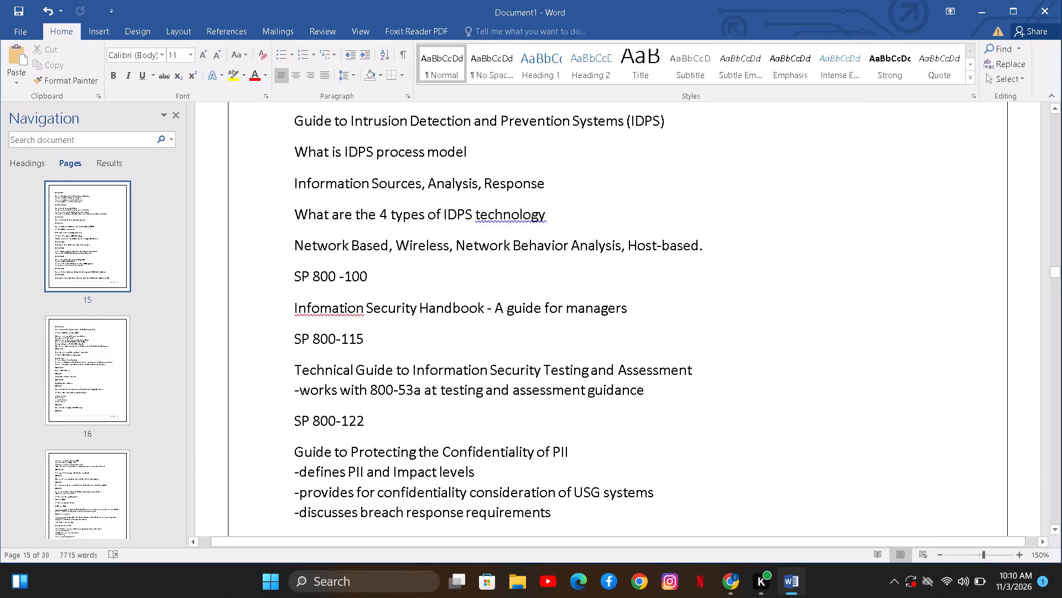
{"action": "right_click", "coordinate": [311, 314]}
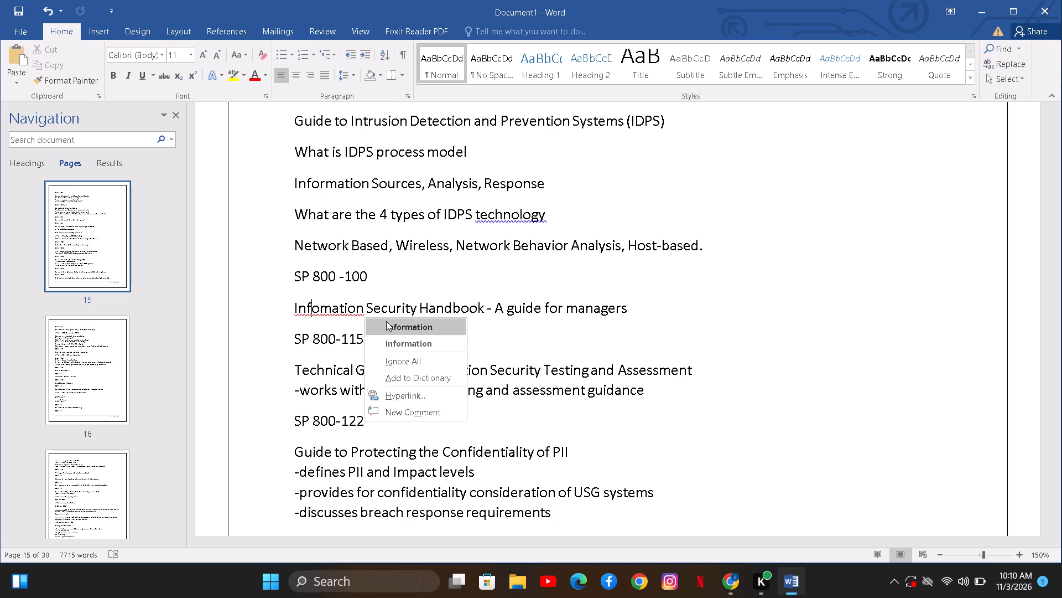
{"action": "left_click", "coordinate": [391, 329]}
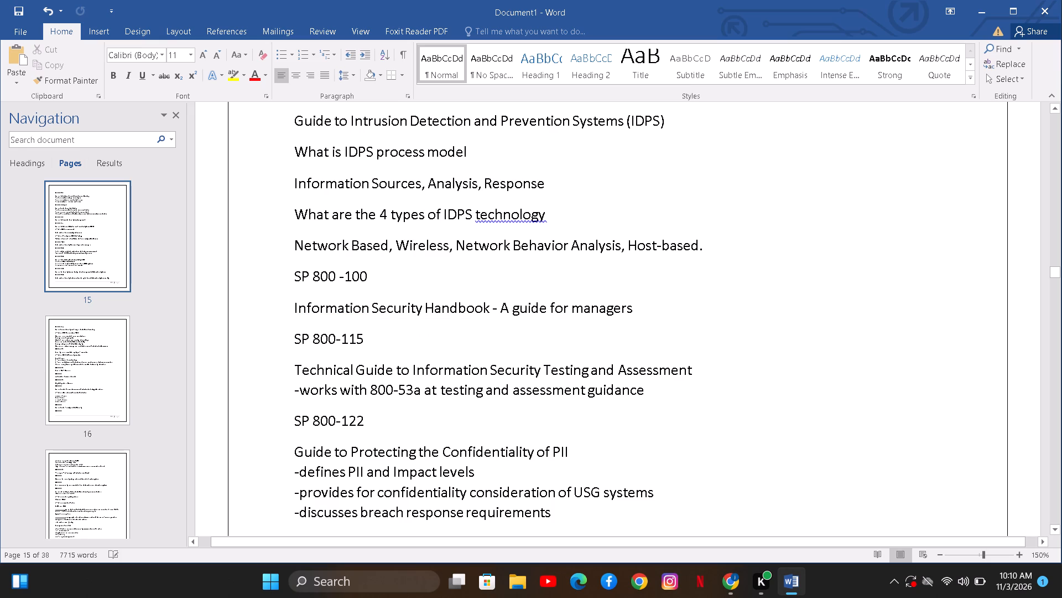
Ignore once the grammar flags on "technology" in the IDPS types question and "log" in the SP 800 92 answer.
{"action": "right_click", "coordinate": [503, 221]}
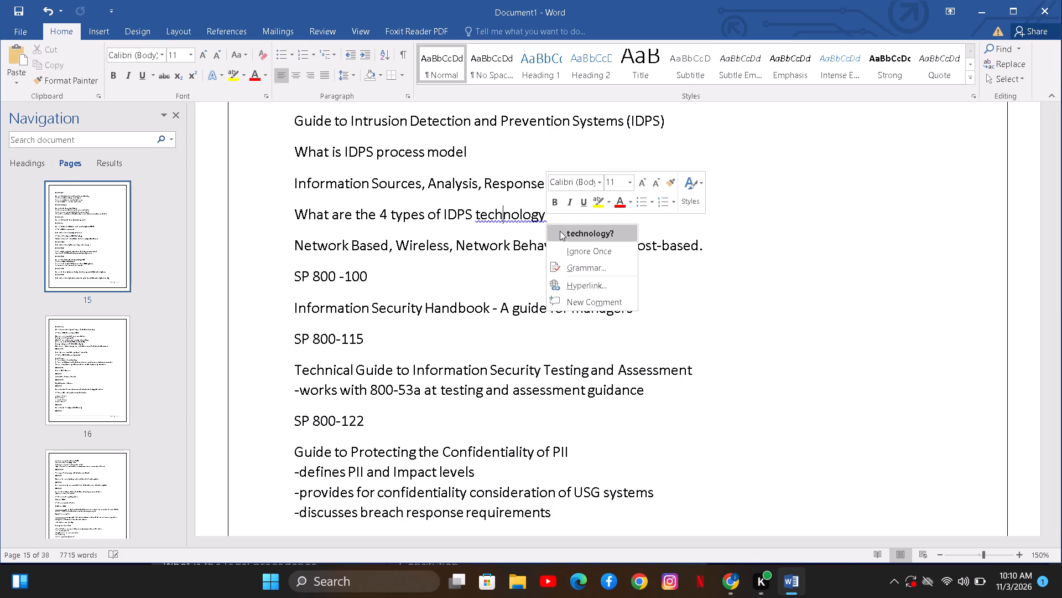
{"action": "left_click", "coordinate": [594, 252]}
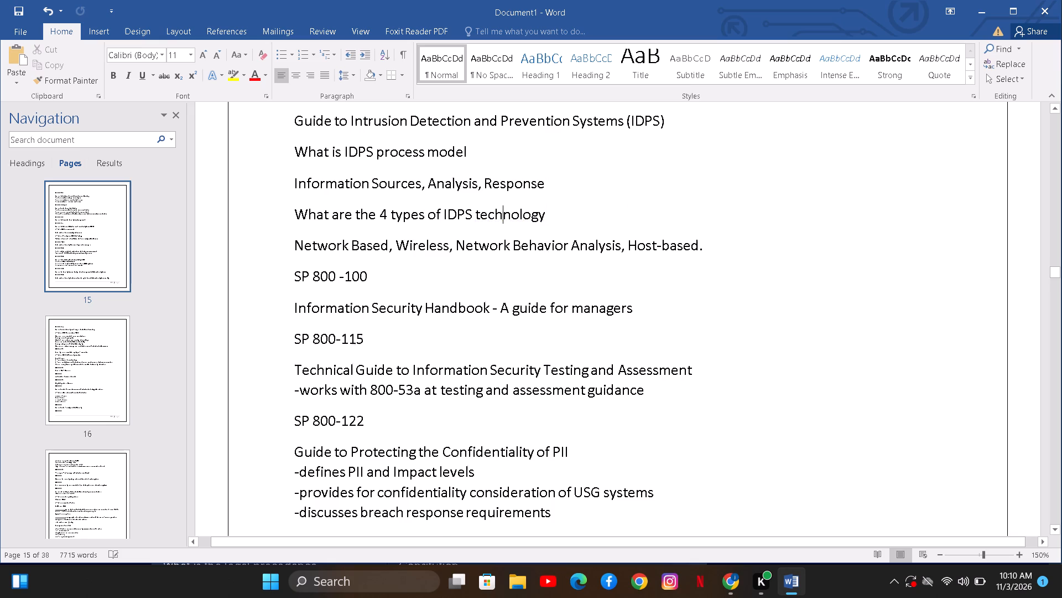
{"action": "scroll", "coordinate": [558, 261], "scroll_direction": "up", "scroll_amount": 5}
{"action": "right_click", "coordinate": [471, 310]}
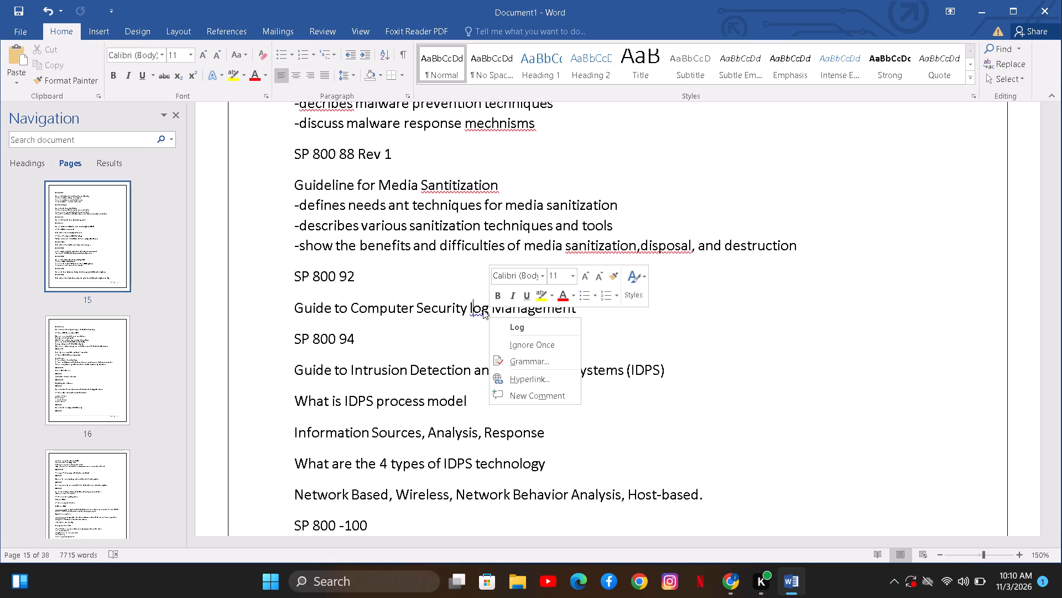
{"action": "left_click", "coordinate": [544, 341]}
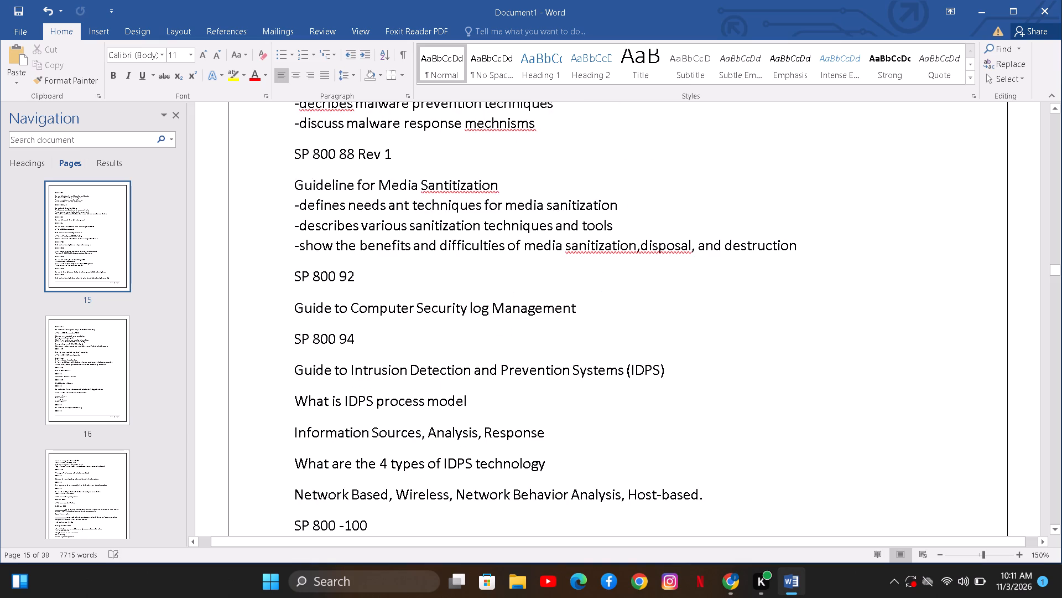
In the SP 800 88 Rev 1 answer, correct "sanitization,disposal" to "sanitization, disposal" and "Santitization" to "Sanitization".
{"action": "right_click", "coordinate": [617, 244]}
{"action": "right_click", "coordinate": [617, 249]}
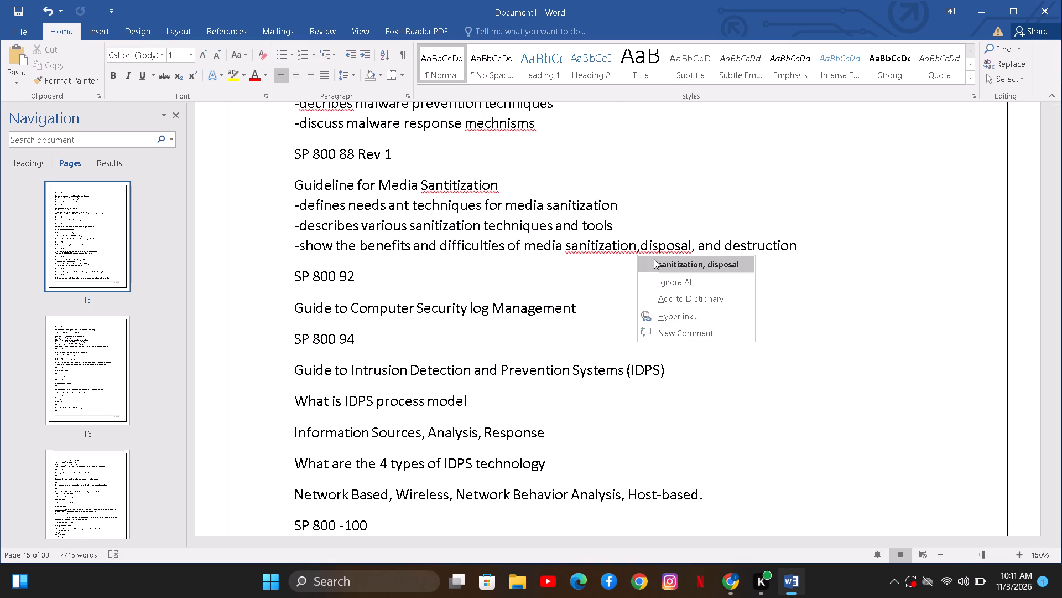
{"action": "left_click", "coordinate": [655, 259]}
{"action": "right_click", "coordinate": [456, 189]}
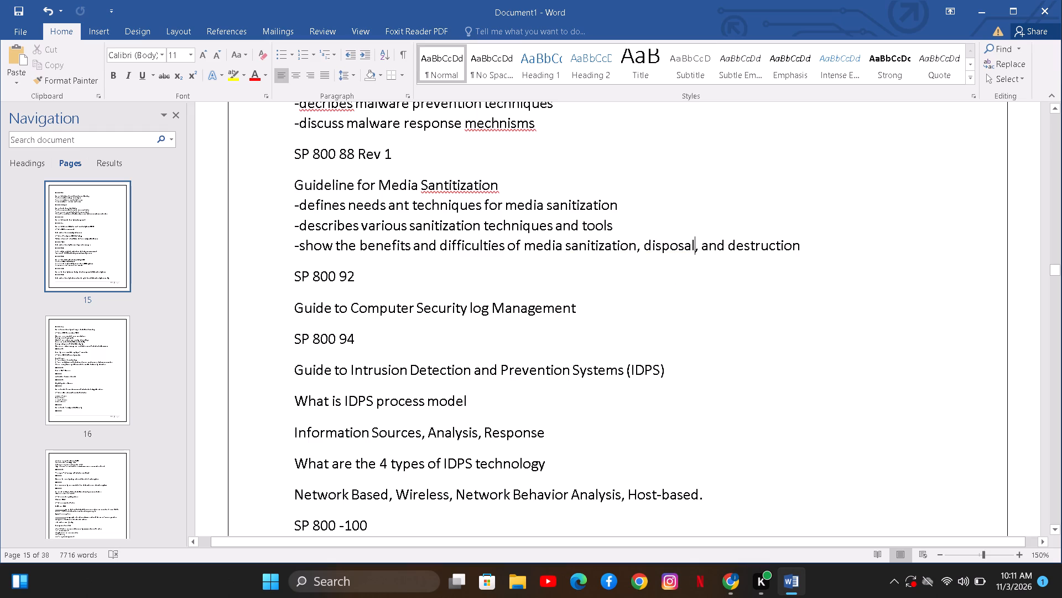
{"action": "left_click", "coordinate": [544, 204]}
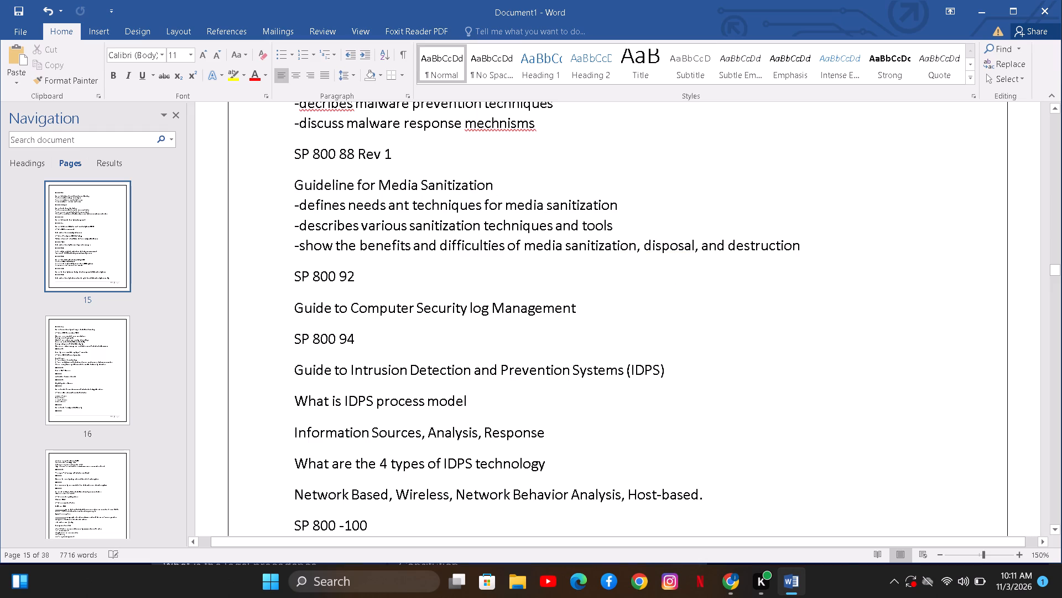
In the SP 800-83 answer, correct "mechnisms" to "mechanisms" and "decribes" to "describes".
{"action": "right_click", "coordinate": [486, 128]}
{"action": "left_click", "coordinate": [562, 141]}
{"action": "scroll", "coordinate": [508, 160], "scroll_direction": "up", "scroll_amount": 4}
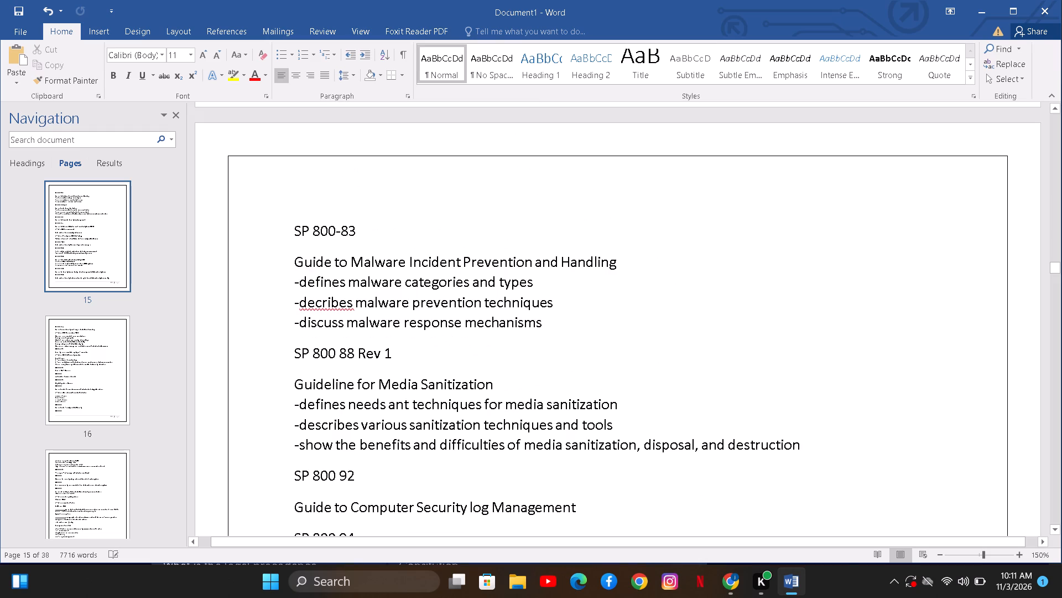
{"action": "right_click", "coordinate": [328, 309]}
{"action": "left_click", "coordinate": [401, 321]}
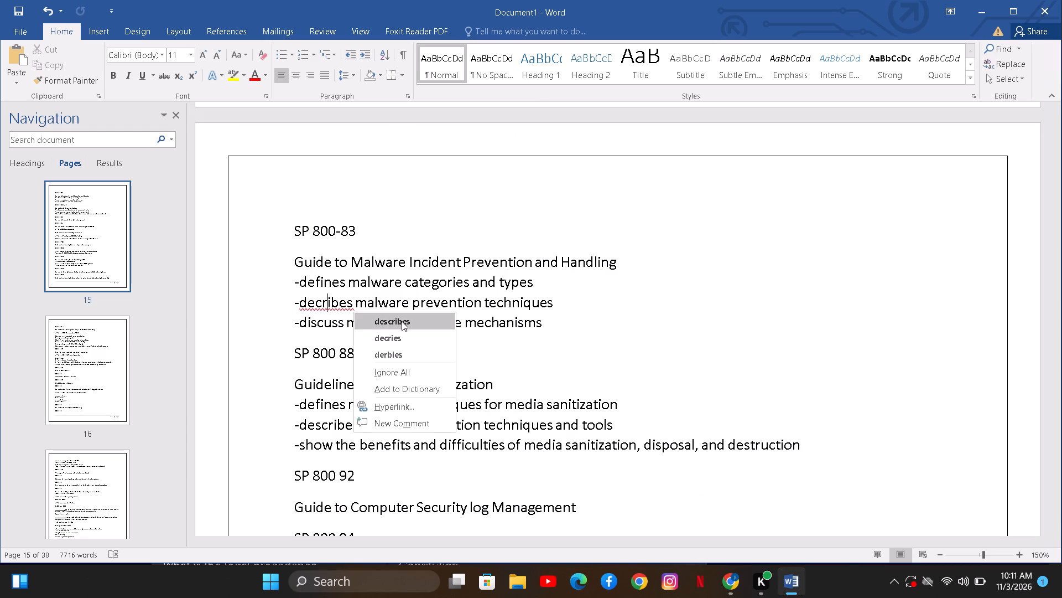
In the SP 800-66 answer, correct "requirments" to "requirements" and "technical,administrative" to "technical, administrative", and ignore all flags on "hippa".
{"action": "scroll", "coordinate": [402, 318], "scroll_direction": "up", "scroll_amount": 9}
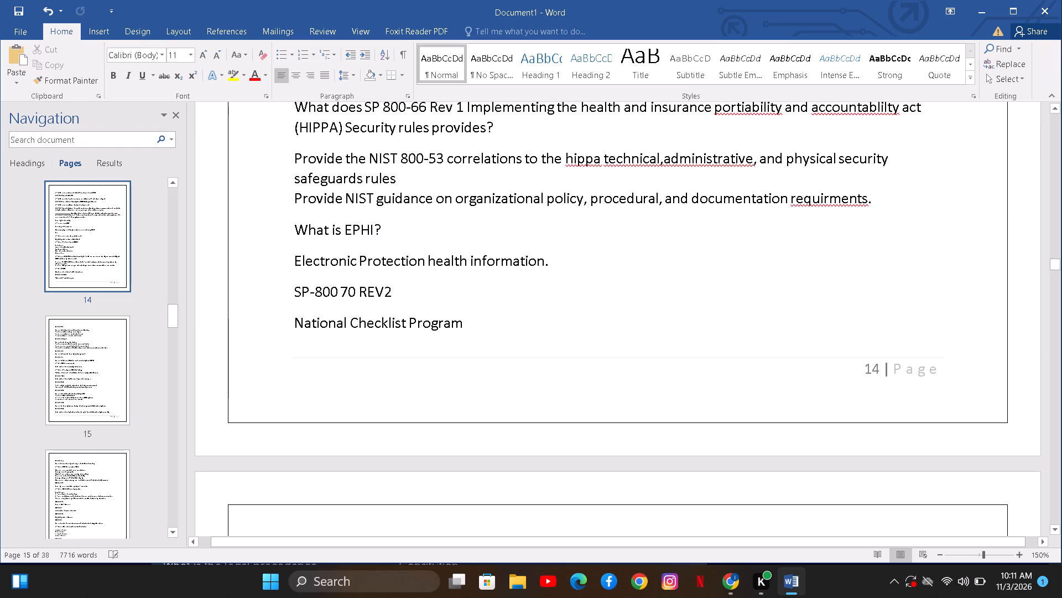
{"action": "scroll", "coordinate": [402, 308], "scroll_direction": "up", "scroll_amount": 1}
{"action": "right_click", "coordinate": [844, 354]}
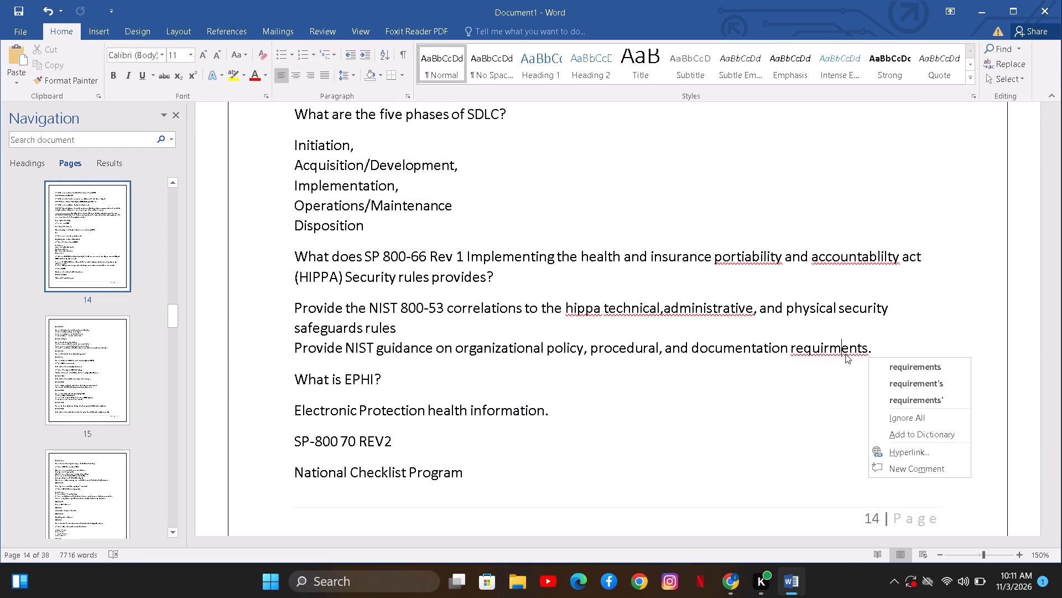
{"action": "left_click", "coordinate": [920, 365]}
{"action": "right_click", "coordinate": [685, 316]}
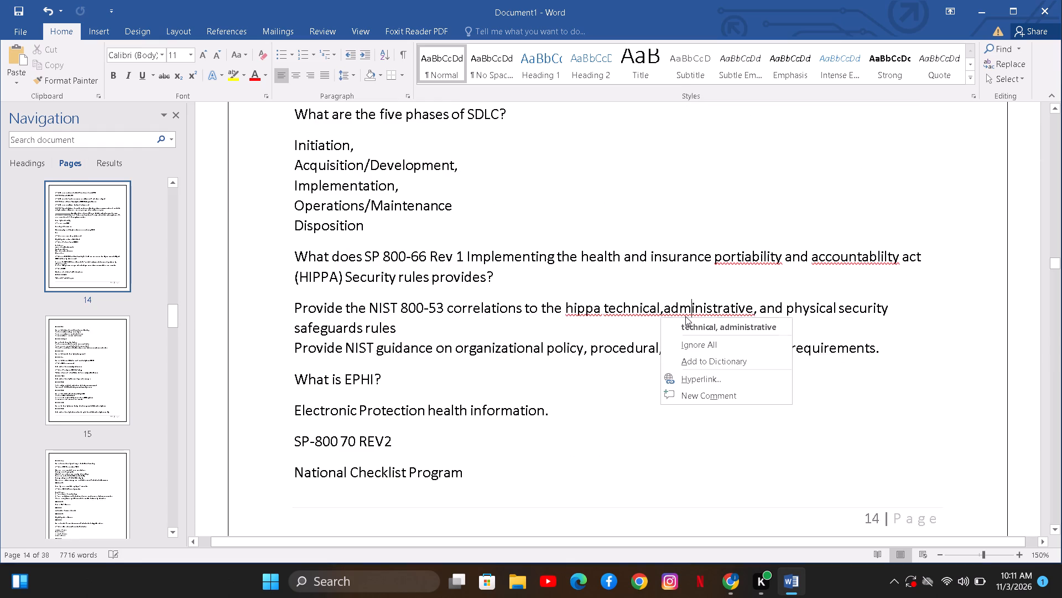
{"action": "left_click", "coordinate": [730, 324]}
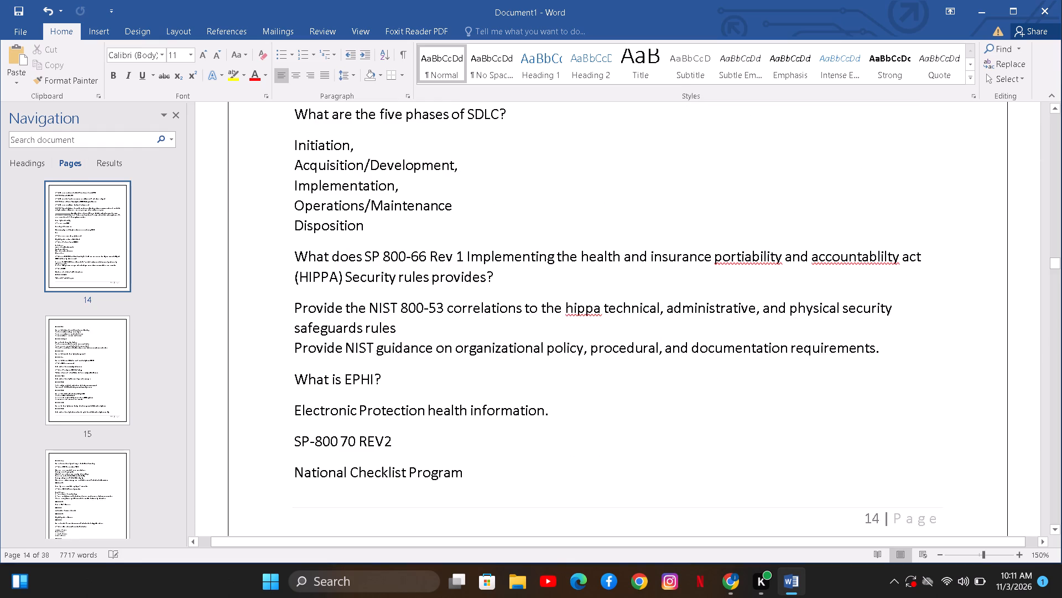
{"action": "right_click", "coordinate": [582, 312]}
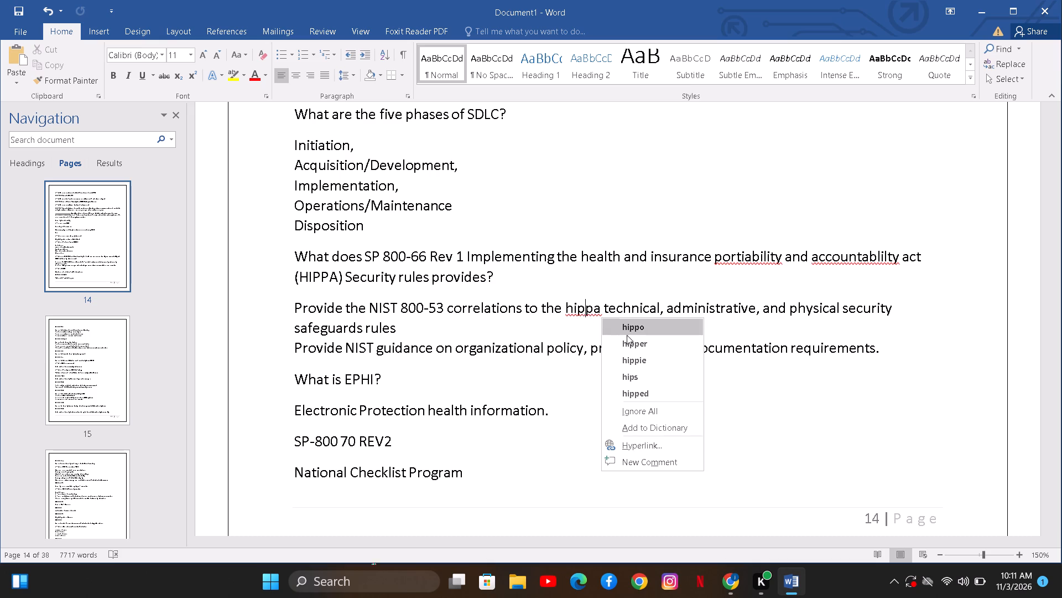
{"action": "left_click", "coordinate": [648, 413]}
In the SP 800-66 Rev 1 question, correct "portiability" to "portability" and "accountablilty" to "accountability".
{"action": "right_click", "coordinate": [742, 259]}
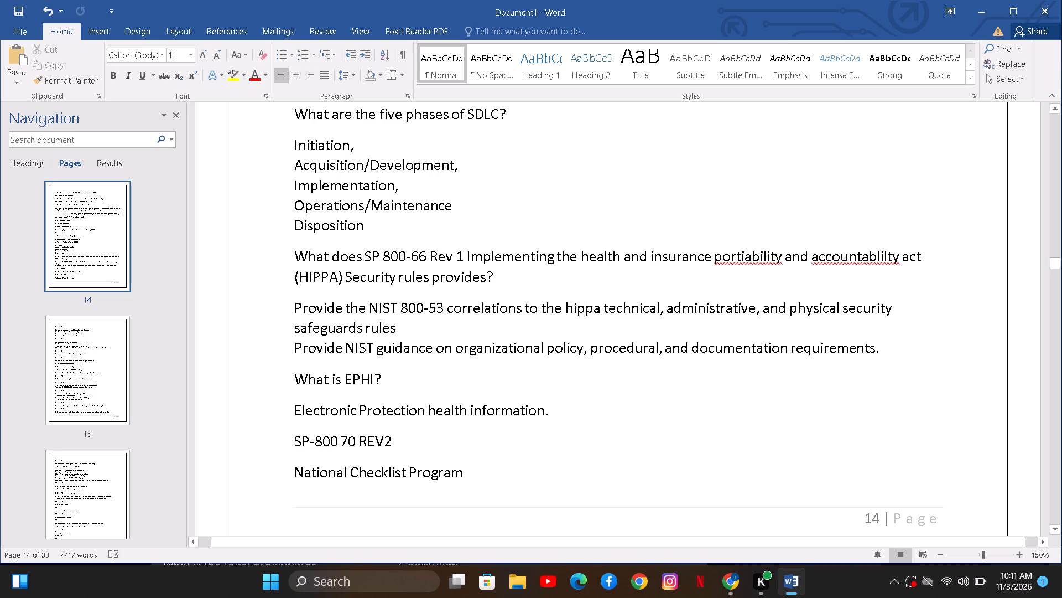
{"action": "left_click", "coordinate": [819, 275]}
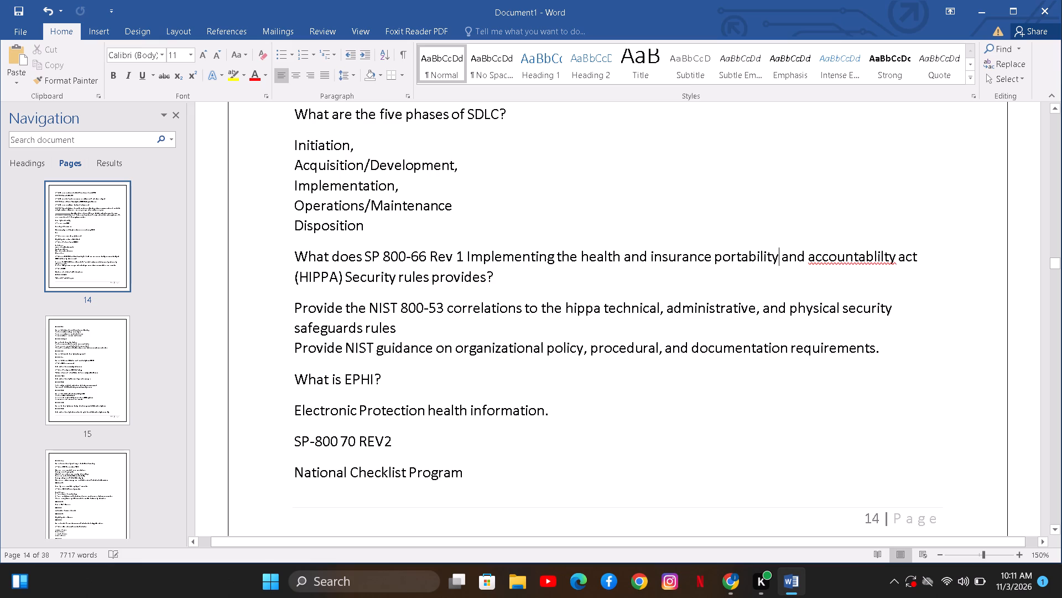
{"action": "right_click", "coordinate": [853, 260]}
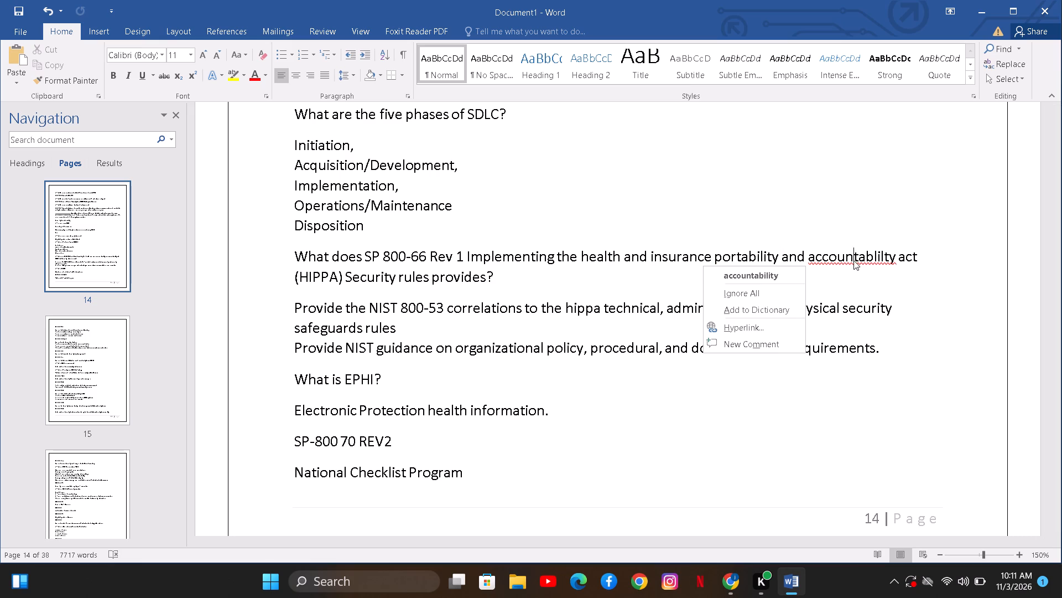
{"action": "left_click", "coordinate": [782, 274]}
In the page 14 questions, correct "intergrity" to "integrity", "Encrytion" to "Encryption" and "enviroments" to "environments".
{"action": "scroll", "coordinate": [486, 345], "scroll_direction": "up", "scroll_amount": 6}
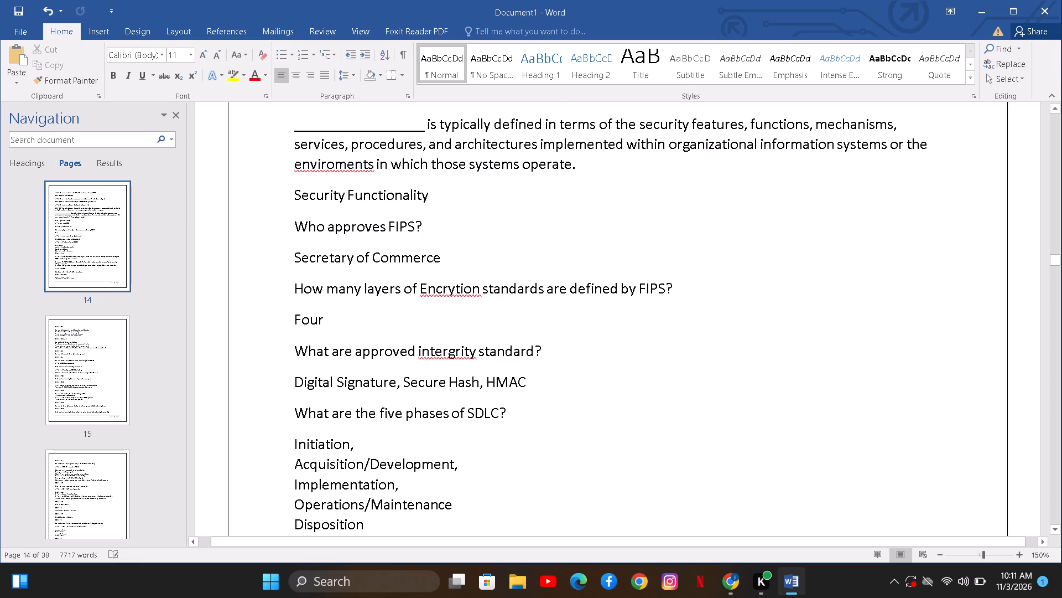
{"action": "right_click", "coordinate": [443, 355]}
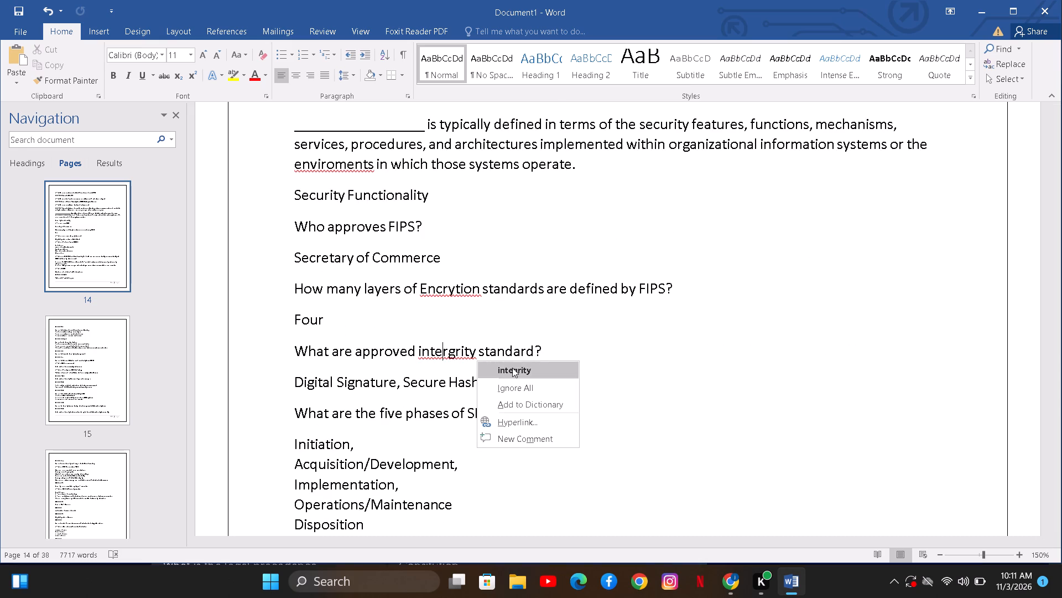
{"action": "left_click", "coordinate": [513, 368]}
{"action": "right_click", "coordinate": [455, 295]}
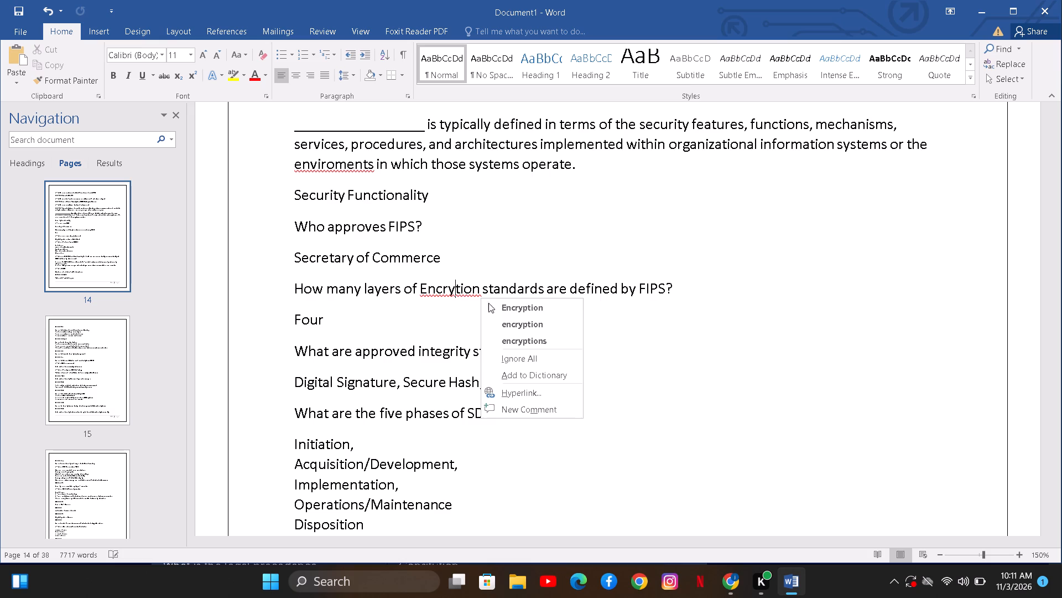
{"action": "left_click", "coordinate": [516, 310]}
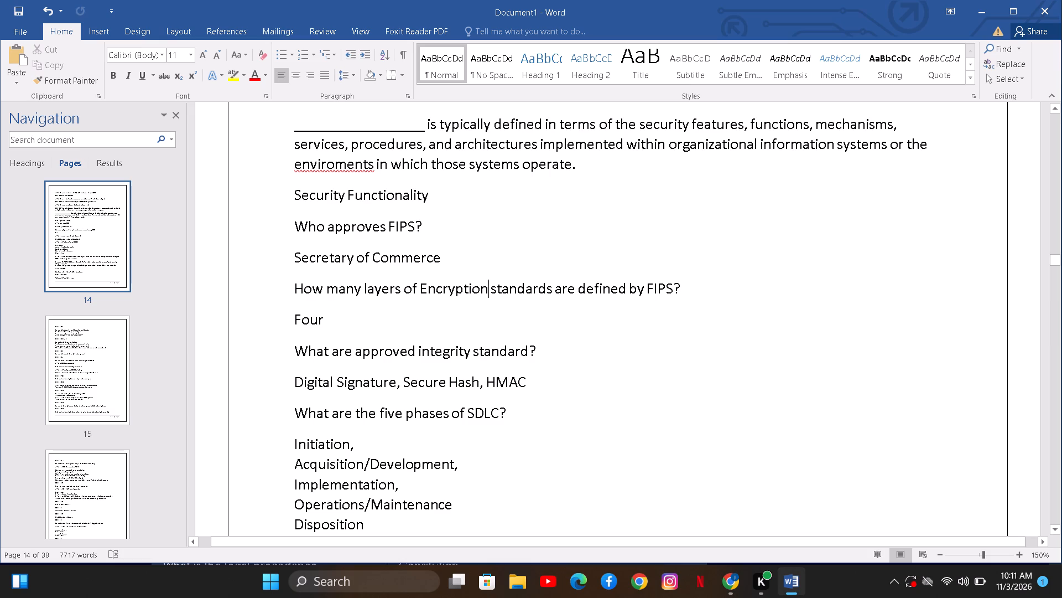
{"action": "right_click", "coordinate": [333, 169]}
{"action": "left_click", "coordinate": [406, 182]}
In the answer about automated ISCM solutions on page 13, correct "ehancce" to "enhance" and "reliablity" to "reliability".
{"action": "scroll", "coordinate": [464, 245], "scroll_direction": "up", "scroll_amount": 5}
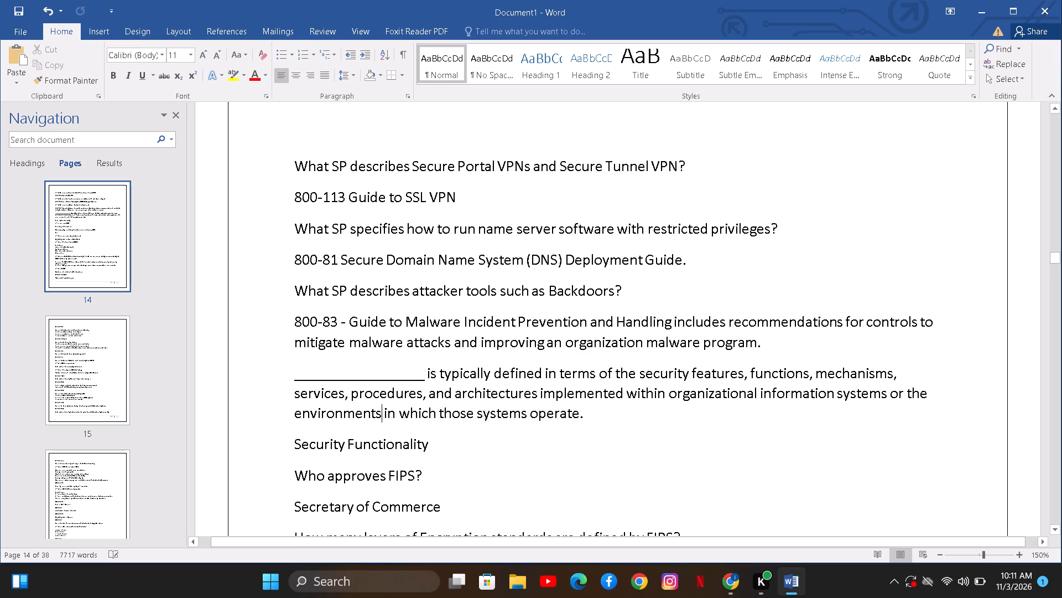
{"action": "scroll", "coordinate": [456, 279], "scroll_direction": "up", "scroll_amount": 10}
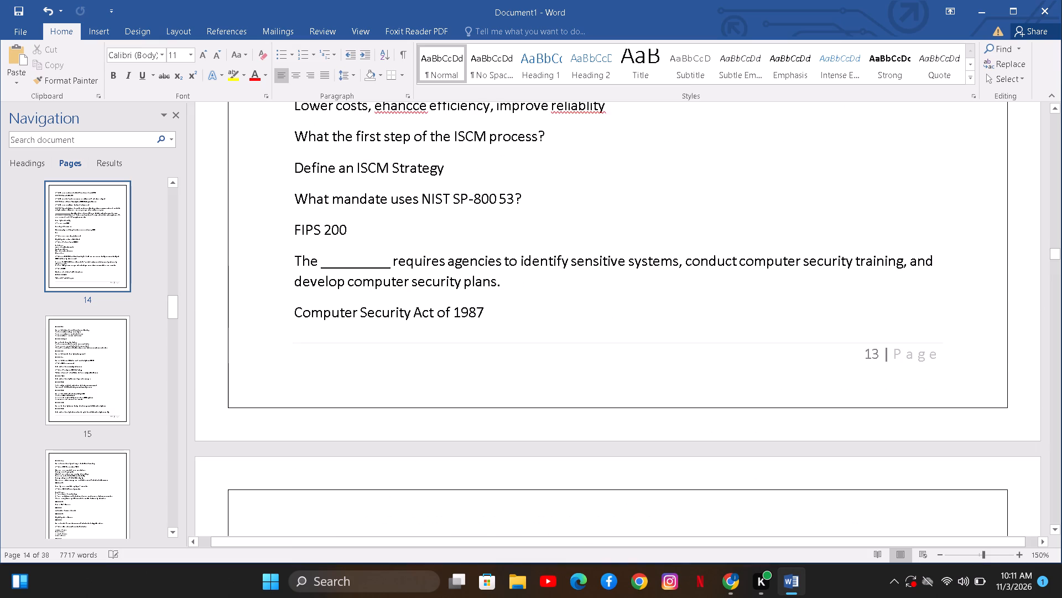
{"action": "scroll", "coordinate": [457, 281], "scroll_direction": "up", "scroll_amount": 2}
{"action": "right_click", "coordinate": [409, 308]}
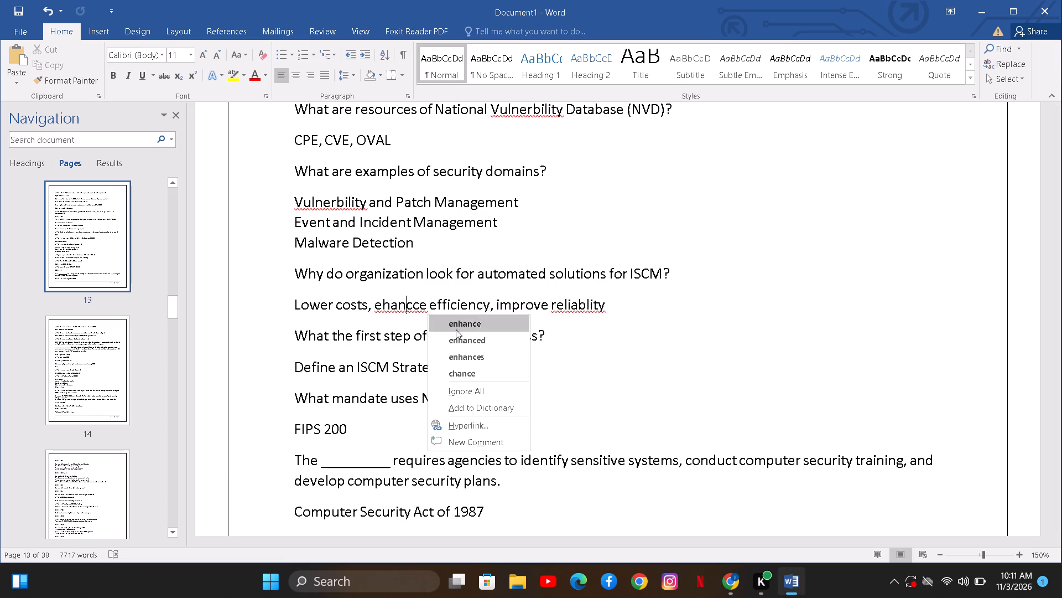
{"action": "left_click", "coordinate": [471, 324]}
{"action": "right_click", "coordinate": [576, 306]}
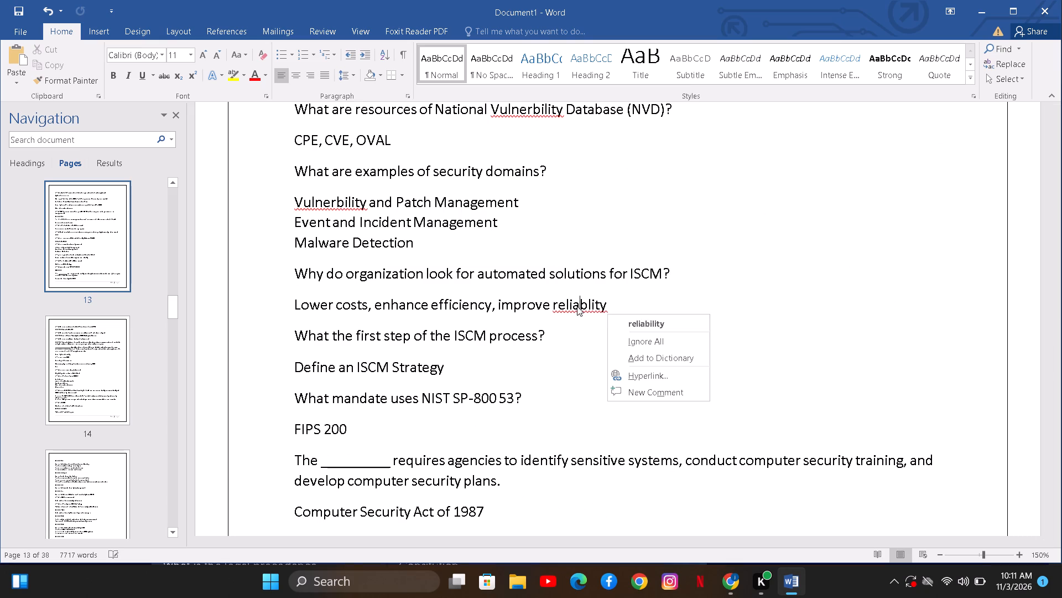
{"action": "left_click", "coordinate": [632, 322]}
Correct "Vulnerbility" to "Vulnerability" in the security domains answer and in the National Vulnerability Database question.
{"action": "right_click", "coordinate": [329, 208]}
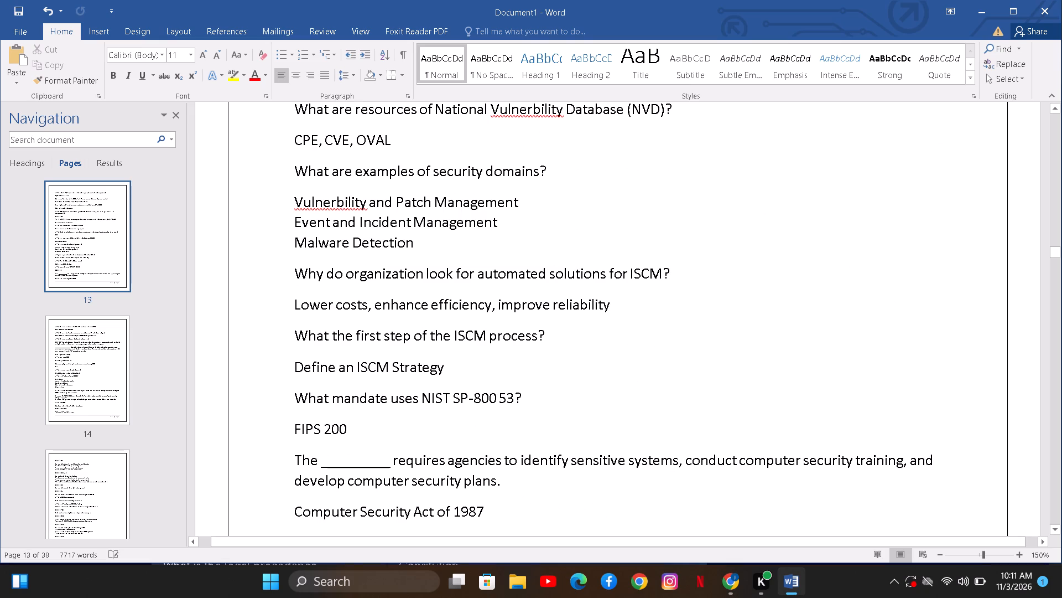
{"action": "left_click", "coordinate": [403, 220]}
{"action": "scroll", "coordinate": [405, 221], "scroll_direction": "up", "scroll_amount": 3}
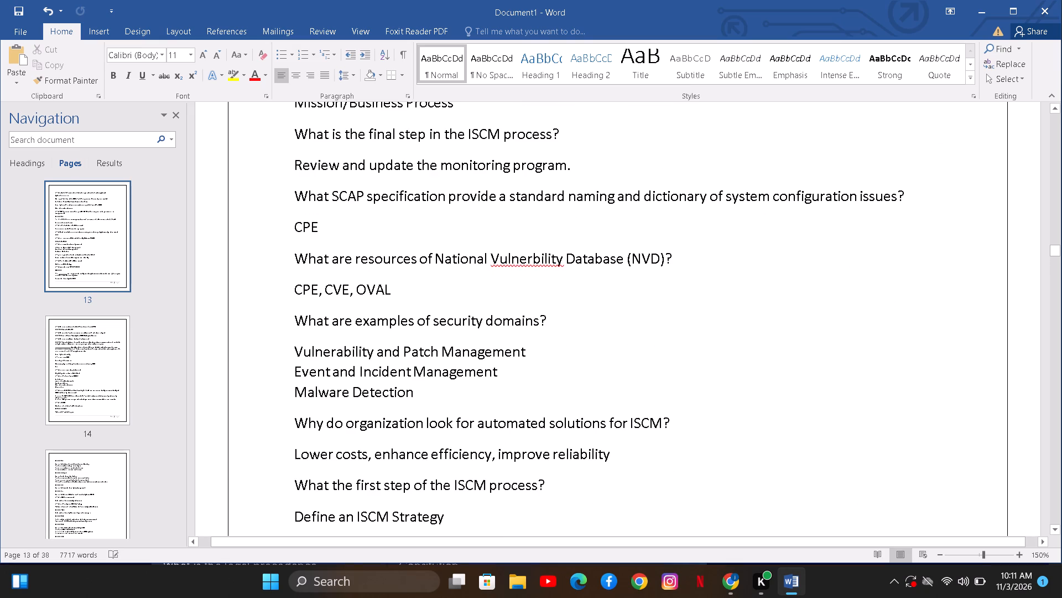
{"action": "right_click", "coordinate": [513, 263]}
{"action": "left_click", "coordinate": [587, 279]}
Correct "procotocl" to "protocol" in the question about vulnerability scanning tools on page 12.
{"action": "scroll", "coordinate": [506, 293], "scroll_direction": "up", "scroll_amount": 6}
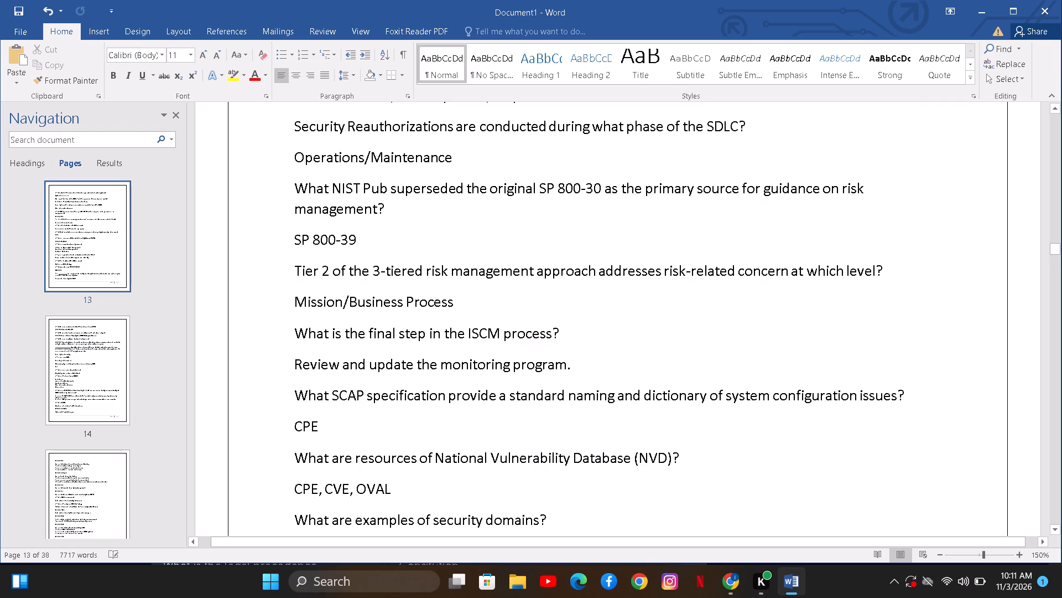
{"action": "scroll", "coordinate": [501, 296], "scroll_direction": "up", "scroll_amount": 13}
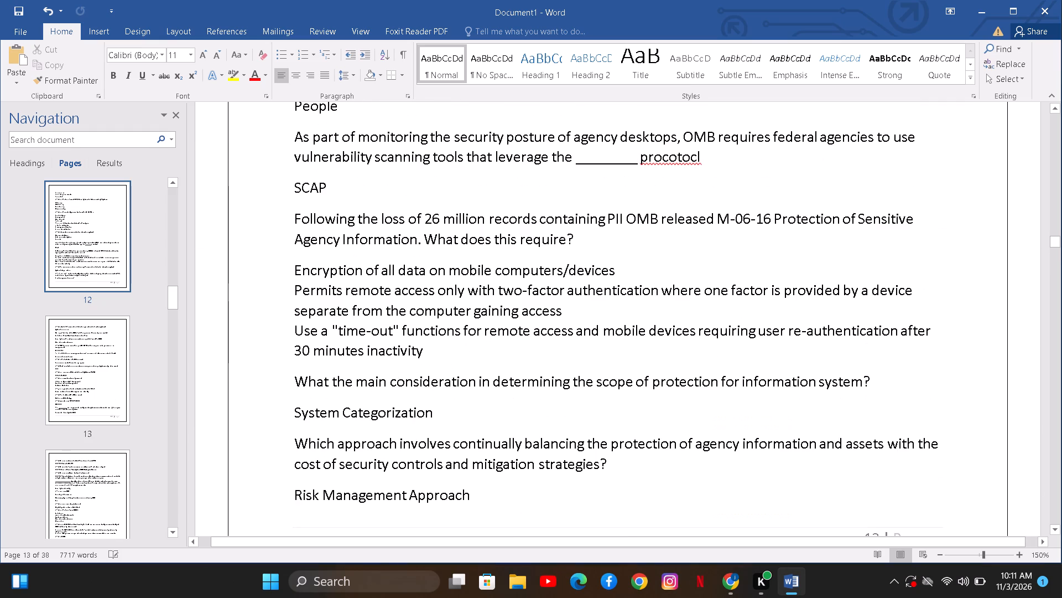
{"action": "scroll", "coordinate": [510, 283], "scroll_direction": "up", "scroll_amount": 3}
{"action": "right_click", "coordinate": [669, 309]}
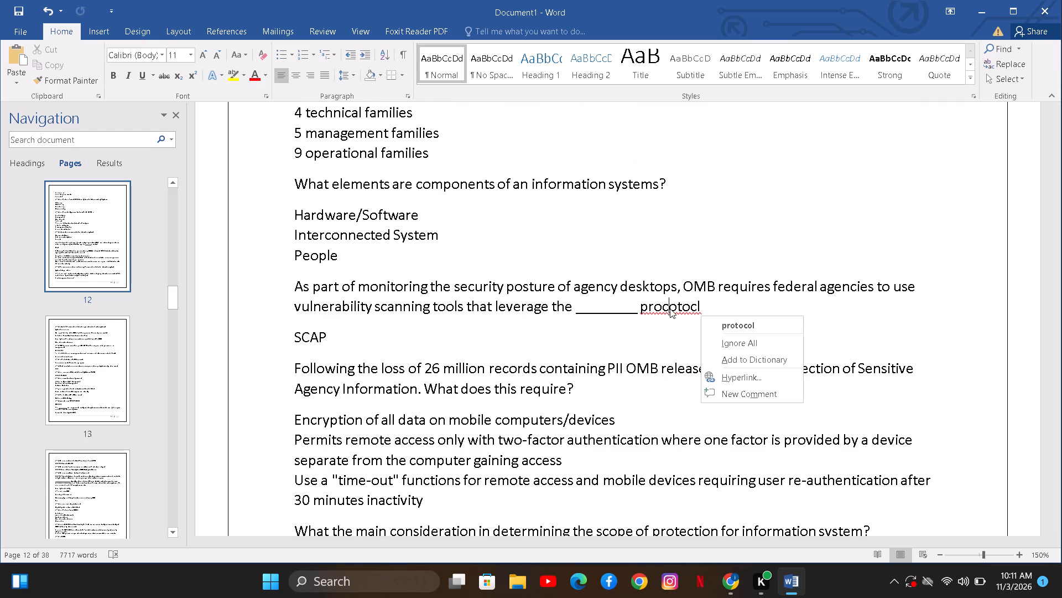
{"action": "left_click", "coordinate": [744, 321]}
At the start of page 12, correct "peoplef" to "people" and "enviroments" to "environments".
{"action": "scroll", "coordinate": [365, 285], "scroll_direction": "up", "scroll_amount": 9}
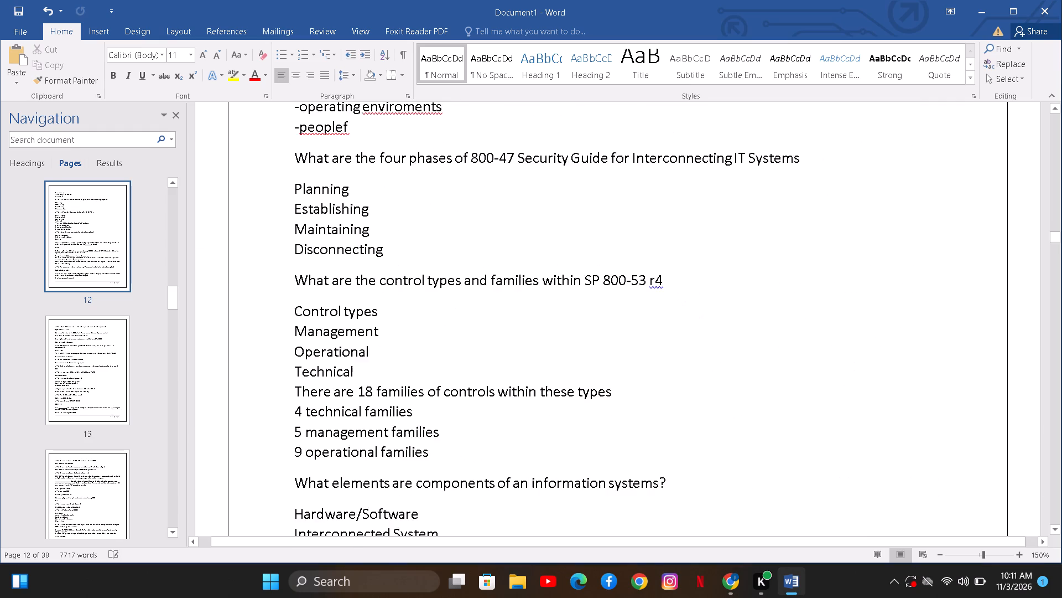
{"action": "scroll", "coordinate": [365, 286], "scroll_direction": "up", "scroll_amount": 1}
{"action": "right_click", "coordinate": [322, 329]}
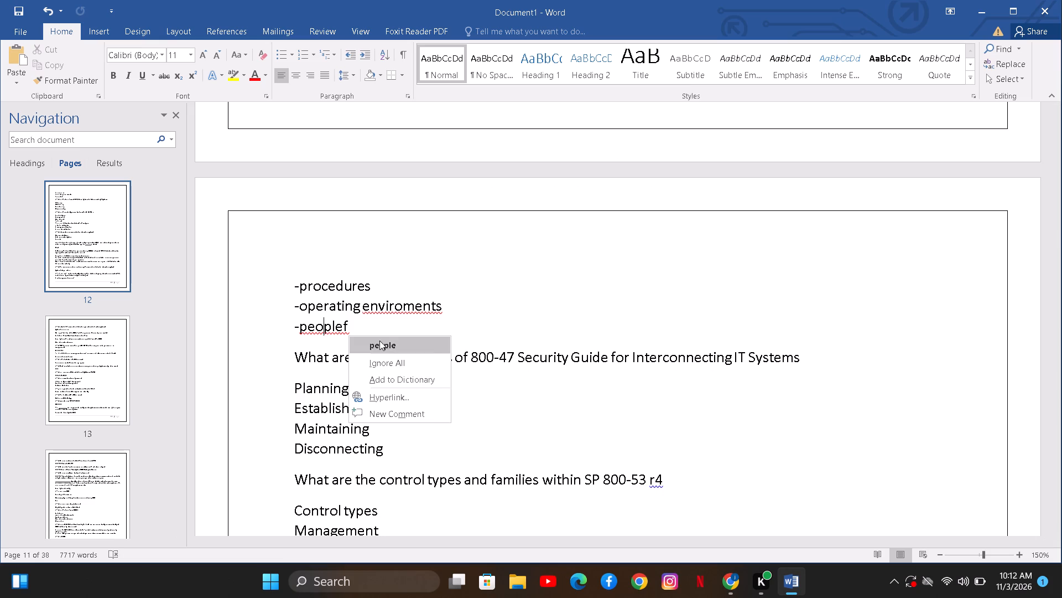
{"action": "left_click", "coordinate": [381, 341]}
{"action": "right_click", "coordinate": [379, 308]}
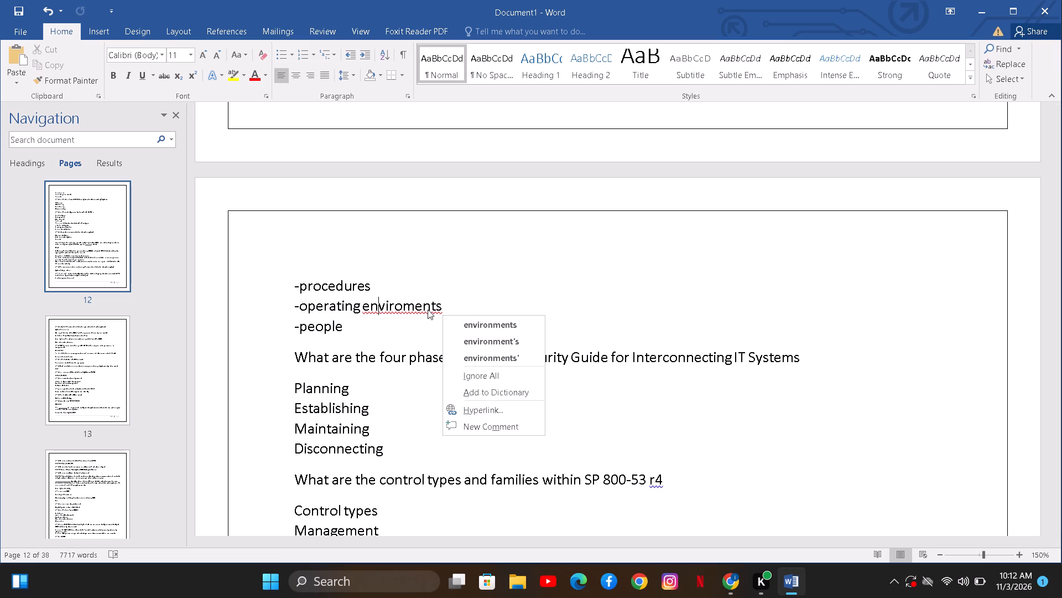
{"action": "left_click", "coordinate": [485, 326]}
Correct "defiining" to "defining" in the SP 800-137 ISCM guidelines answer on page 11.
{"action": "scroll", "coordinate": [465, 316], "scroll_direction": "up", "scroll_amount": 6}
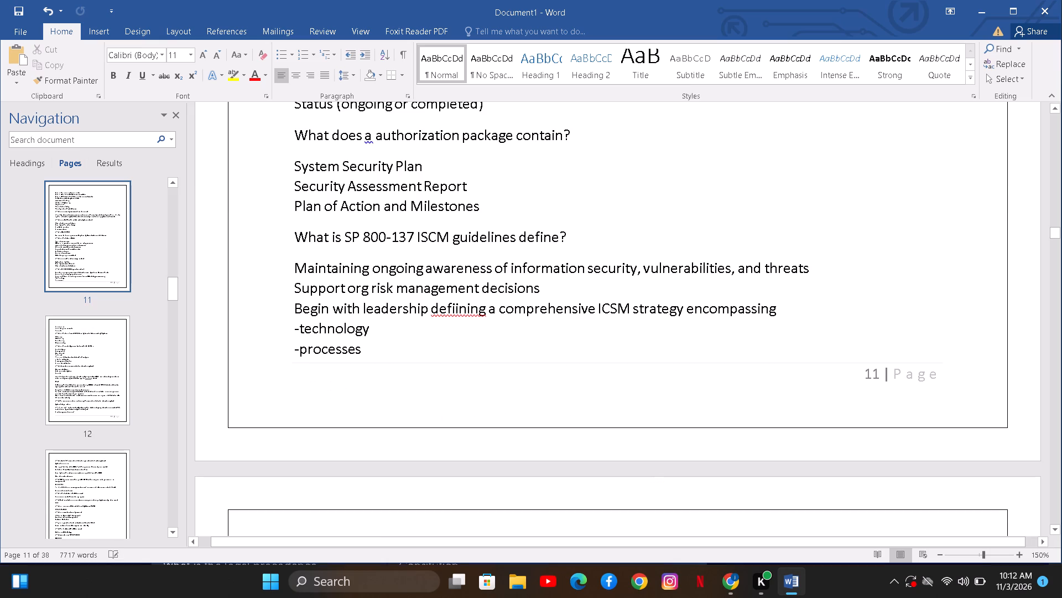
{"action": "right_click", "coordinate": [458, 313]}
{"action": "left_click", "coordinate": [513, 326]}
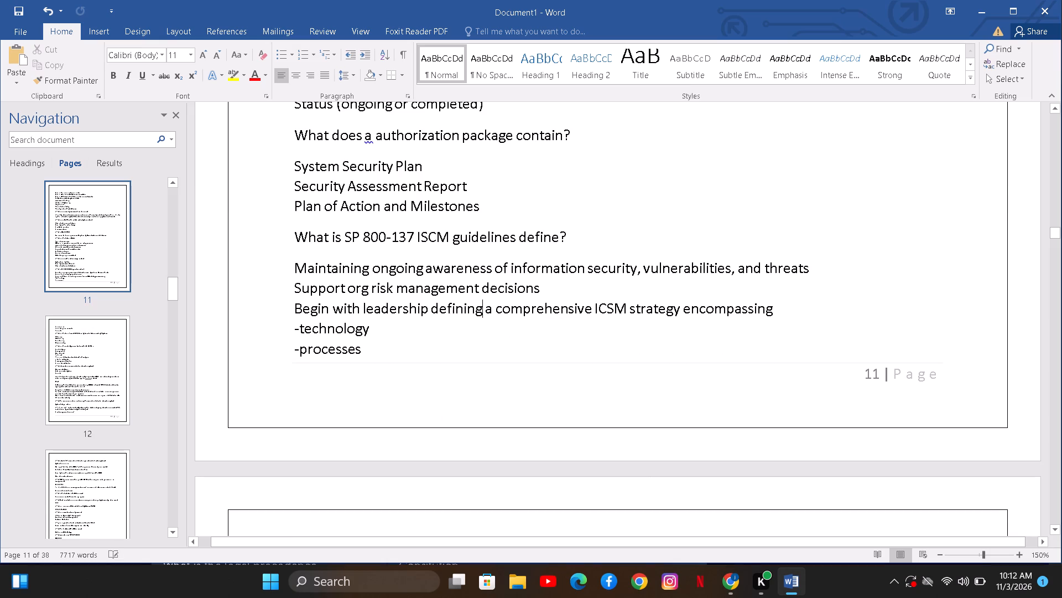
Ignore the grammar flag on "POAM" in the question about its fields on page 11.
{"action": "scroll", "coordinate": [512, 326], "scroll_direction": "up", "scroll_amount": 7}
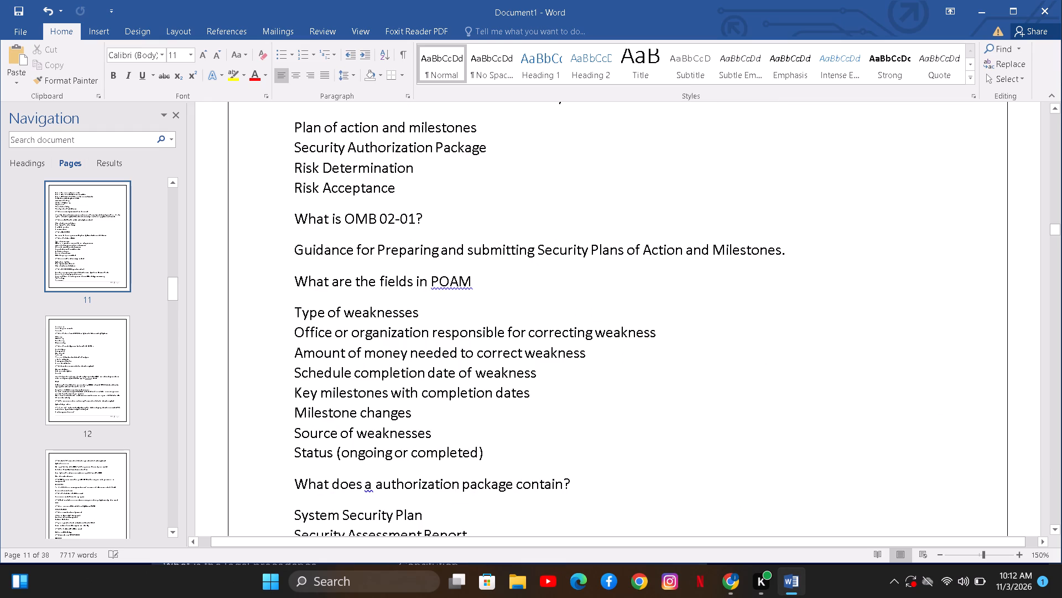
{"action": "right_click", "coordinate": [453, 285]}
{"action": "left_click", "coordinate": [516, 316]}
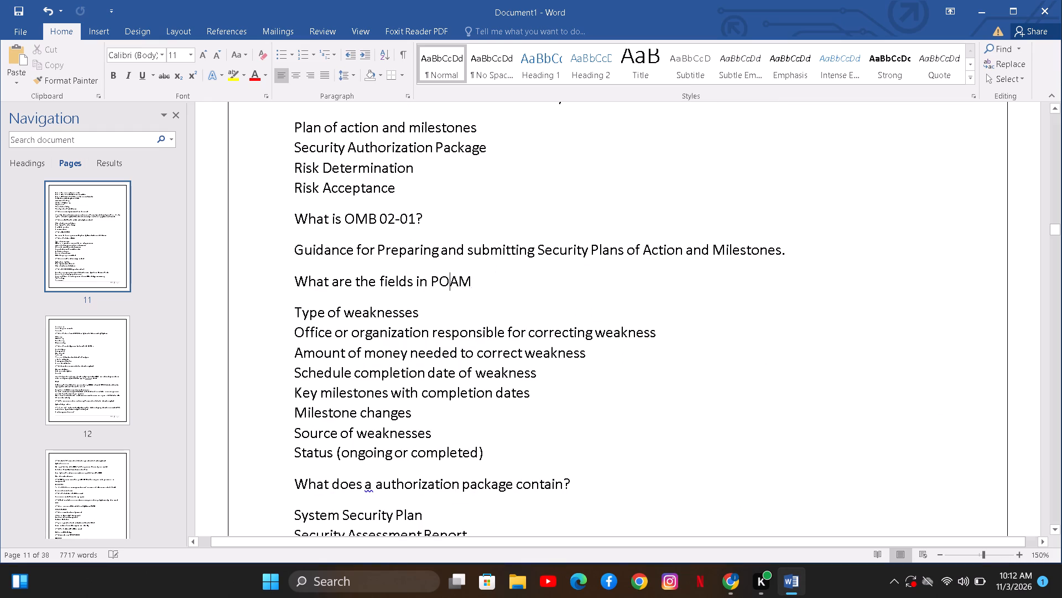
On page 11, correct "provides" to "provide" in the security assessment report question and "Vulnerbility" to "Vulnerability" in the Assessment Testing list.
{"action": "scroll", "coordinate": [516, 315], "scroll_direction": "up", "scroll_amount": 5}
{"action": "right_click", "coordinate": [580, 263]}
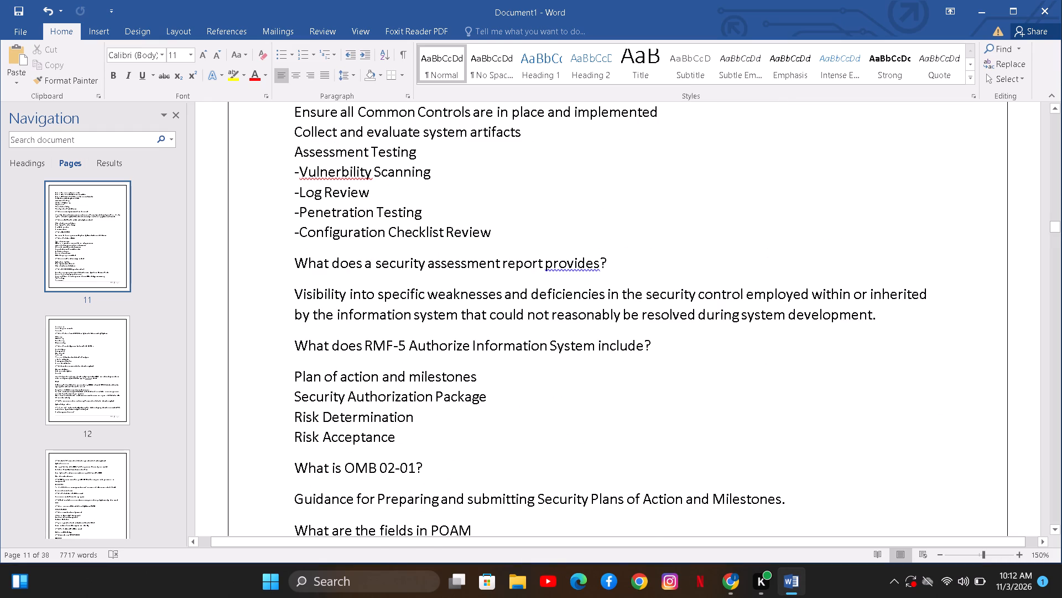
{"action": "left_click", "coordinate": [627, 279]}
{"action": "right_click", "coordinate": [330, 181]}
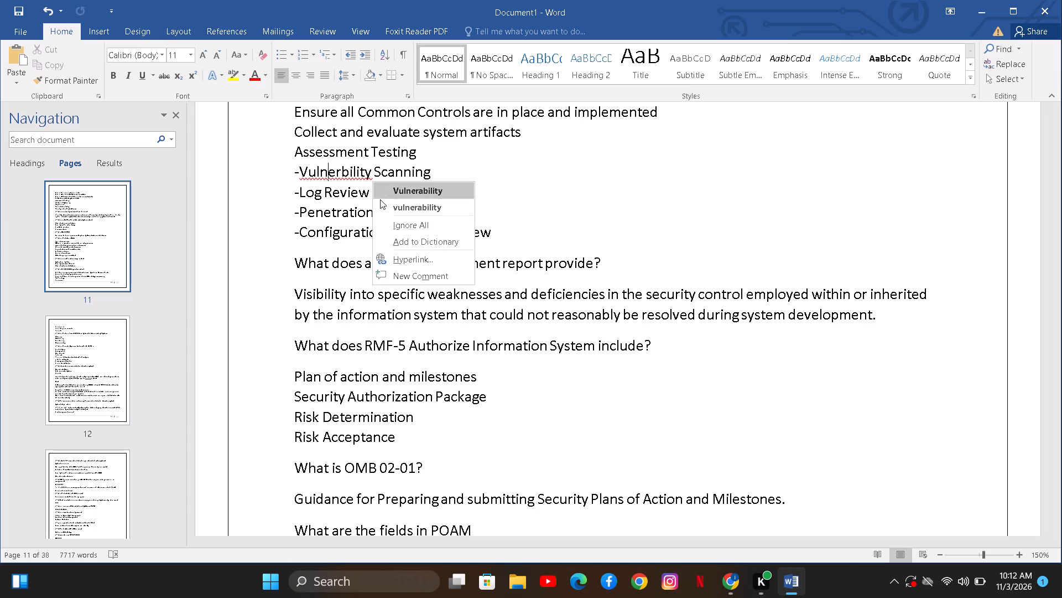
{"action": "left_click", "coordinate": [402, 193]}
Ignore the grammar flag on "Assessment" in the question about the method of assessment on page 10.
{"action": "scroll", "coordinate": [402, 199], "scroll_direction": "up", "scroll_amount": 6}
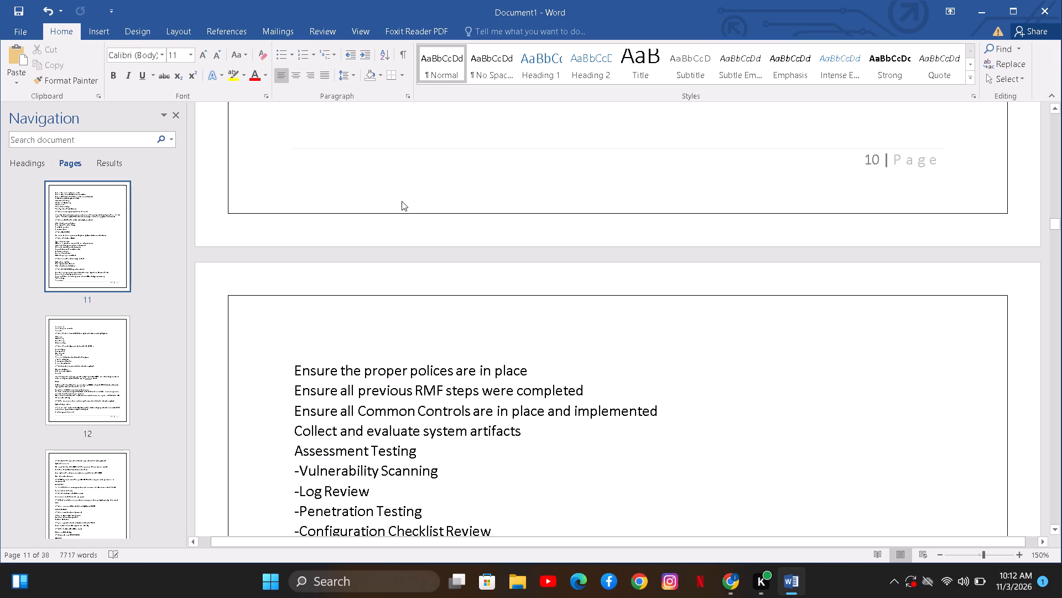
{"action": "scroll", "coordinate": [402, 201], "scroll_direction": "up", "scroll_amount": 12}
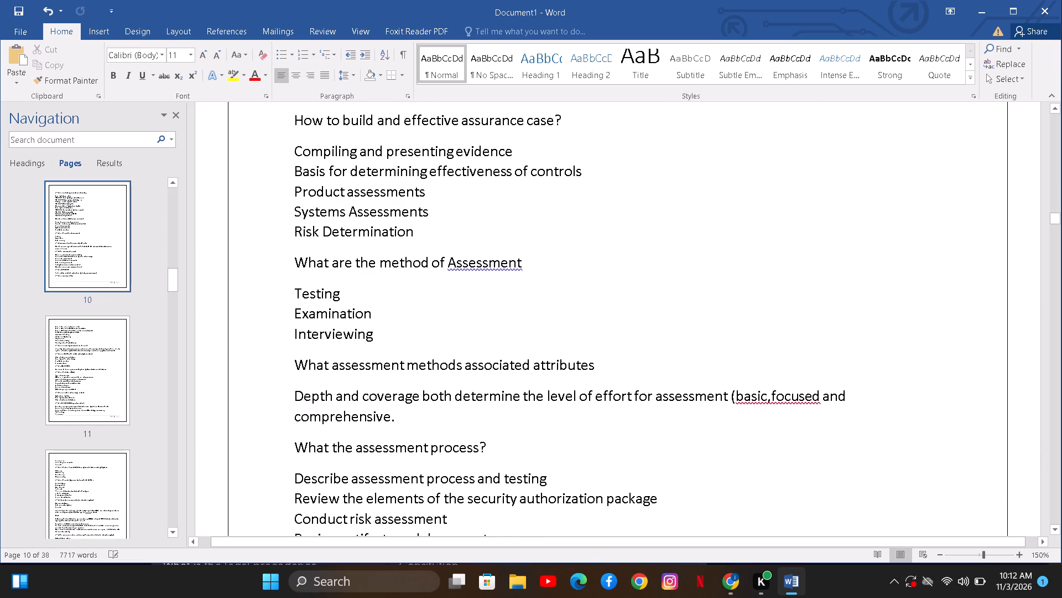
{"action": "right_click", "coordinate": [486, 270]}
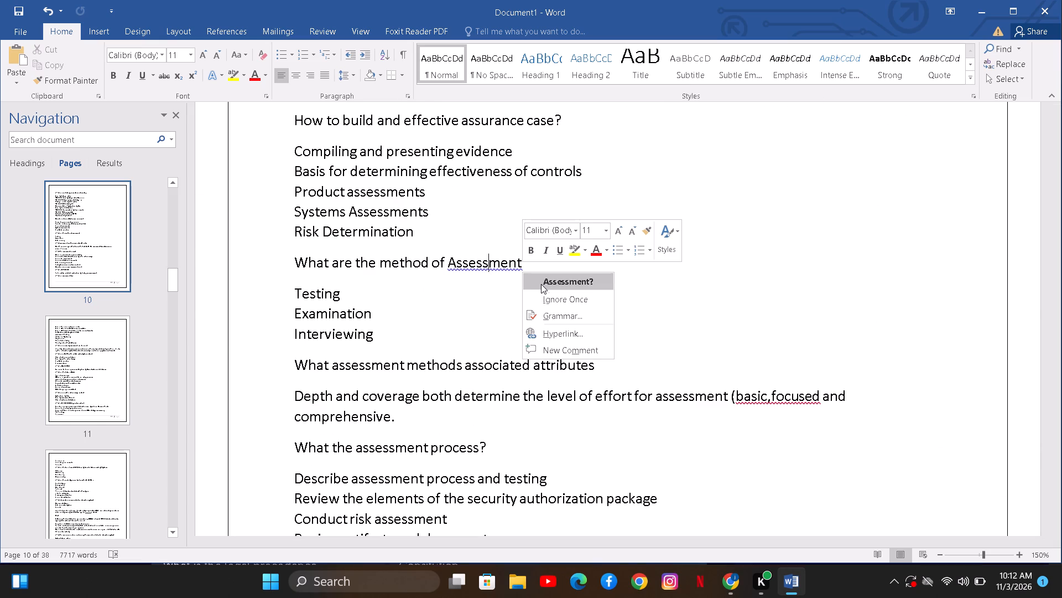
{"action": "left_click", "coordinate": [548, 295]}
On page 10, correct "Categorizinf" to "Categorizing" and ignore the grammar flag on "Vocabulary" in the key concepts question.
{"action": "scroll", "coordinate": [404, 271], "scroll_direction": "up", "scroll_amount": 5}
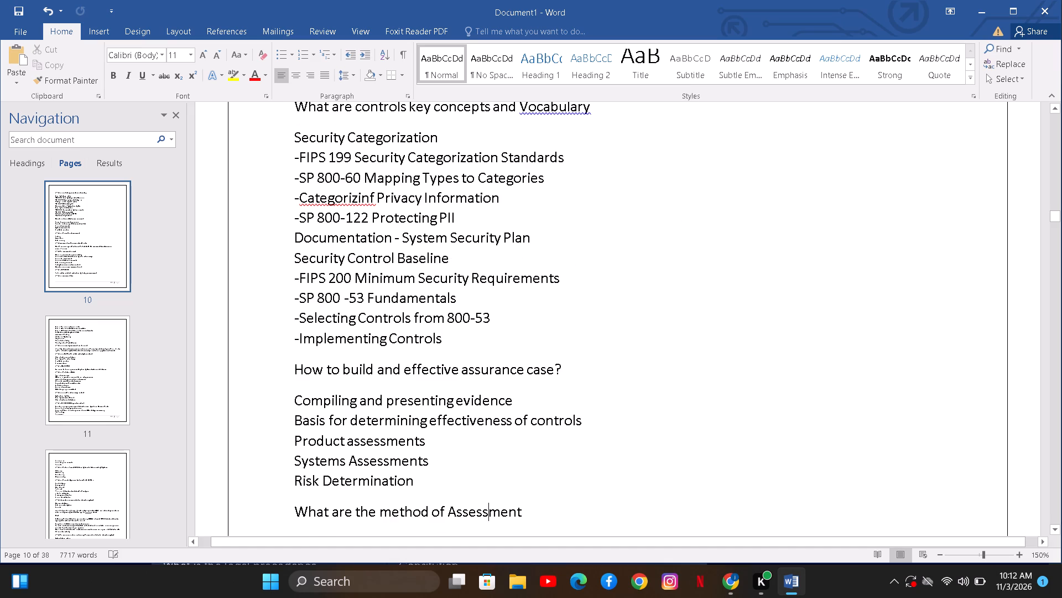
{"action": "right_click", "coordinate": [318, 198]}
{"action": "left_click", "coordinate": [426, 222]}
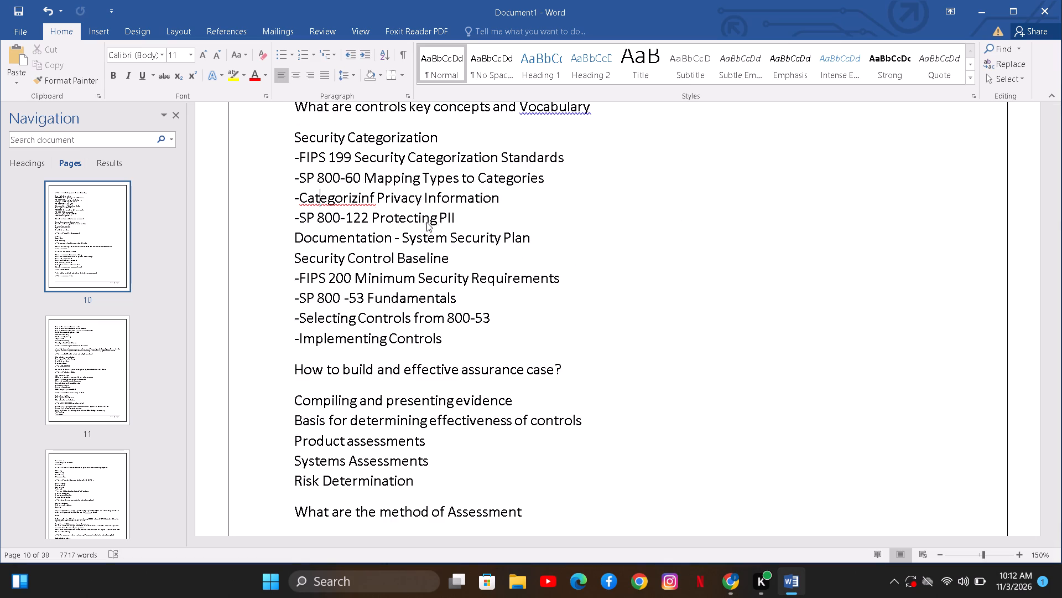
{"action": "scroll", "coordinate": [513, 174], "scroll_direction": "up", "scroll_amount": 4}
{"action": "right_click", "coordinate": [546, 308]}
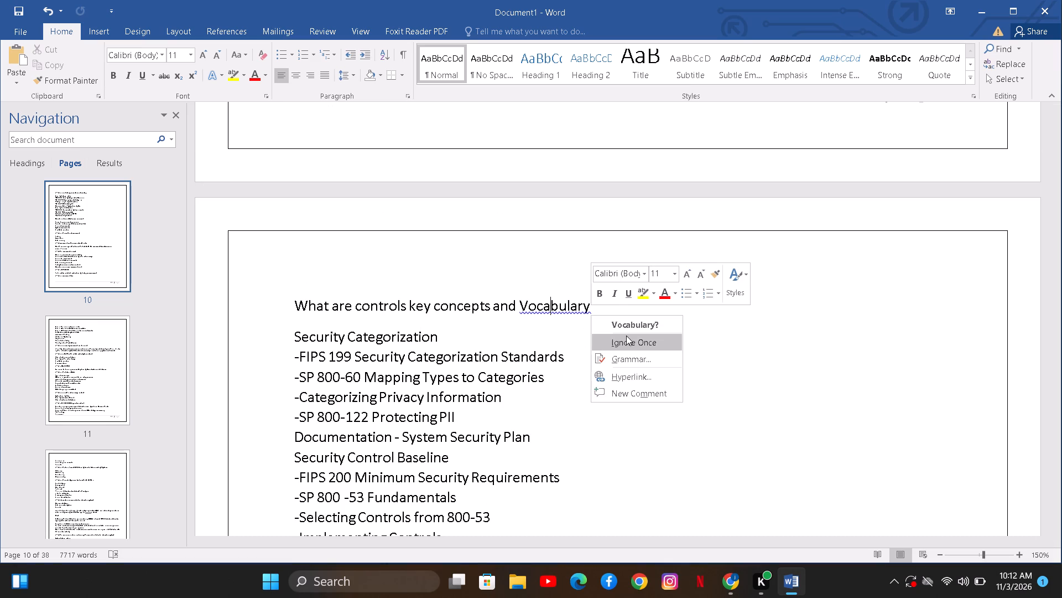
{"action": "left_click", "coordinate": [627, 336]}
On page 9, correct "securit" to "security" in the order of implementation question and "vulnerbilities" to "vulnerabilities" in the answer above it.
{"action": "scroll", "coordinate": [528, 329], "scroll_direction": "up", "scroll_amount": 6}
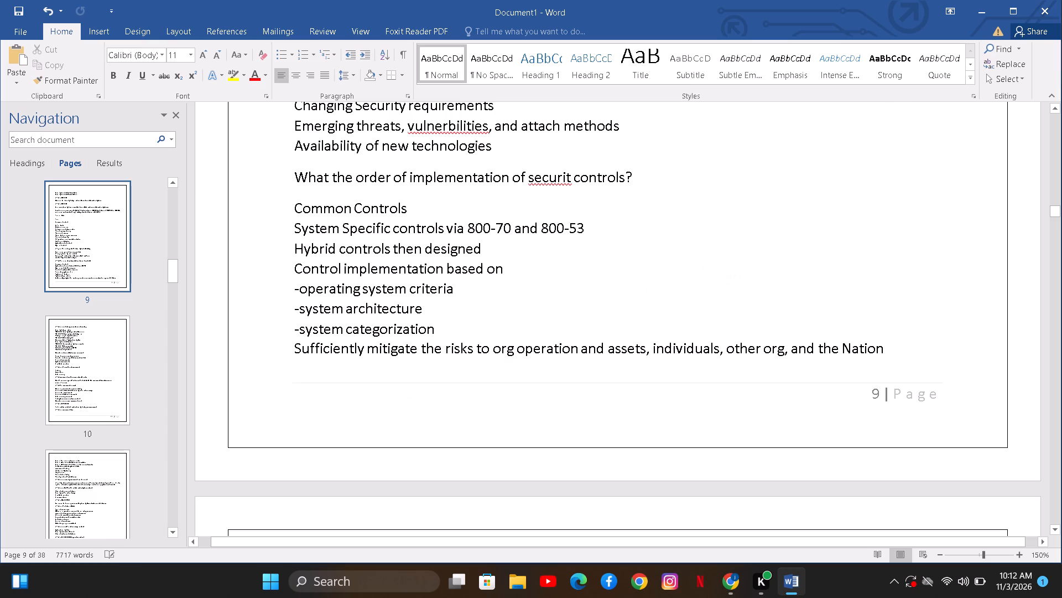
{"action": "right_click", "coordinate": [554, 179]}
{"action": "left_click", "coordinate": [590, 195]}
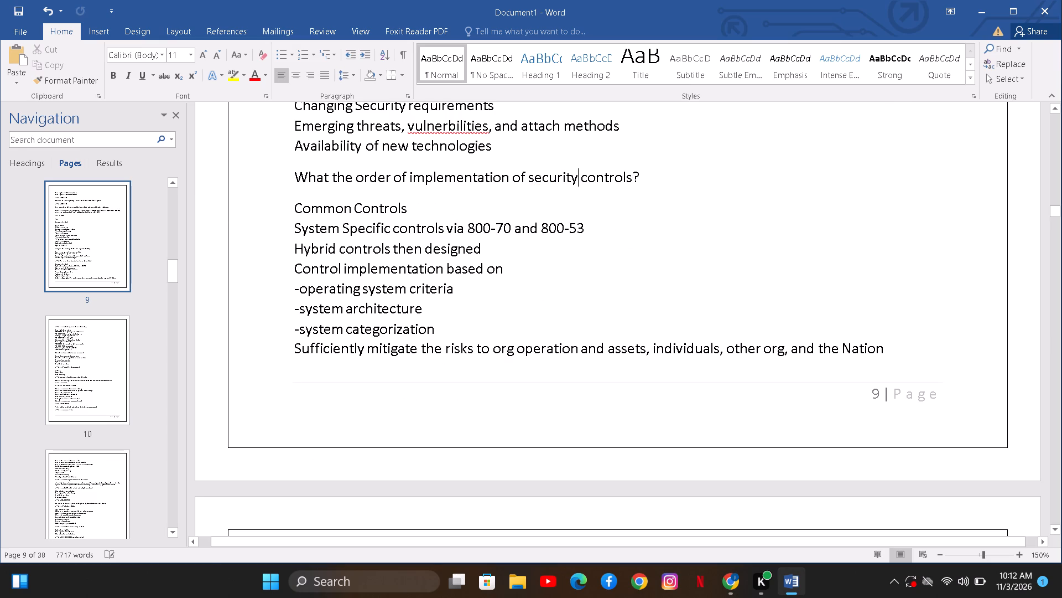
{"action": "right_click", "coordinate": [447, 126]}
{"action": "right_click", "coordinate": [456, 133]}
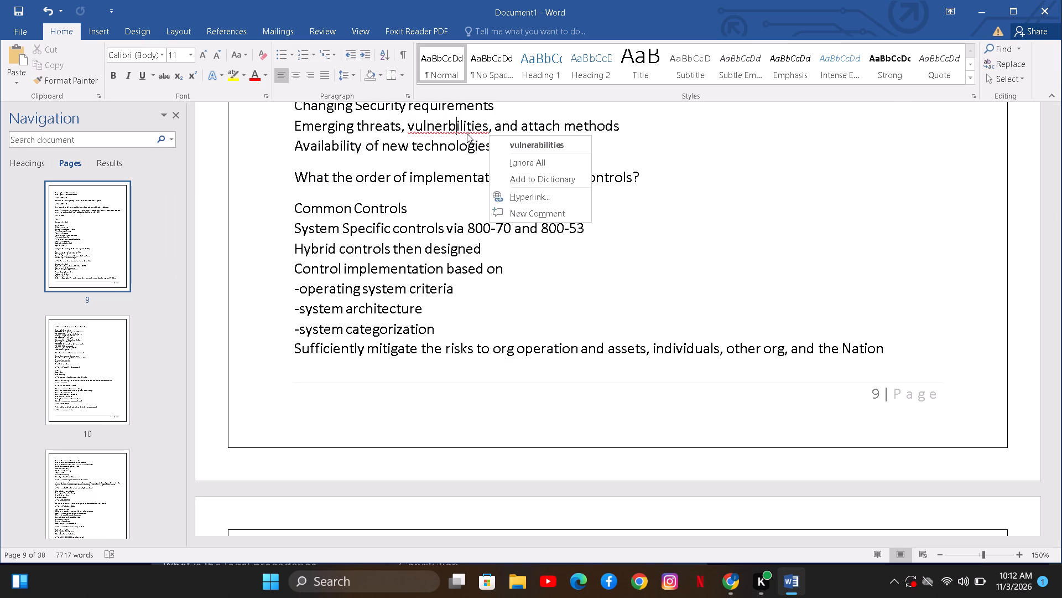
{"action": "left_click", "coordinate": [504, 151]}
Correct "enviromental" to "environmental" in the common control candidates list on page 9.
{"action": "scroll", "coordinate": [492, 215], "scroll_direction": "up", "scroll_amount": 5}
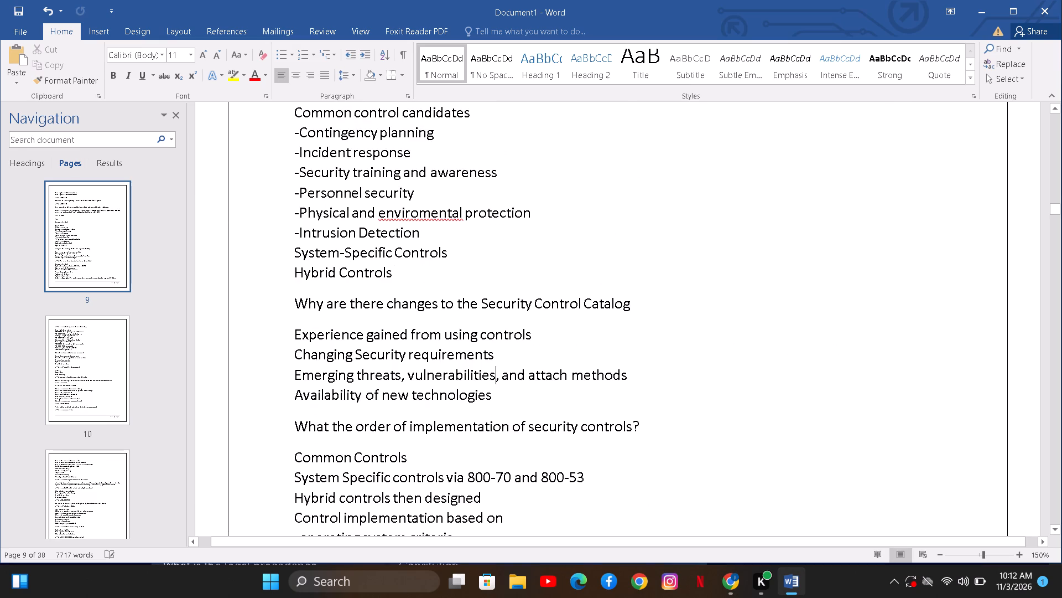
{"action": "right_click", "coordinate": [411, 212]}
{"action": "left_click", "coordinate": [488, 231]}
Correct "maintain,and" to "maintain, and" in the Clinger-Cohen Act answer on page 8.
{"action": "scroll", "coordinate": [467, 238], "scroll_direction": "up", "scroll_amount": 4}
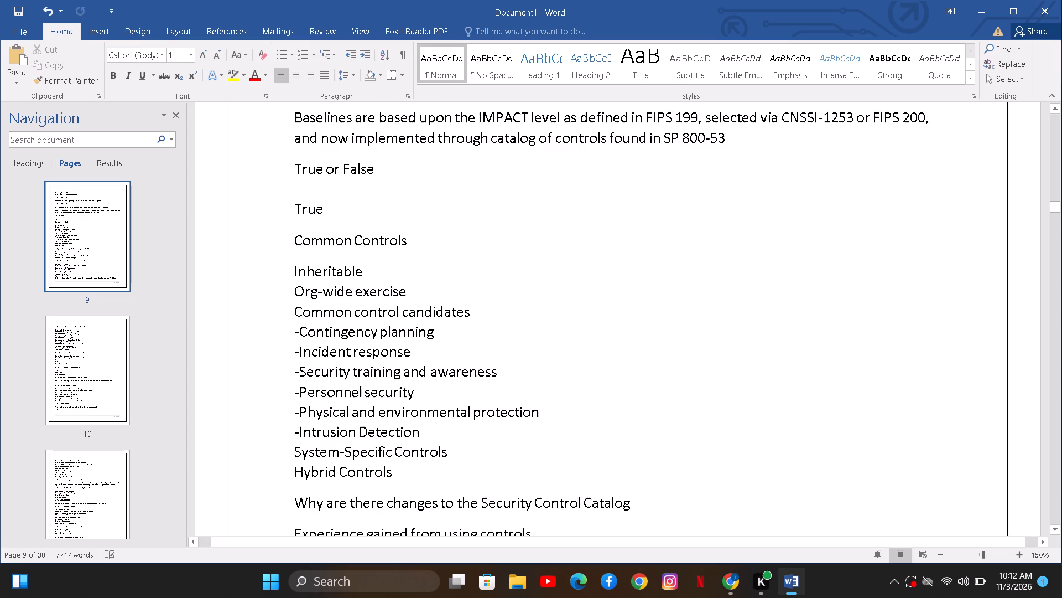
{"action": "scroll", "coordinate": [467, 238], "scroll_direction": "up", "scroll_amount": 4}
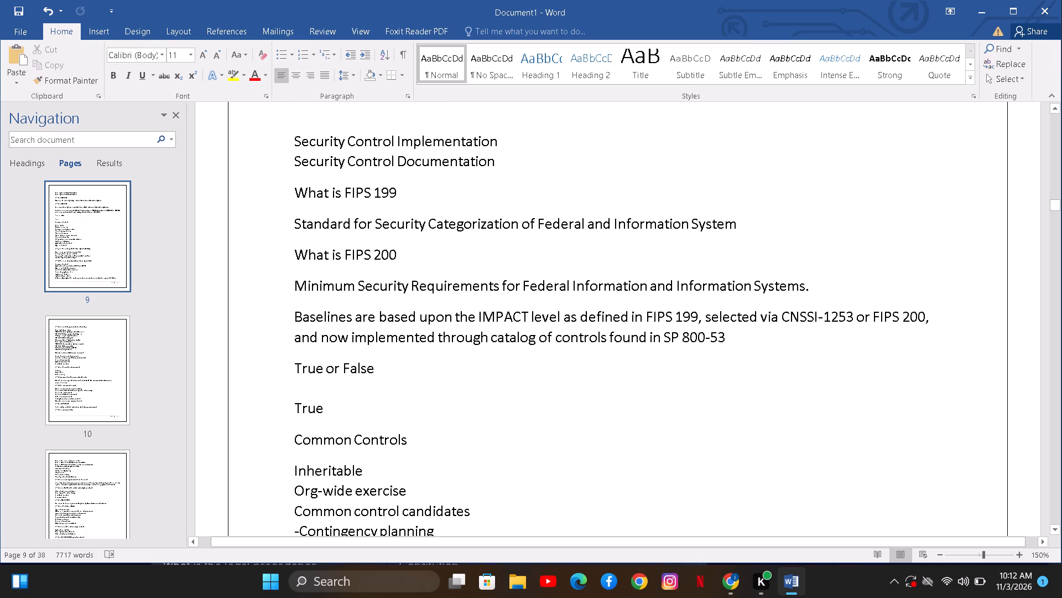
{"action": "scroll", "coordinate": [342, 358], "scroll_direction": "up", "scroll_amount": 12}
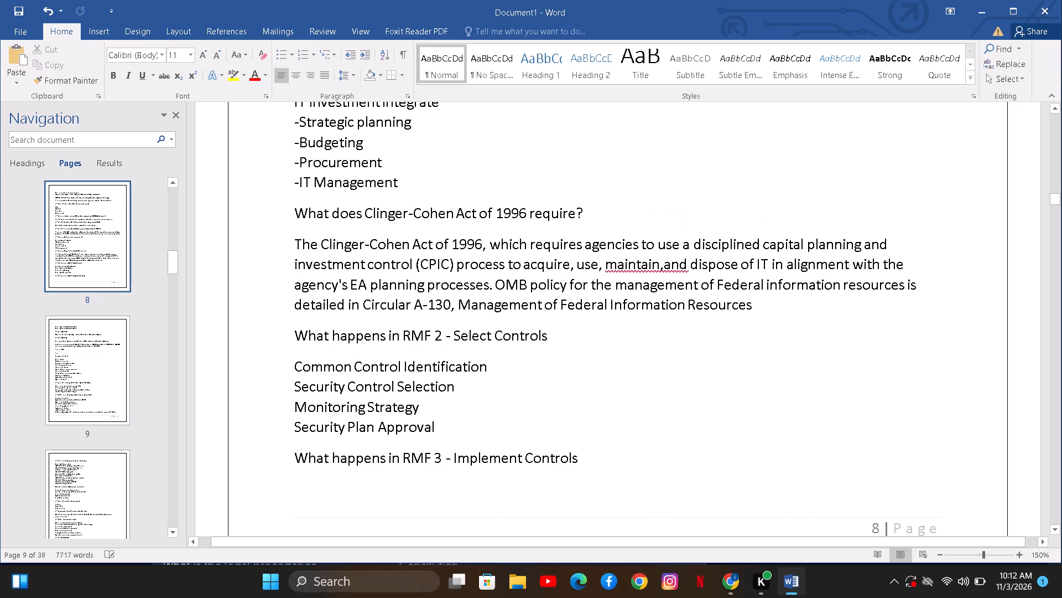
{"action": "right_click", "coordinate": [659, 265]}
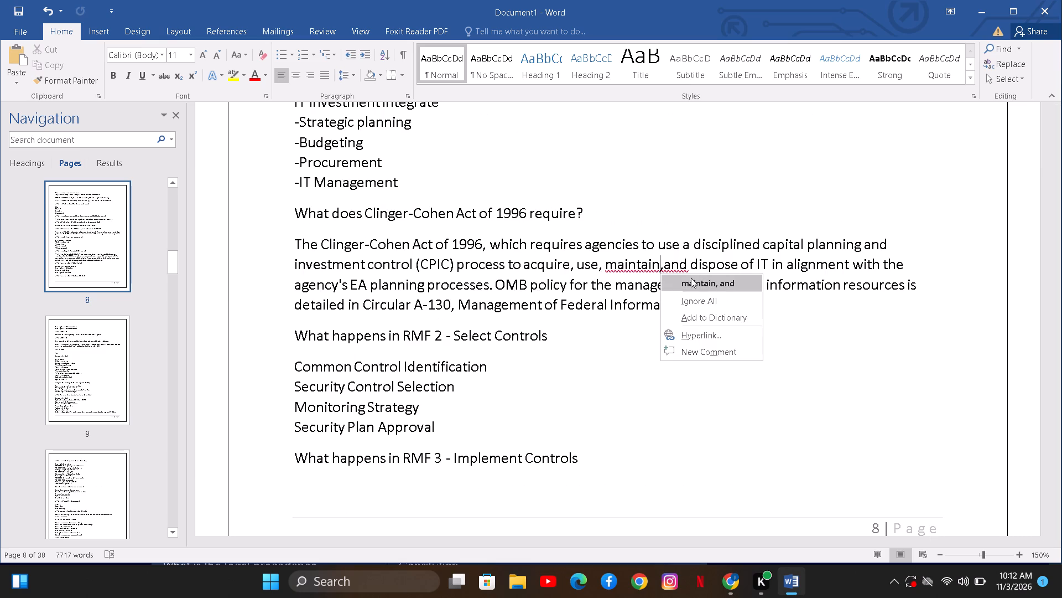
{"action": "left_click", "coordinate": [709, 287]}
Ignore the grammar flag on "(CPIC)" in the Capital Planning and Investment Control question.
{"action": "scroll", "coordinate": [506, 281], "scroll_direction": "up", "scroll_amount": 5}
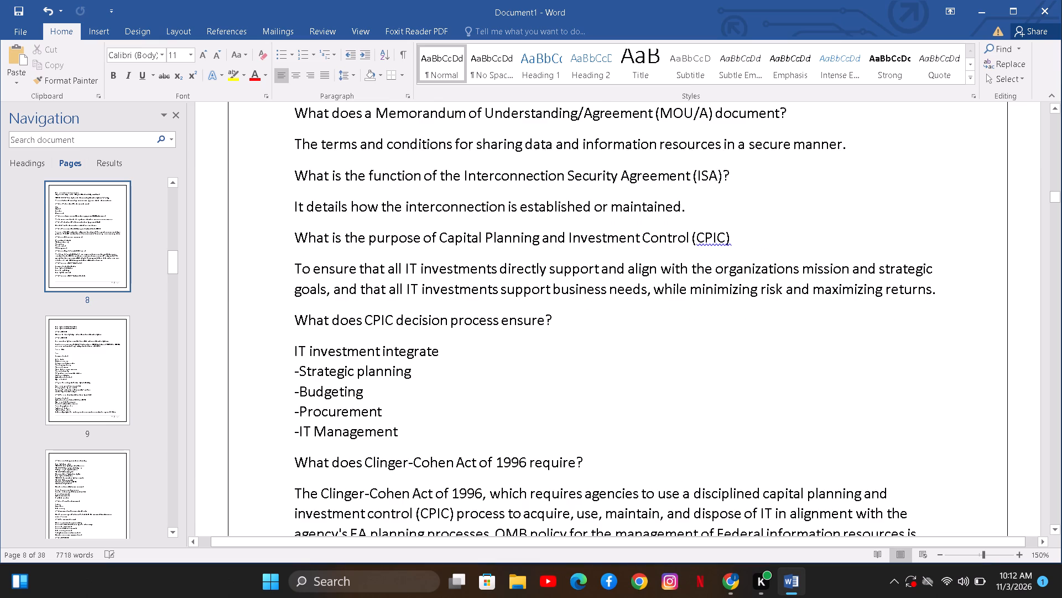
{"action": "right_click", "coordinate": [716, 246]}
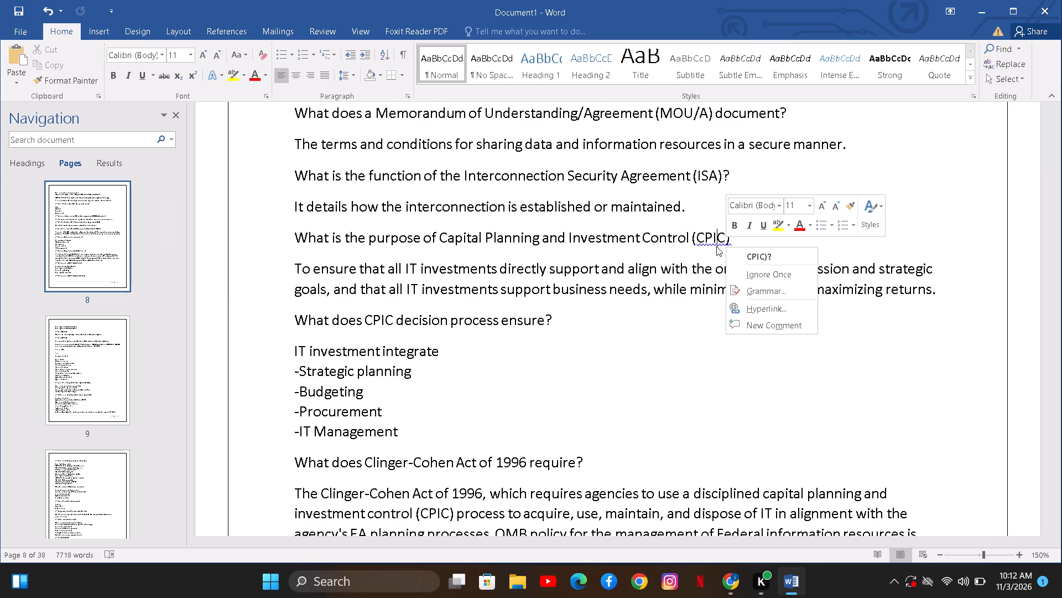
{"action": "left_click", "coordinate": [757, 270]}
Ignore the grammar flags on "only)" in the Risk Executive and CIO responsibilities questions on page 6.
{"action": "scroll", "coordinate": [478, 255], "scroll_direction": "up", "scroll_amount": 16}
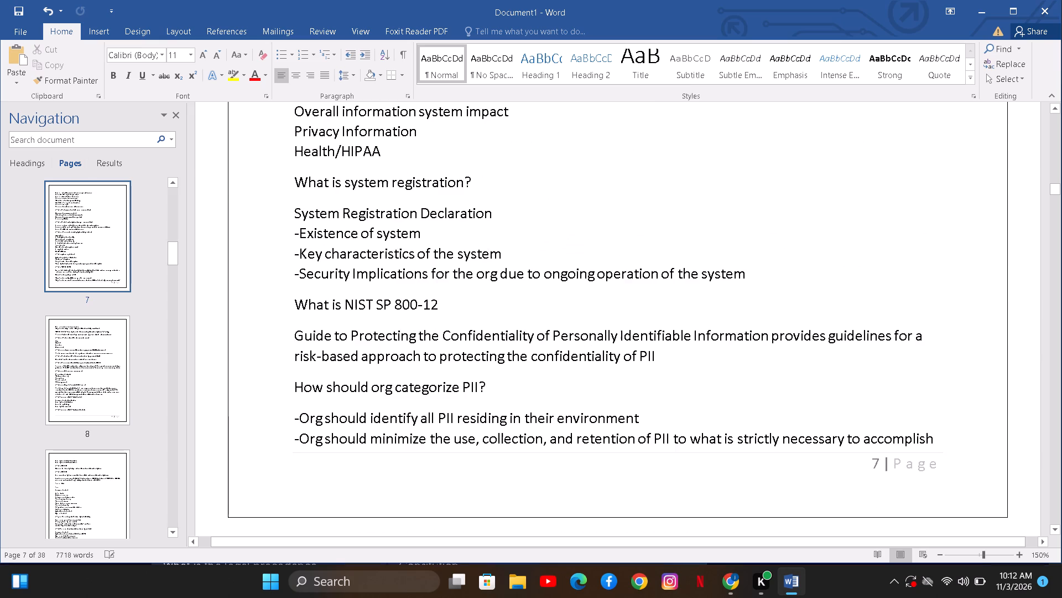
{"action": "scroll", "coordinate": [478, 257], "scroll_direction": "up", "scroll_amount": 15}
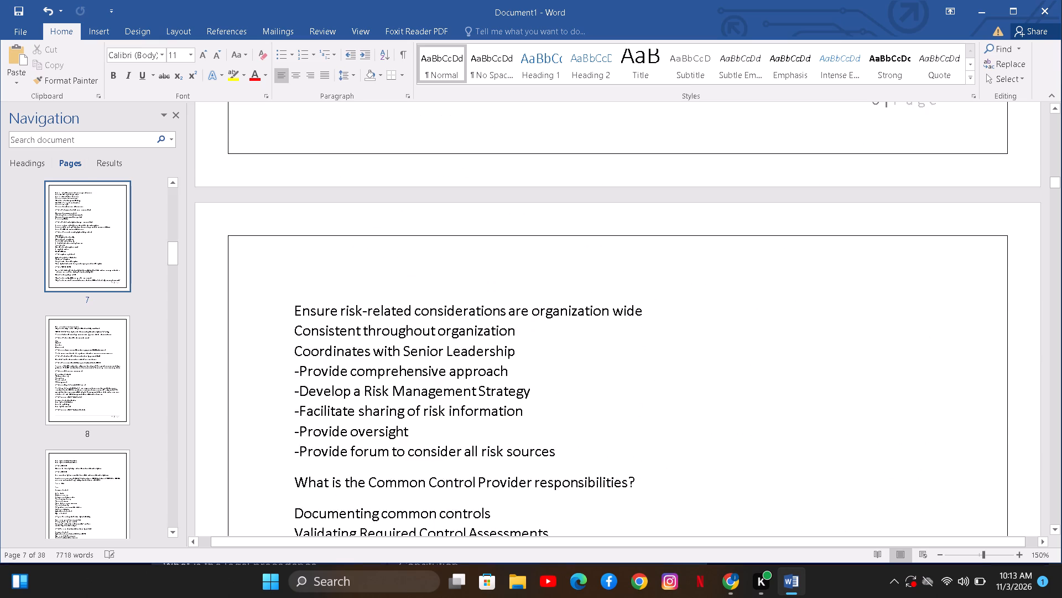
{"action": "scroll", "coordinate": [479, 255], "scroll_direction": "up", "scroll_amount": 7}
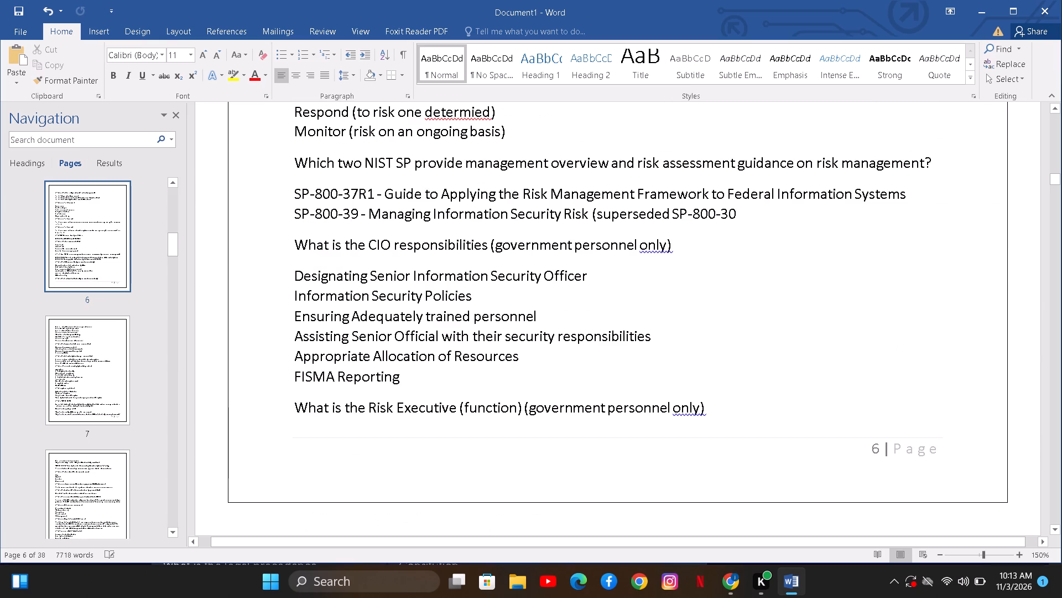
{"action": "right_click", "coordinate": [687, 410]}
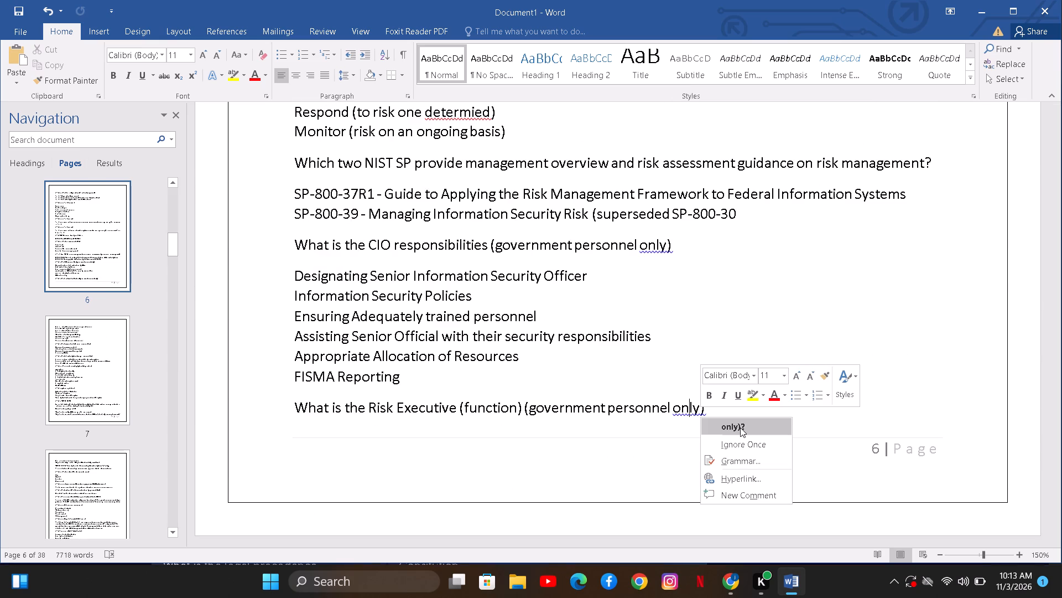
{"action": "left_click", "coordinate": [743, 438]}
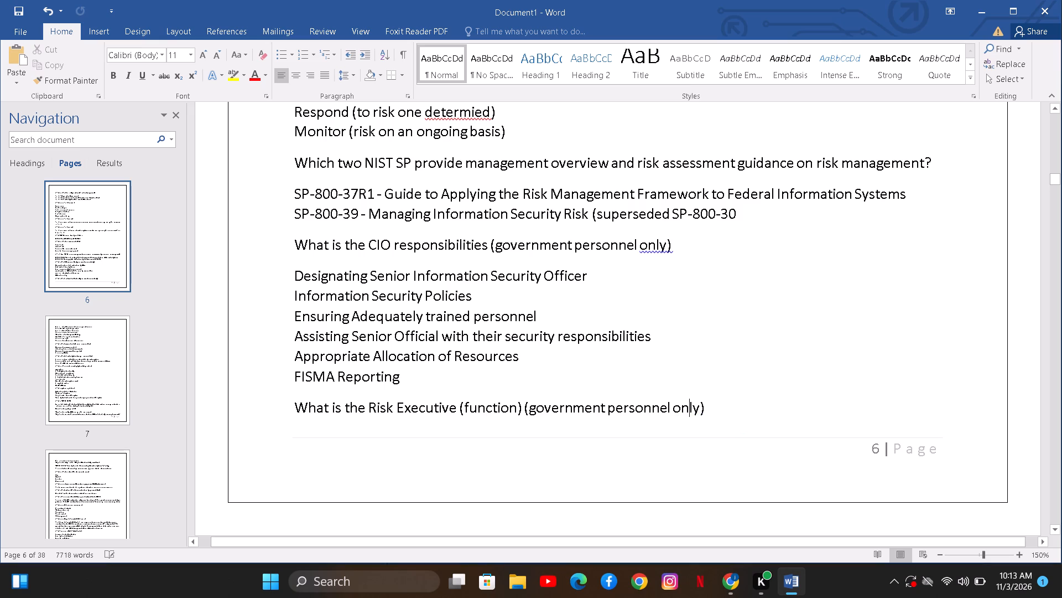
{"action": "right_click", "coordinate": [652, 252]}
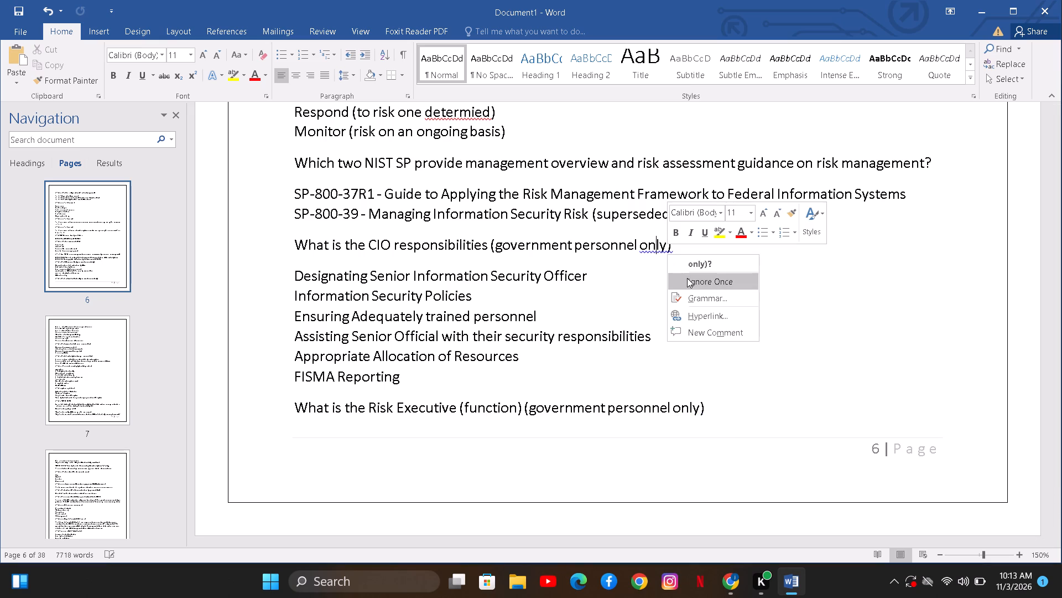
{"action": "left_click", "coordinate": [688, 278]}
Correct "determied" to "determined" in the answer listing the four RMF components on page 6.
{"action": "scroll", "coordinate": [564, 359], "scroll_direction": "up", "scroll_amount": 8}
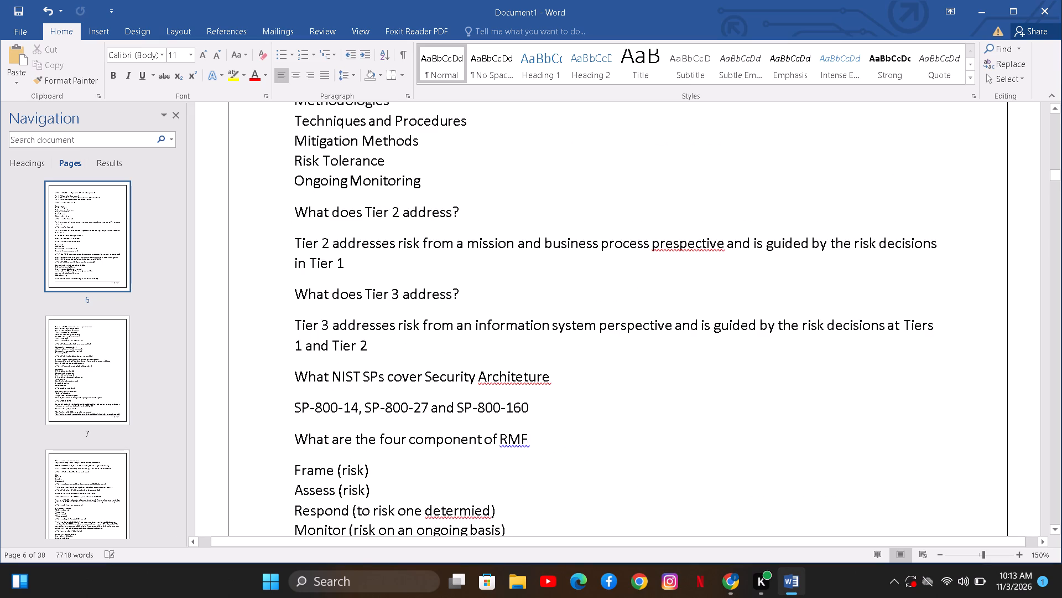
{"action": "right_click", "coordinate": [454, 517]}
{"action": "left_click", "coordinate": [534, 436]}
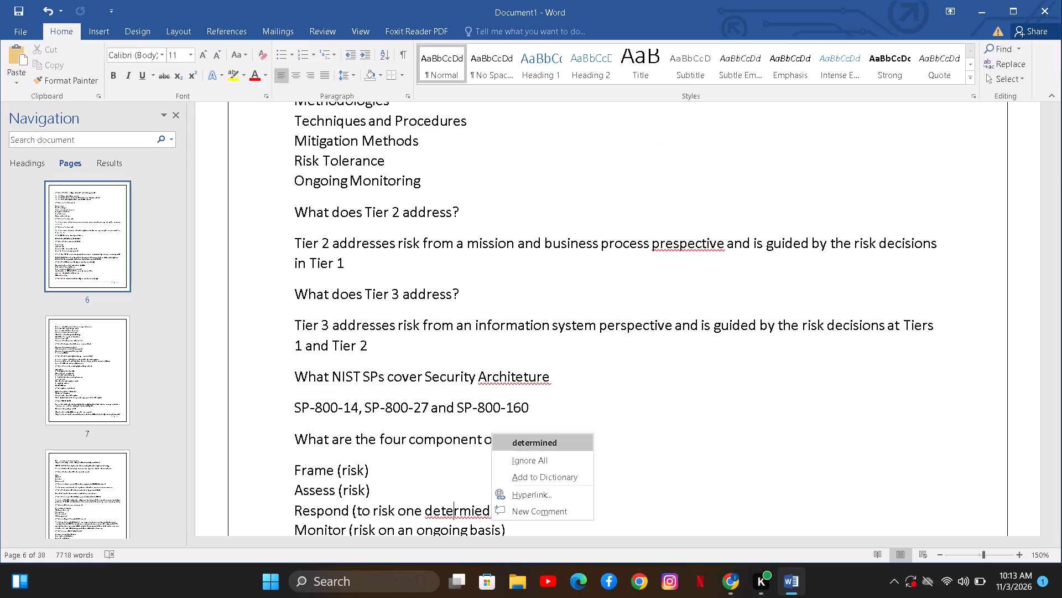
Correct "Architeture" to "Architecture" in the question about NIST SPs on page 6.
{"action": "right_click", "coordinate": [524, 384]}
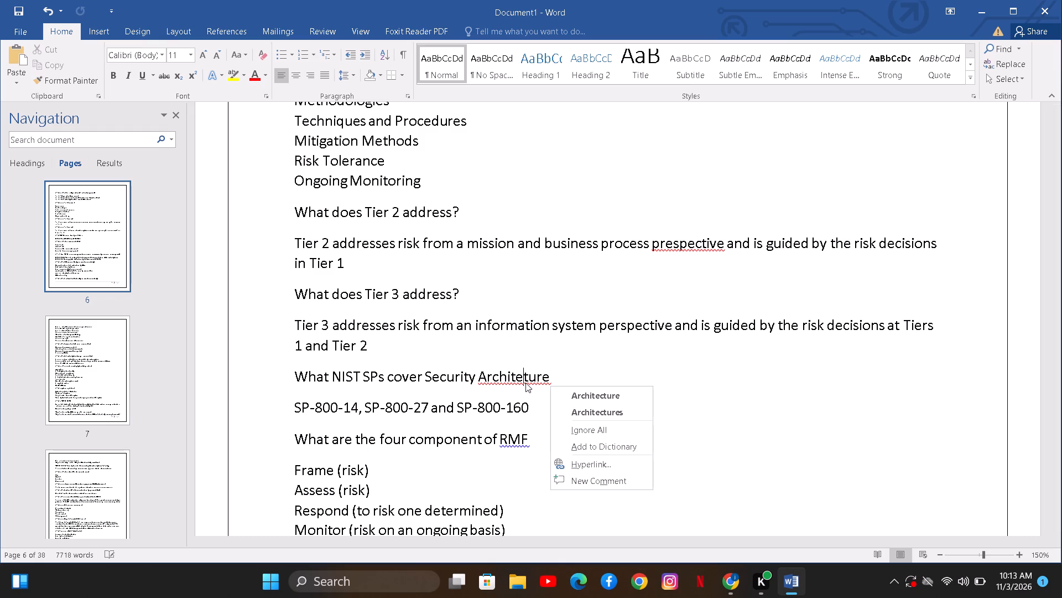
{"action": "left_click", "coordinate": [563, 394]}
Ignore the grammar flag on "RMF" in the question about its four components on page 6.
{"action": "right_click", "coordinate": [509, 444]}
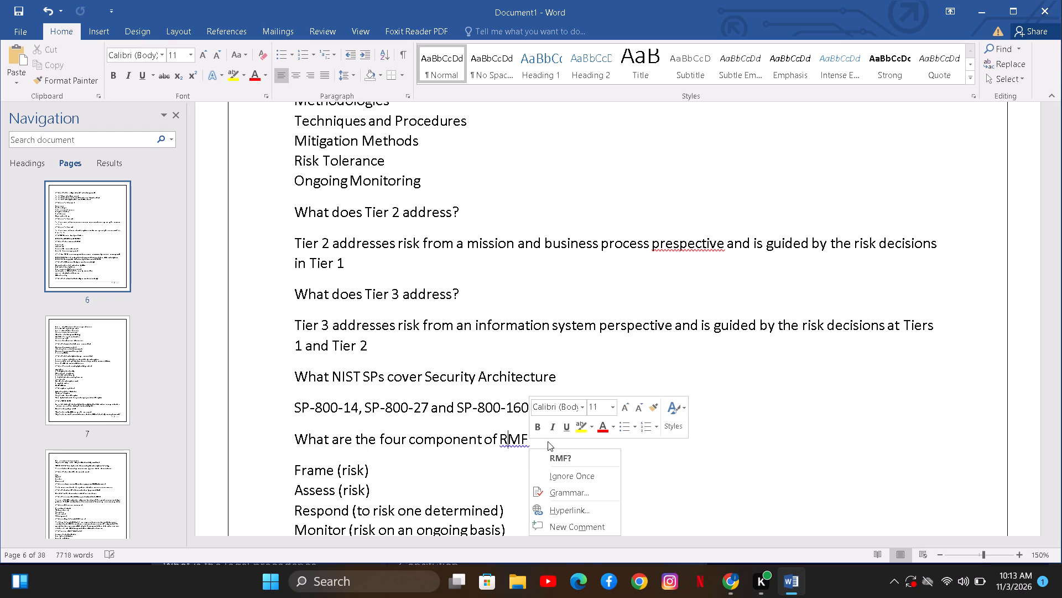
{"action": "left_click", "coordinate": [577, 472]}
Correct "prespective" to "perspective" in the answer about what Tier 2 addresses.
{"action": "right_click", "coordinate": [701, 244]}
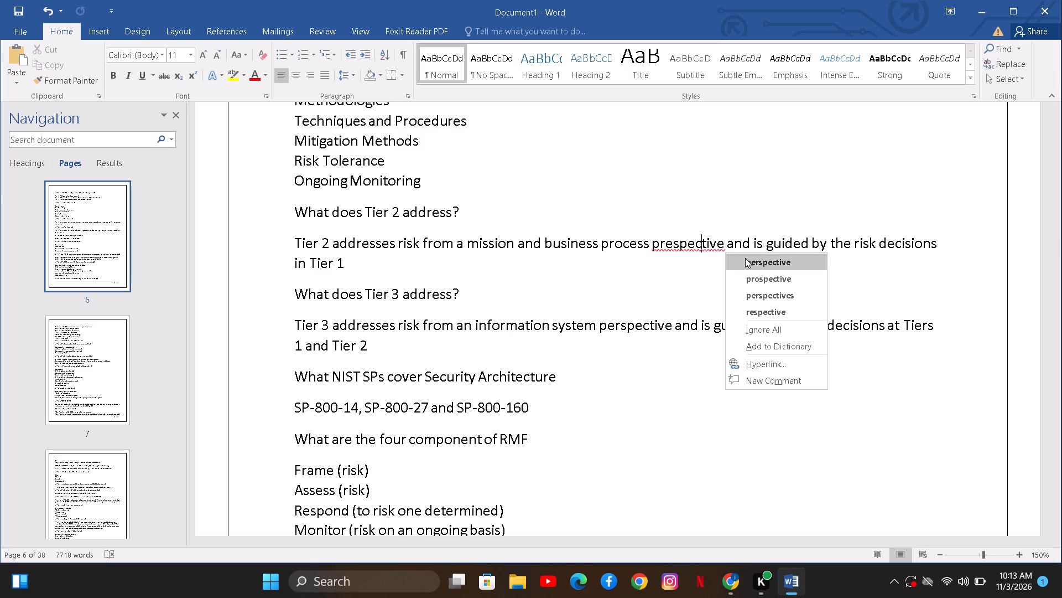
{"action": "left_click", "coordinate": [753, 262]}
Correct the misspellings in the three-tier risk management answer on page 6 to "Environment", "Information", "Business" and "Mission".
{"action": "scroll", "coordinate": [619, 275], "scroll_direction": "up", "scroll_amount": 6}
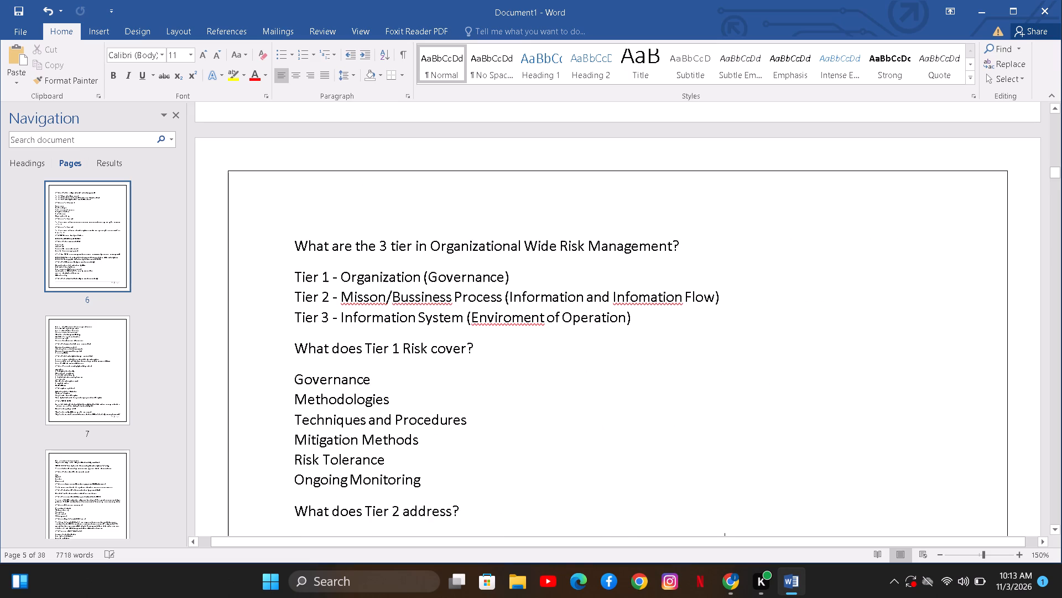
{"action": "right_click", "coordinate": [504, 325]}
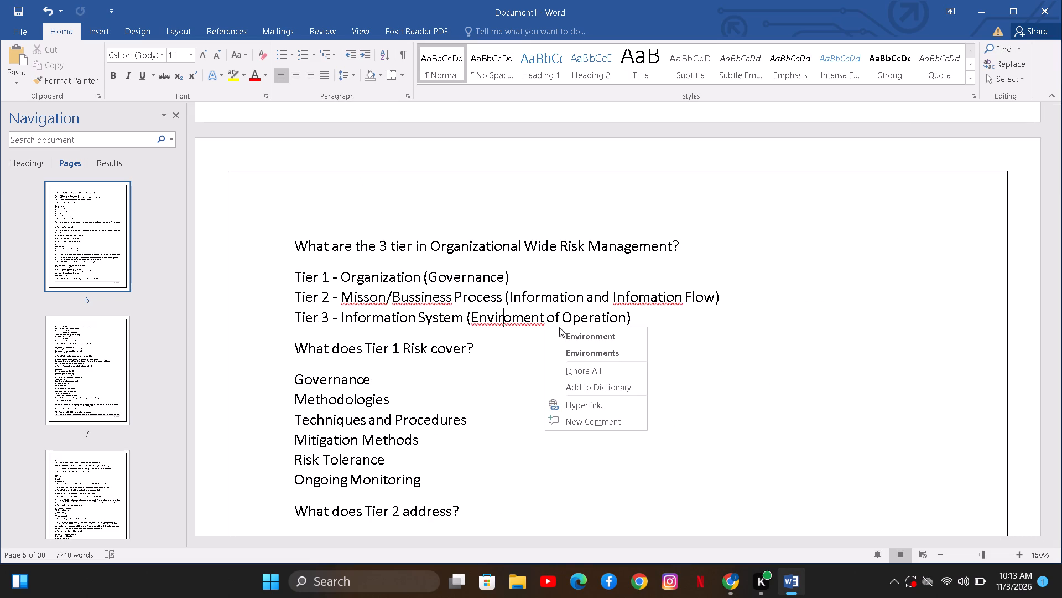
{"action": "left_click", "coordinate": [569, 336]}
{"action": "right_click", "coordinate": [641, 296]}
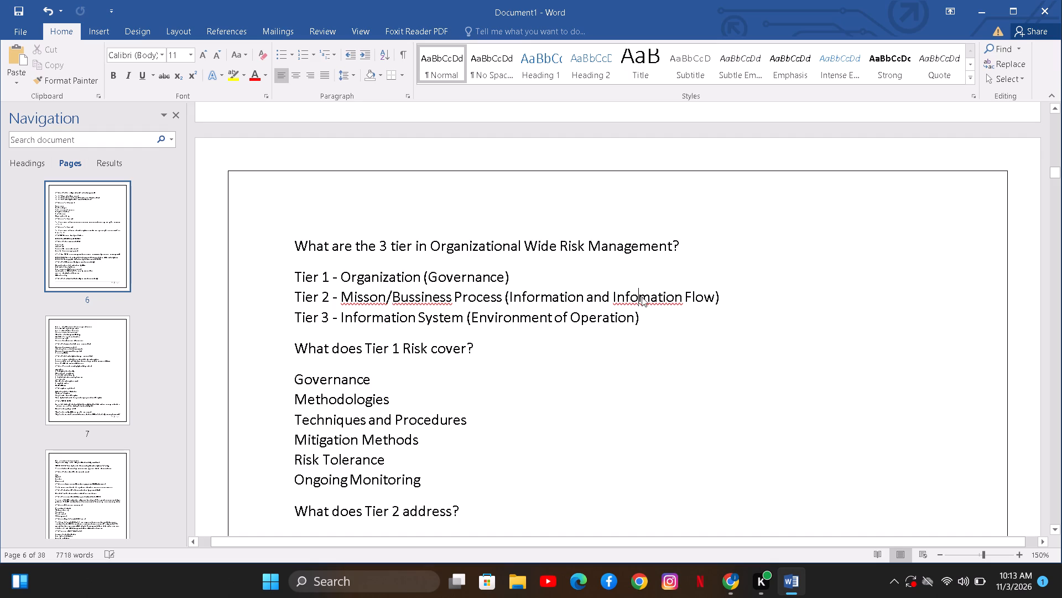
{"action": "left_click", "coordinate": [706, 316]}
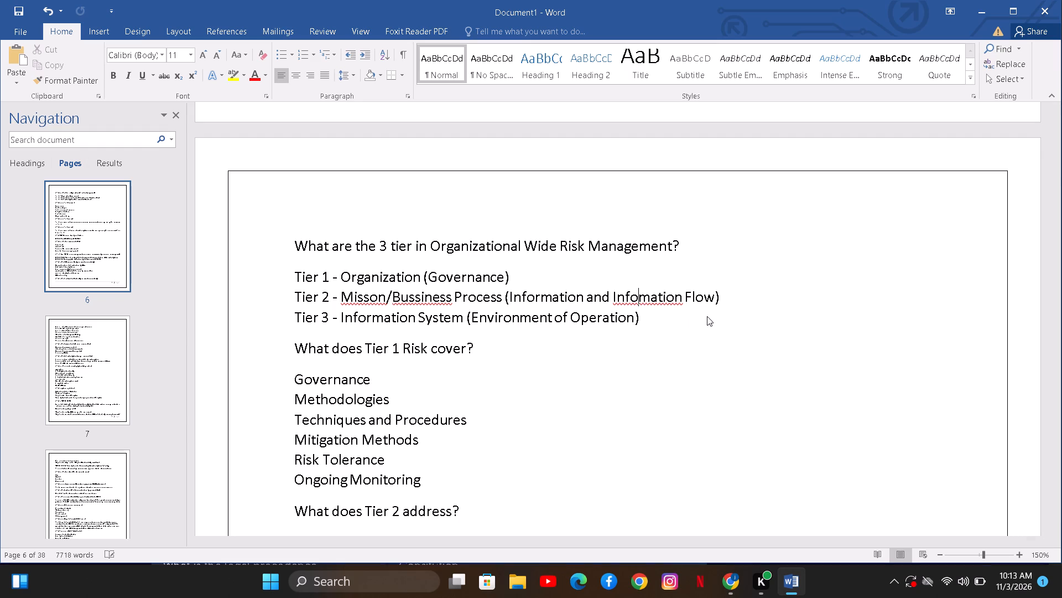
{"action": "right_click", "coordinate": [429, 301]}
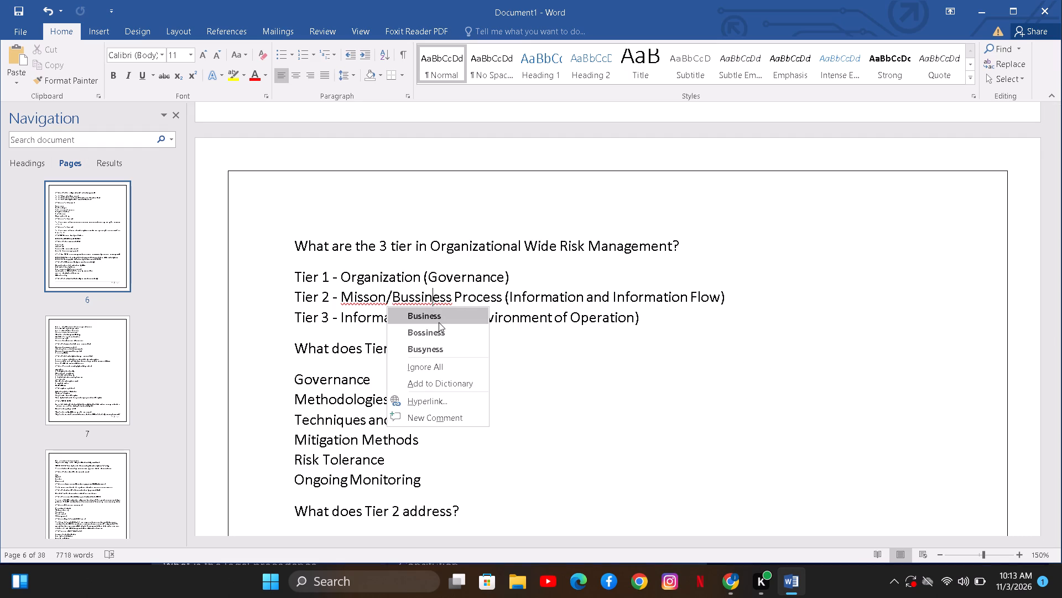
{"action": "left_click", "coordinate": [440, 321]}
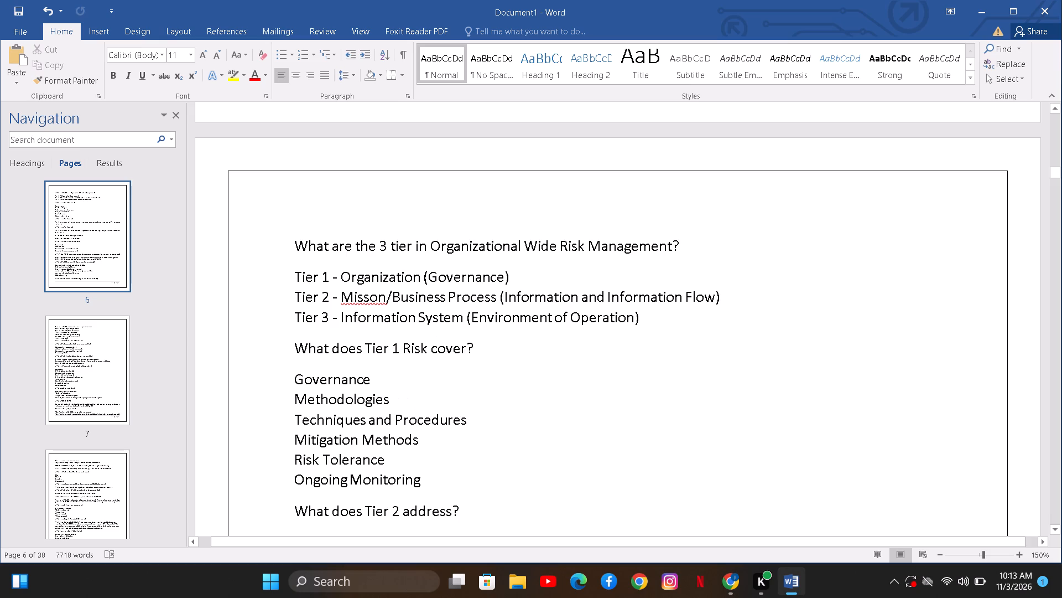
{"action": "right_click", "coordinate": [363, 306]}
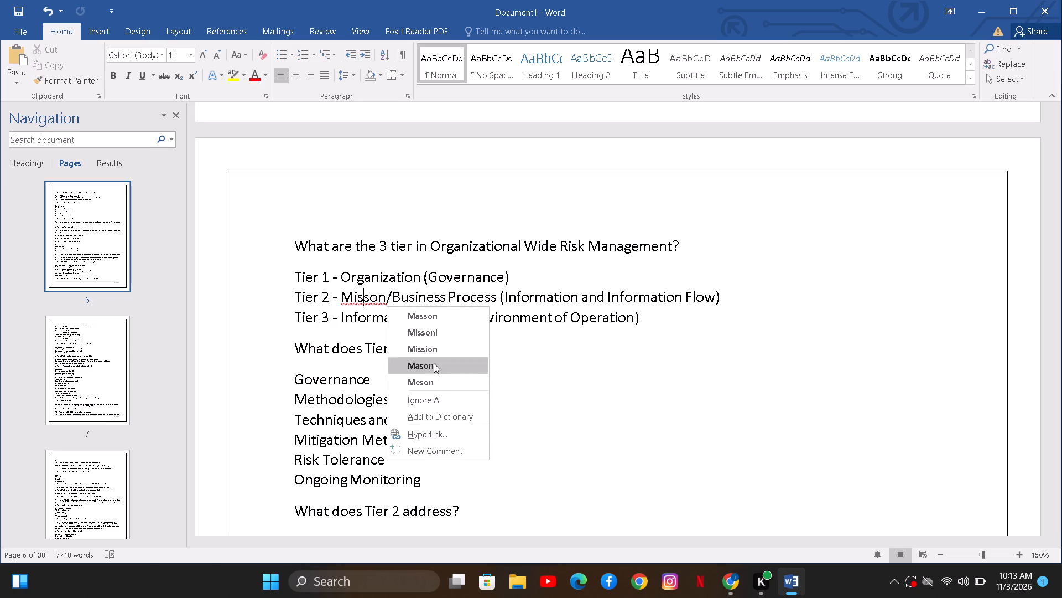
{"action": "left_click", "coordinate": [431, 346]}
Ignore the grammar flag on "SDLC" in the phases question on page 5.
{"action": "scroll", "coordinate": [430, 344], "scroll_direction": "up", "scroll_amount": 6}
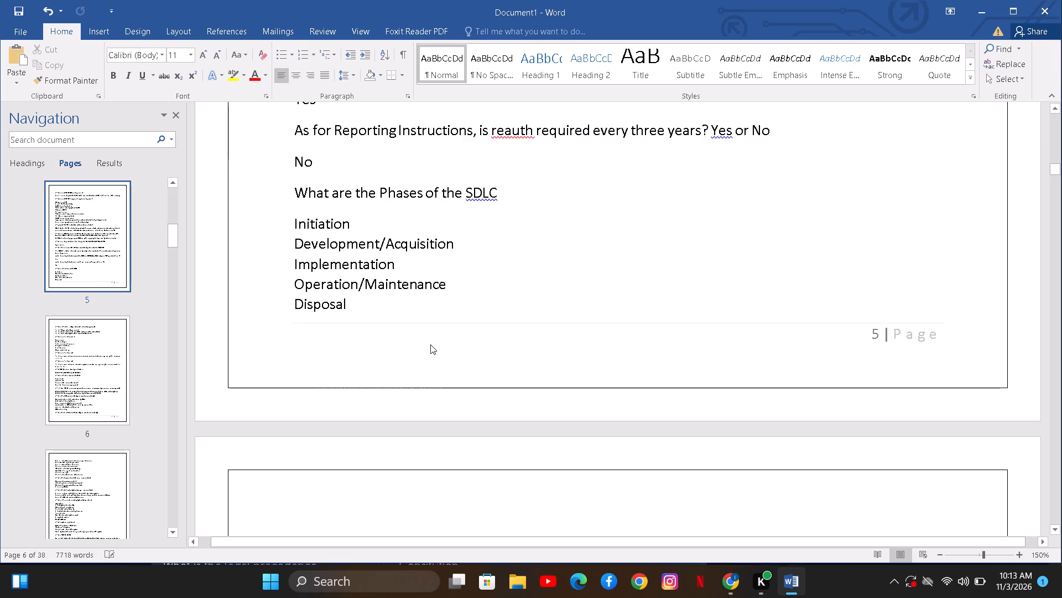
{"action": "scroll", "coordinate": [447, 308], "scroll_direction": "up", "scroll_amount": 3}
{"action": "right_click", "coordinate": [486, 347]}
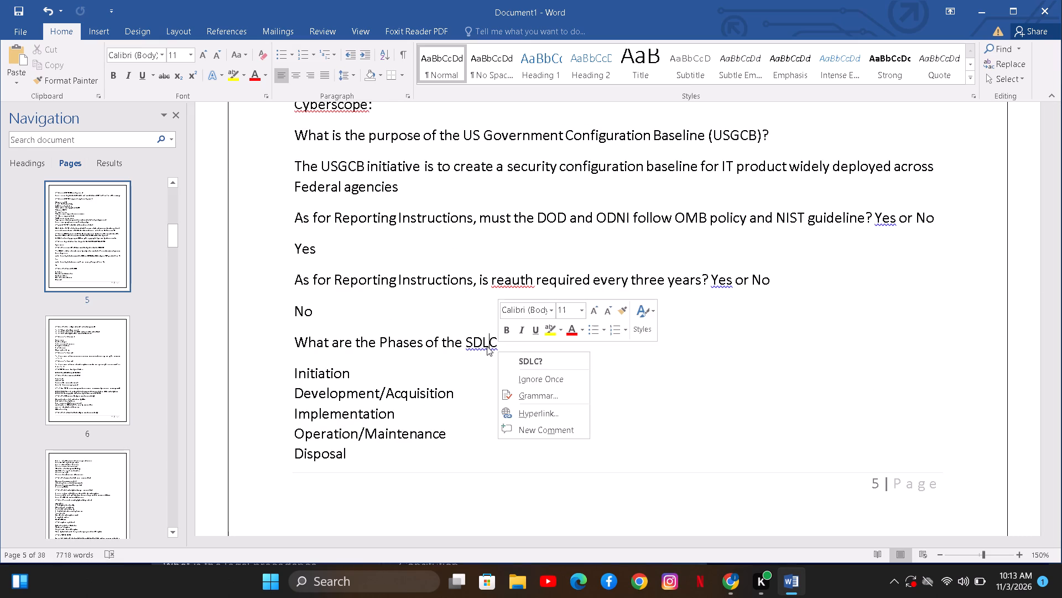
{"action": "left_click", "coordinate": [547, 380]}
Replace the flagged word "reauth" with the suggestion "wreath" in the three-year Reporting Instructions question on page 5.
{"action": "right_click", "coordinate": [509, 284]}
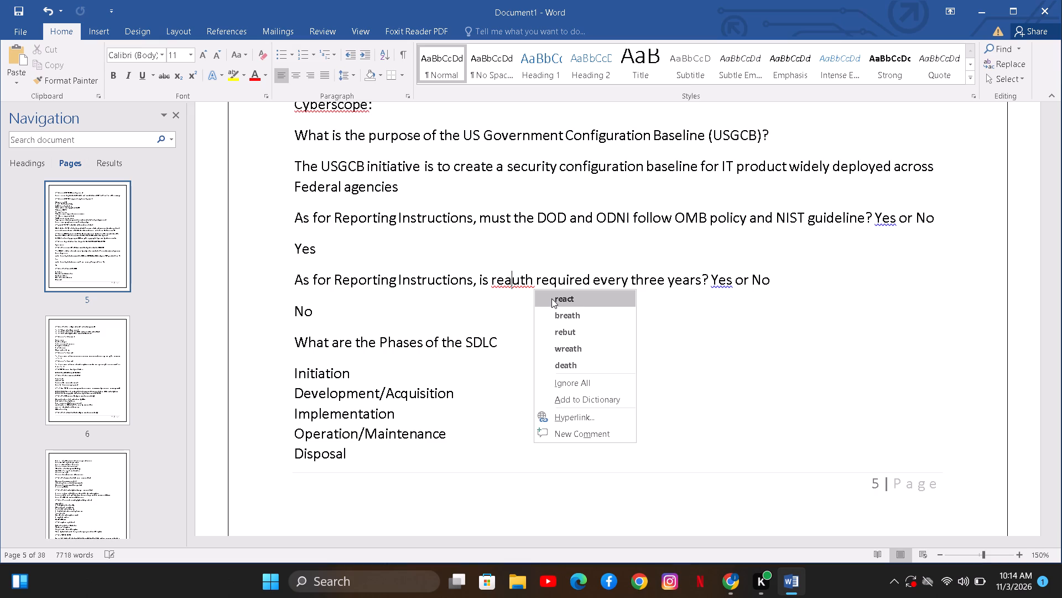
{"action": "left_click", "coordinate": [576, 343]}
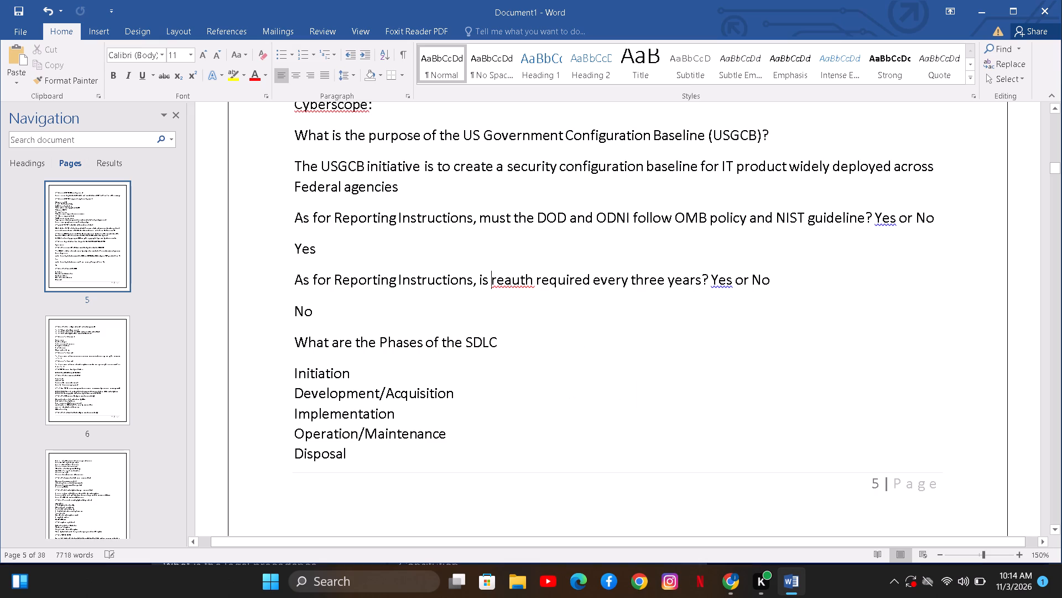
Ignore the grammar flag on "Yes" in the three-year Reporting Instructions question on page 5.
{"action": "right_click", "coordinate": [726, 286]}
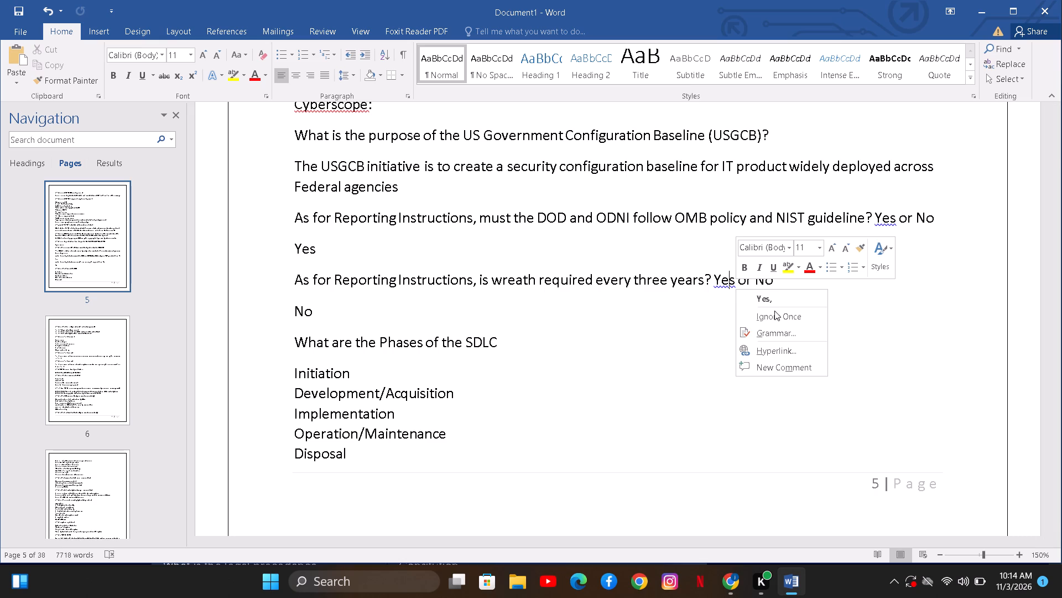
{"action": "left_click", "coordinate": [774, 310]}
Ignore all spelling flags on "Cyberscope" in the OMB reporting instructions answer on page 5.
{"action": "scroll", "coordinate": [590, 312], "scroll_direction": "up", "scroll_amount": 3}
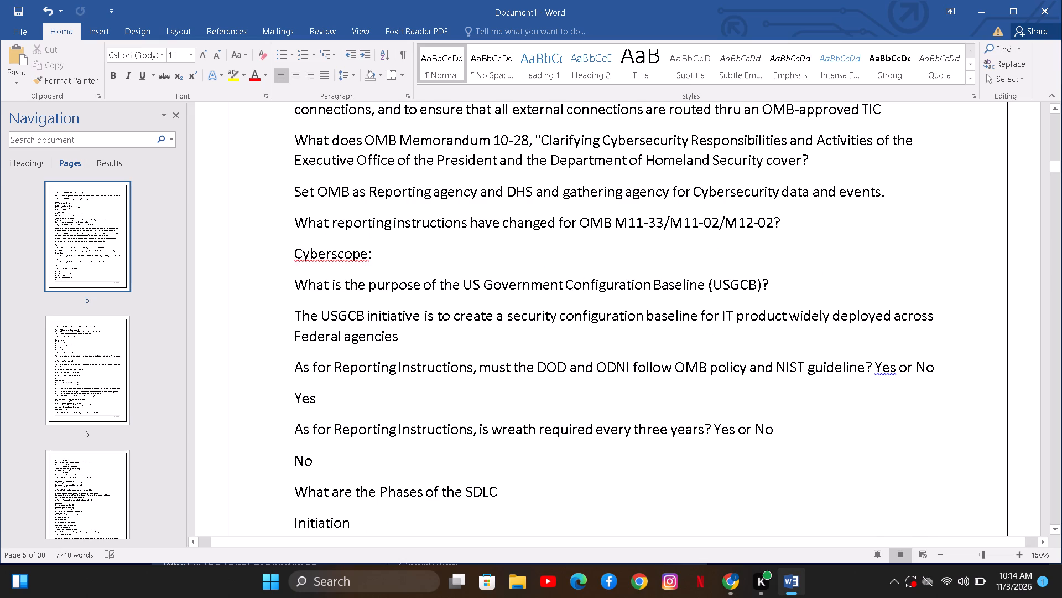
{"action": "right_click", "coordinate": [338, 255]}
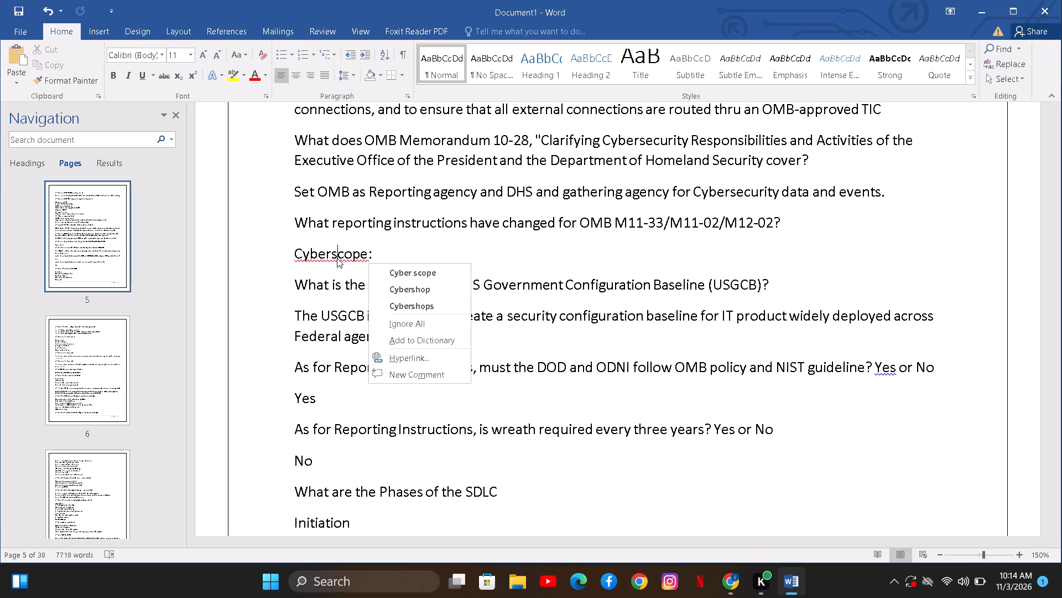
{"action": "left_click", "coordinate": [410, 318]}
Ignore the grammar flag on "Yes" in the question about DOD and ODNI following OMB policy.
{"action": "right_click", "coordinate": [887, 370]}
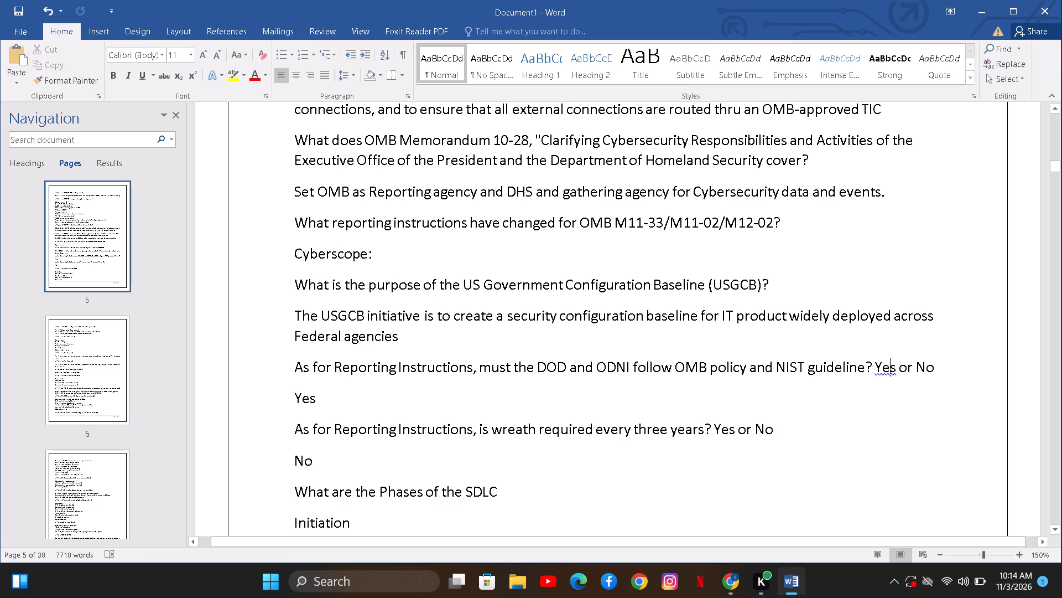
{"action": "left_click", "coordinate": [821, 400]}
Ignore the comma-spacing grammar flags in the M05-24 to M11-11 list of the HSPD-12 question on page 4.
{"action": "scroll", "coordinate": [580, 302], "scroll_direction": "up", "scroll_amount": 16}
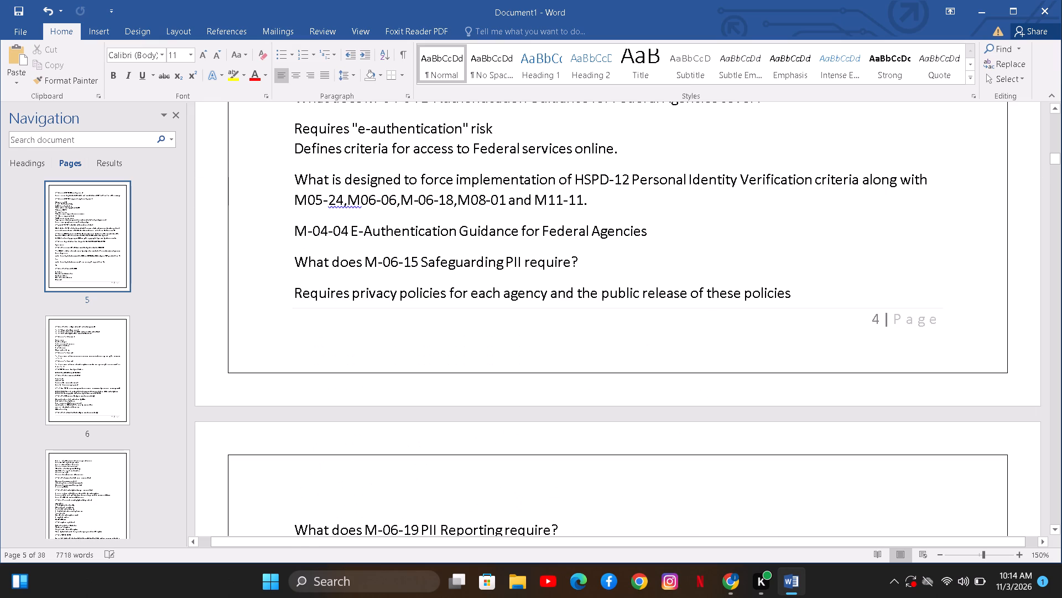
{"action": "right_click", "coordinate": [348, 207]}
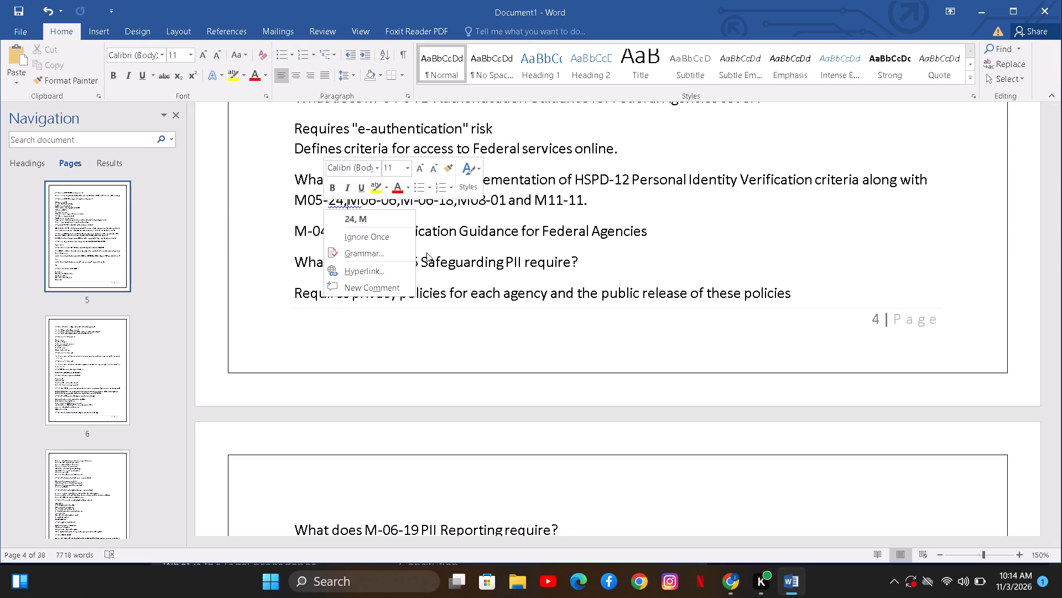
{"action": "left_click", "coordinate": [395, 240]}
{"action": "right_click", "coordinate": [409, 205]}
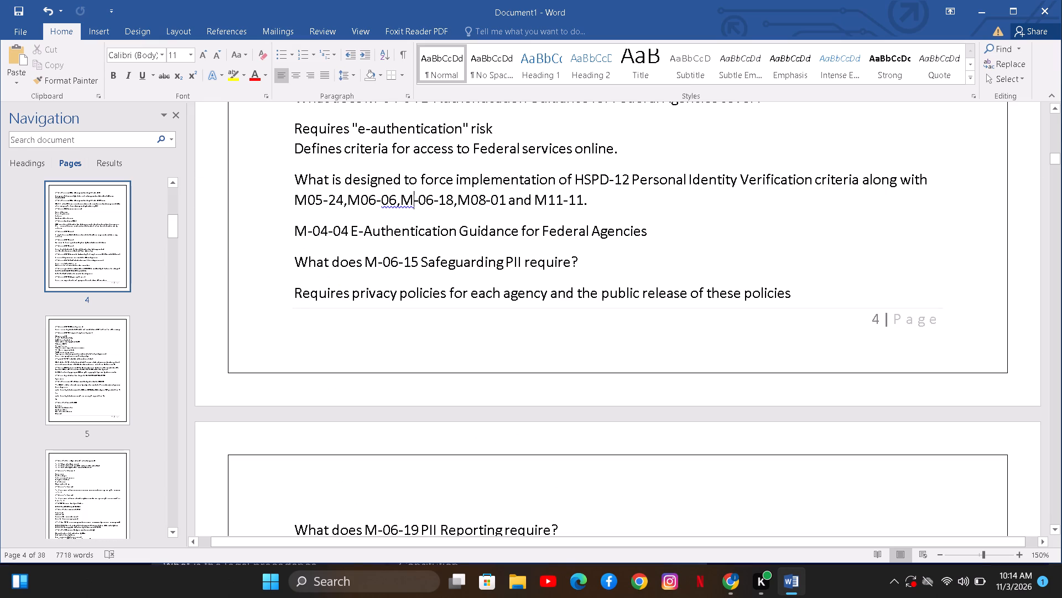
{"action": "left_click", "coordinate": [389, 237]}
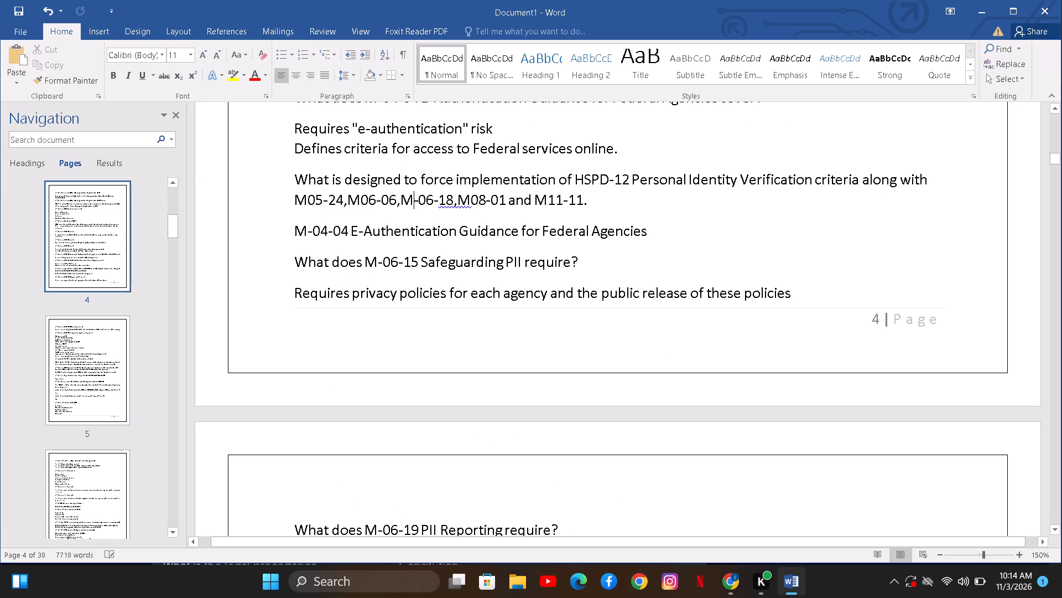
{"action": "right_click", "coordinate": [460, 204]}
{"action": "left_click", "coordinate": [394, 239]}
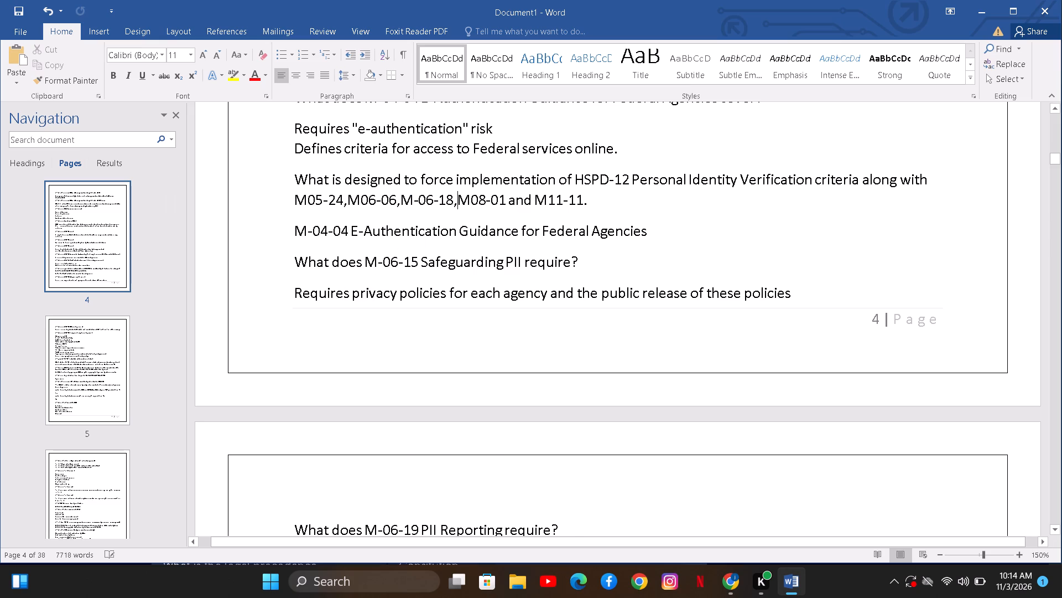
Ignore the grammar flags on "Revised" and "123" in the Circular A-127 and A-123 questions on page 4.
{"action": "scroll", "coordinate": [408, 230], "scroll_direction": "up", "scroll_amount": 14}
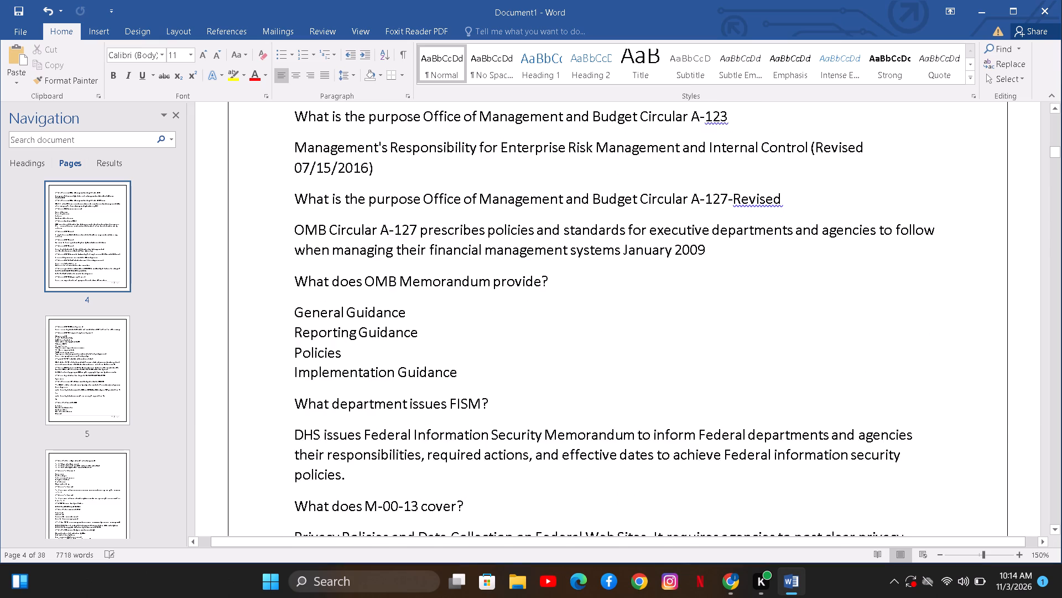
{"action": "scroll", "coordinate": [440, 244], "scroll_direction": "up", "scroll_amount": 5}
{"action": "scroll", "coordinate": [806, 348], "scroll_direction": "down", "scroll_amount": 4}
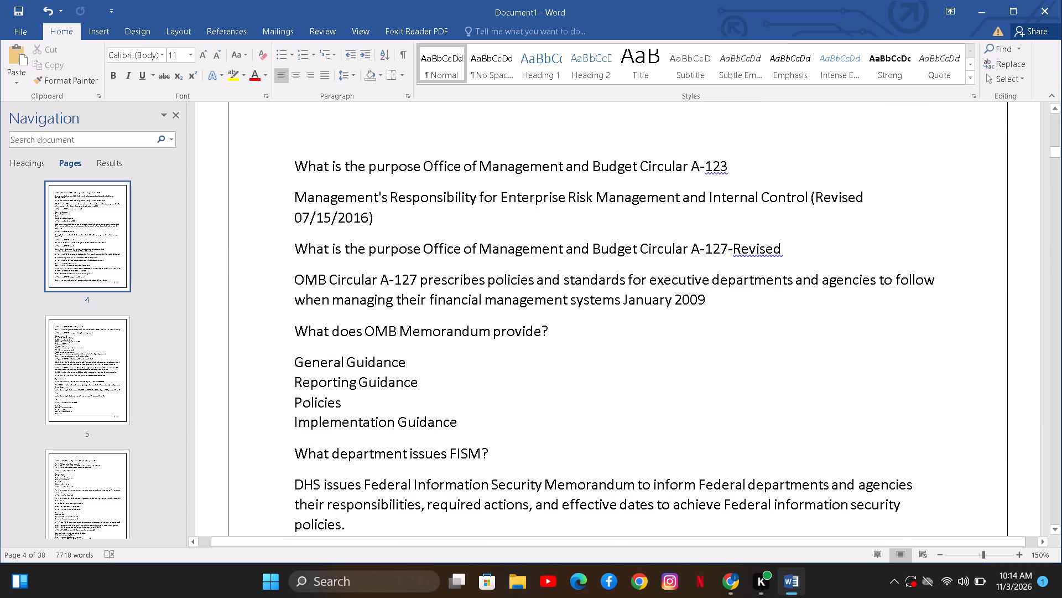
{"action": "right_click", "coordinate": [752, 249]}
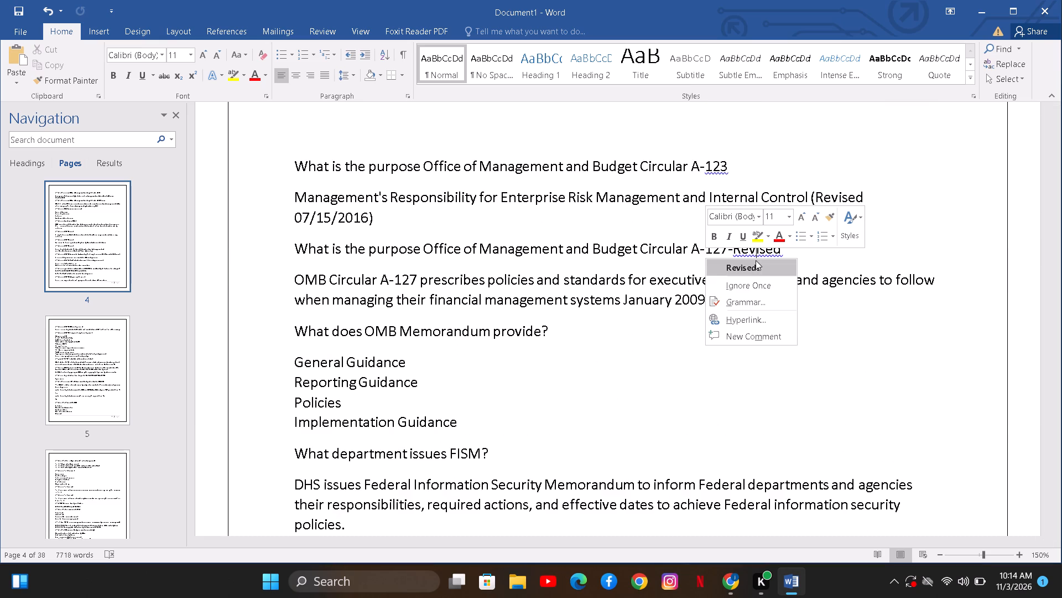
{"action": "left_click", "coordinate": [757, 281]}
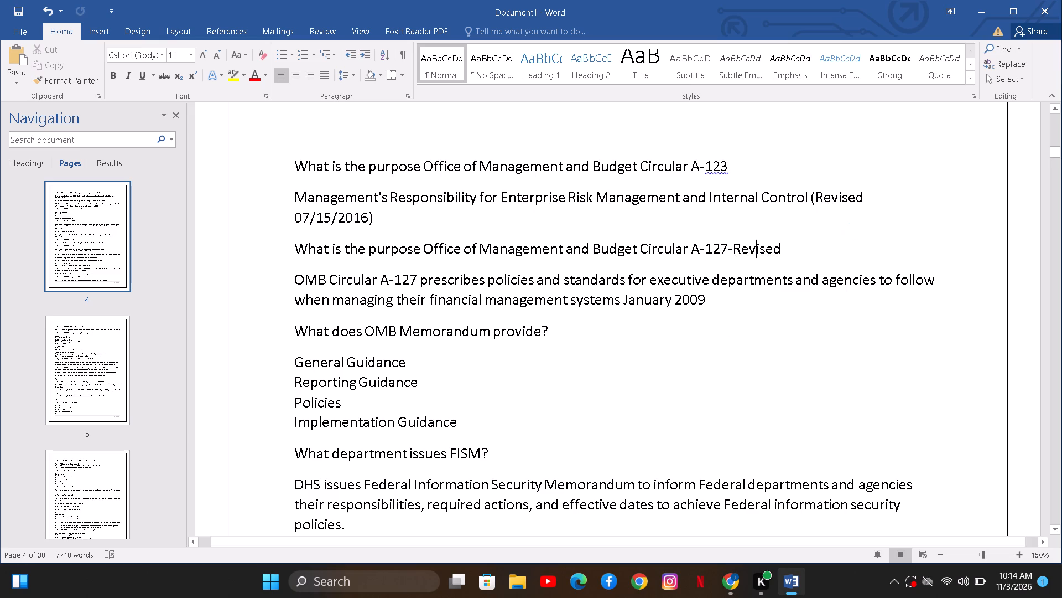
{"action": "right_click", "coordinate": [714, 172]}
{"action": "left_click", "coordinate": [742, 199]}
Ignore the grammar flag on "1998" in the Economic Espionage Act question on page 3.
{"action": "scroll", "coordinate": [623, 251], "scroll_direction": "up", "scroll_amount": 5}
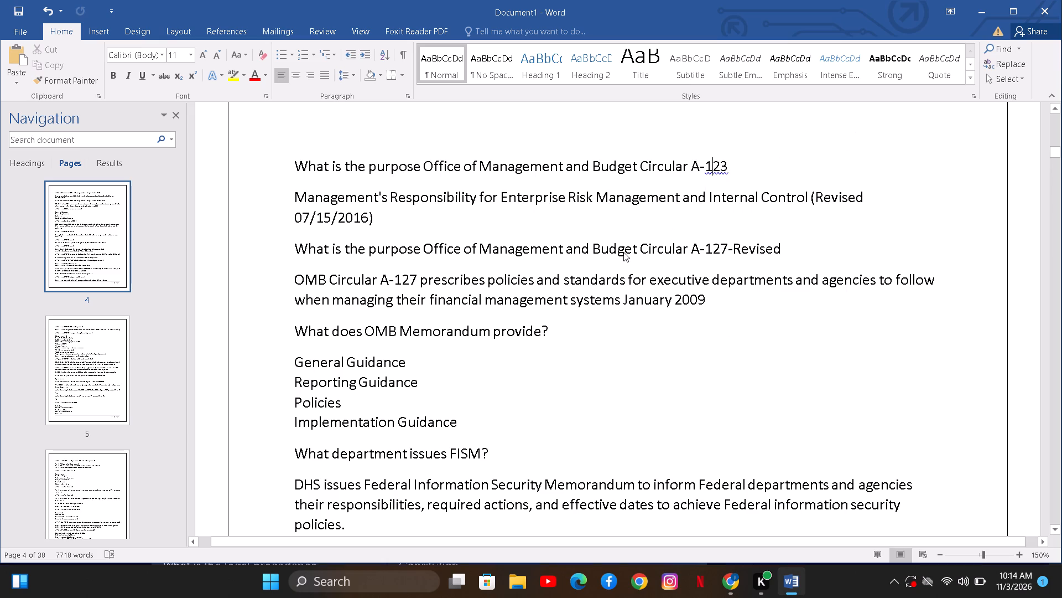
{"action": "scroll", "coordinate": [627, 249], "scroll_direction": "up", "scroll_amount": 1}
{"action": "scroll", "coordinate": [681, 232], "scroll_direction": "up", "scroll_amount": 5}
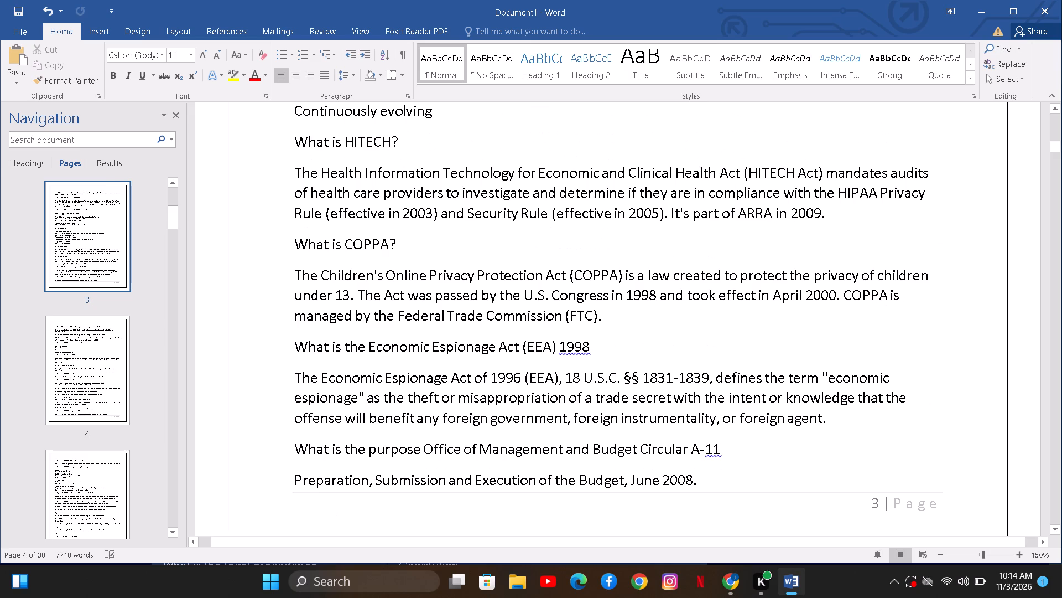
{"action": "right_click", "coordinate": [575, 347]}
{"action": "left_click", "coordinate": [631, 387]}
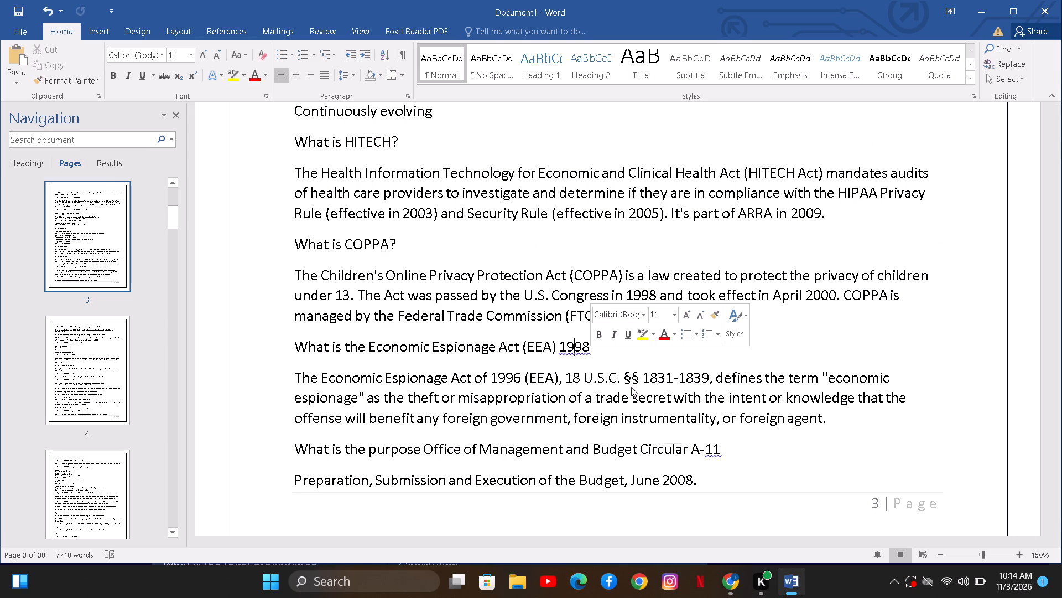
Correct "goverment infomation" to "government information" in the E-Government Act answer on page 3.
{"action": "scroll", "coordinate": [495, 318], "scroll_direction": "up", "scroll_amount": 8}
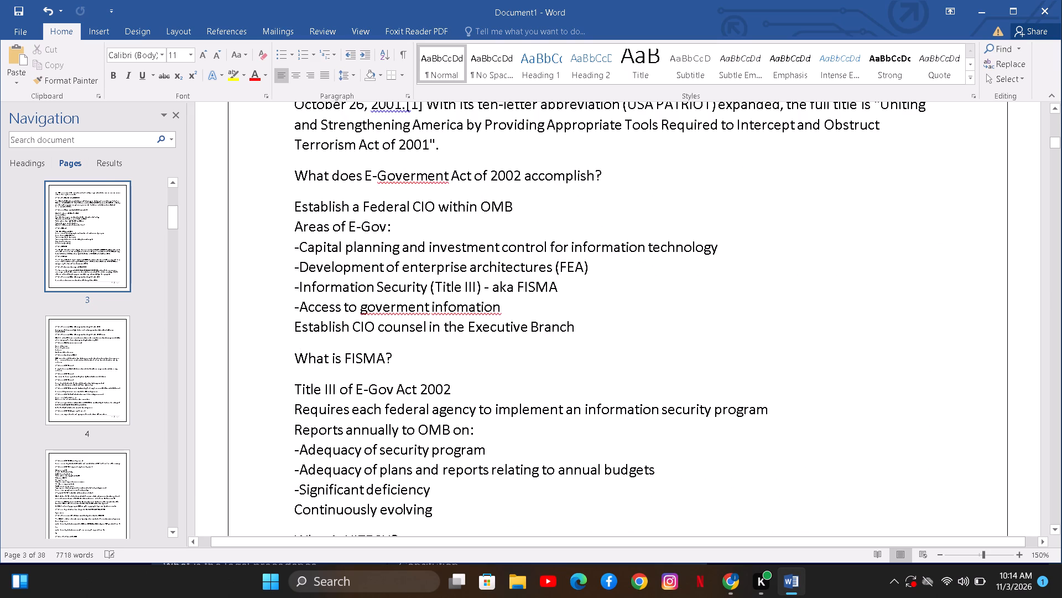
{"action": "right_click", "coordinate": [428, 312]}
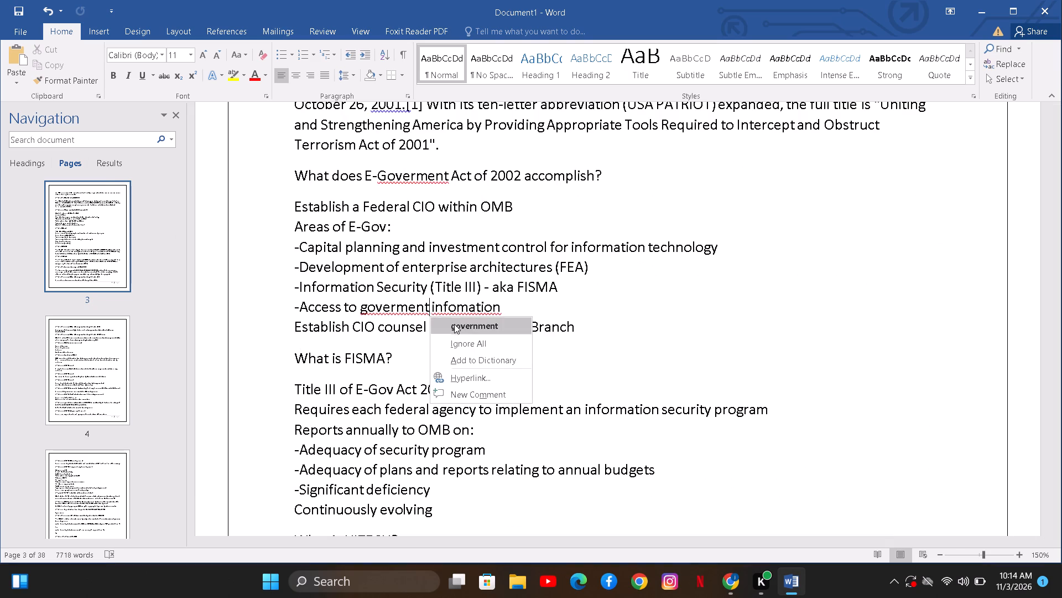
{"action": "left_click", "coordinate": [454, 323]}
{"action": "right_click", "coordinate": [455, 310]}
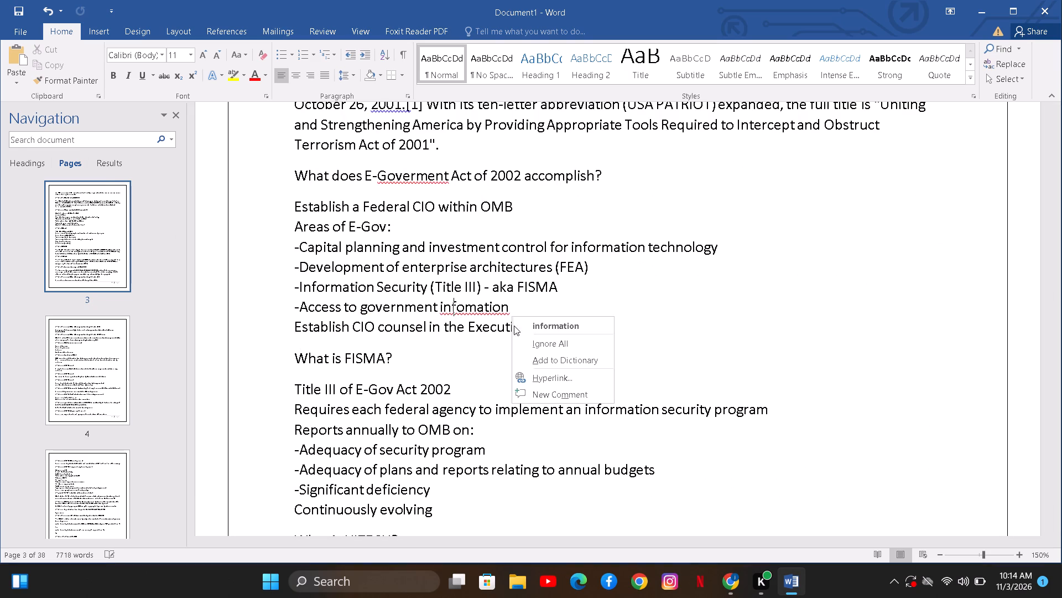
{"action": "left_click", "coordinate": [535, 331]}
Correct "E-Goverment" to "E-Government" in the E-Government Act question and ignore the grammar flag on "2001.[1]" in the USA PATRIOT Act answer.
{"action": "right_click", "coordinate": [410, 177]}
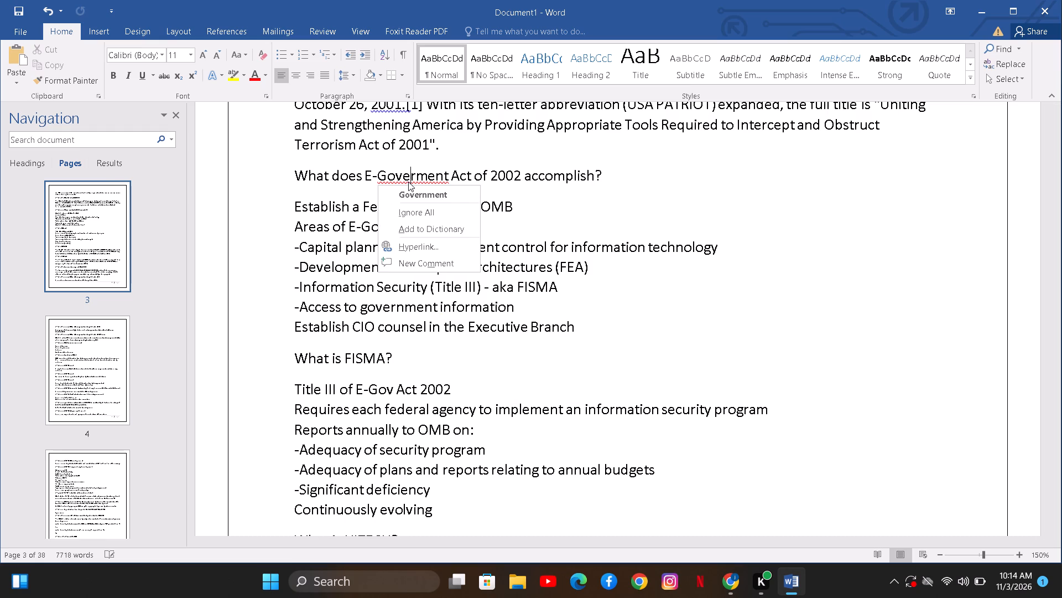
{"action": "left_click", "coordinate": [424, 193]}
{"action": "scroll", "coordinate": [421, 203], "scroll_direction": "up", "scroll_amount": 3}
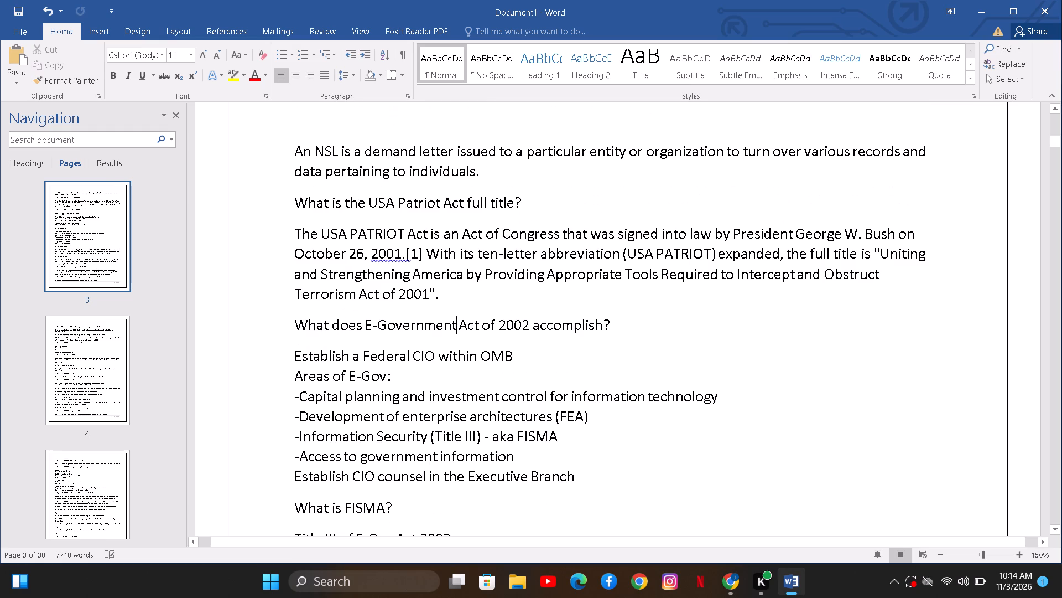
{"action": "right_click", "coordinate": [387, 257]}
{"action": "left_click", "coordinate": [439, 288]}
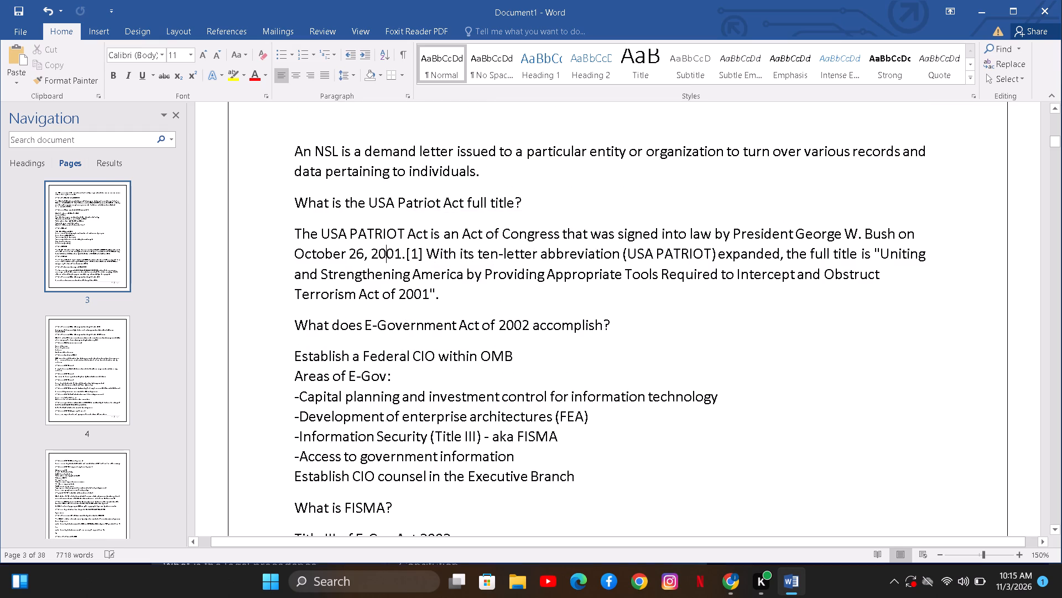
On page 2, correct "Goverment" to "Government" in the GISRA question and "milatary" to "military" in the National Security System answer.
{"action": "scroll", "coordinate": [441, 286], "scroll_direction": "up", "scroll_amount": 11}
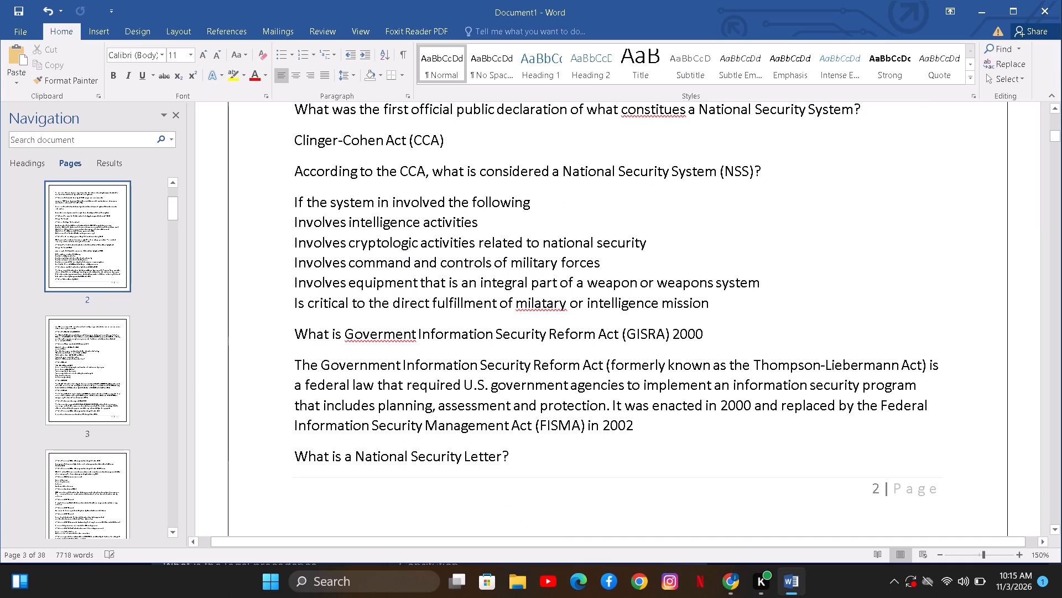
{"action": "right_click", "coordinate": [382, 334]}
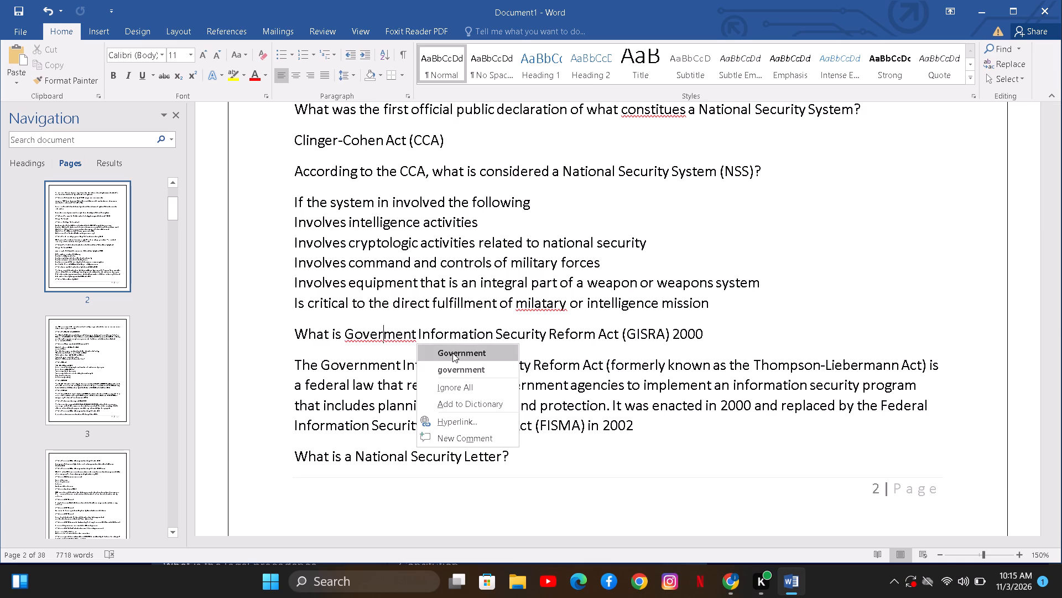
{"action": "left_click", "coordinate": [455, 352]}
{"action": "right_click", "coordinate": [538, 308]}
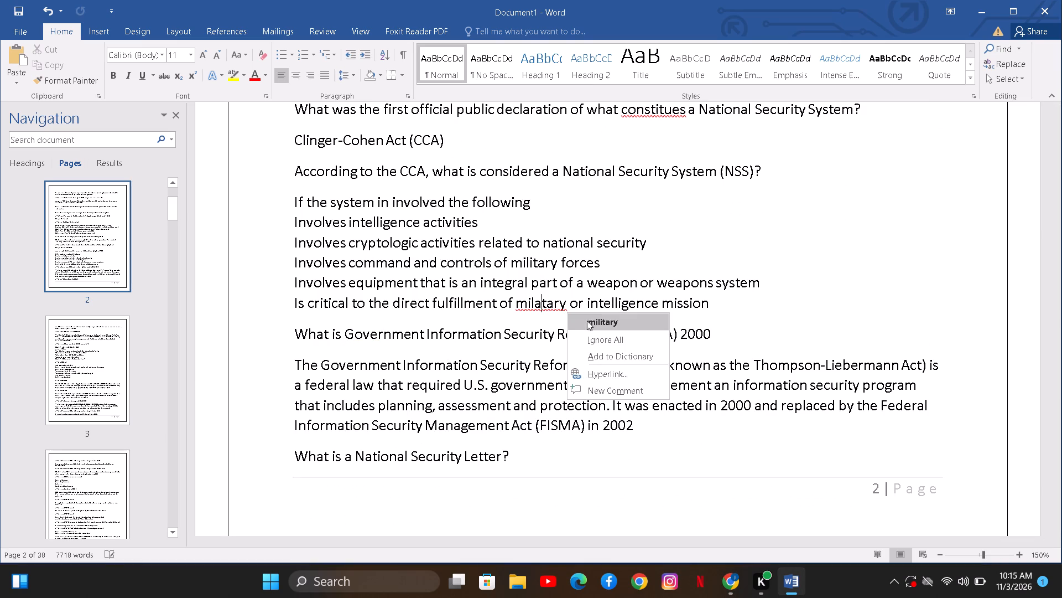
{"action": "left_click", "coordinate": [589, 321]}
Ignore the grammar flag on "2000" in the GISRA question and correct "constitues" to "constitutes" in the National Security System declaration question.
{"action": "scroll", "coordinate": [471, 317], "scroll_direction": "up", "scroll_amount": 1}
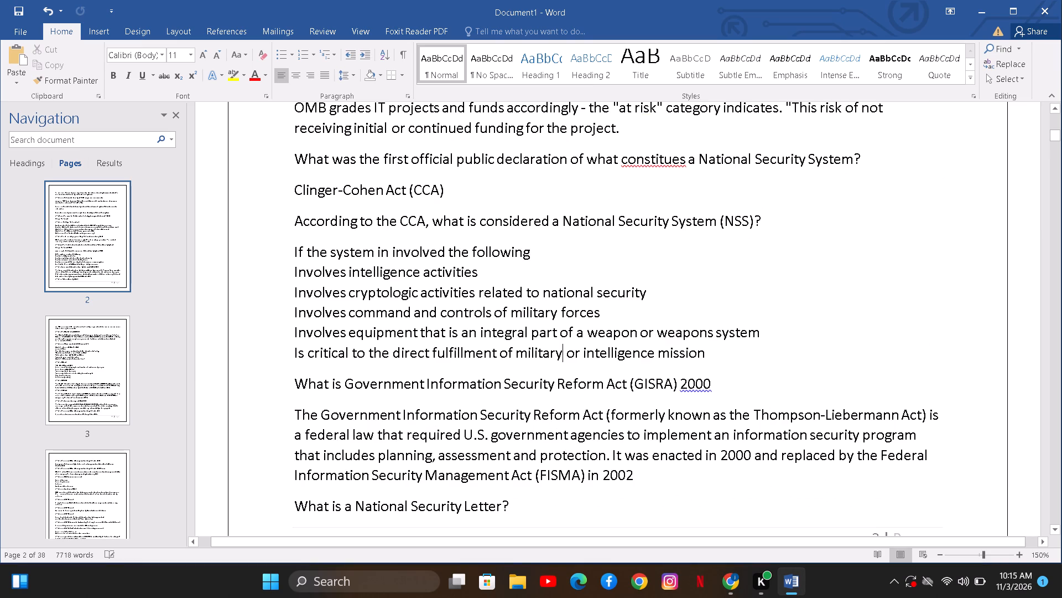
{"action": "right_click", "coordinate": [693, 384]}
{"action": "left_click", "coordinate": [763, 416]}
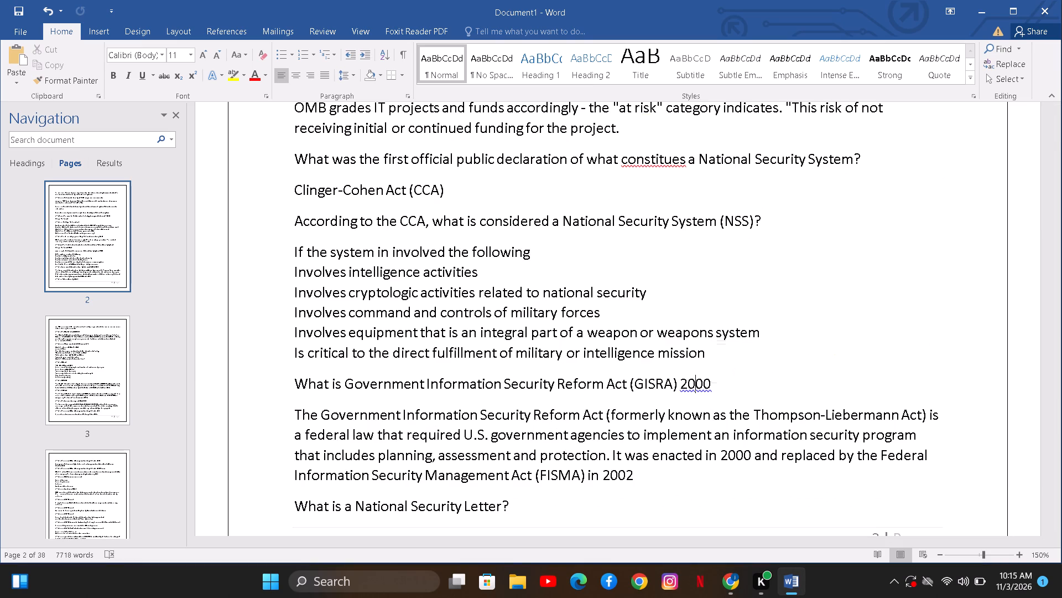
{"action": "right_click", "coordinate": [648, 162]}
{"action": "left_click", "coordinate": [746, 172]}
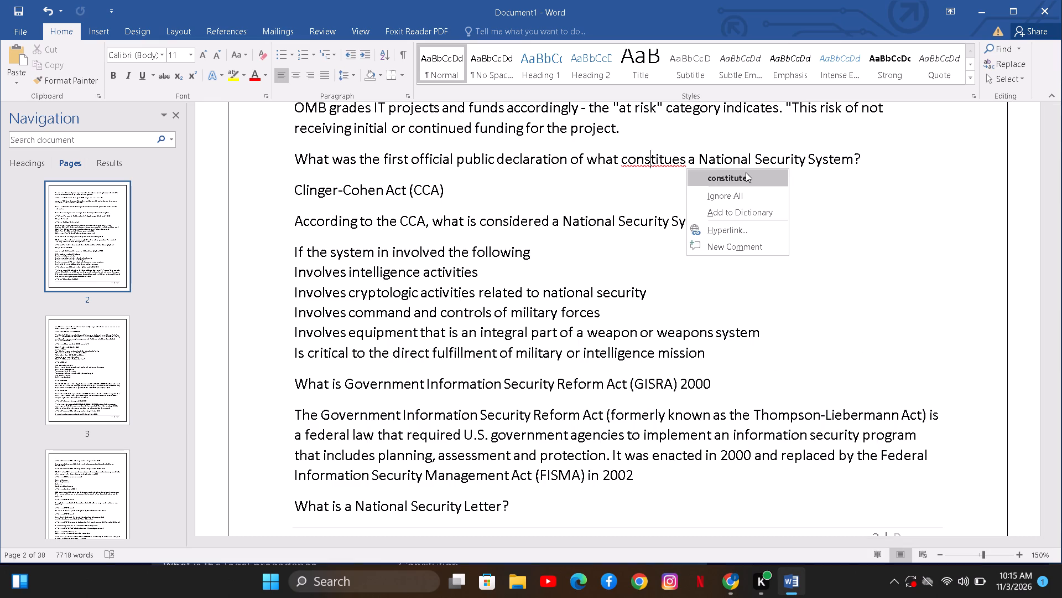
In the Clinger-Cohen Act answer, correct both "Goverment" misspellings to "Government" and ignore the spelling flag on "acquisition,use,and".
{"action": "scroll", "coordinate": [541, 221], "scroll_direction": "up", "scroll_amount": 4}
{"action": "right_click", "coordinate": [778, 206]}
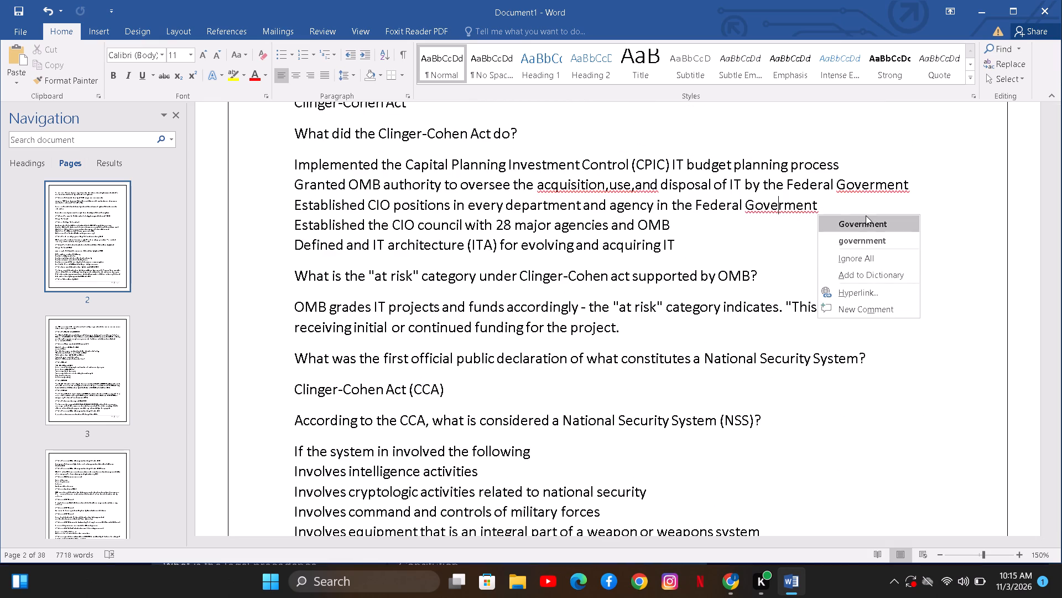
{"action": "left_click", "coordinate": [867, 215]}
{"action": "right_click", "coordinate": [880, 186]}
{"action": "left_click", "coordinate": [784, 202]}
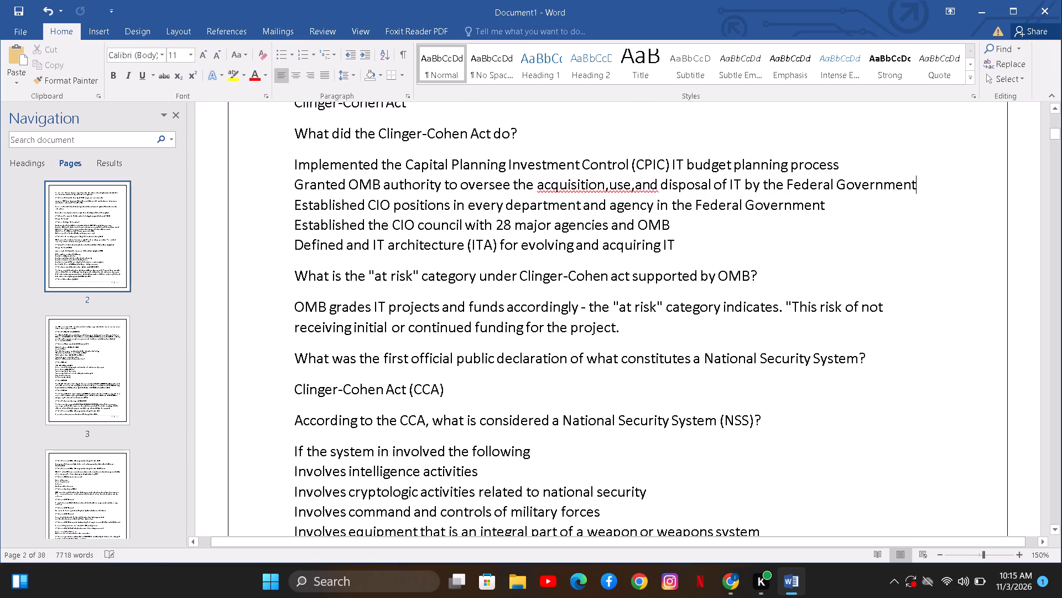
{"action": "right_click", "coordinate": [577, 189]}
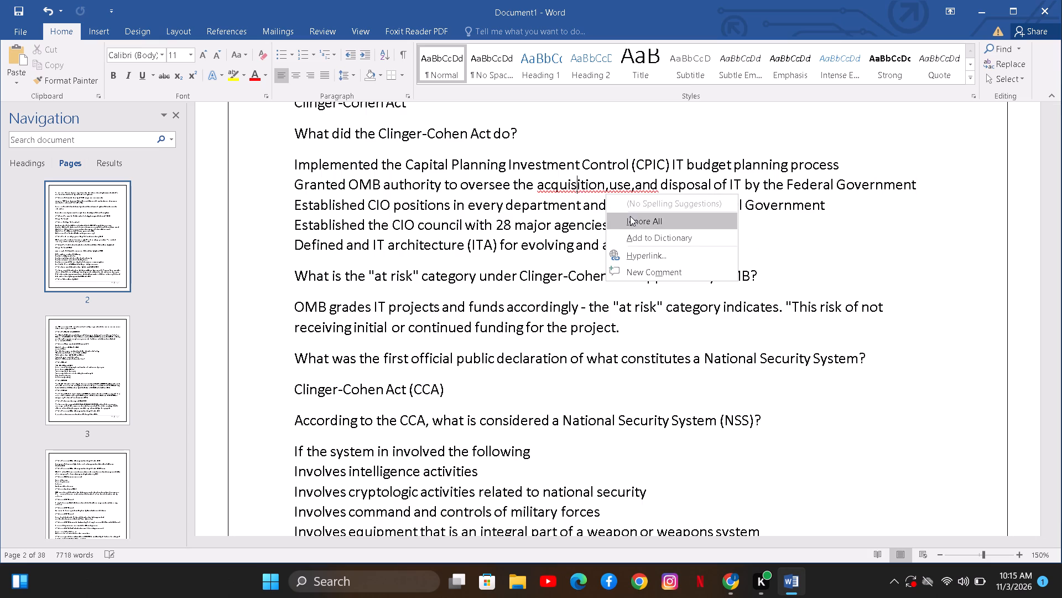
{"action": "left_click", "coordinate": [632, 216]}
Correct "know" to "known" in the NIST sentence on page 2 and ignore the grammar flag on "mandate." in the Computer Security Act question.
{"action": "scroll", "coordinate": [500, 199], "scroll_direction": "up", "scroll_amount": 6}
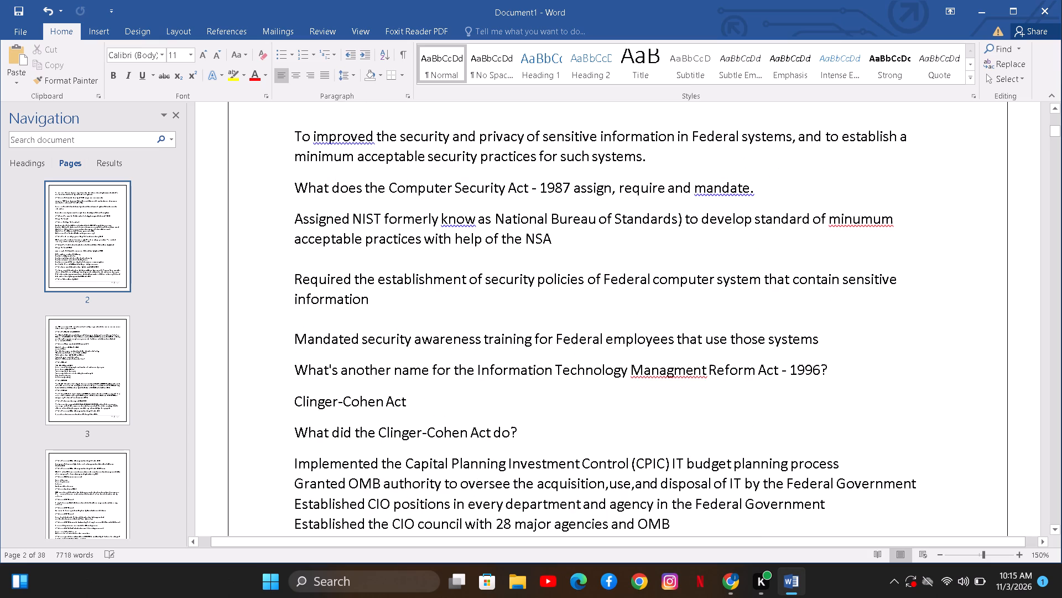
{"action": "right_click", "coordinate": [466, 222]}
{"action": "left_click", "coordinate": [508, 238]}
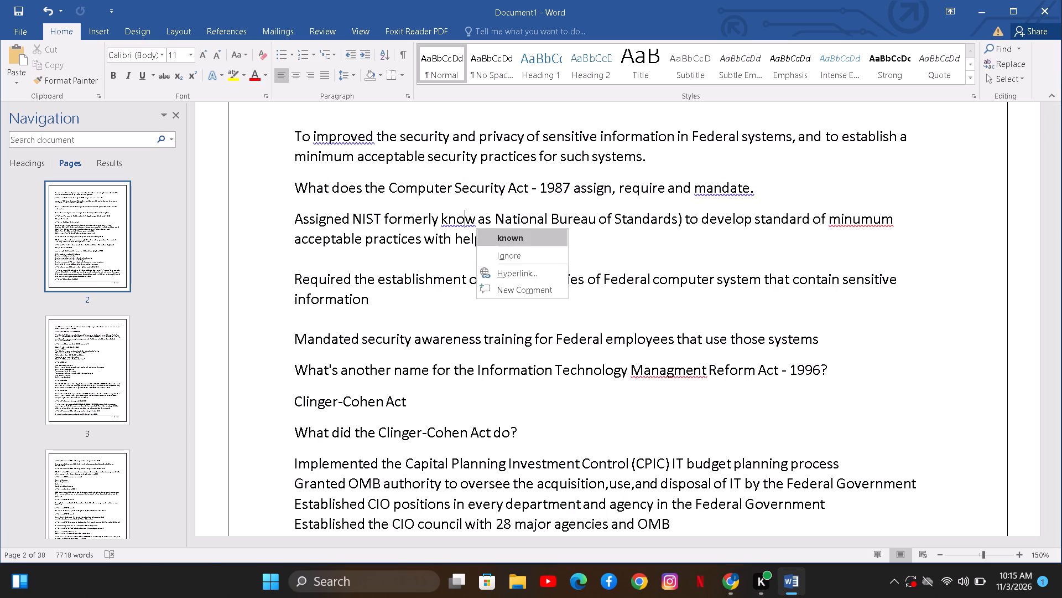
{"action": "right_click", "coordinate": [710, 191]}
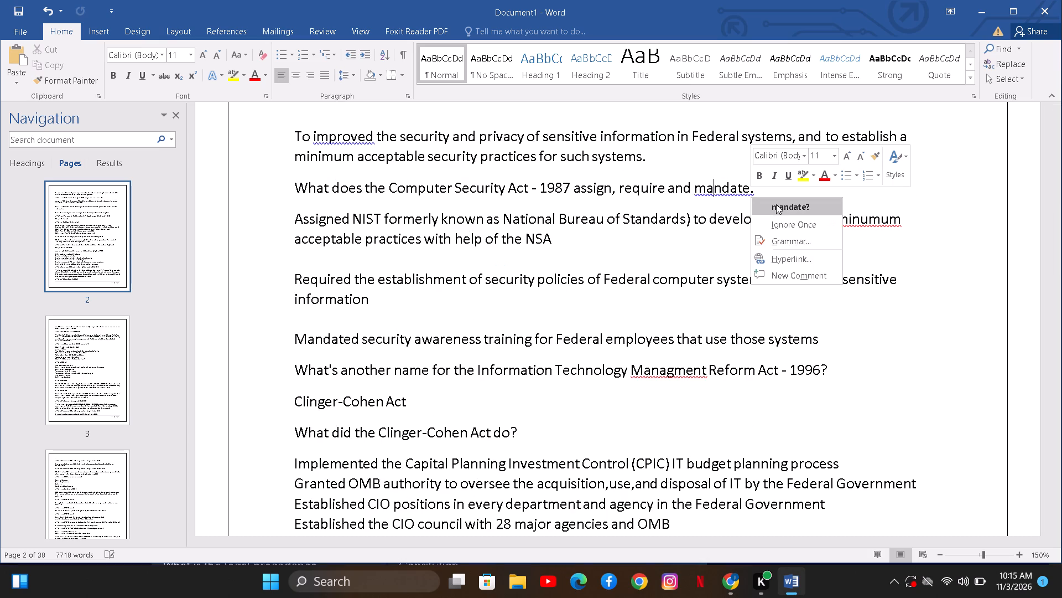
{"action": "left_click", "coordinate": [784, 219]}
Correct "minumum" to "minimum" in the NIST sentence and "improved" to "improve" in the sentence starting page 2.
{"action": "right_click", "coordinate": [870, 221]}
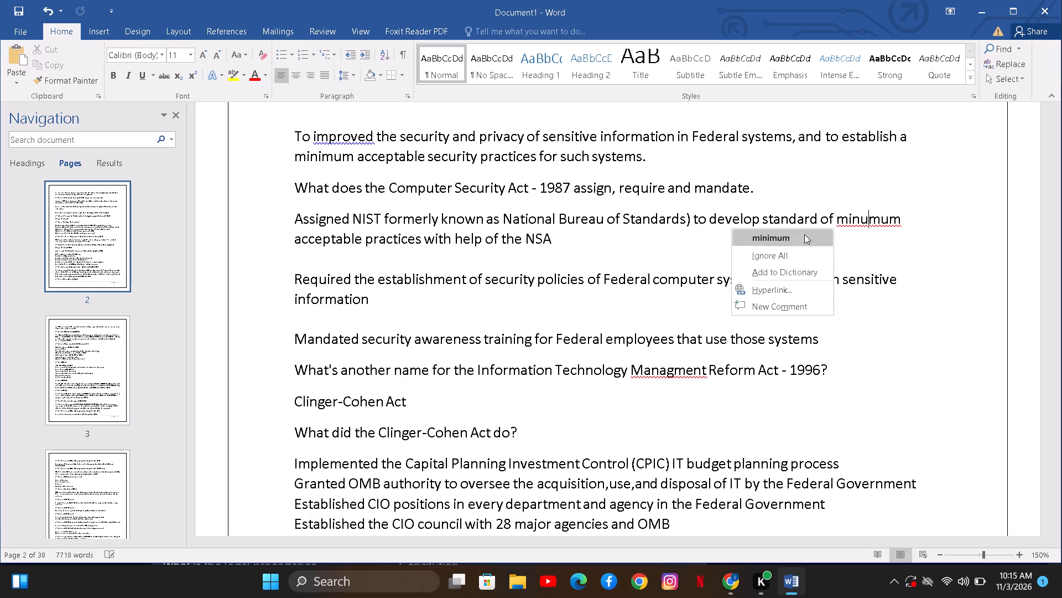
{"action": "left_click", "coordinate": [778, 238]}
{"action": "right_click", "coordinate": [345, 142]}
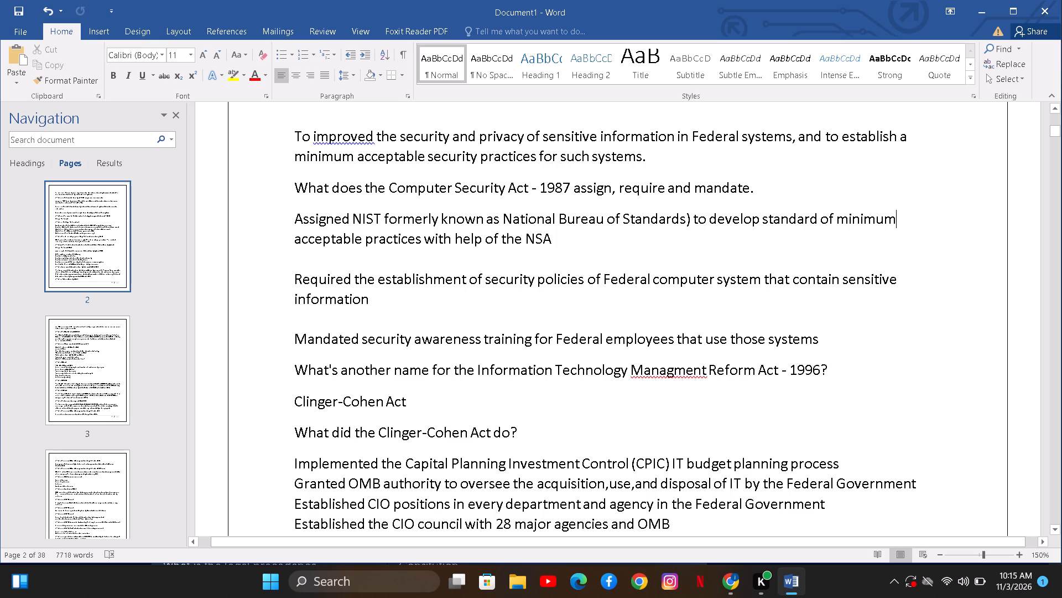
{"action": "left_click", "coordinate": [401, 154]}
Delete the repeated "the" in the question about why the Computer Security Act - 1987 was passed, at the end of page 1.
{"action": "scroll", "coordinate": [398, 169], "scroll_direction": "up", "scroll_amount": 4}
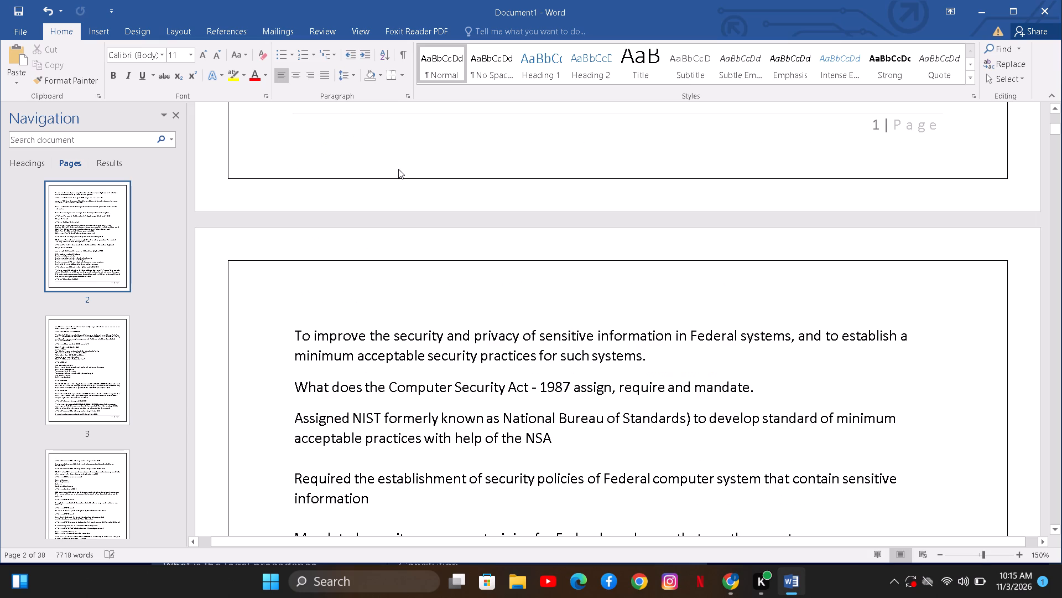
{"action": "scroll", "coordinate": [401, 168], "scroll_direction": "up", "scroll_amount": 4}
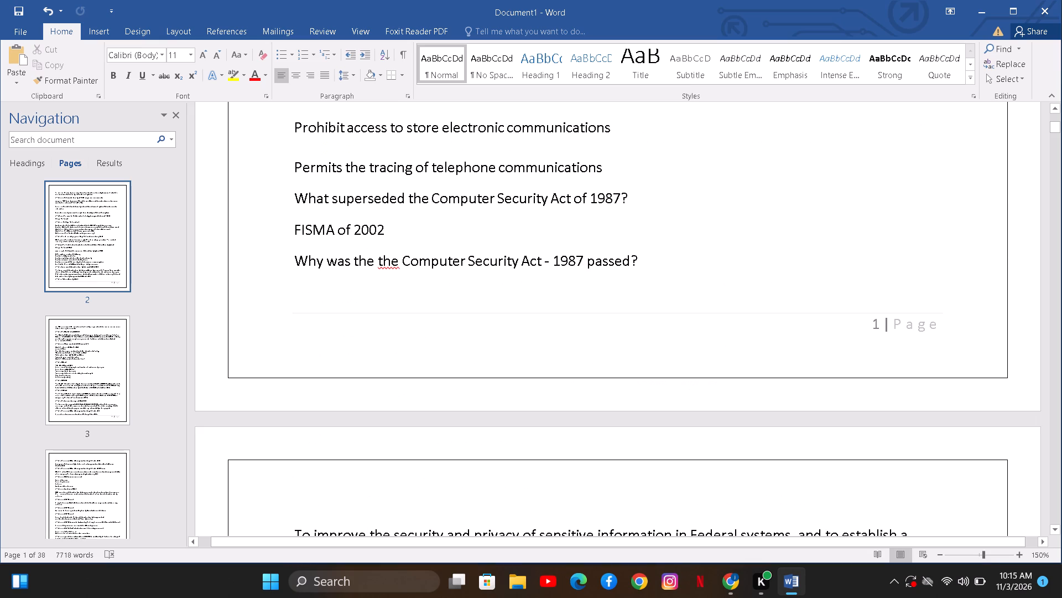
{"action": "right_click", "coordinate": [391, 260]}
{"action": "left_click", "coordinate": [435, 276]}
Correct "Restict" to "Restrict" in the Electronic Communications Privacy Act answer on page 1.
{"action": "scroll", "coordinate": [429, 239], "scroll_direction": "up", "scroll_amount": 5}
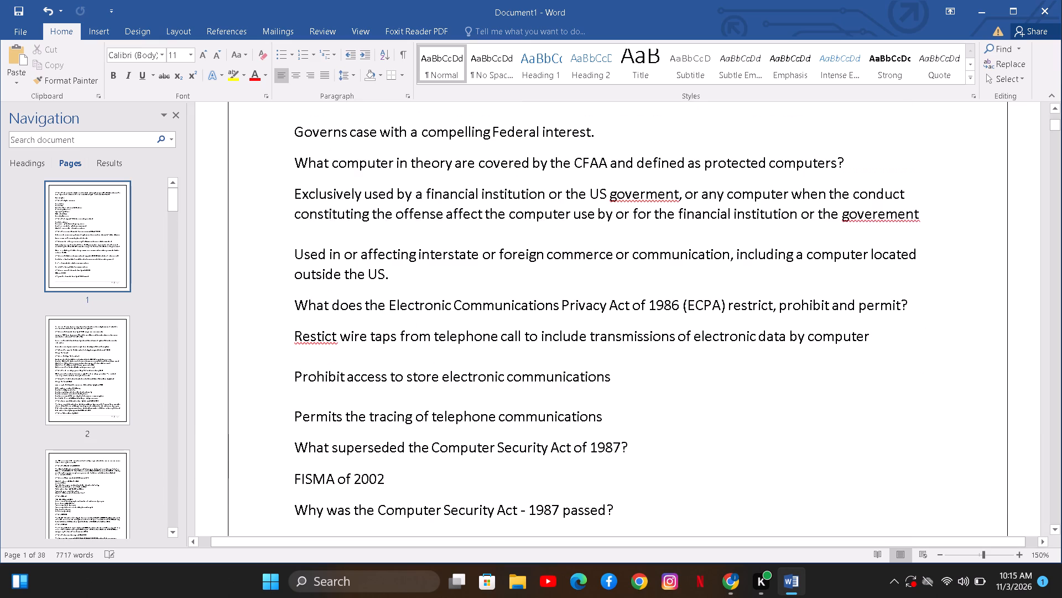
{"action": "right_click", "coordinate": [323, 338]}
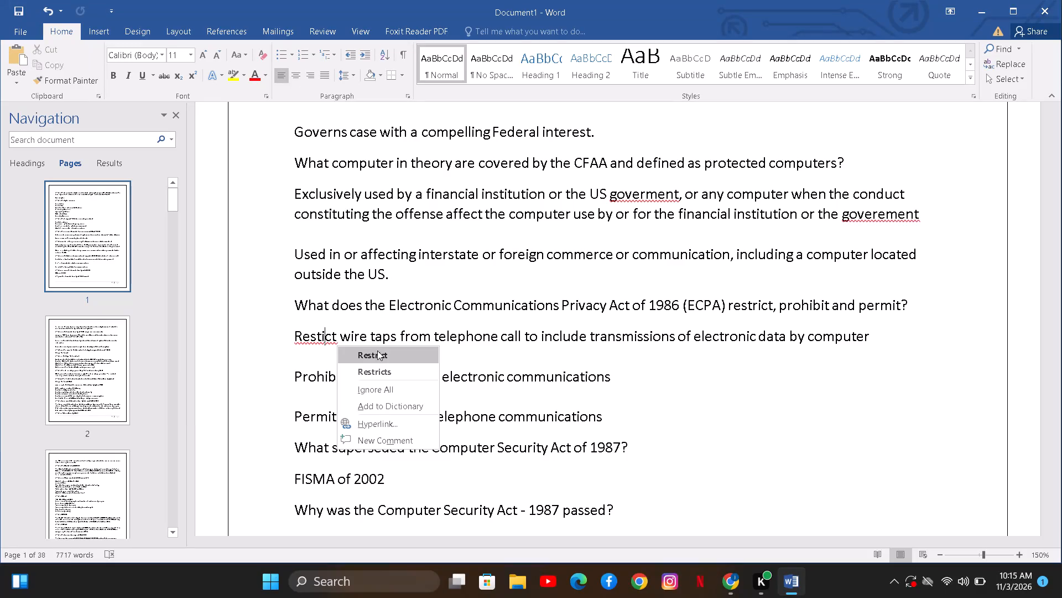
{"action": "left_click", "coordinate": [381, 351]}
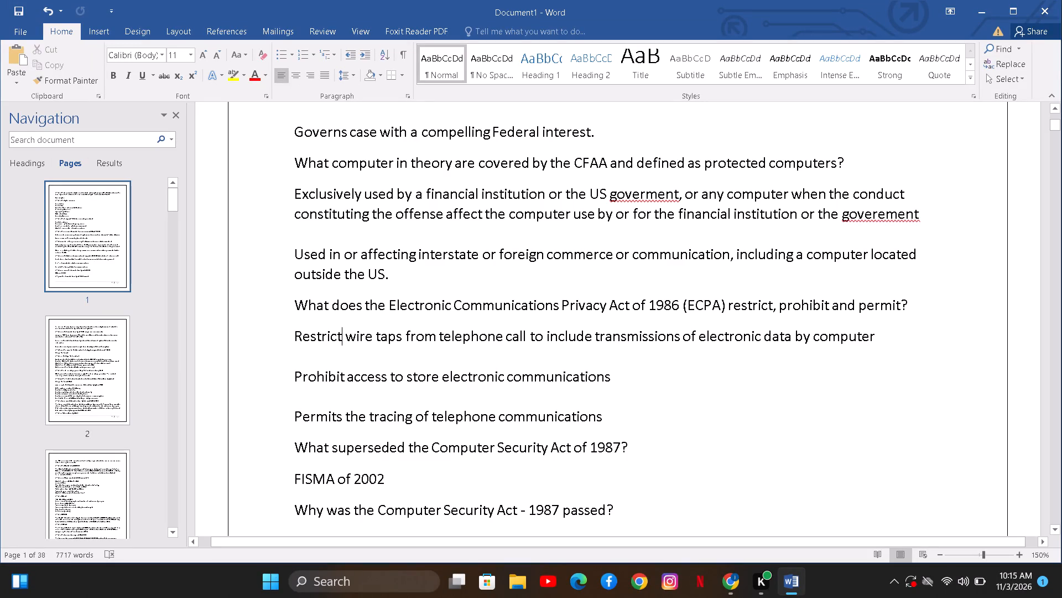
Correct "goverment" and "goverement" to "government" in the CFAA protected computers answer on page 1.
{"action": "right_click", "coordinate": [643, 200]}
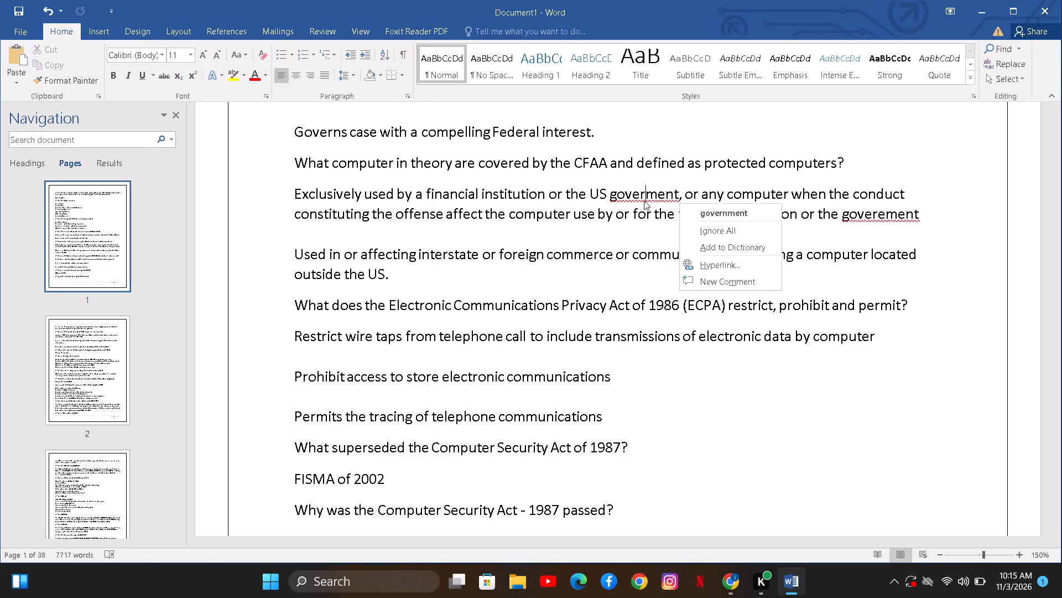
{"action": "left_click", "coordinate": [701, 214]}
{"action": "right_click", "coordinate": [856, 215]}
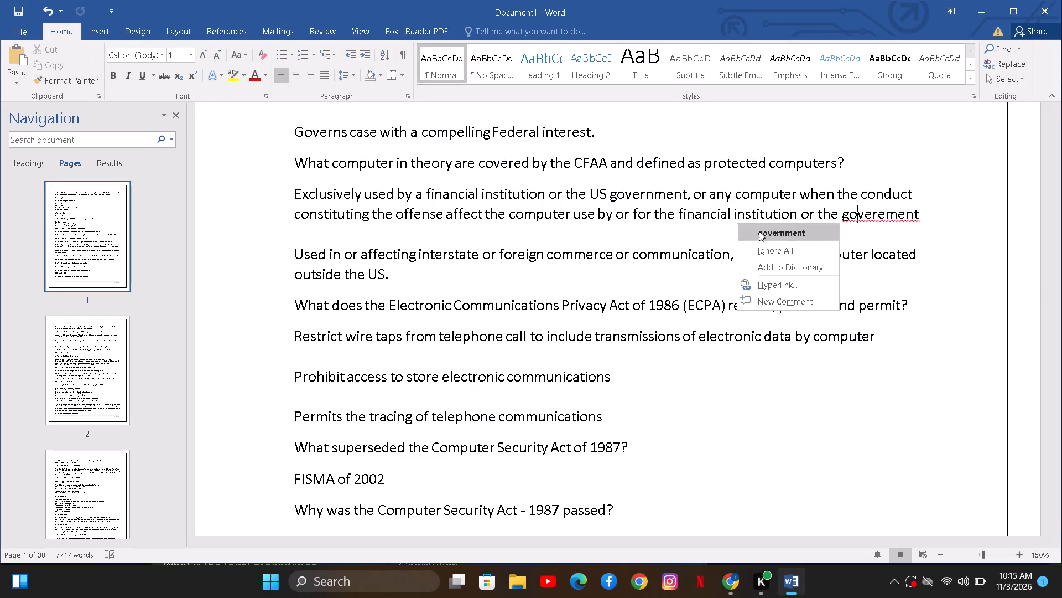
{"action": "left_click", "coordinate": [759, 231]}
Correct "Restict" to "Restrict" in the Privacy Act answer and "Consitution" to "Constitution" in the legal precedence answer.
{"action": "scroll", "coordinate": [461, 240], "scroll_direction": "up", "scroll_amount": 5}
{"action": "right_click", "coordinate": [323, 221]}
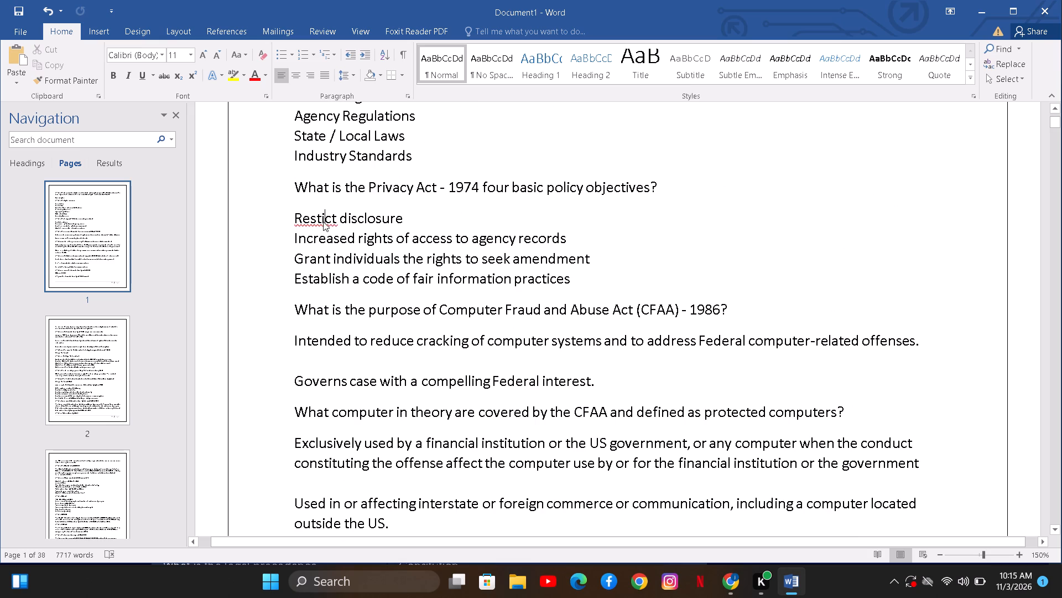
{"action": "left_click", "coordinate": [377, 238]}
{"action": "scroll", "coordinate": [377, 238], "scroll_direction": "up", "scroll_amount": 4}
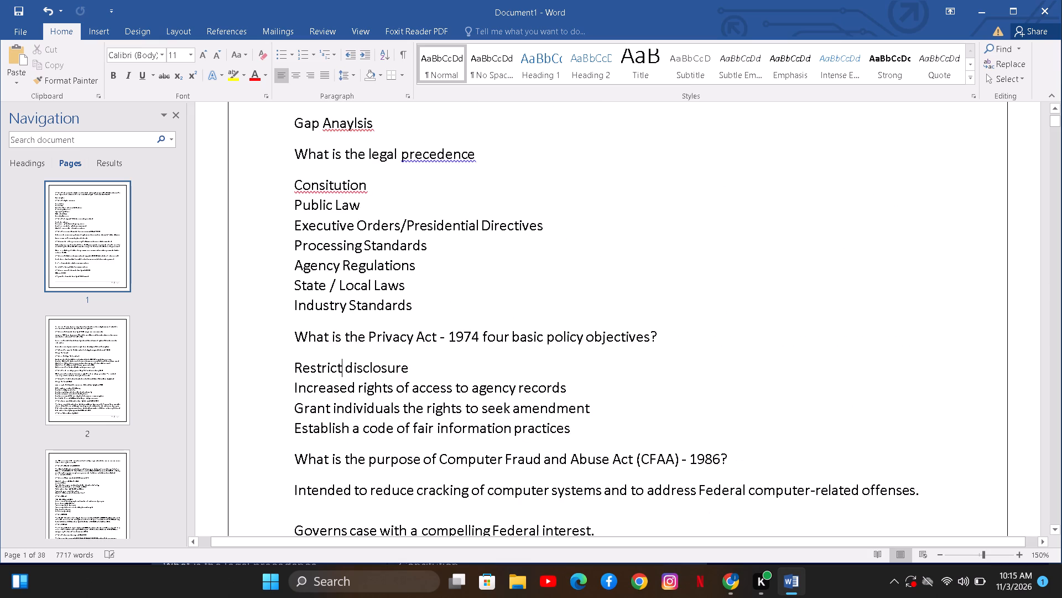
{"action": "right_click", "coordinate": [333, 234]}
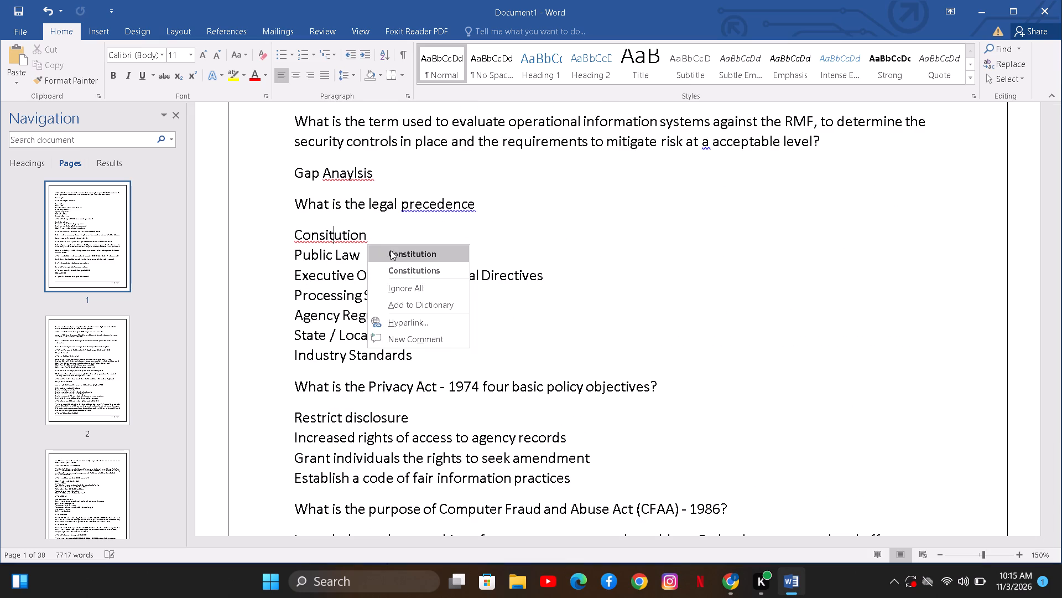
{"action": "left_click", "coordinate": [391, 250]}
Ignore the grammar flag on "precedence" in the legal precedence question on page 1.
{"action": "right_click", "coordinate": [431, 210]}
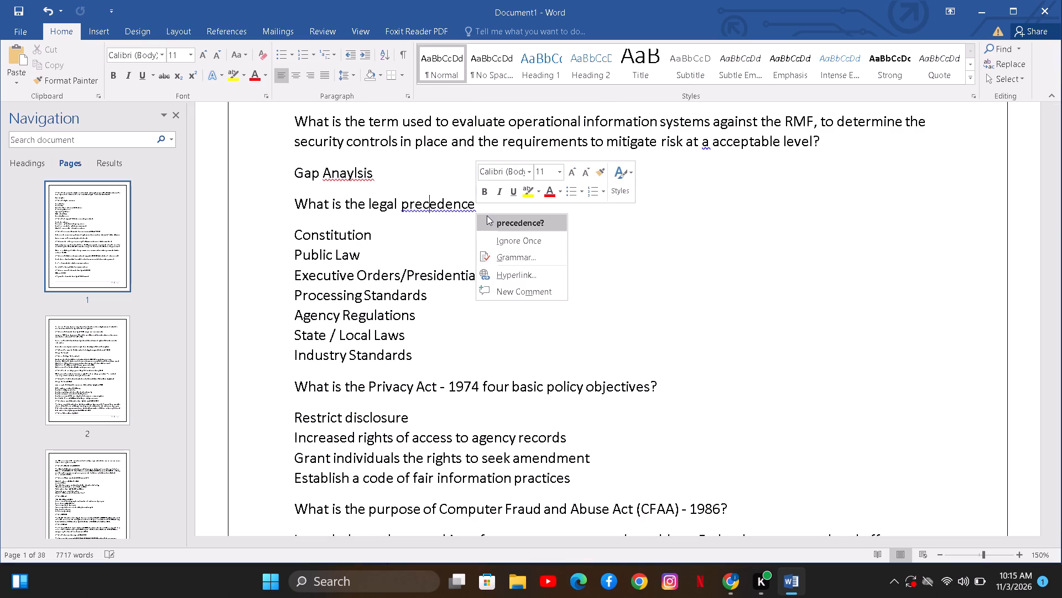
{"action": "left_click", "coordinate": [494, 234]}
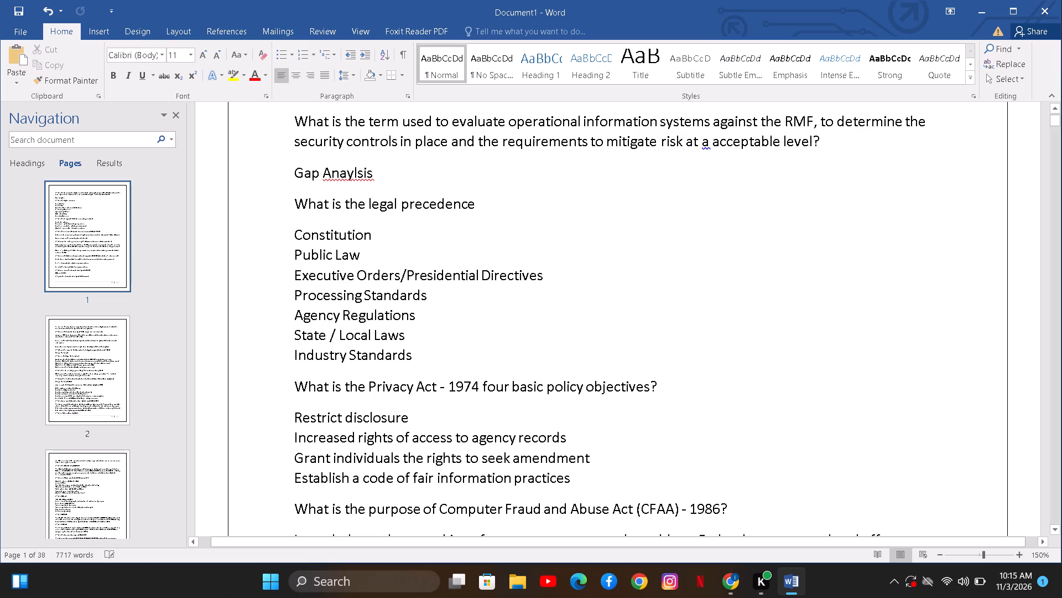
Correct "Anaylsis" to "Analysis" in the "Gap Analysis" answer on page 1.
{"action": "right_click", "coordinate": [341, 176]}
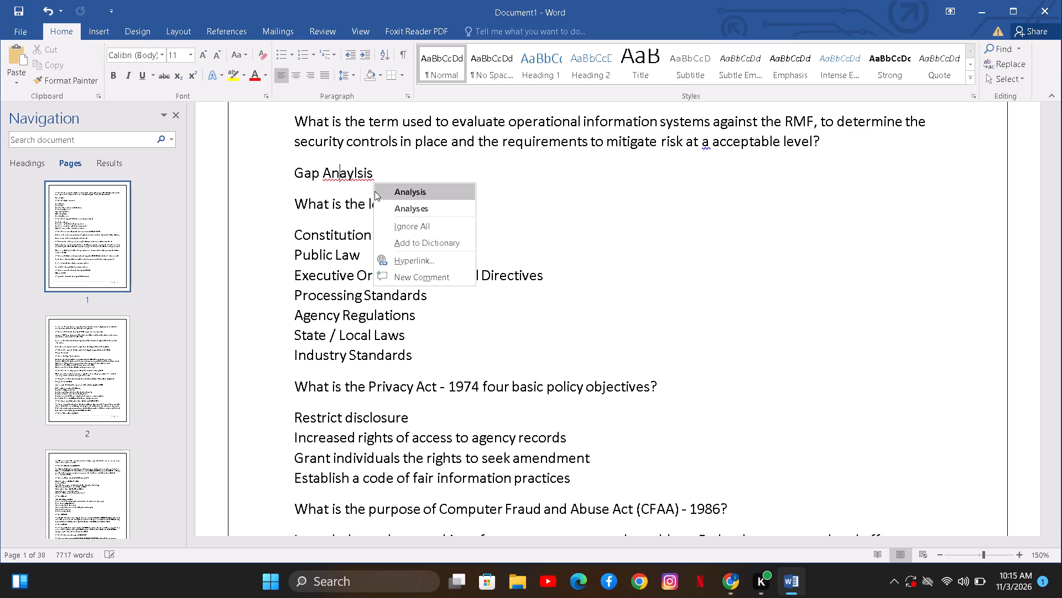
{"action": "left_click", "coordinate": [412, 193]}
Colour the "Gap Analysis" answer text red on page 1.
{"action": "scroll", "coordinate": [537, 204], "scroll_direction": "up", "scroll_amount": 3}
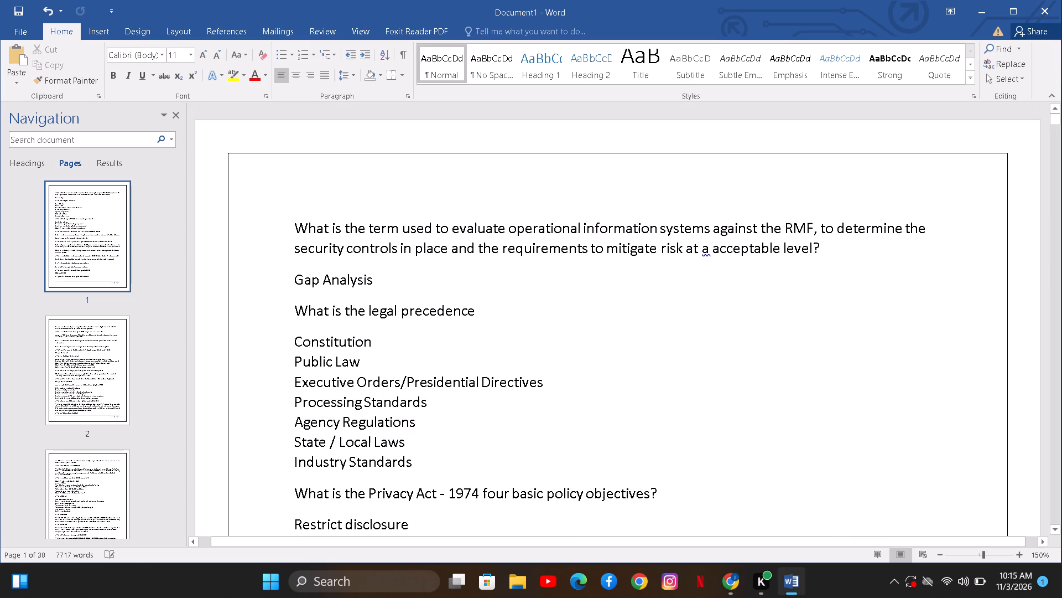
{"action": "scroll", "coordinate": [537, 204], "scroll_direction": "up", "scroll_amount": 6}
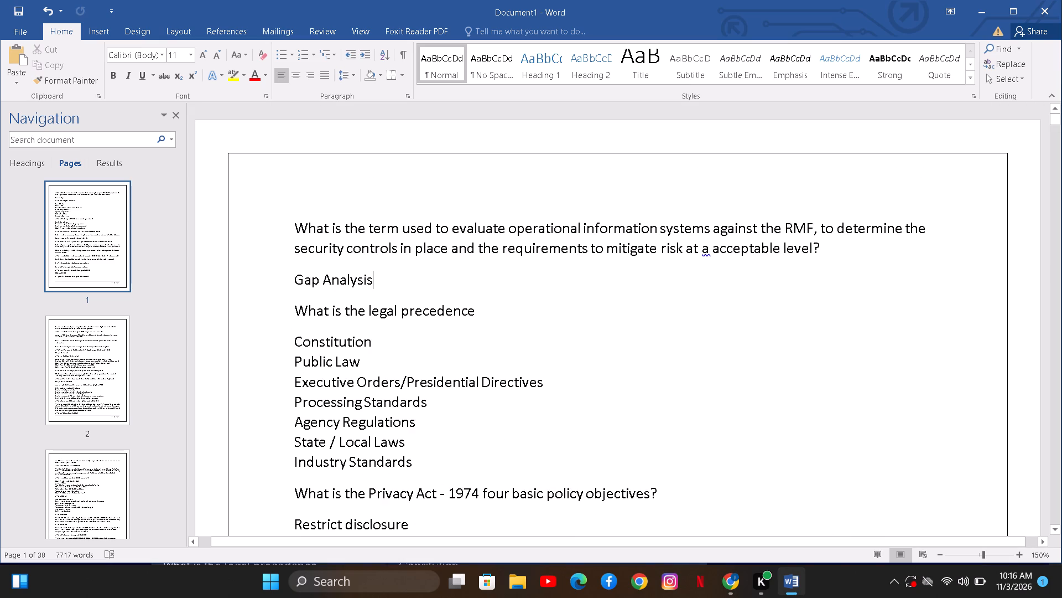
{"action": "left_click", "coordinate": [264, 288]}
{"action": "left_click", "coordinate": [339, 272]}
Add the missing question mark to the legal precedence question by accepting the suggestion "precedence?".
{"action": "right_click", "coordinate": [433, 317]}
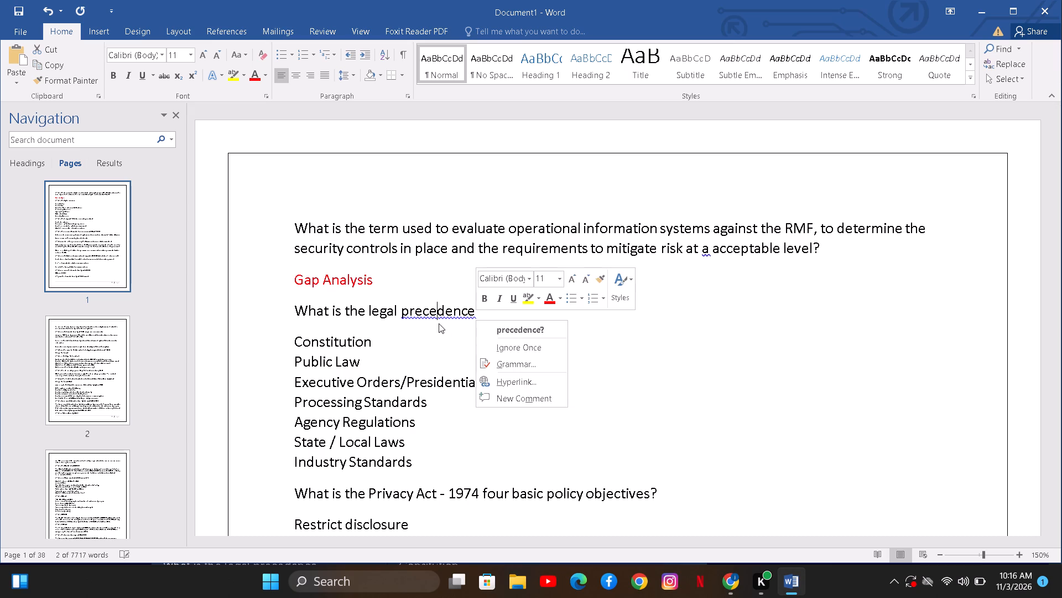
{"action": "left_click", "coordinate": [511, 335]}
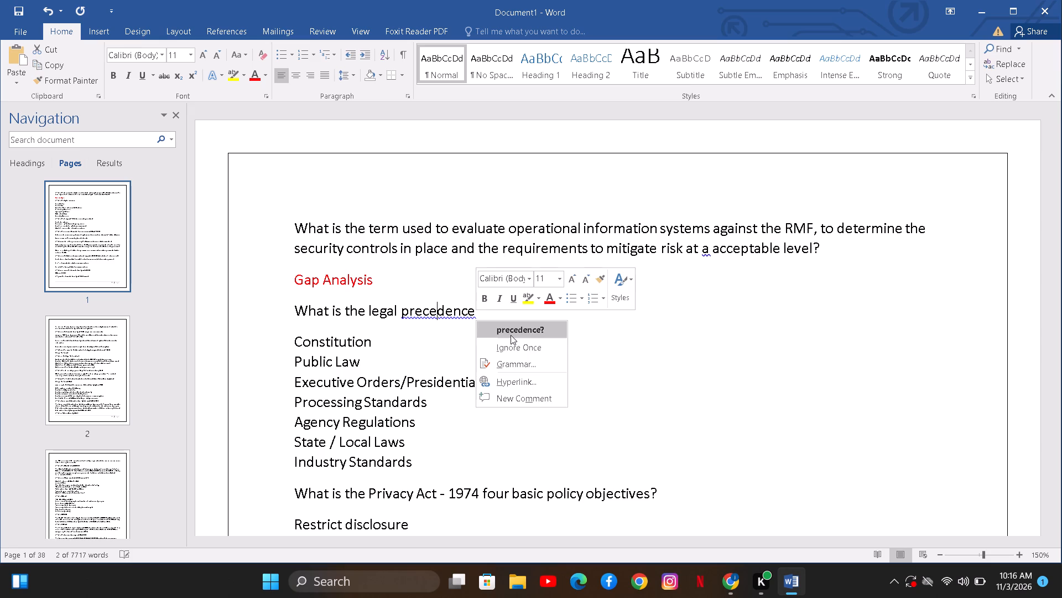
{"action": "scroll", "coordinate": [387, 347], "scroll_direction": "down", "scroll_amount": 2}
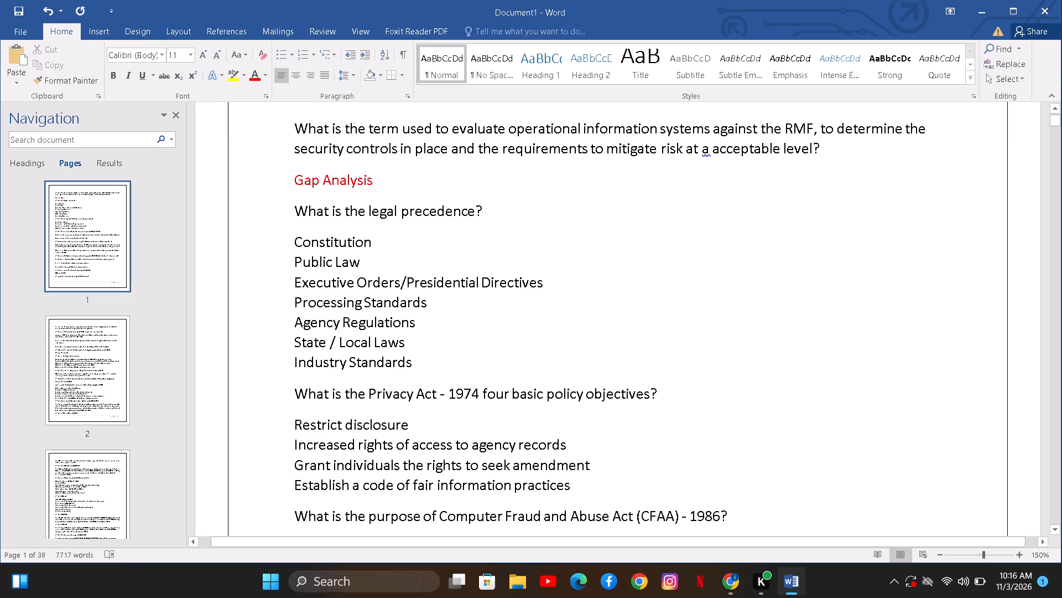
Check the legal precedence card on Quizlet in Chrome, and colour its answer list, "Constitution" to "Industry Standards", red in Word.
{"action": "left_click", "coordinate": [725, 584]}
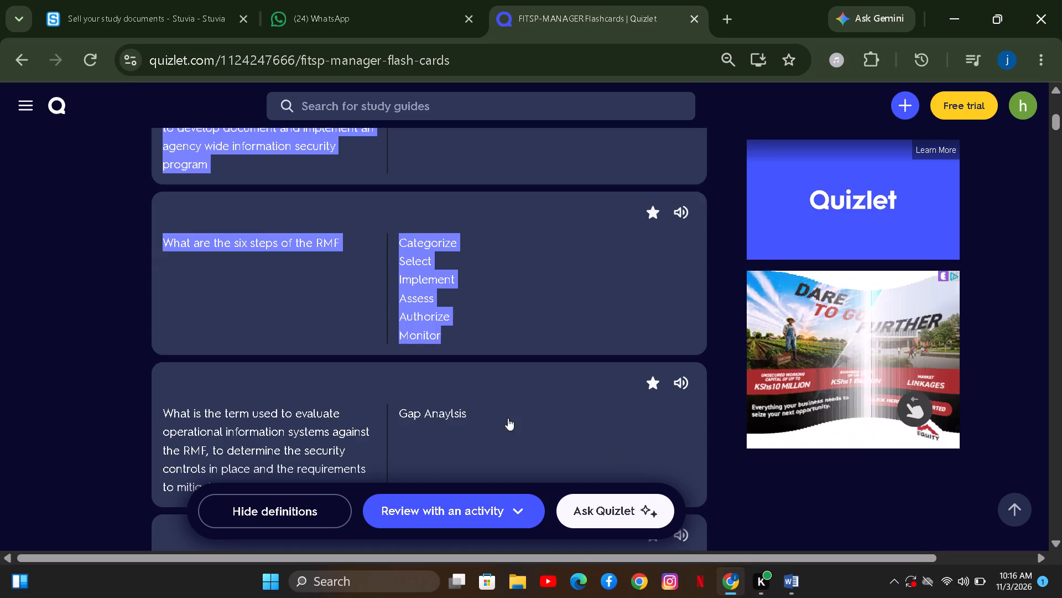
{"action": "scroll", "coordinate": [501, 415], "scroll_direction": "down", "scroll_amount": 4}
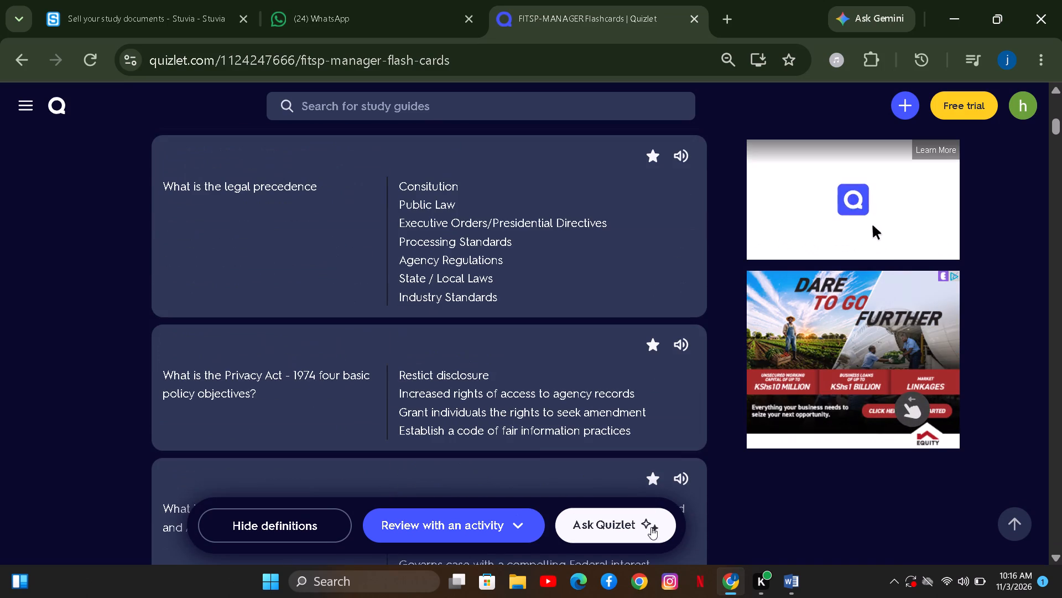
{"action": "left_click", "coordinate": [728, 577]}
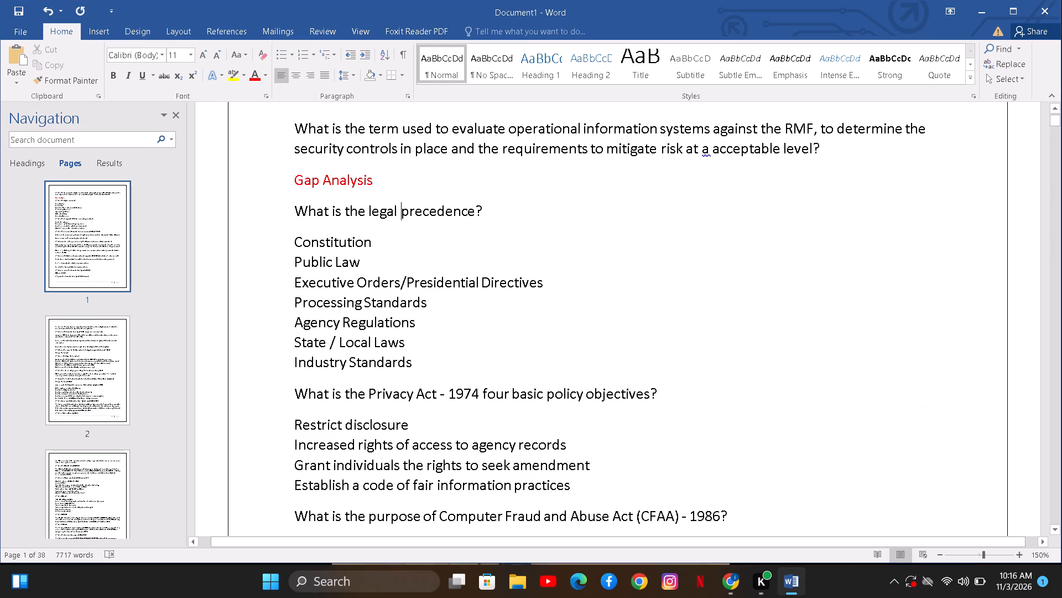
{"action": "left_click_drag", "start_coordinate": [289, 240], "coordinate": [409, 360]}
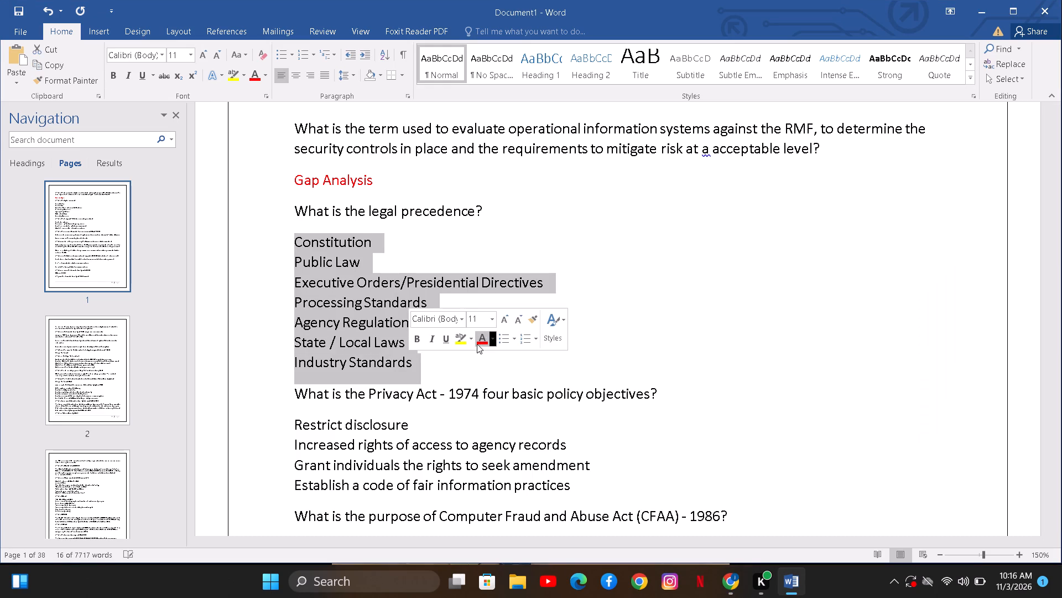
{"action": "left_click", "coordinate": [479, 341]}
Colour the answers to the Privacy Act four objectives question and the CFAA purpose question red on page 1.
{"action": "scroll", "coordinate": [480, 338], "scroll_direction": "down", "scroll_amount": 4}
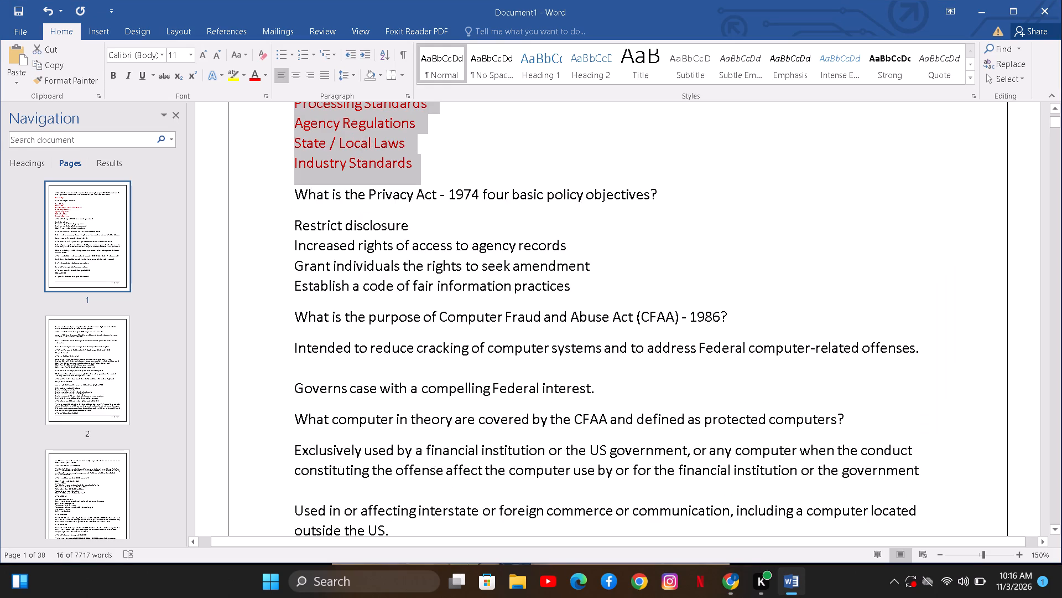
{"action": "left_click_drag", "start_coordinate": [295, 224], "coordinate": [575, 287]}
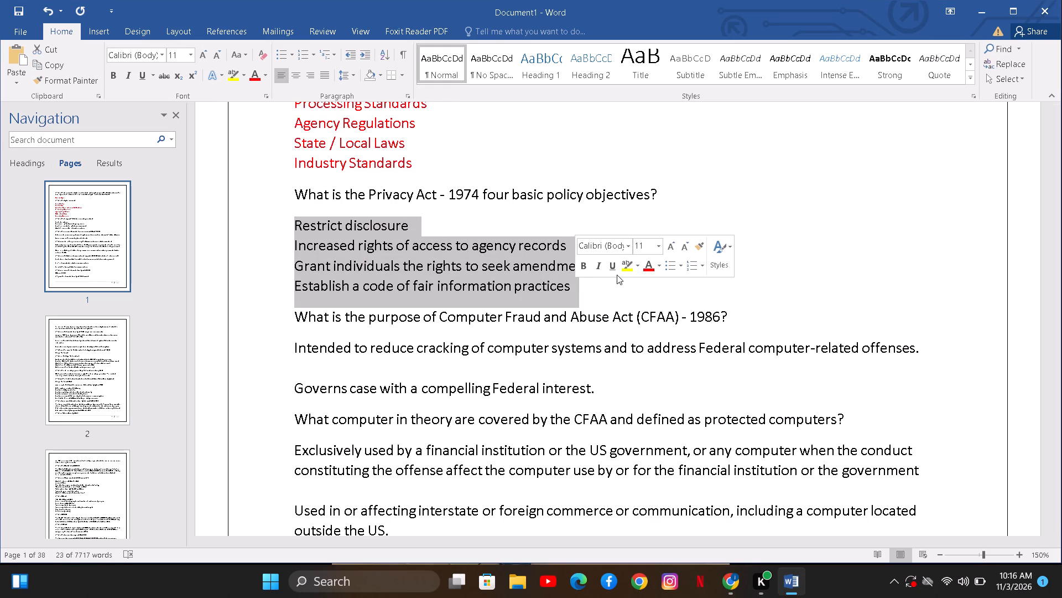
{"action": "left_click", "coordinate": [647, 267]}
{"action": "scroll", "coordinate": [645, 267], "scroll_direction": "down", "scroll_amount": 3}
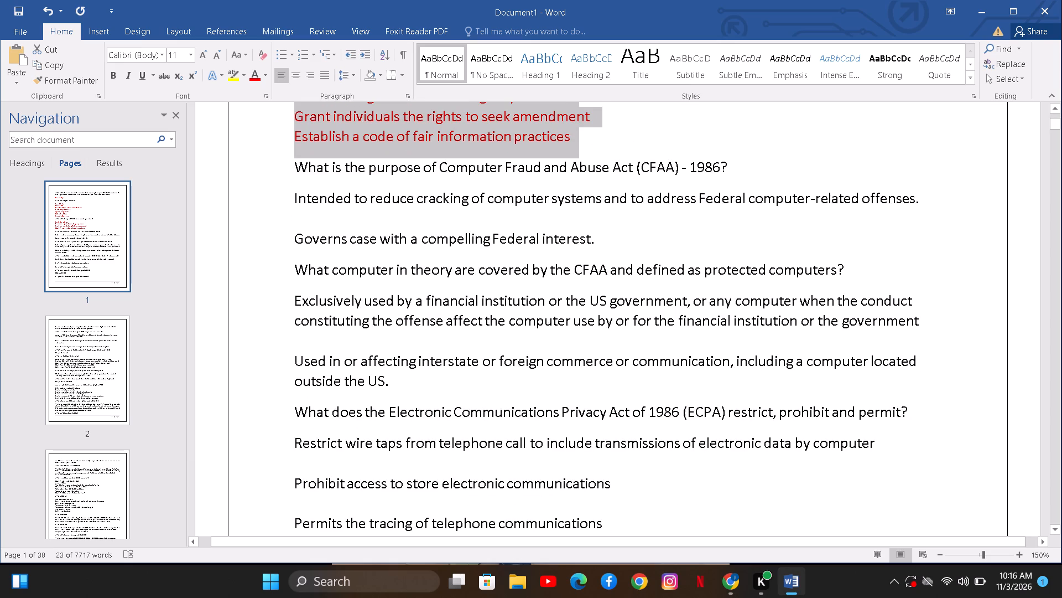
{"action": "left_click_drag", "start_coordinate": [291, 199], "coordinate": [585, 250]}
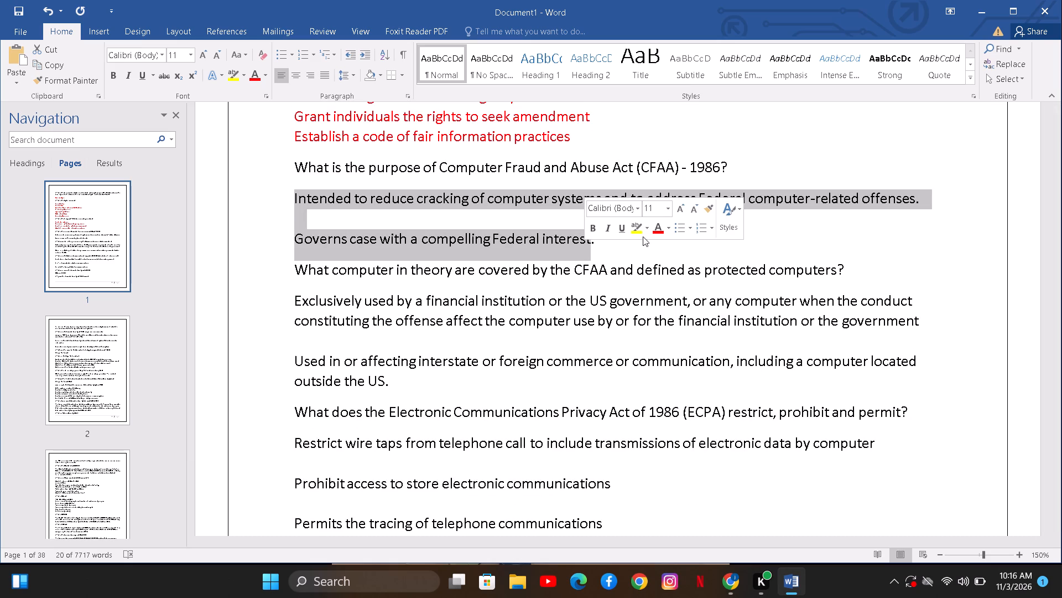
{"action": "left_click", "coordinate": [654, 231]}
Switch to the Quizlet page in Chrome and examine the flashcards from legal precedence through the ECPA question.
{"action": "scroll", "coordinate": [592, 252], "scroll_direction": "down", "scroll_amount": 3}
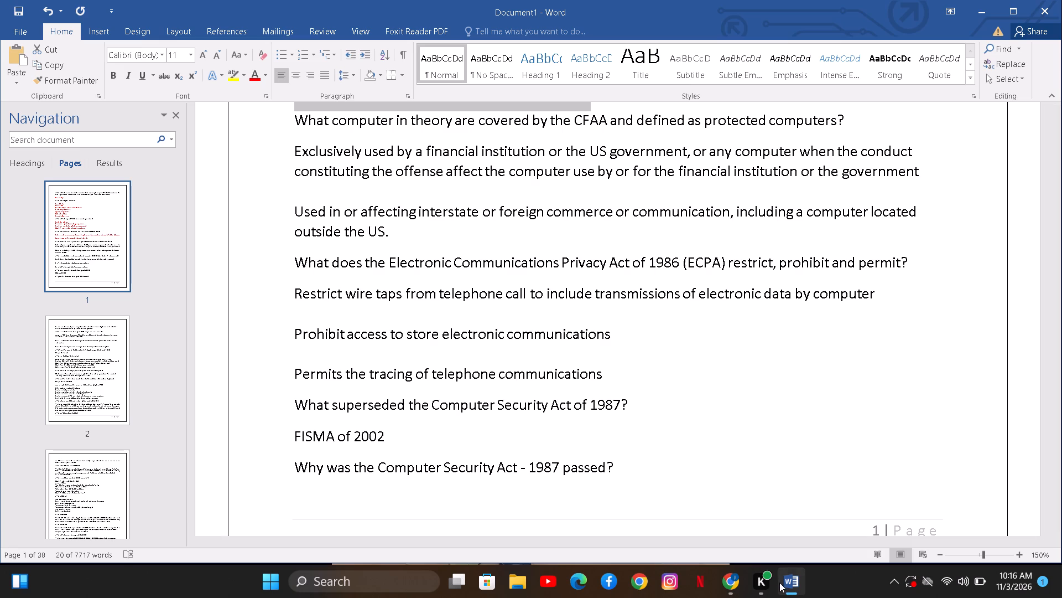
{"action": "left_click", "coordinate": [728, 582]}
{"action": "scroll", "coordinate": [548, 416], "scroll_direction": "down", "scroll_amount": 3}
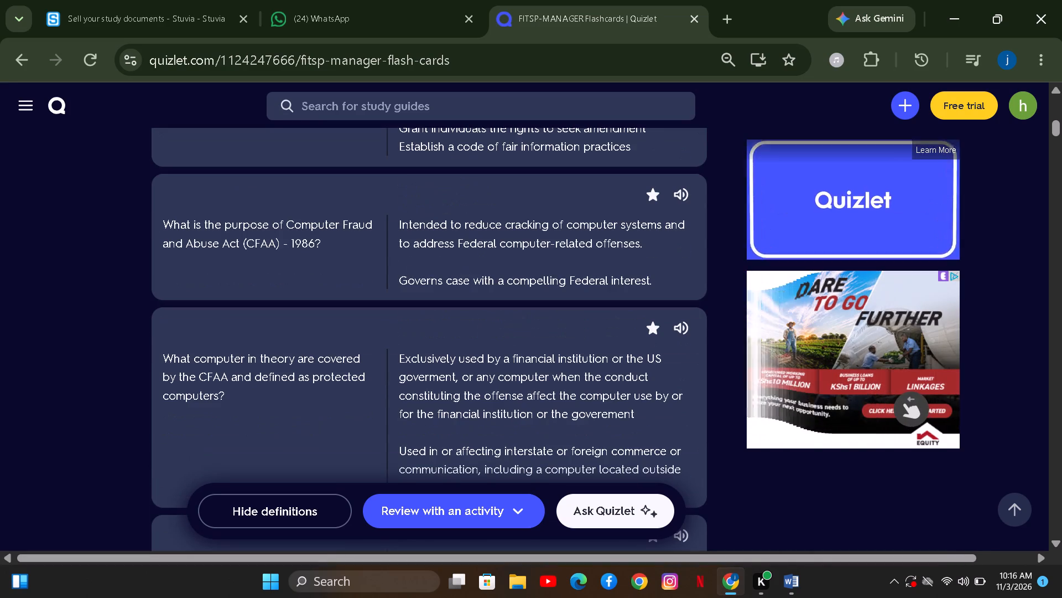
{"action": "scroll", "coordinate": [550, 406], "scroll_direction": "down", "scroll_amount": 1}
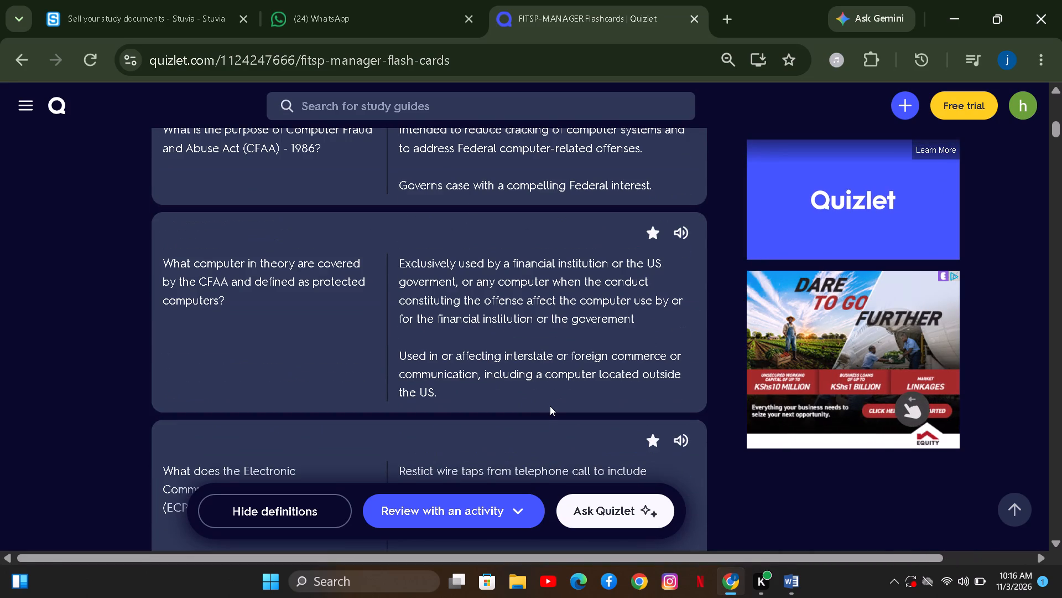
{"action": "scroll", "coordinate": [550, 401], "scroll_direction": "up", "scroll_amount": 2}
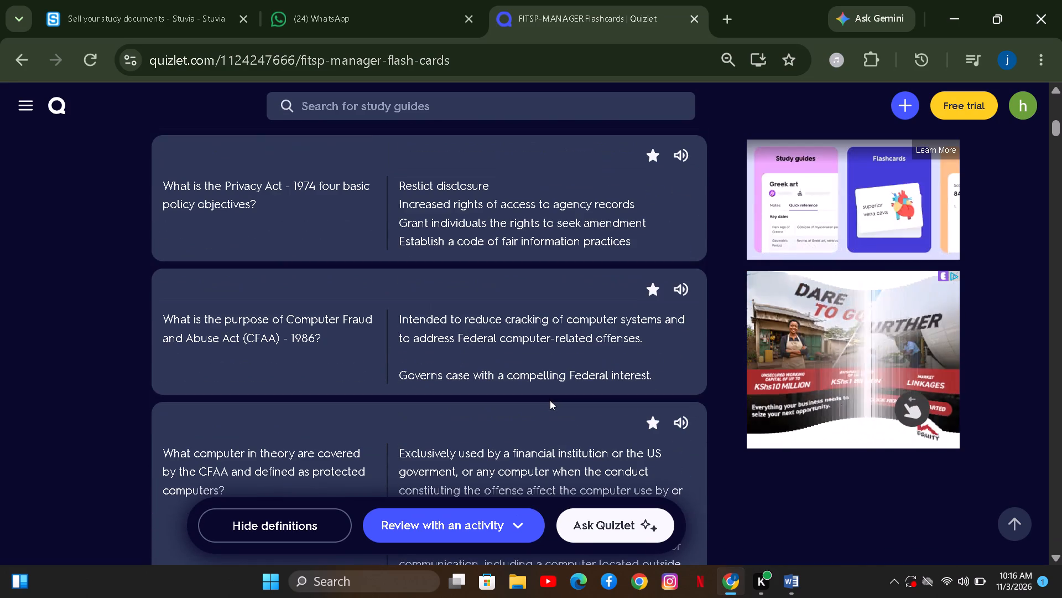
{"action": "scroll", "coordinate": [550, 400], "scroll_direction": "up", "scroll_amount": 6}
{"action": "scroll", "coordinate": [550, 399], "scroll_direction": "down", "scroll_amount": 6}
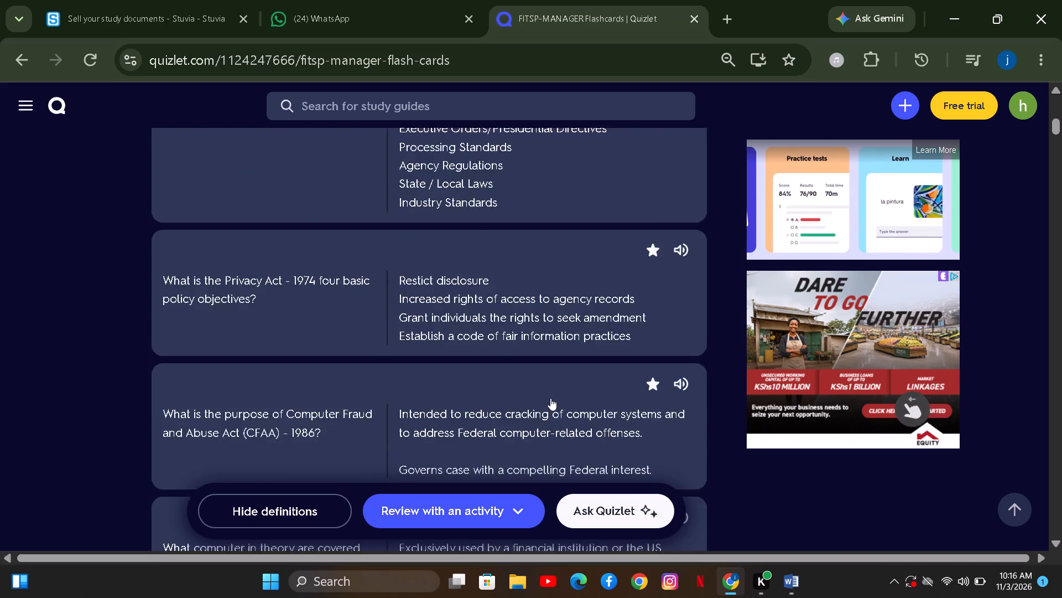
{"action": "scroll", "coordinate": [550, 398], "scroll_direction": "down", "scroll_amount": 2}
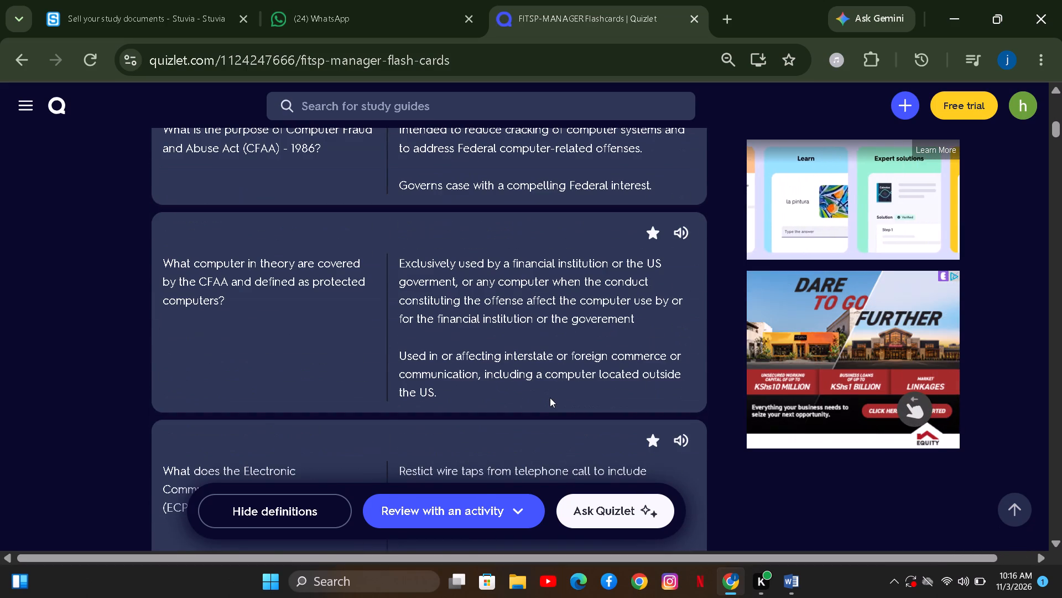
{"action": "scroll", "coordinate": [550, 398], "scroll_direction": "down", "scroll_amount": 1}
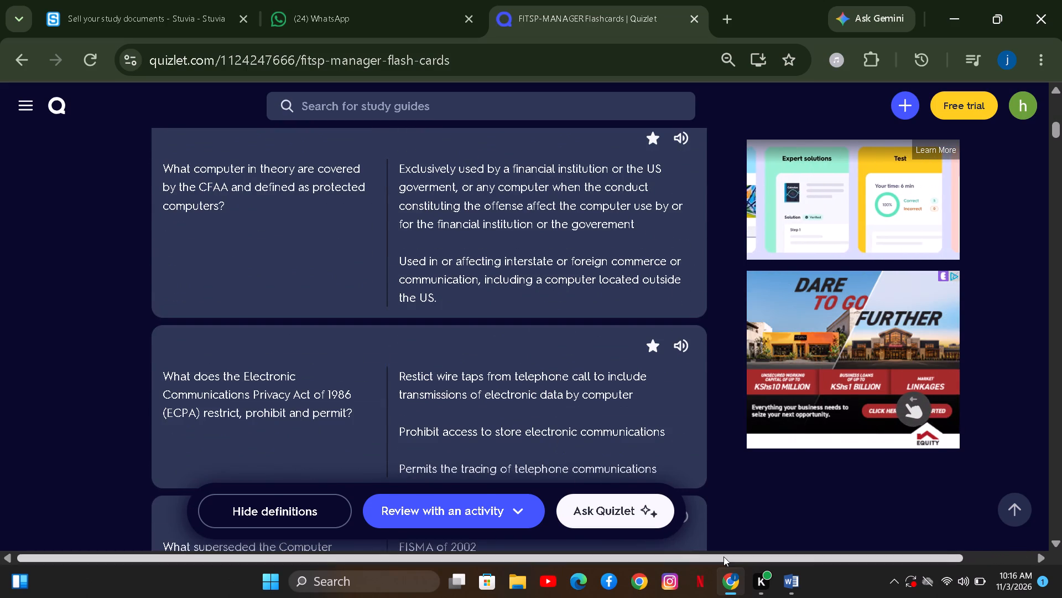
Back in Word, colour the answers to the CFAA protected computers question and the ECPA question red.
{"action": "left_click", "coordinate": [724, 567]}
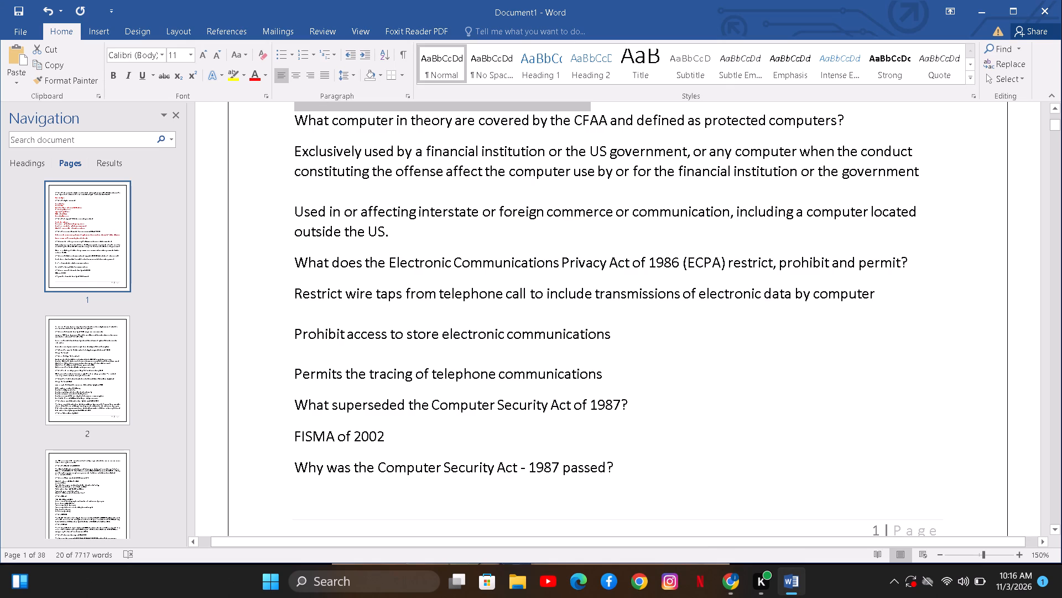
{"action": "scroll", "coordinate": [396, 252], "scroll_direction": "up", "scroll_amount": 2}
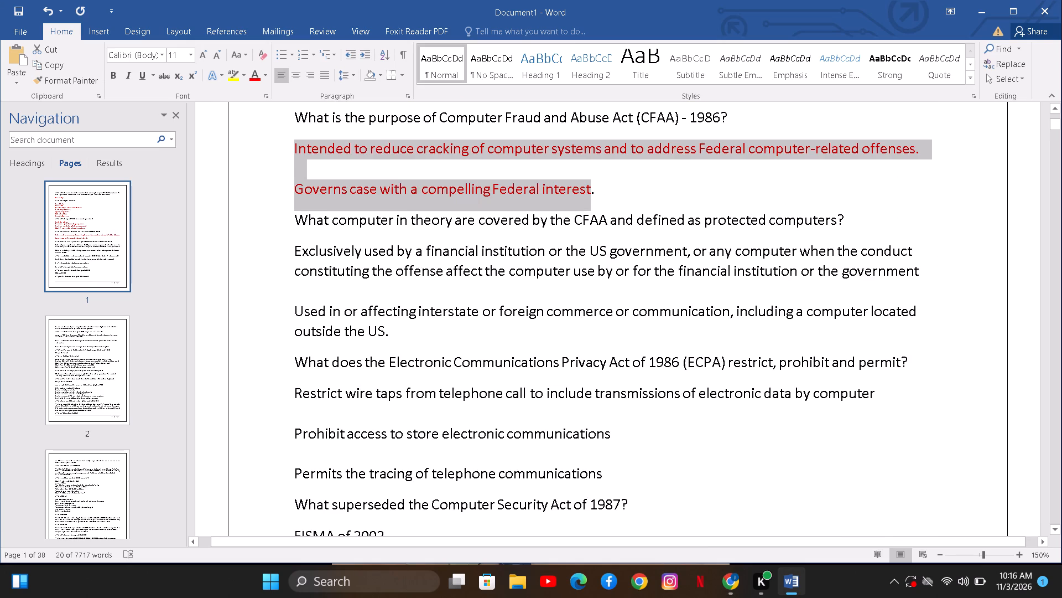
{"action": "left_click_drag", "start_coordinate": [295, 249], "coordinate": [416, 333]}
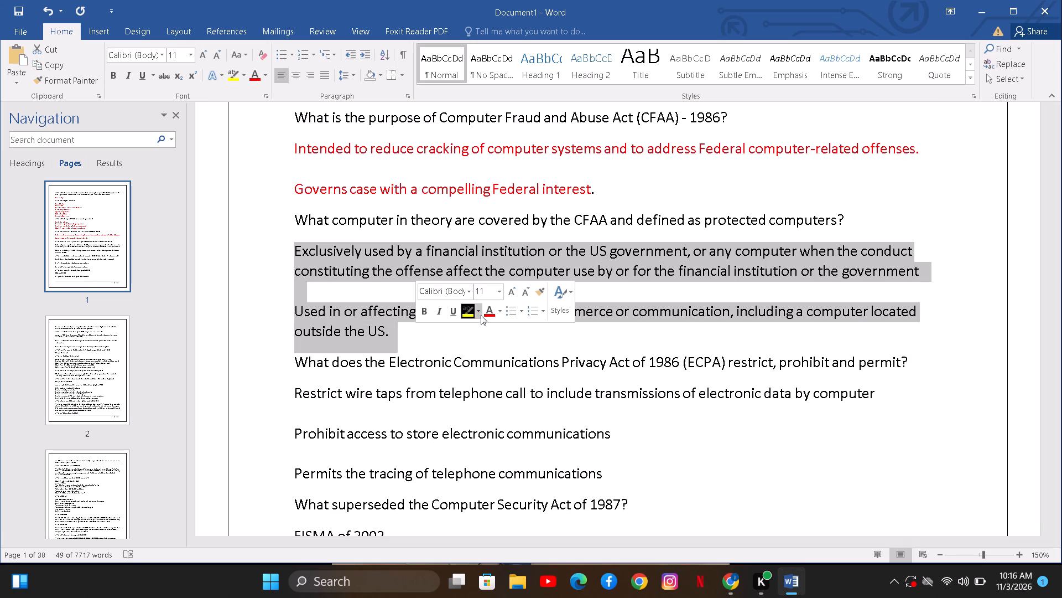
{"action": "left_click", "coordinate": [491, 315]}
{"action": "scroll", "coordinate": [491, 316], "scroll_direction": "down", "scroll_amount": 2}
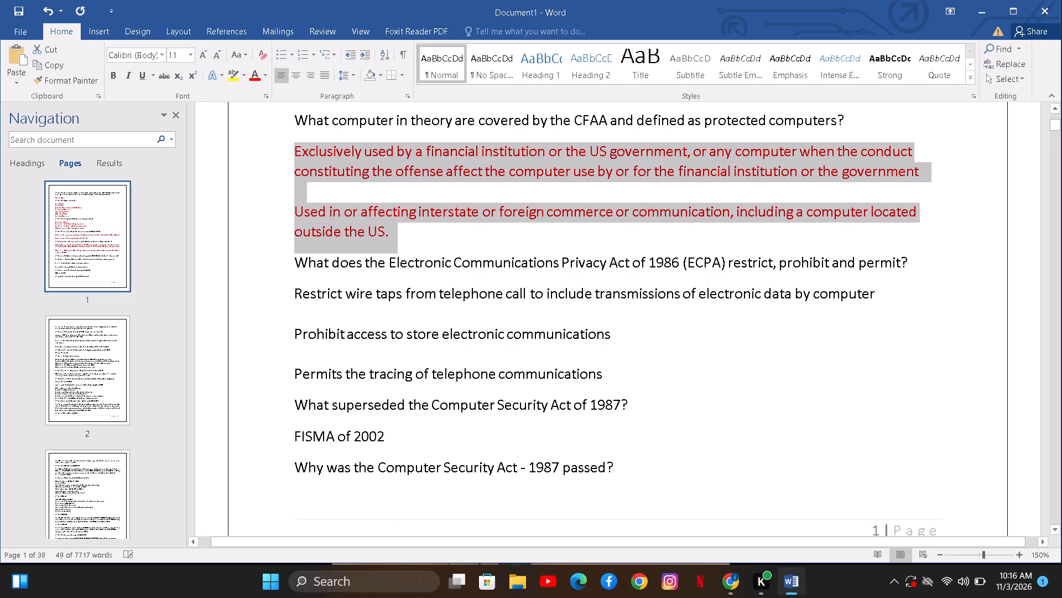
{"action": "left_click_drag", "start_coordinate": [298, 296], "coordinate": [465, 328]}
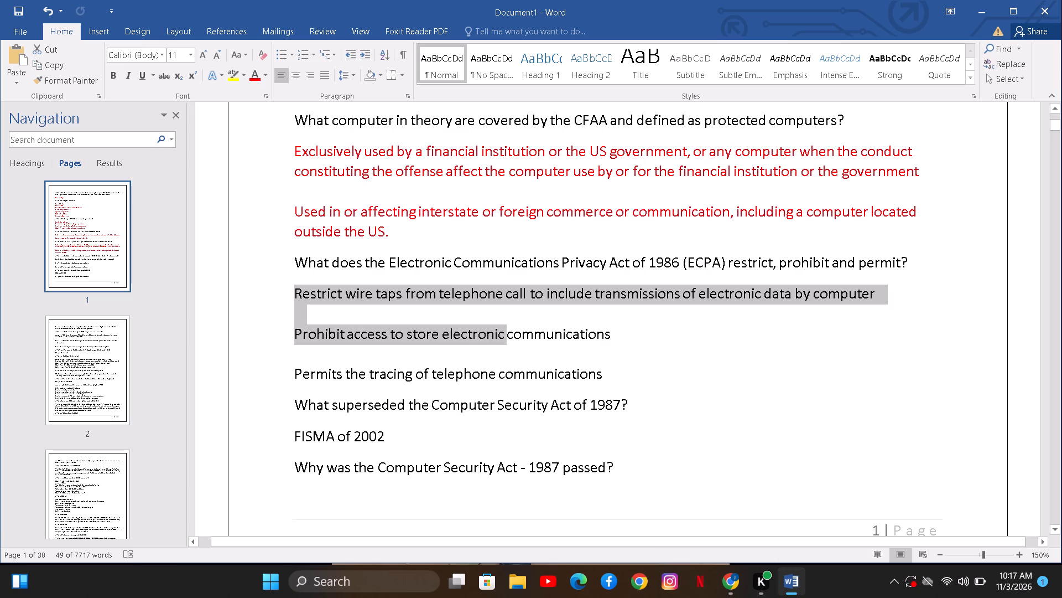
{"action": "left_click_drag", "start_coordinate": [465, 328], "coordinate": [581, 375]}
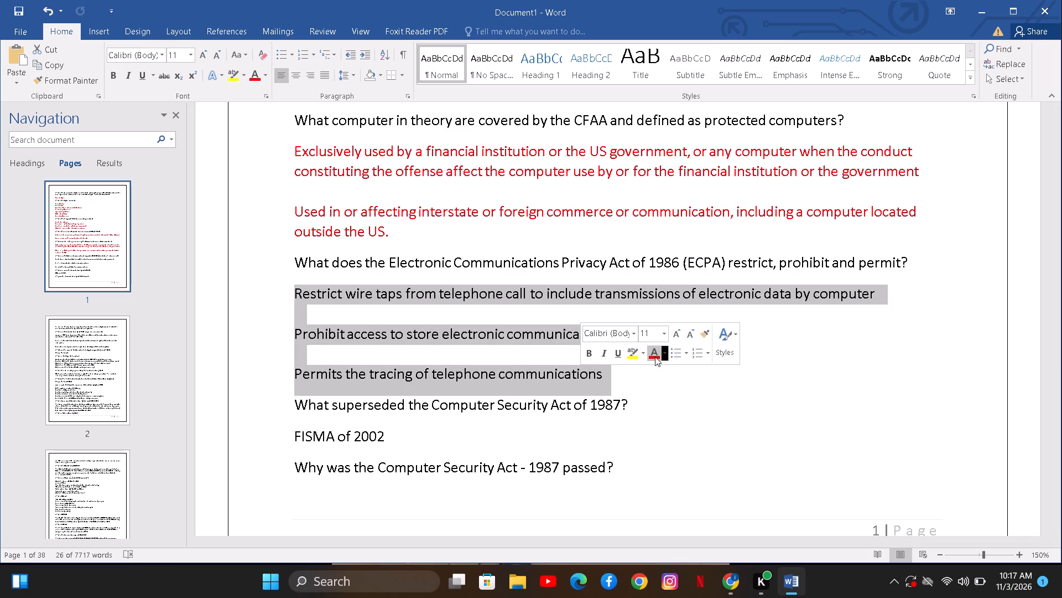
{"action": "left_click", "coordinate": [655, 357]}
Colour red the "FISMA of 2002" answer and the answer at the top of page 2 on why the Computer Security Act was passed.
{"action": "scroll", "coordinate": [595, 342], "scroll_direction": "down", "scroll_amount": 4}
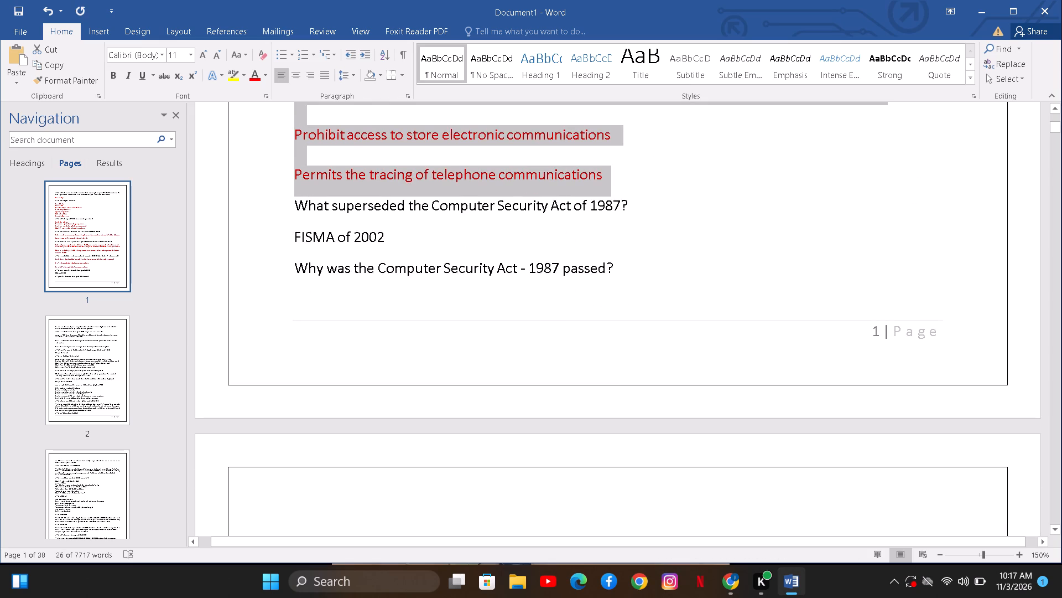
{"action": "left_click", "coordinate": [268, 238]}
{"action": "left_click", "coordinate": [343, 221]}
{"action": "scroll", "coordinate": [343, 223], "scroll_direction": "down", "scroll_amount": 5}
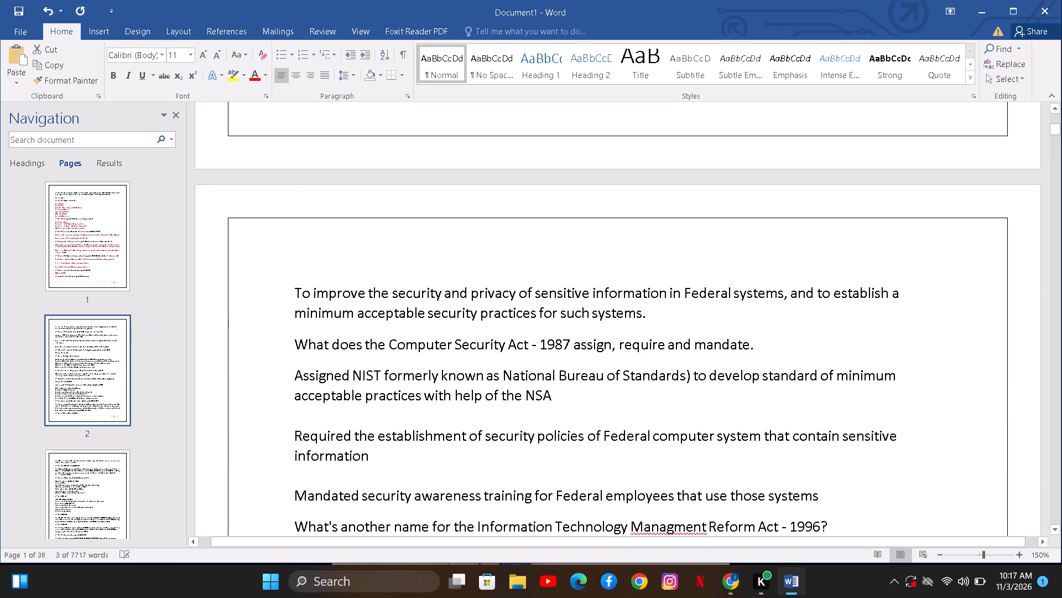
{"action": "scroll", "coordinate": [326, 267], "scroll_direction": "down", "scroll_amount": 1}
{"action": "left_click_drag", "start_coordinate": [297, 240], "coordinate": [349, 238]}
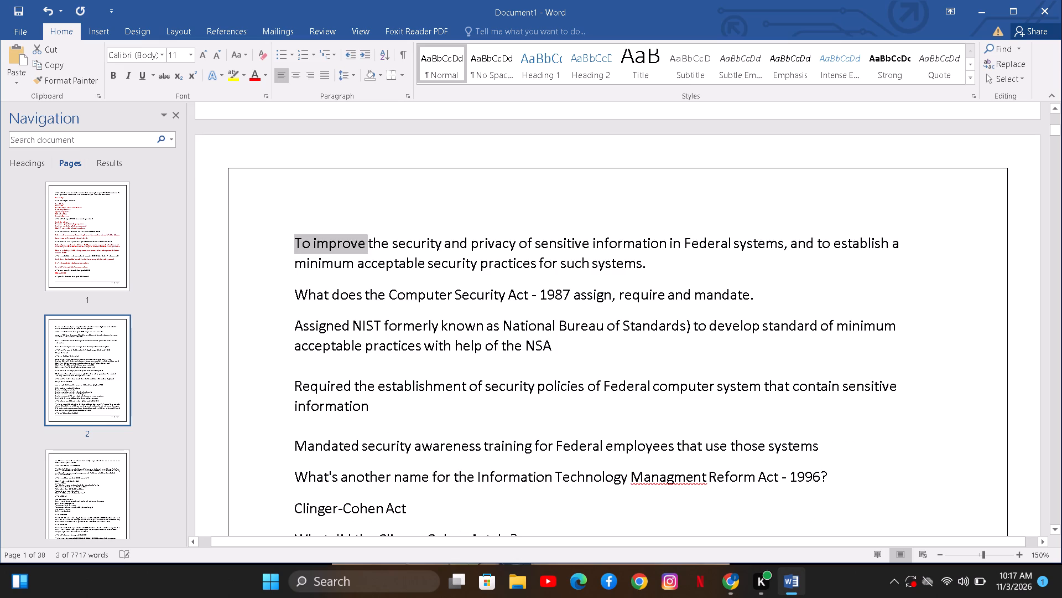
{"action": "left_click_drag", "start_coordinate": [349, 238], "coordinate": [658, 257]}
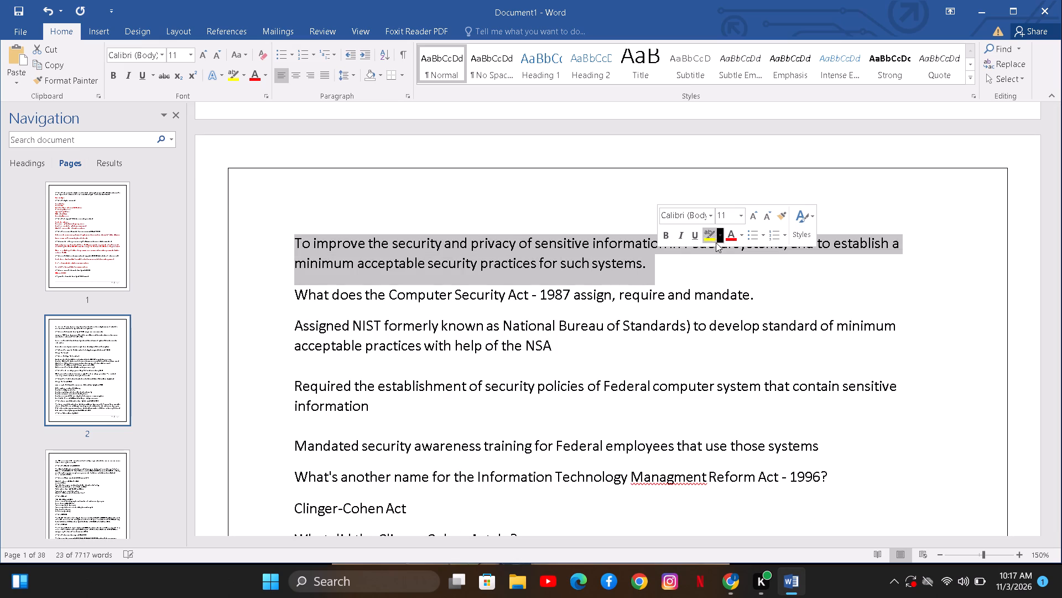
{"action": "left_click", "coordinate": [727, 235]}
Colour the "Assigned NIST formerly known as National Bureau of Standards" answer paragraph red on page 2.
{"action": "scroll", "coordinate": [676, 249], "scroll_direction": "down", "scroll_amount": 2}
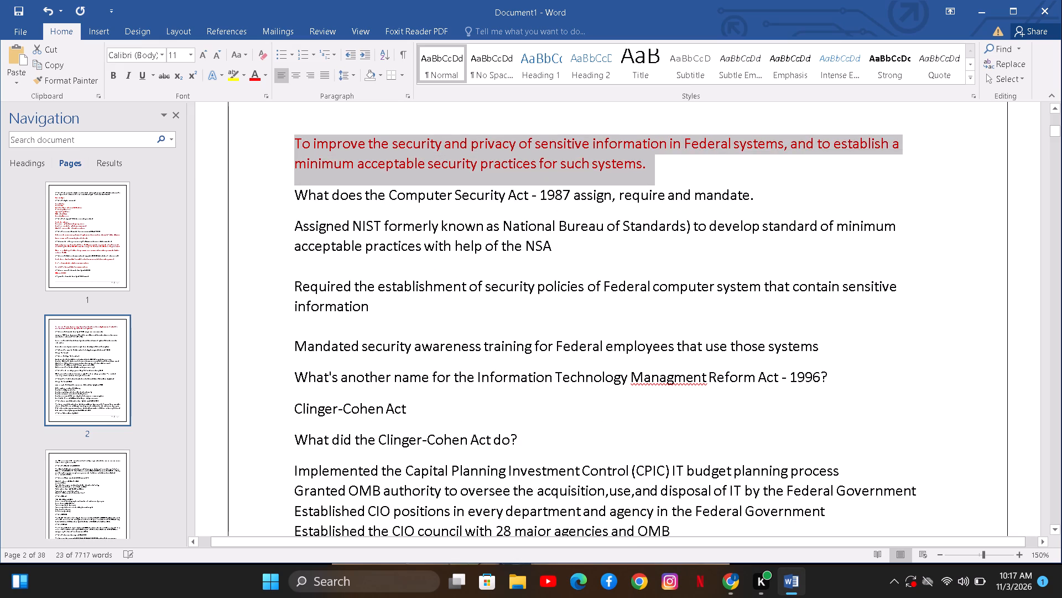
{"action": "left_click_drag", "start_coordinate": [292, 225], "coordinate": [579, 245]}
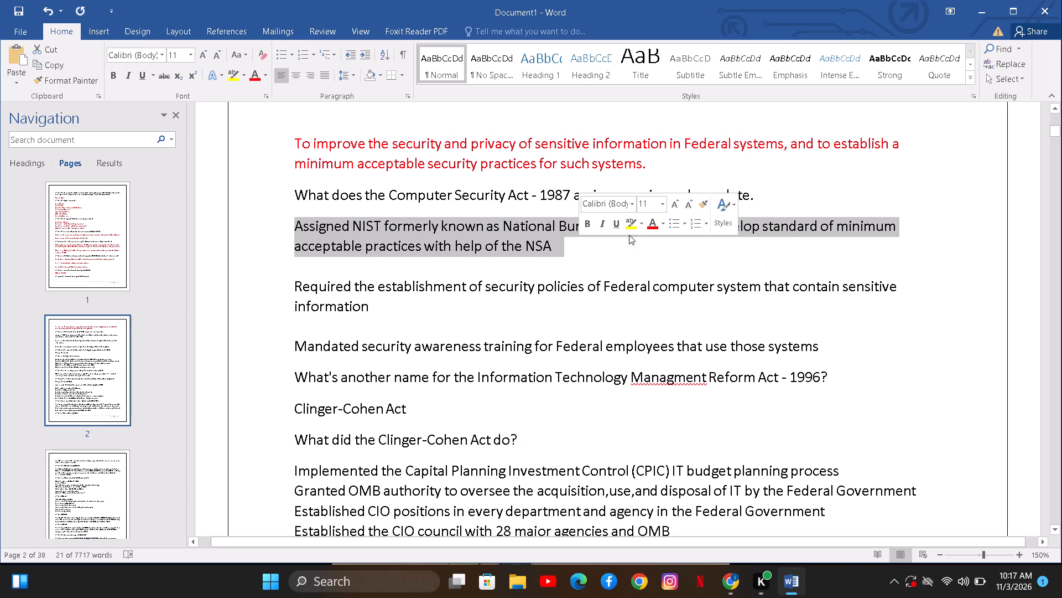
{"action": "left_click", "coordinate": [652, 225]}
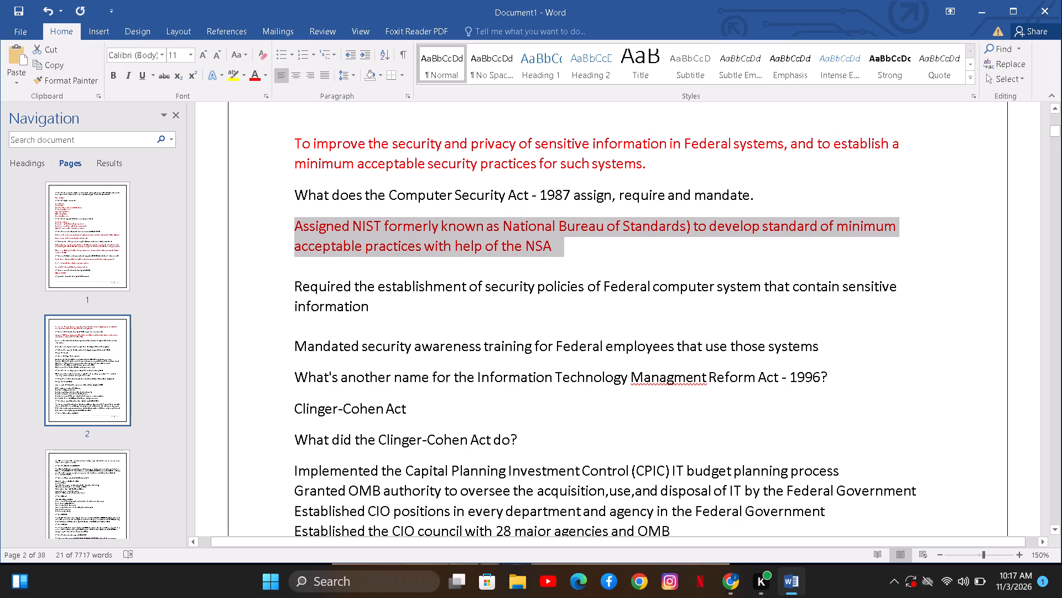
Correct "Managment" to "Management" in the Information Technology Reform Act question on page 2.
{"action": "right_click", "coordinate": [669, 383]}
{"action": "left_click", "coordinate": [736, 393]}
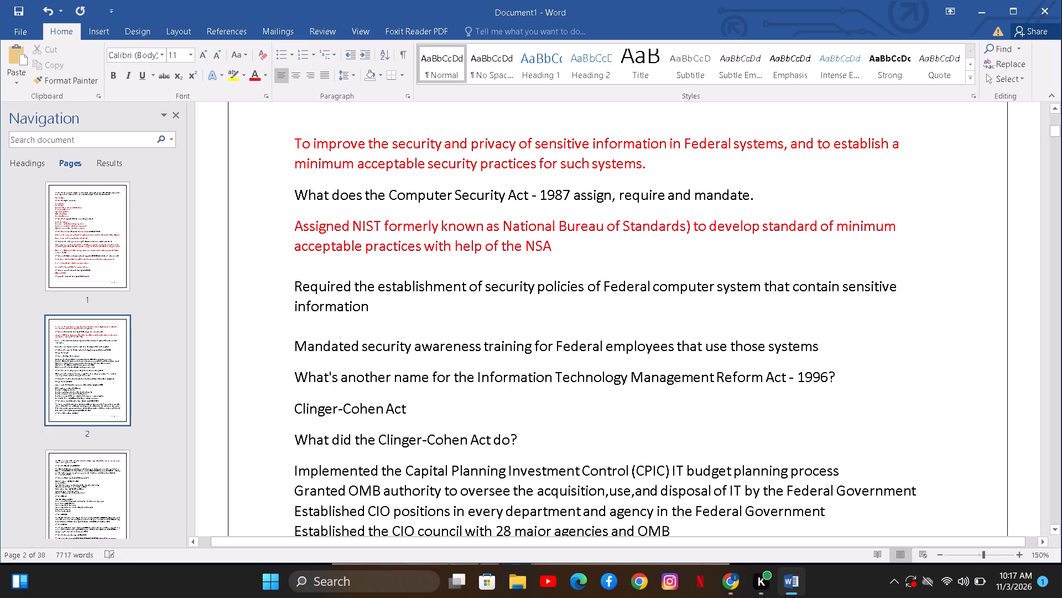
Colour the "Required the establishment" and "Mandated security awareness training" paragraphs and the "Clinger-Cohen Act" answer red on page 2.
{"action": "left_click_drag", "start_coordinate": [287, 285], "coordinate": [396, 322]}
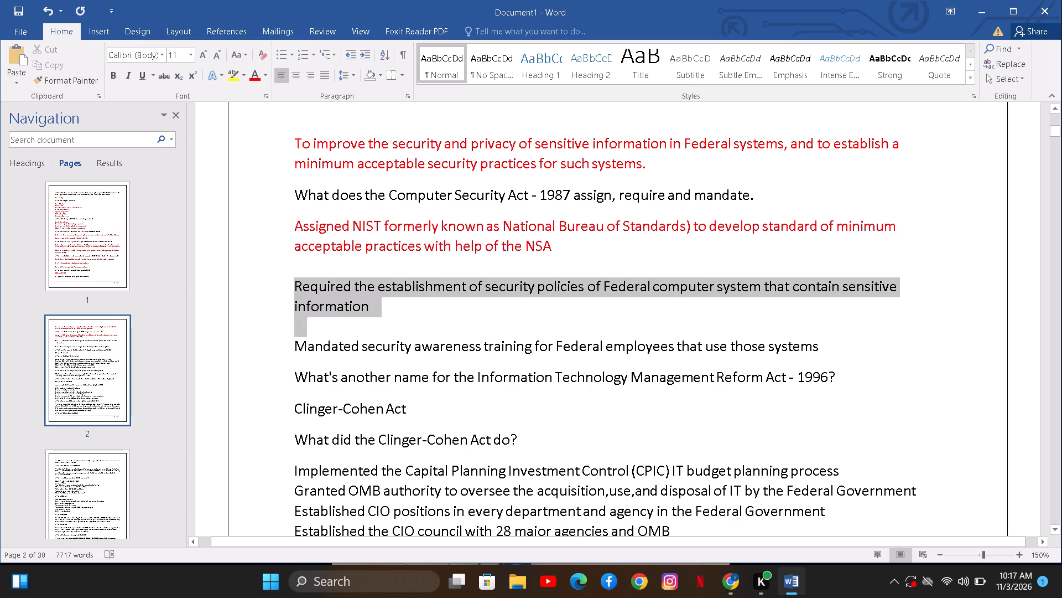
{"action": "left_click_drag", "start_coordinate": [396, 322], "coordinate": [845, 354]}
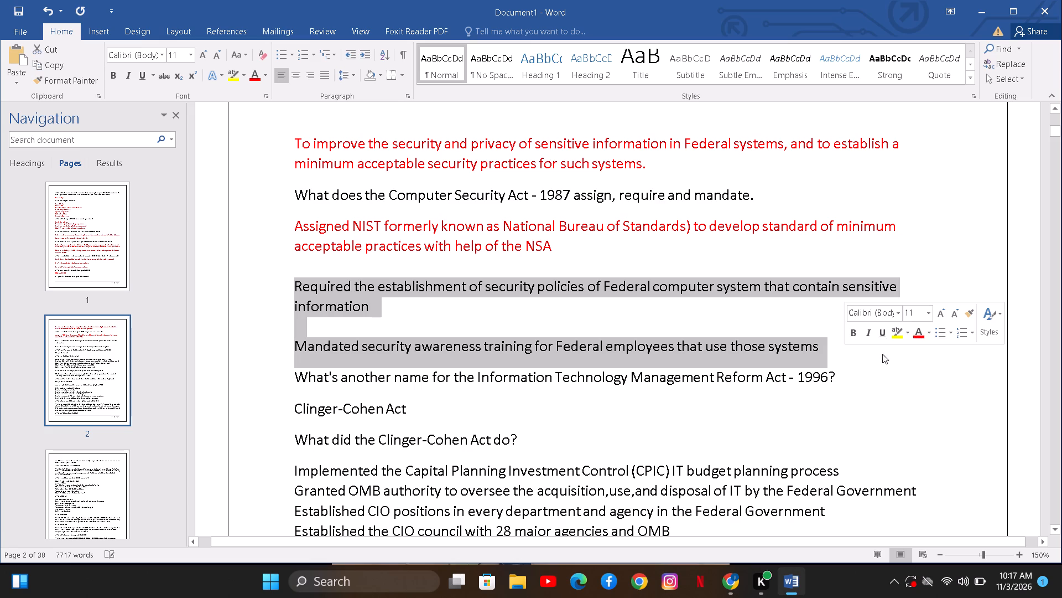
{"action": "left_click", "coordinate": [917, 332]}
{"action": "scroll", "coordinate": [481, 385], "scroll_direction": "down", "scroll_amount": 3}
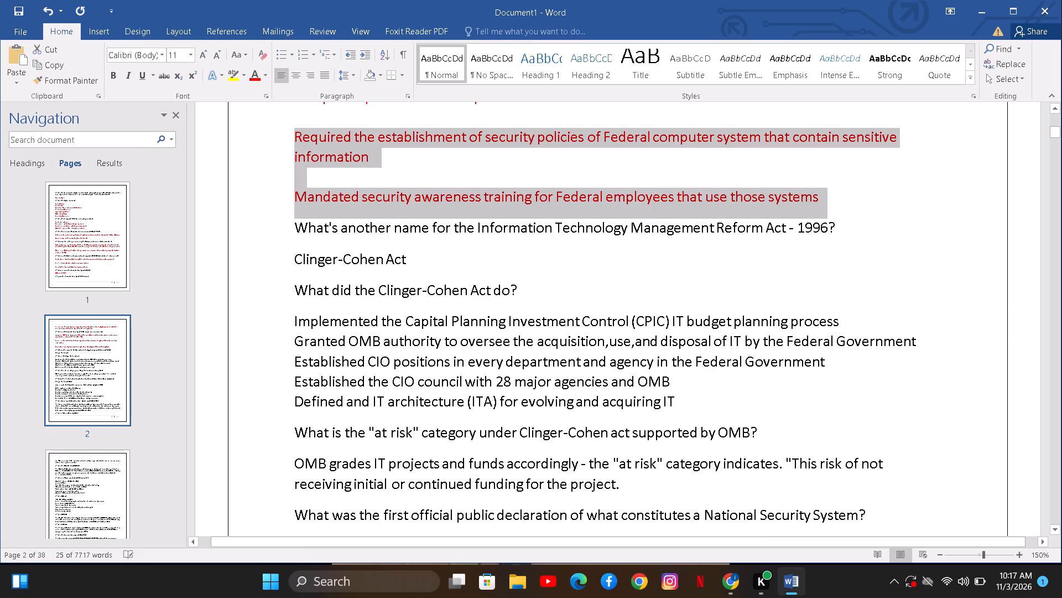
{"action": "left_click", "coordinate": [263, 266]}
{"action": "left_click", "coordinate": [333, 245]}
Colour red the list answering what the Clinger-Cohen Act did and the OMB "at risk" category answer on page 2.
{"action": "scroll", "coordinate": [332, 257], "scroll_direction": "down", "scroll_amount": 2}
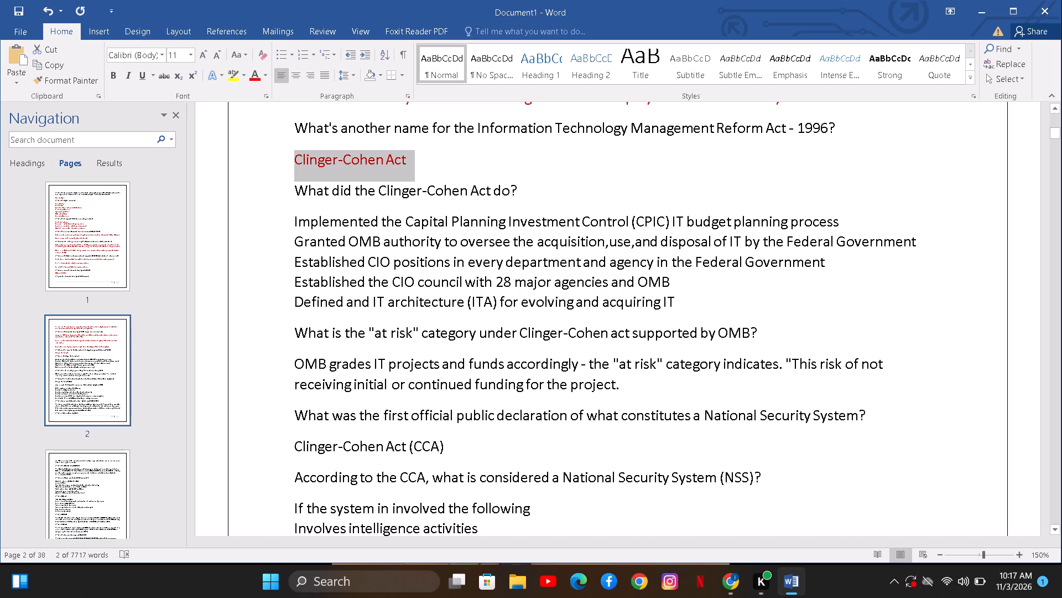
{"action": "left_click_drag", "start_coordinate": [295, 220], "coordinate": [360, 229]}
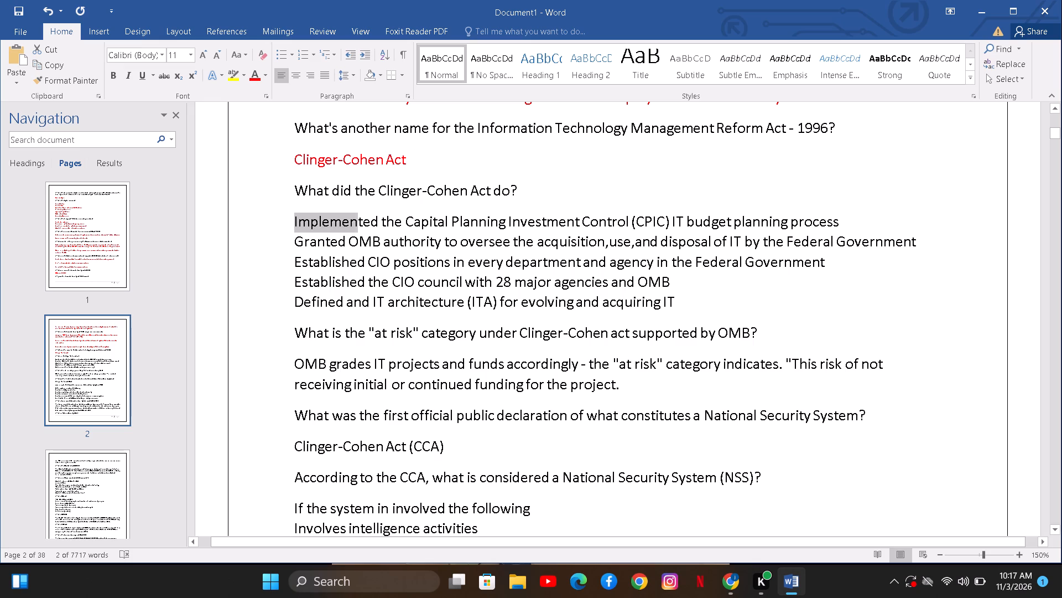
{"action": "left_click_drag", "start_coordinate": [360, 229], "coordinate": [675, 302]}
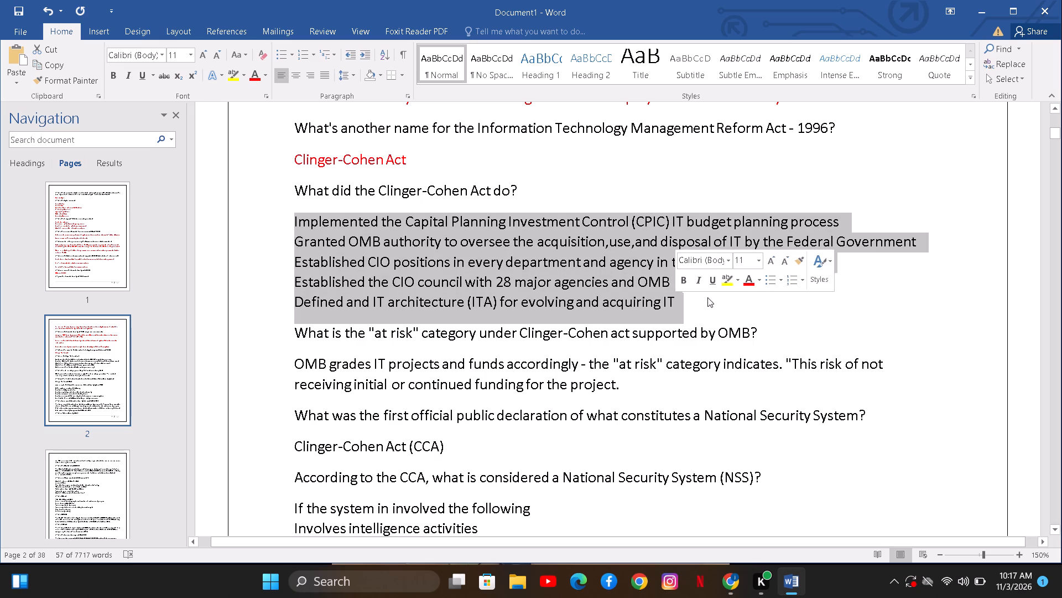
{"action": "left_click", "coordinate": [748, 278]}
{"action": "scroll", "coordinate": [626, 303], "scroll_direction": "down", "scroll_amount": 3}
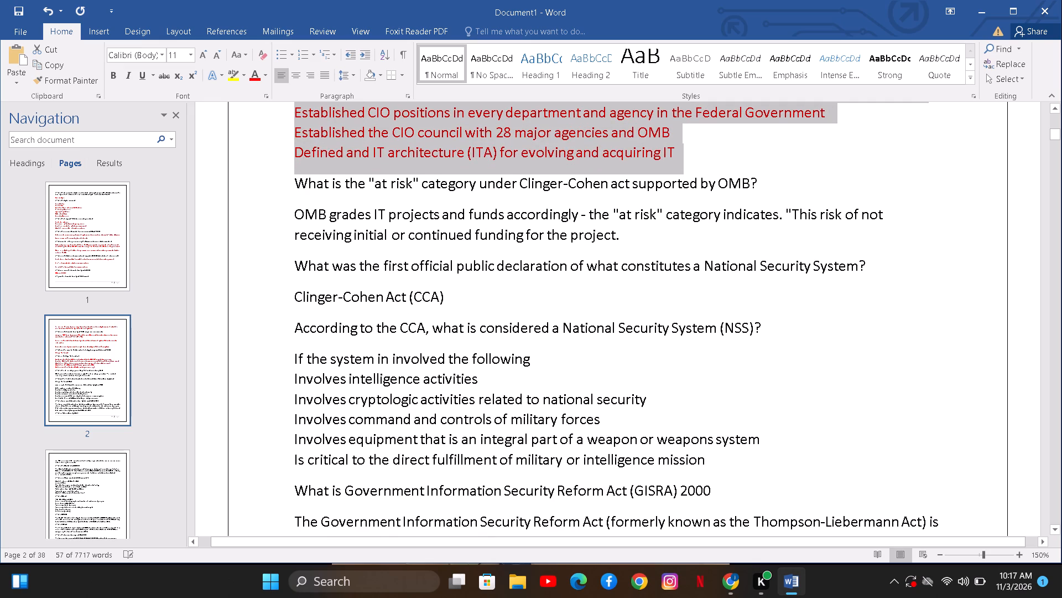
{"action": "left_click_drag", "start_coordinate": [295, 215], "coordinate": [614, 242]}
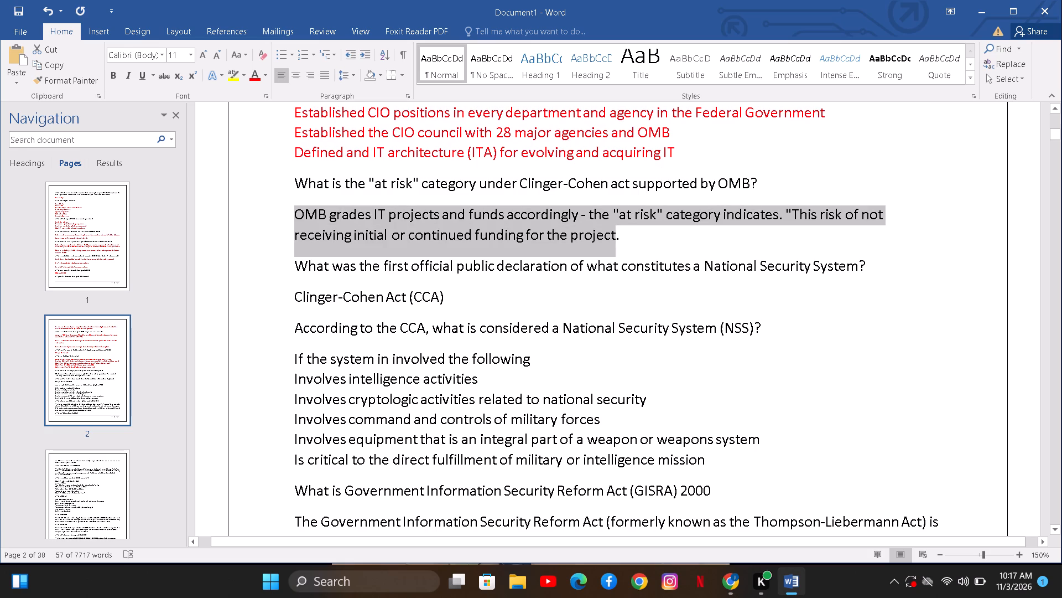
{"action": "left_click_drag", "start_coordinate": [614, 242], "coordinate": [624, 242]}
{"action": "left_click", "coordinate": [697, 224]}
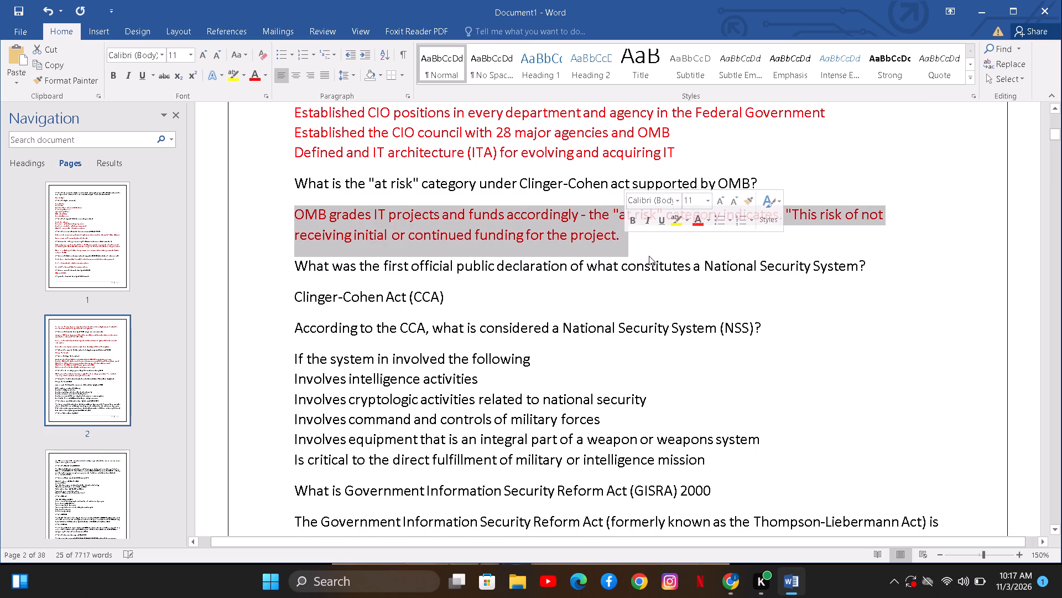
Colour the "Clinger-Cohen Act (CCA)" answer and the list of what is considered a National Security System red.
{"action": "scroll", "coordinate": [641, 257], "scroll_direction": "down", "scroll_amount": 2}
{"action": "left_click", "coordinate": [255, 202]}
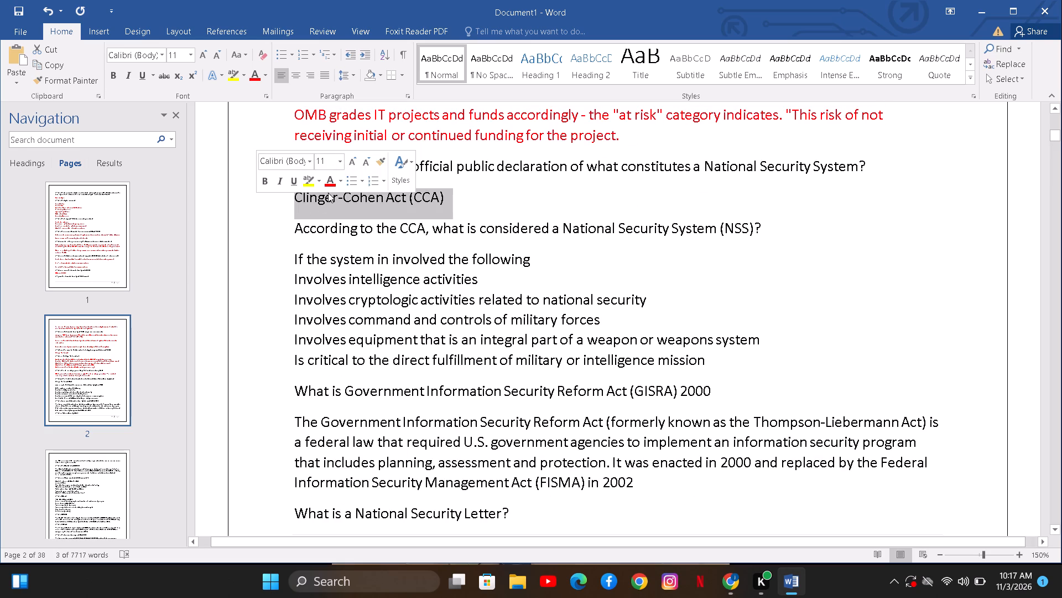
{"action": "left_click", "coordinate": [331, 184]}
{"action": "left_click_drag", "start_coordinate": [290, 260], "coordinate": [579, 288]}
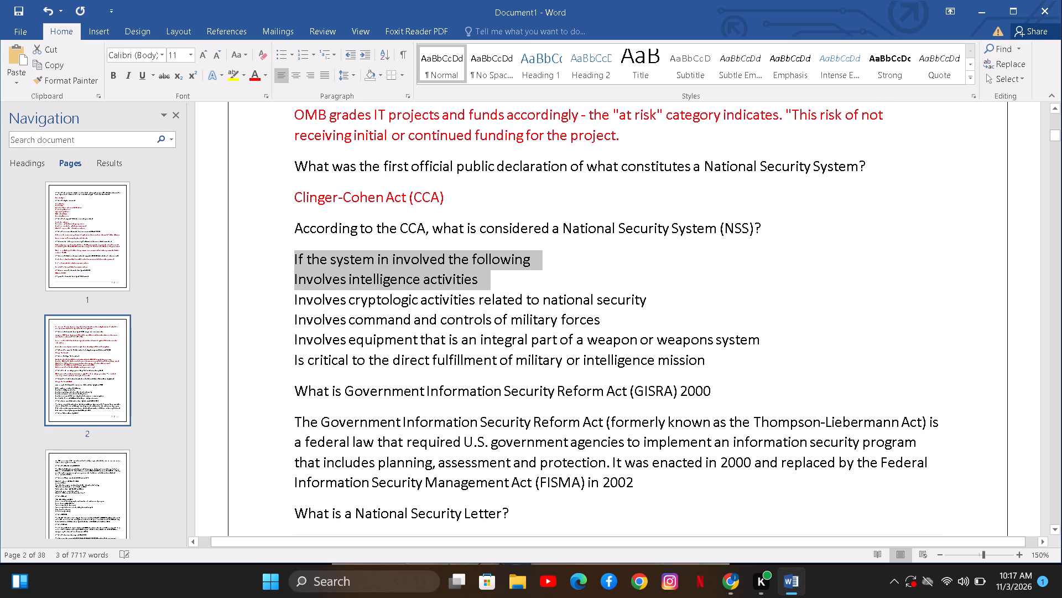
{"action": "left_click_drag", "start_coordinate": [579, 288], "coordinate": [743, 364]}
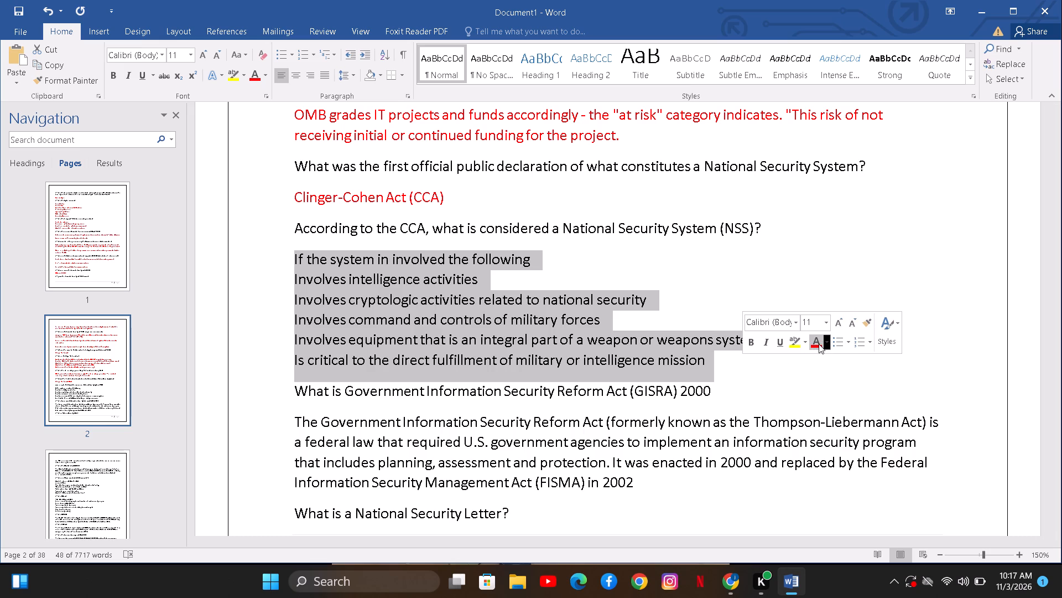
{"action": "left_click", "coordinate": [819, 343]}
Colour red the Government Information Security Reform Act answer ending page 2 and the NSL demand letter answer starting page 3.
{"action": "scroll", "coordinate": [560, 339], "scroll_direction": "down", "scroll_amount": 3}
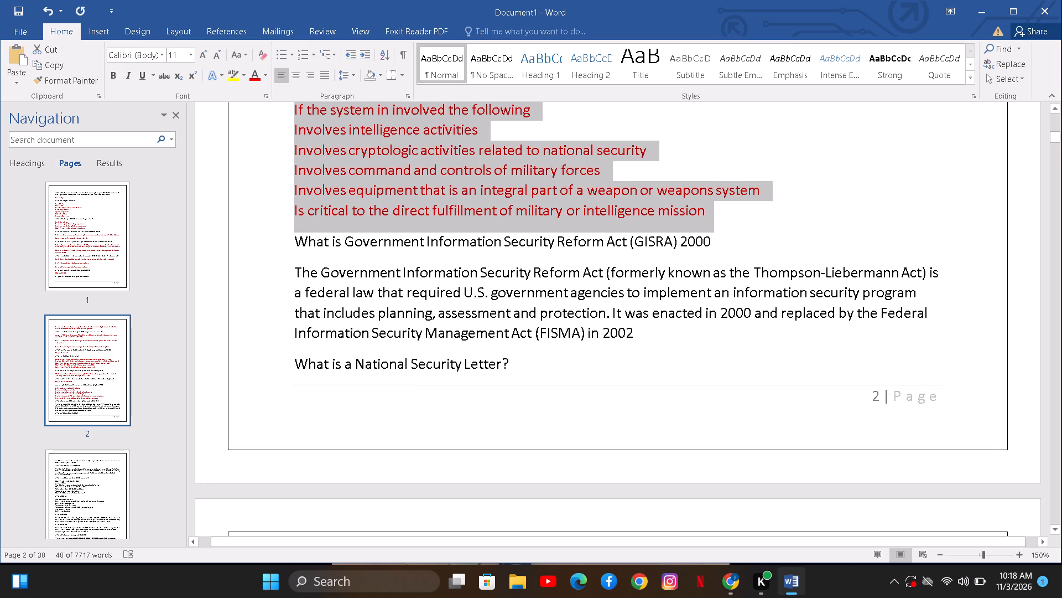
{"action": "left_click_drag", "start_coordinate": [294, 271], "coordinate": [632, 328]}
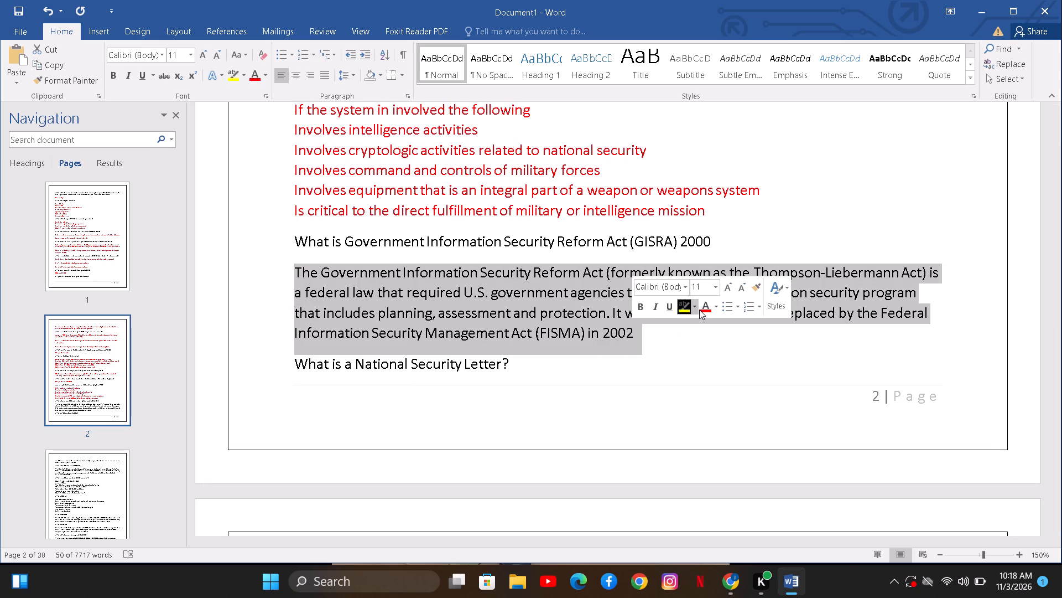
{"action": "left_click", "coordinate": [706, 308]}
{"action": "scroll", "coordinate": [554, 353], "scroll_direction": "down", "scroll_amount": 8}
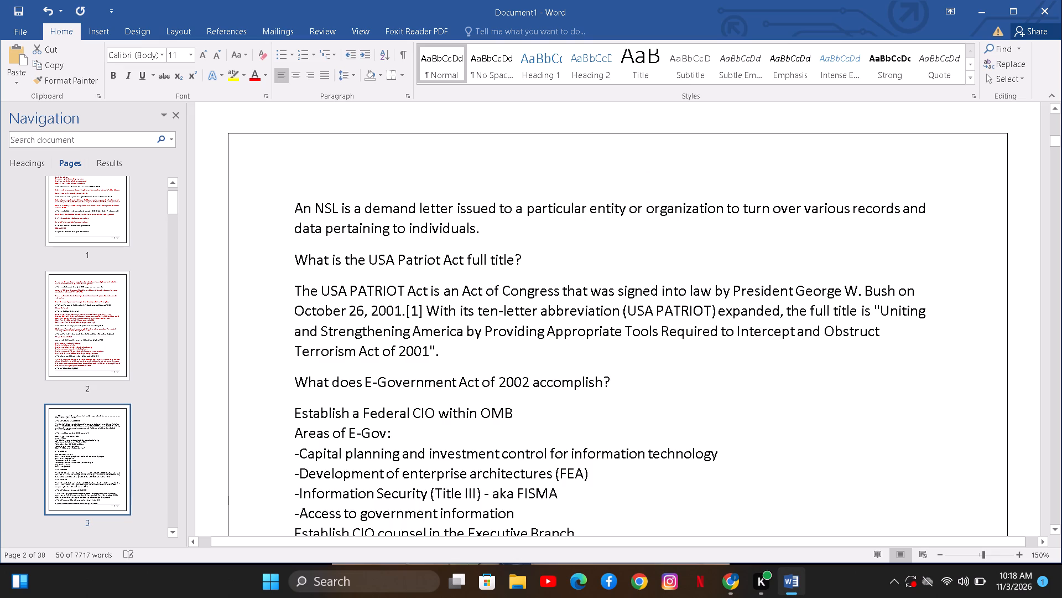
{"action": "left_click_drag", "start_coordinate": [292, 206], "coordinate": [497, 228]}
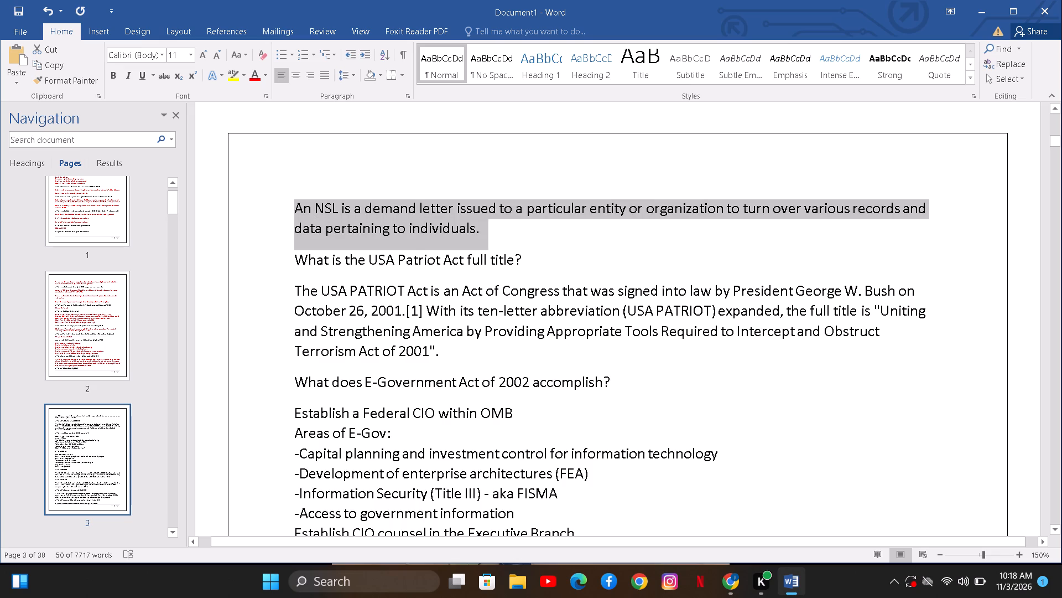
{"action": "left_click_drag", "start_coordinate": [497, 228], "coordinate": [498, 228]}
{"action": "left_click", "coordinate": [572, 206]}
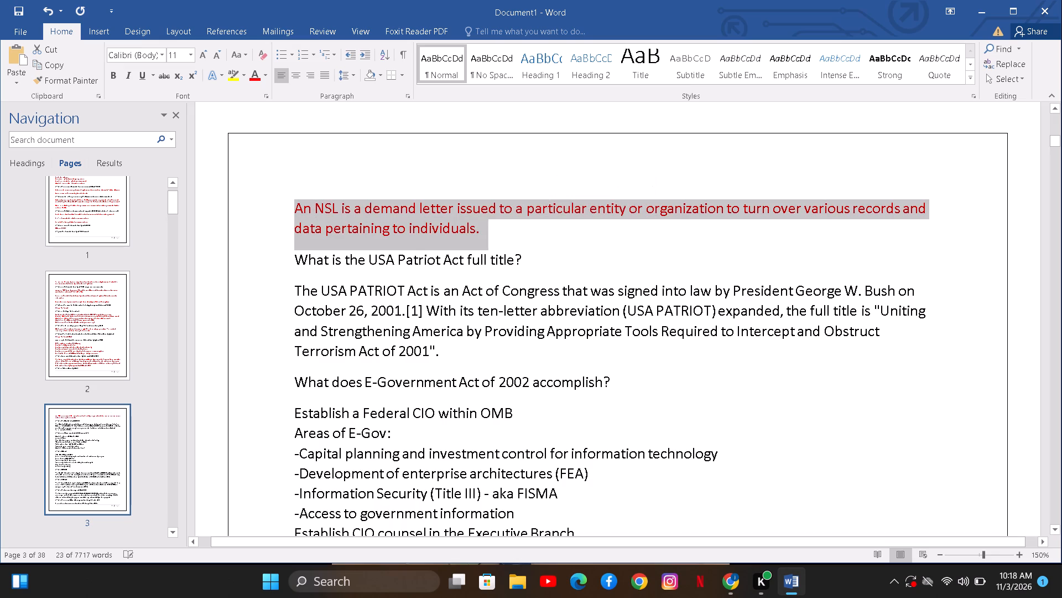
Colour the USA PATRIOT Act full title answer and the E-Government Act of 2002 answer list red on page 3.
{"action": "left_click_drag", "start_coordinate": [295, 290], "coordinate": [486, 355]}
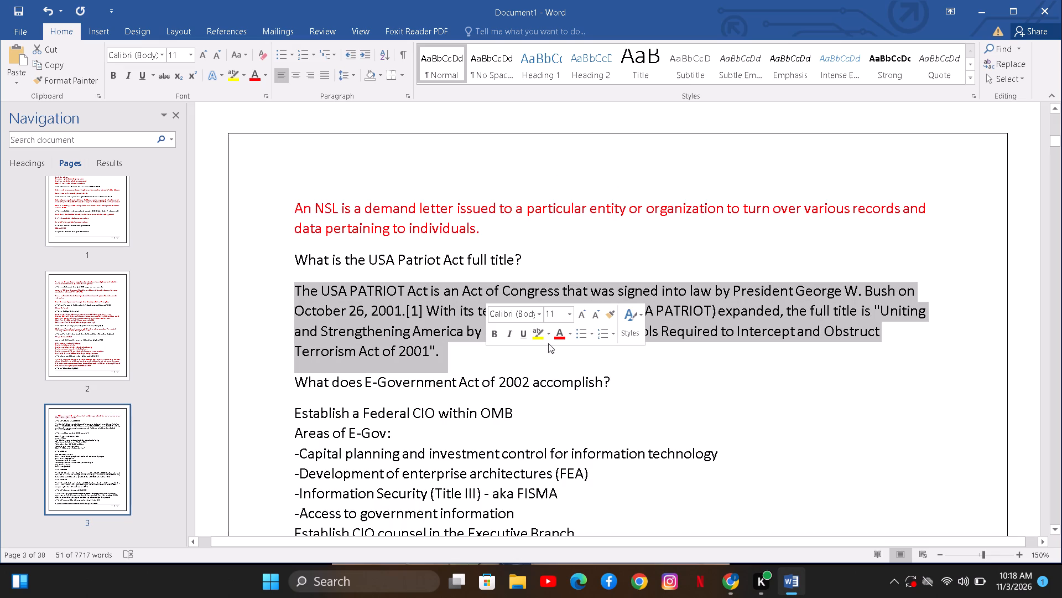
{"action": "left_click", "coordinate": [559, 339]}
{"action": "scroll", "coordinate": [559, 338], "scroll_direction": "down", "scroll_amount": 3}
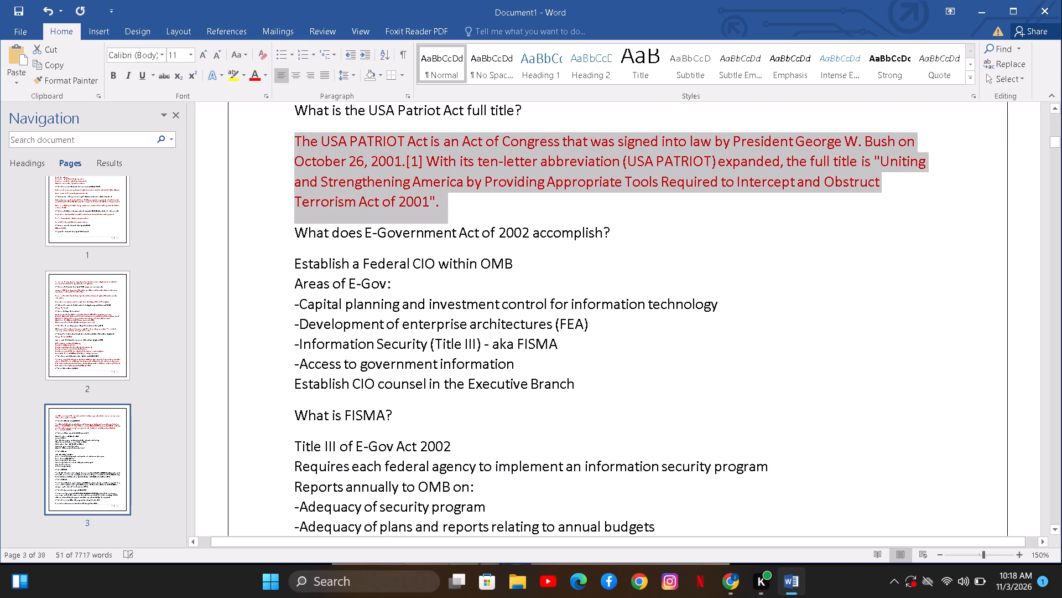
{"action": "left_click_drag", "start_coordinate": [289, 261], "coordinate": [519, 358]}
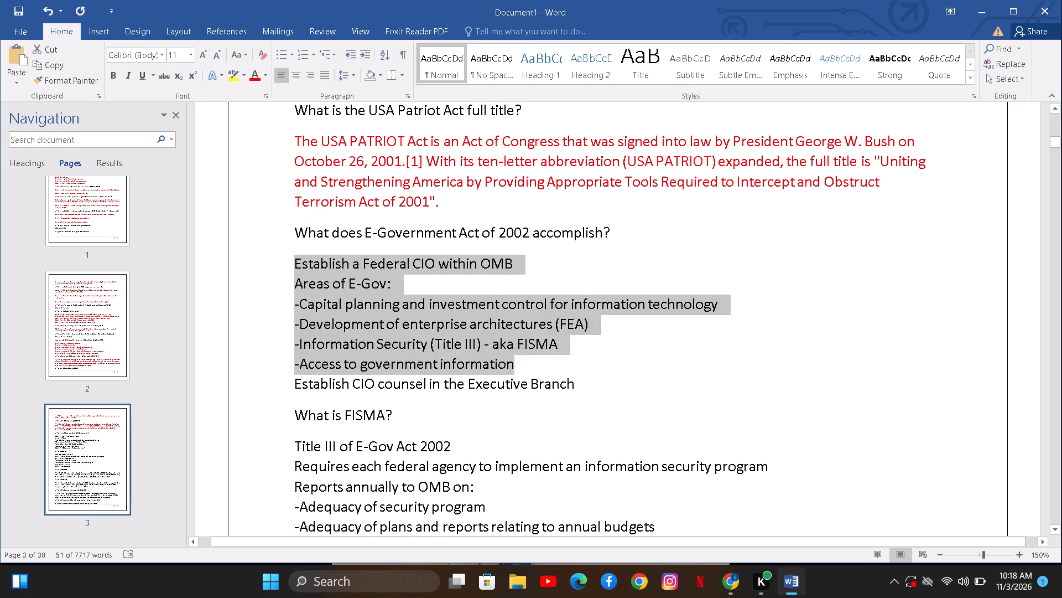
{"action": "left_click_drag", "start_coordinate": [519, 358], "coordinate": [590, 380]}
{"action": "left_click", "coordinate": [660, 363]}
Colour the "What is FISMA?" answer list and the "What is HITECH?" answer paragraph red on page 3.
{"action": "scroll", "coordinate": [617, 363], "scroll_direction": "down", "scroll_amount": 3}
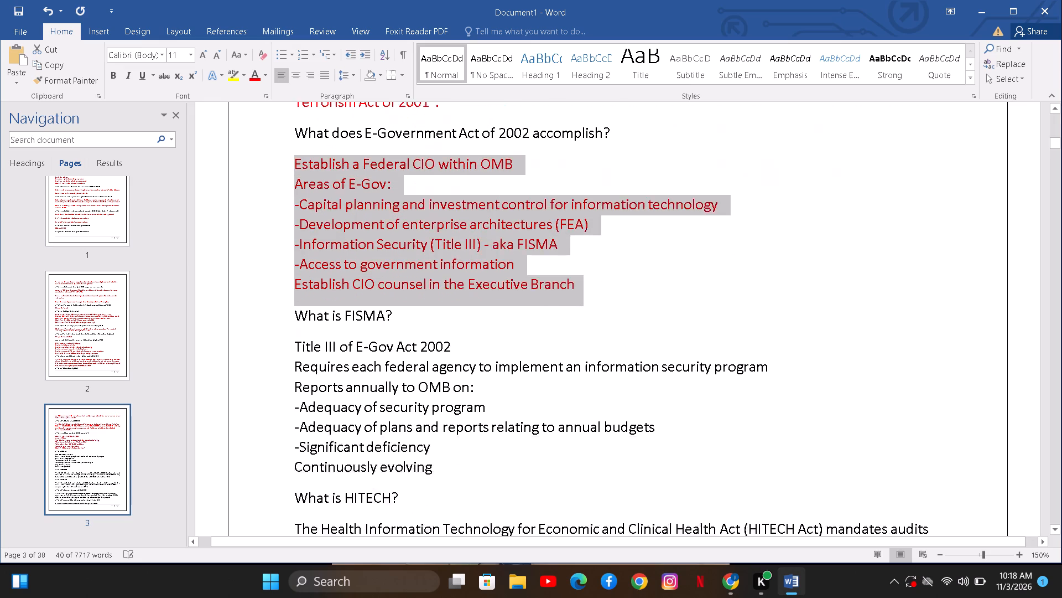
{"action": "scroll", "coordinate": [586, 355], "scroll_direction": "down", "scroll_amount": 2}
{"action": "left_click_drag", "start_coordinate": [294, 196], "coordinate": [446, 279]}
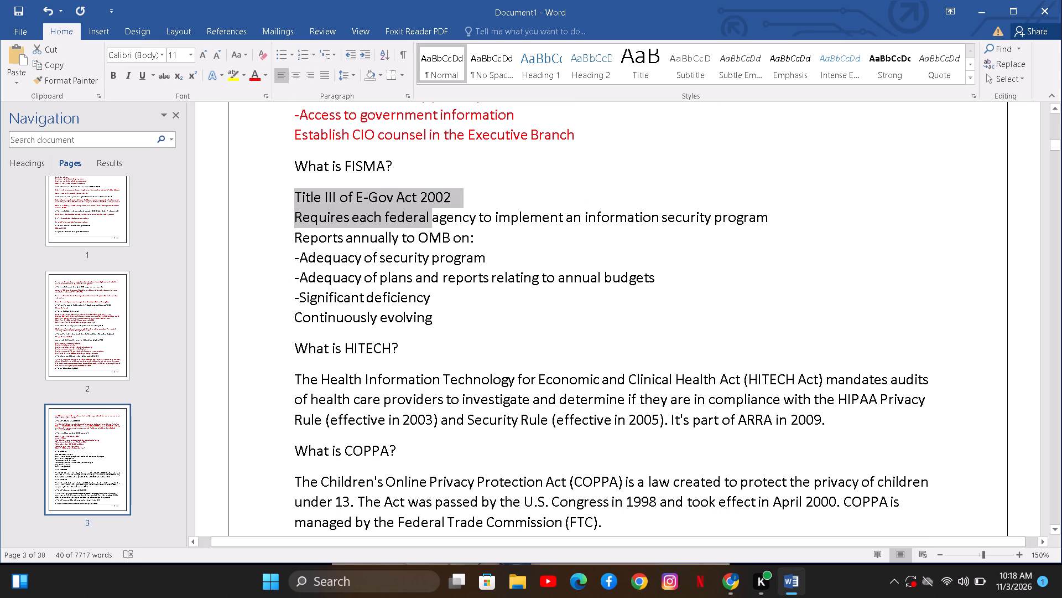
{"action": "left_click_drag", "start_coordinate": [446, 279], "coordinate": [498, 319]}
{"action": "left_click", "coordinate": [572, 298]}
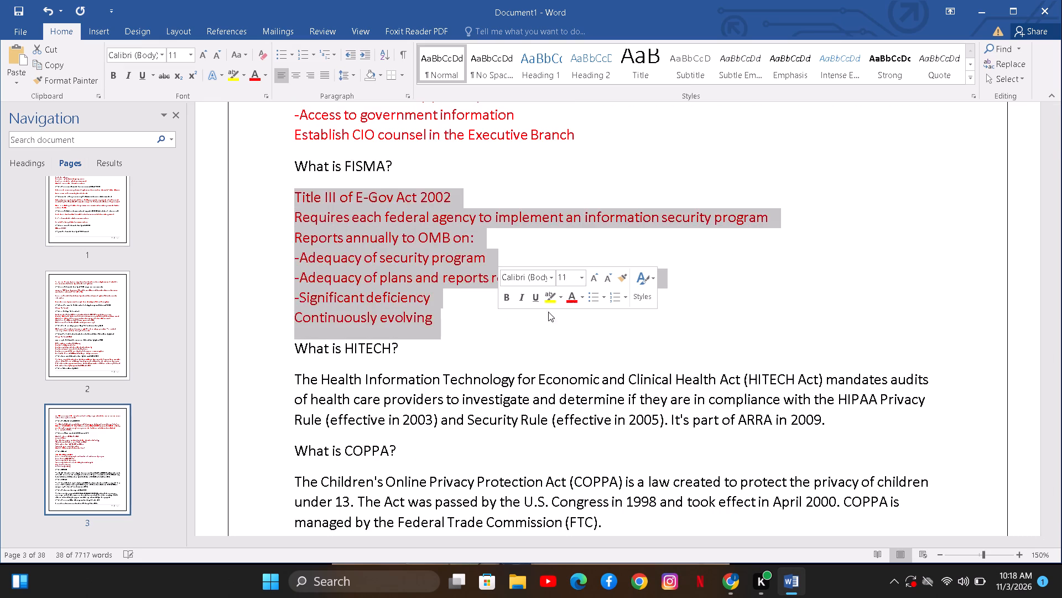
{"action": "scroll", "coordinate": [538, 314], "scroll_direction": "down", "scroll_amount": 3}
{"action": "left_click_drag", "start_coordinate": [291, 230], "coordinate": [434, 268]}
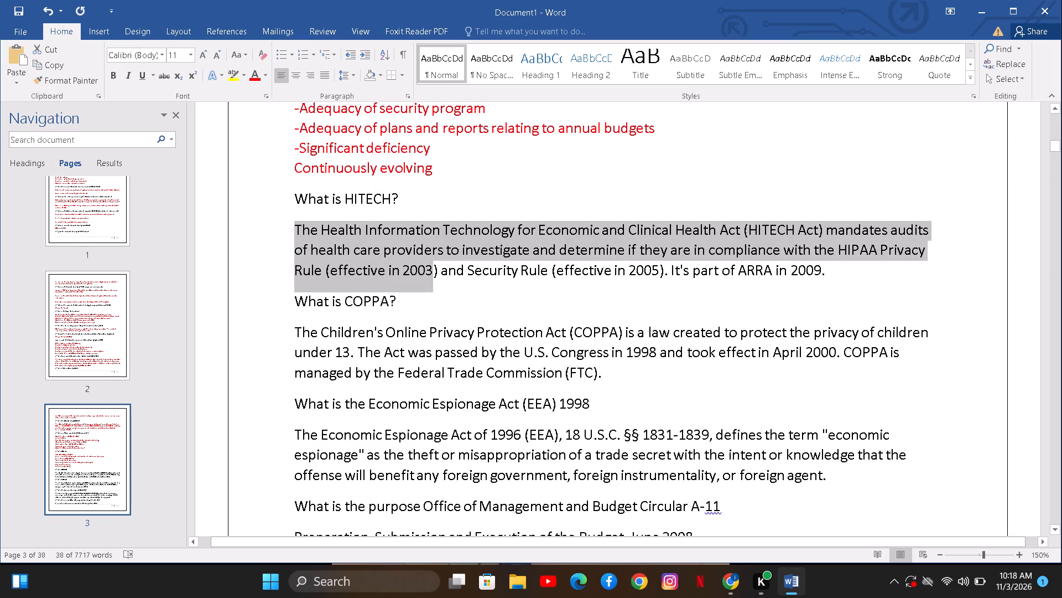
{"action": "left_click_drag", "start_coordinate": [434, 268], "coordinate": [850, 270]}
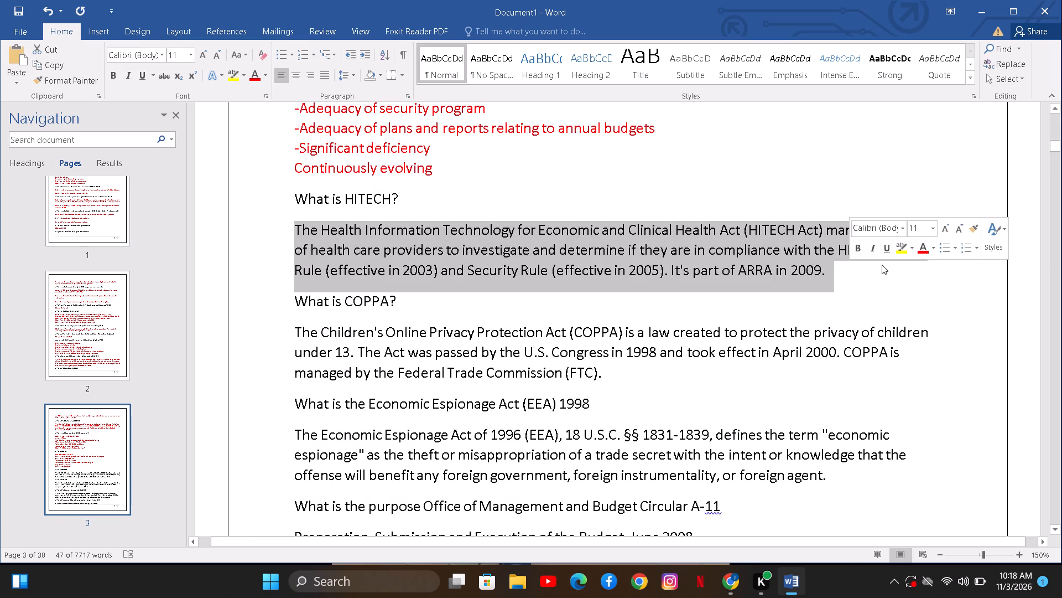
{"action": "left_click", "coordinate": [922, 246]}
Colour the COPPA answer and the Economic Espionage Act answer paragraphs red on page 3.
{"action": "scroll", "coordinate": [545, 329], "scroll_direction": "down", "scroll_amount": 2}
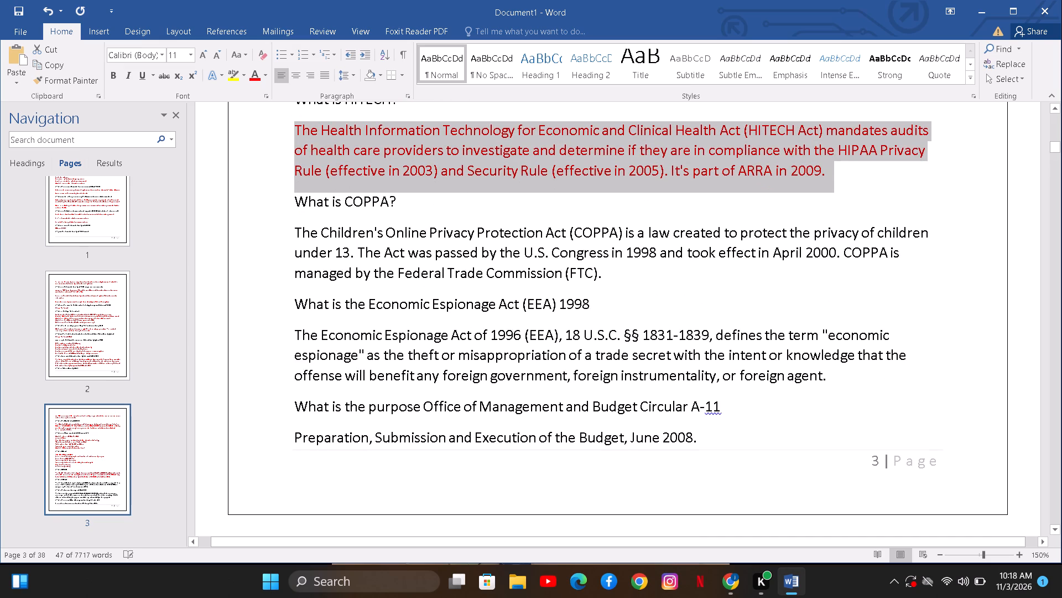
{"action": "left_click_drag", "start_coordinate": [294, 230], "coordinate": [659, 269]}
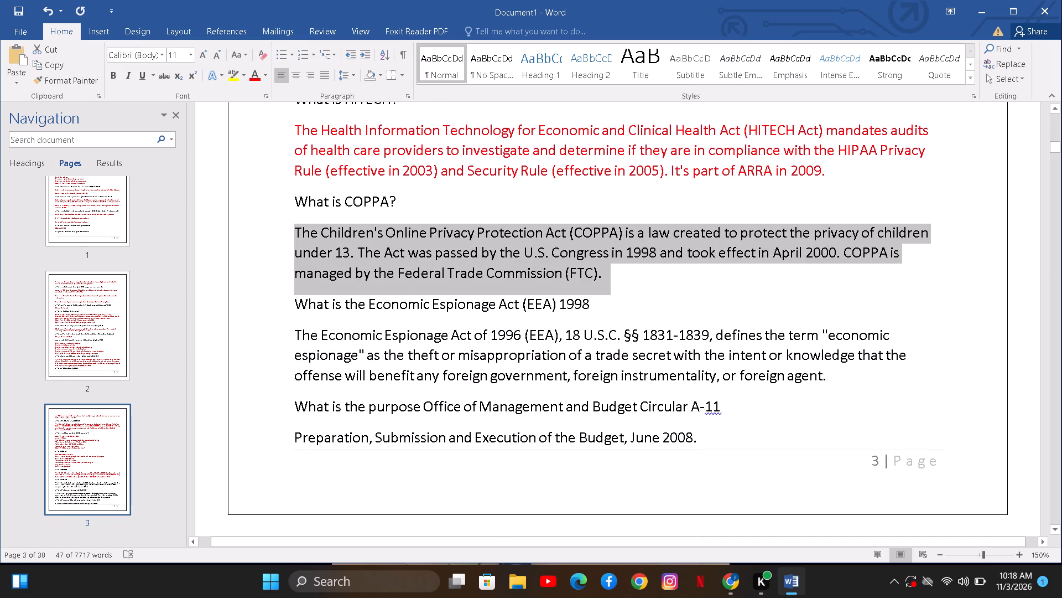
{"action": "left_click_drag", "start_coordinate": [659, 269], "coordinate": [661, 271]}
{"action": "left_click", "coordinate": [729, 247]}
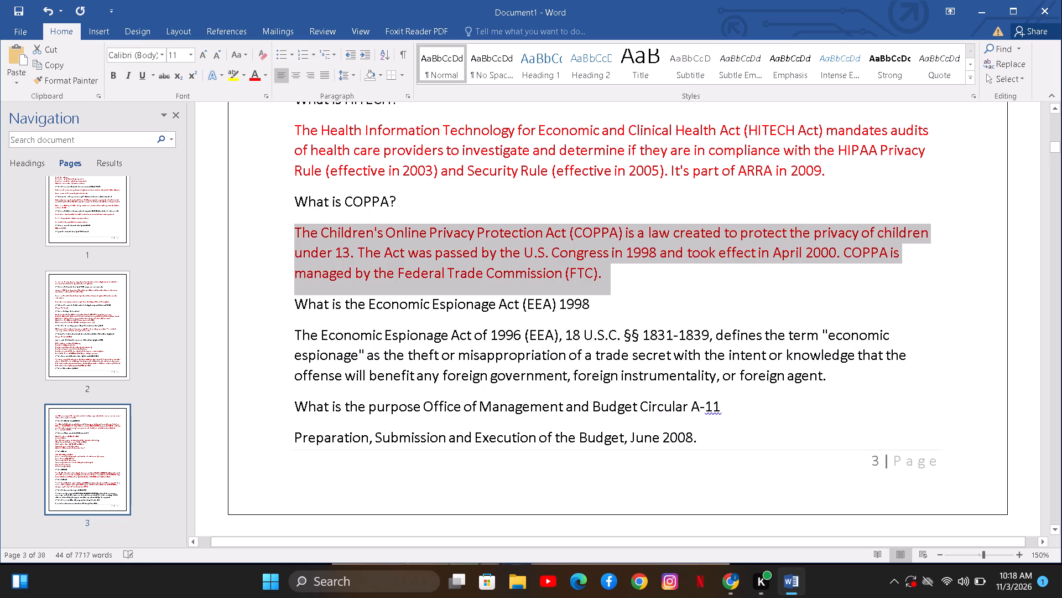
{"action": "left_click_drag", "start_coordinate": [293, 335], "coordinate": [800, 362]}
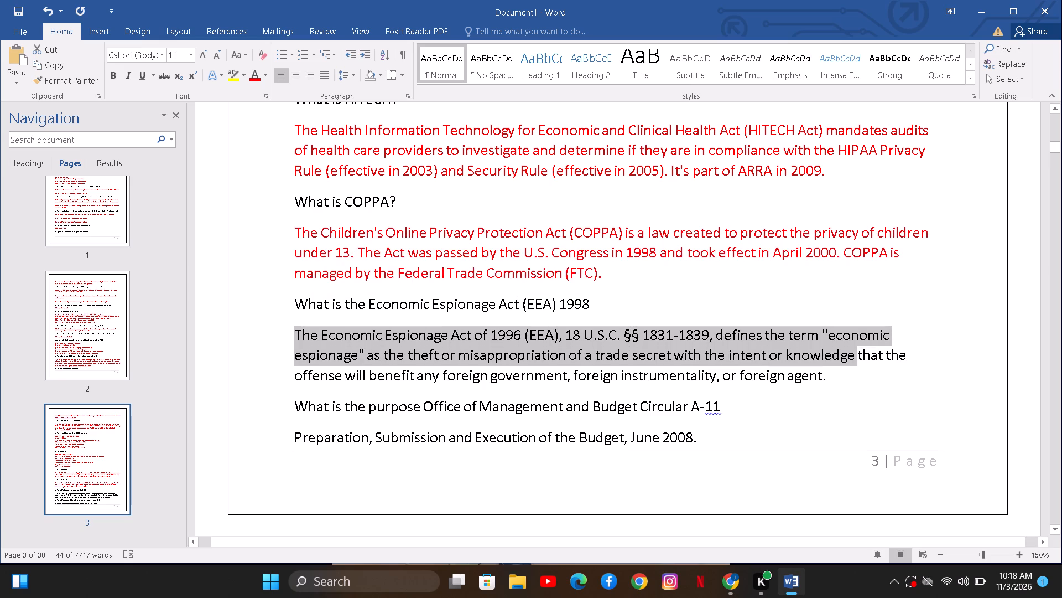
{"action": "left_click_drag", "start_coordinate": [800, 362], "coordinate": [830, 375]}
{"action": "left_click", "coordinate": [902, 355]}
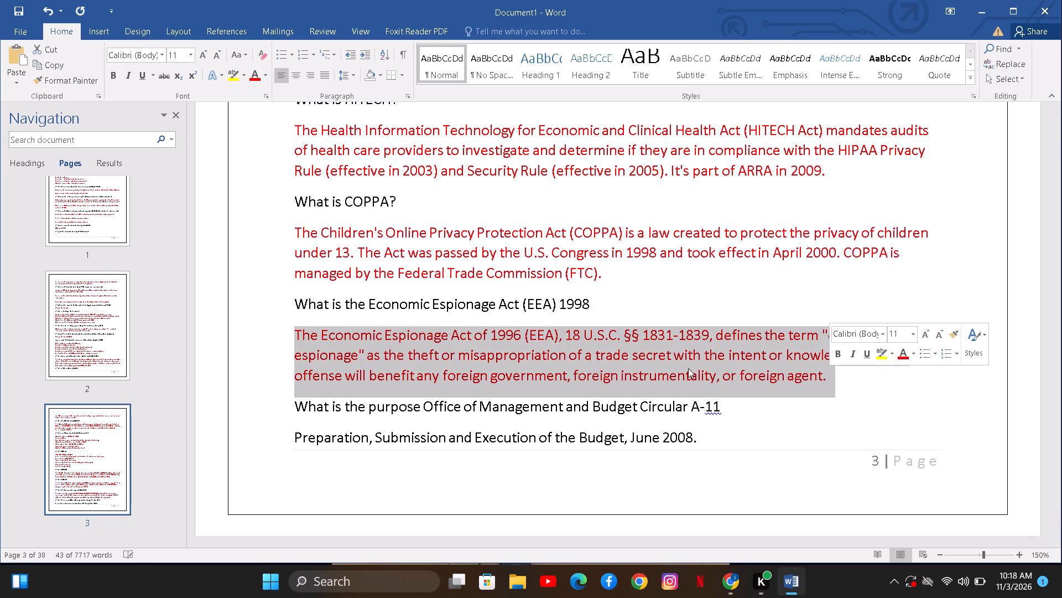
Colour red the Circular A-11 answer at the end of page 3 and the Circular A-123 answer on page 4.
{"action": "scroll", "coordinate": [407, 393], "scroll_direction": "down", "scroll_amount": 3}
{"action": "scroll", "coordinate": [361, 370], "scroll_direction": "down", "scroll_amount": 2}
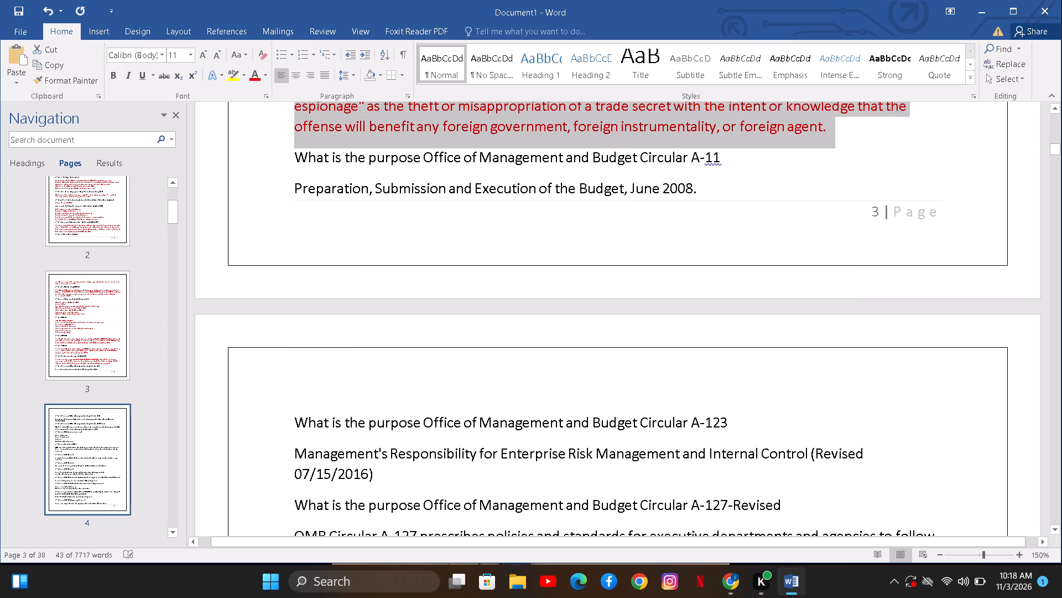
{"action": "left_click", "coordinate": [252, 193]}
{"action": "left_click", "coordinate": [324, 175]}
{"action": "scroll", "coordinate": [319, 285], "scroll_direction": "down", "scroll_amount": 4}
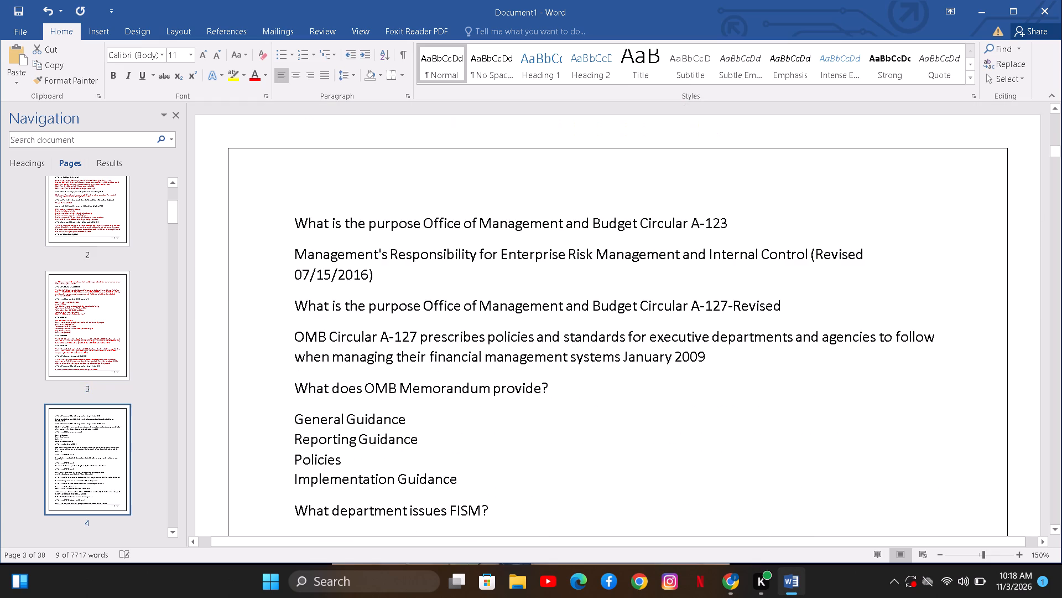
{"action": "left_click_drag", "start_coordinate": [290, 256], "coordinate": [311, 258]}
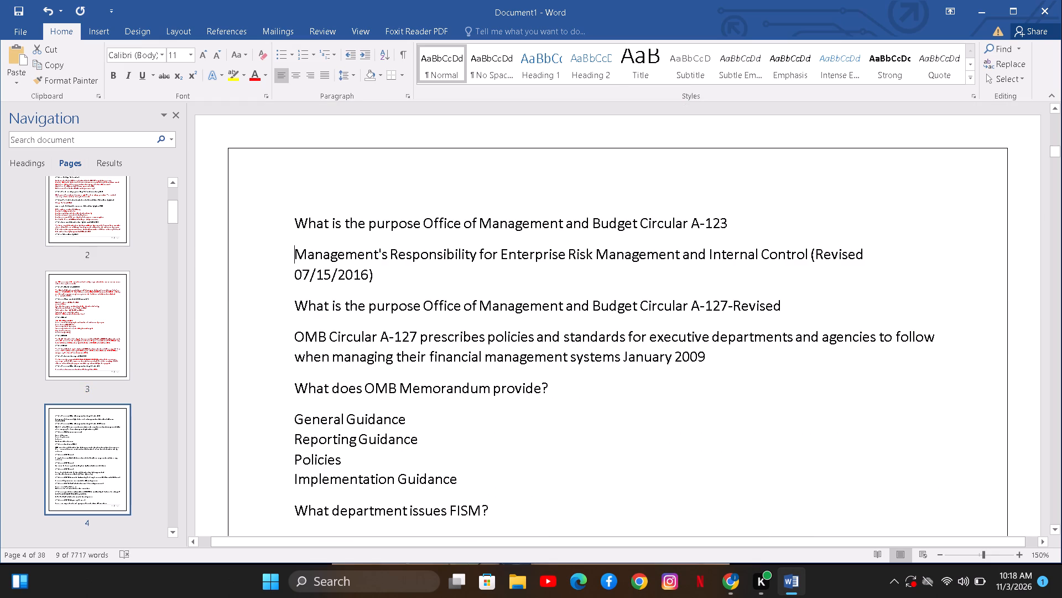
{"action": "left_click_drag", "start_coordinate": [311, 258], "coordinate": [402, 275]}
{"action": "left_click", "coordinate": [474, 255]}
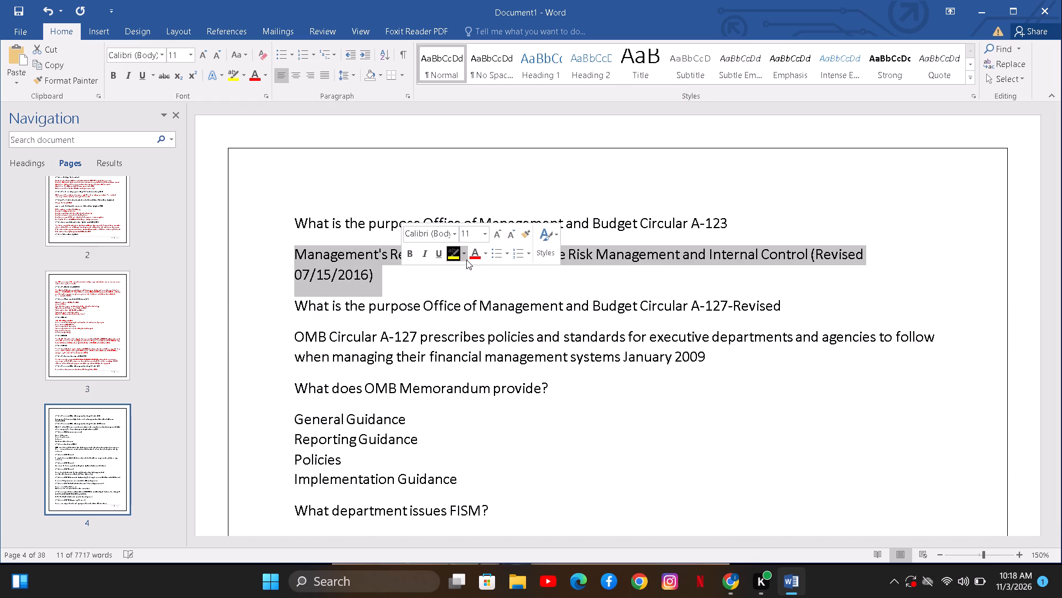
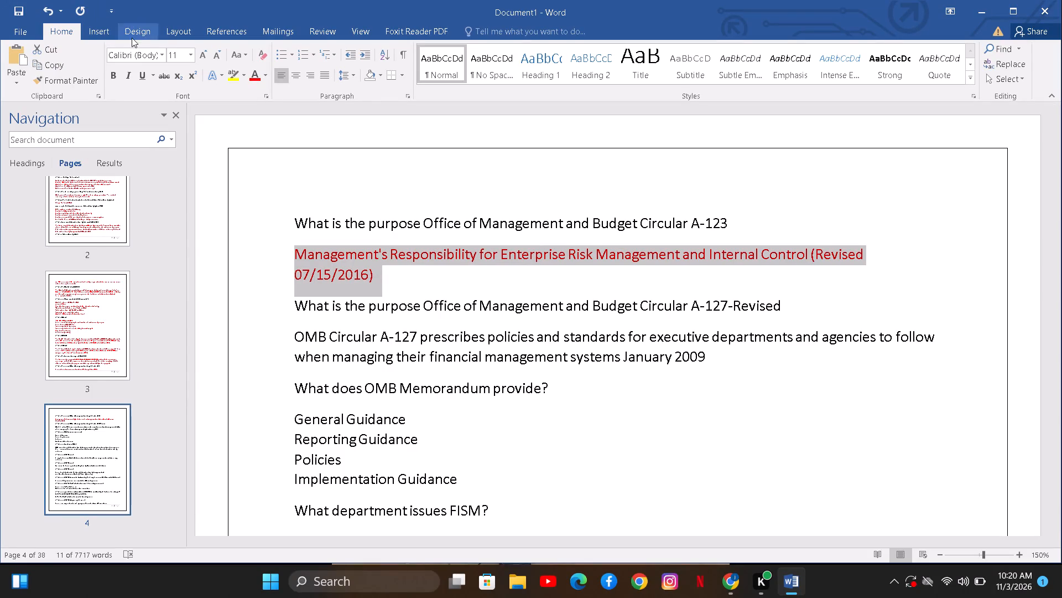
Colour the Circular A-127-Revised answer and the four-line OMB Memorandum guidance list red on page 4.
{"action": "left_click_drag", "start_coordinate": [294, 338], "coordinate": [295, 338]}
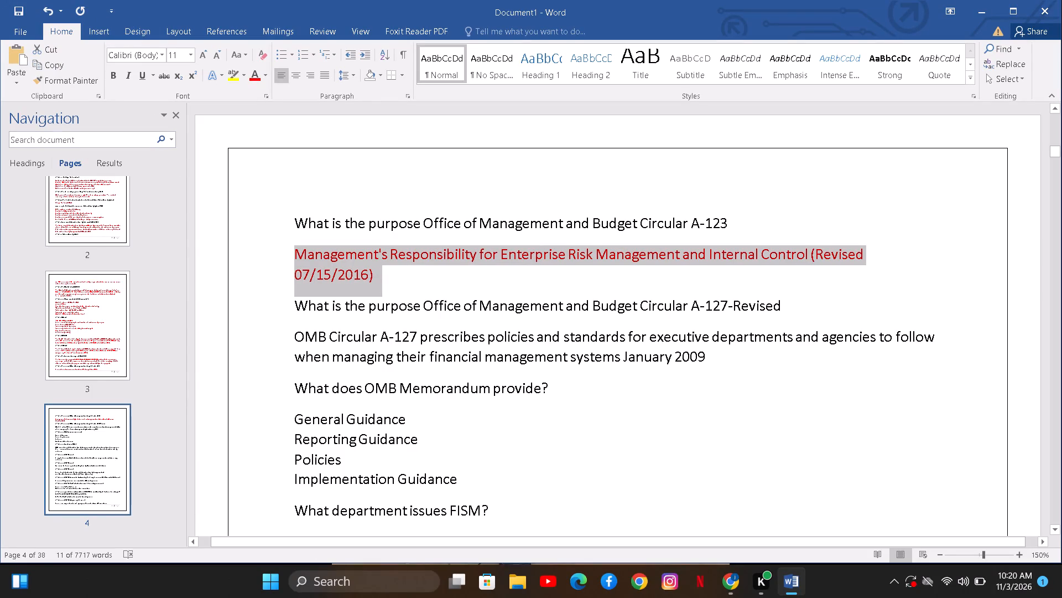
{"action": "left_click_drag", "start_coordinate": [295, 338], "coordinate": [708, 368]}
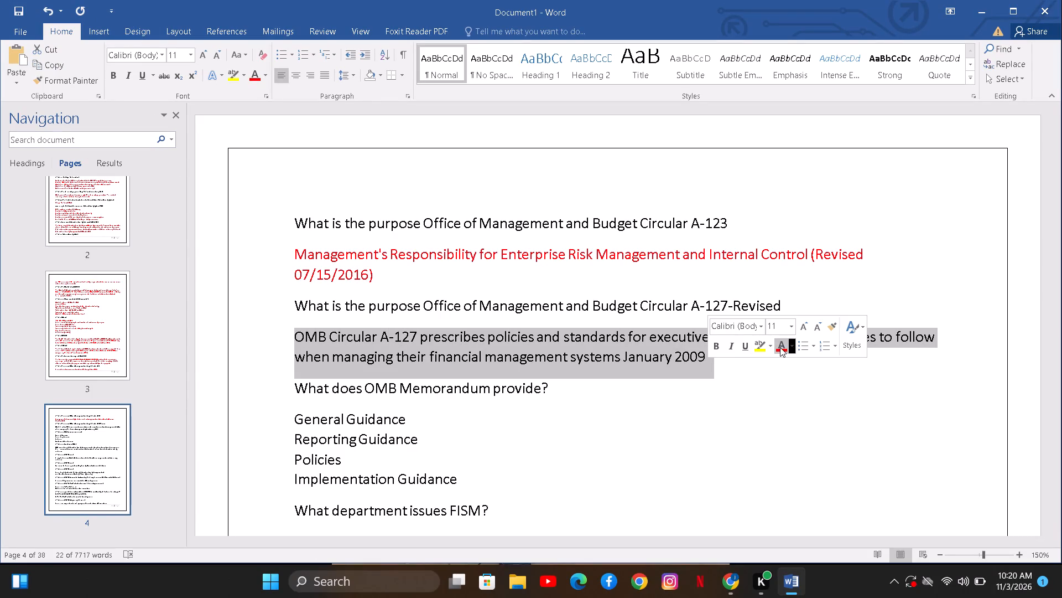
{"action": "left_click", "coordinate": [781, 347]}
{"action": "scroll", "coordinate": [658, 373], "scroll_direction": "down", "scroll_amount": 4}
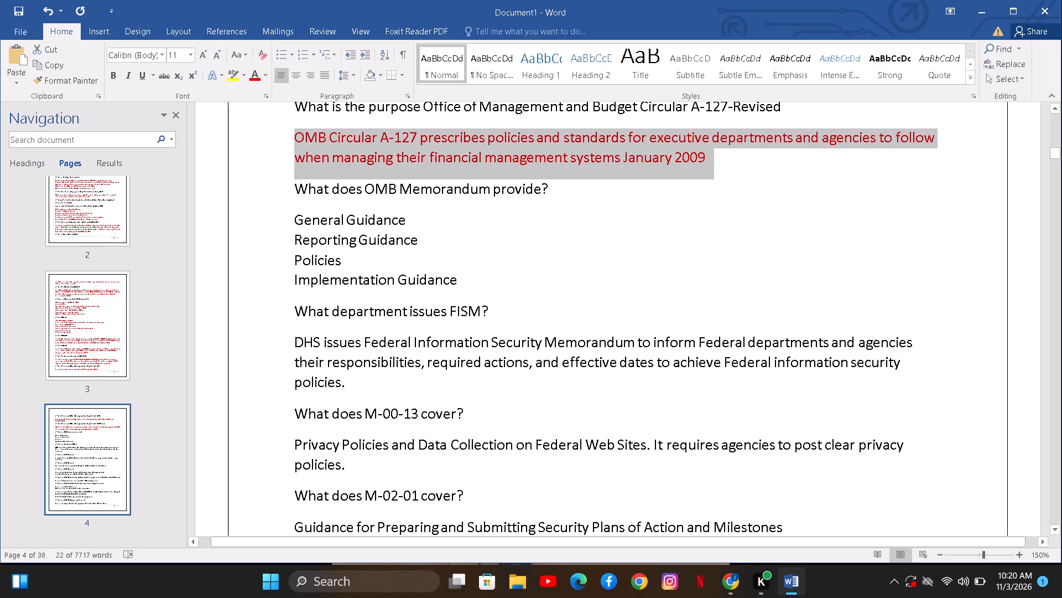
{"action": "left_click_drag", "start_coordinate": [290, 221], "coordinate": [451, 276]}
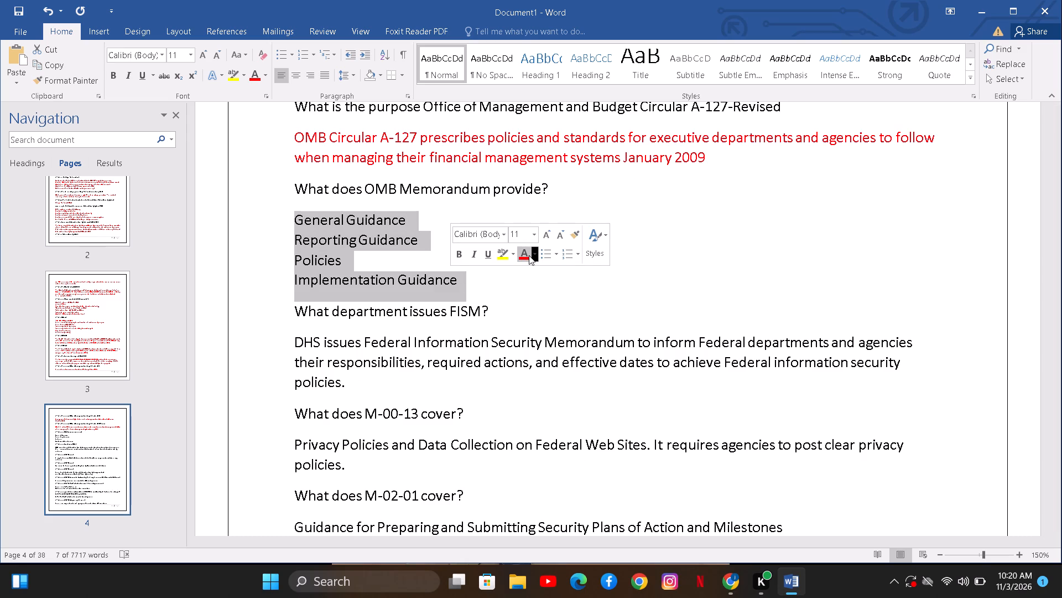
{"action": "left_click", "coordinate": [529, 255]}
Colour the "What department issues FISM?" answer and the M-00-13 privacy policies answer red on page 4.
{"action": "scroll", "coordinate": [483, 267], "scroll_direction": "down", "scroll_amount": 1}
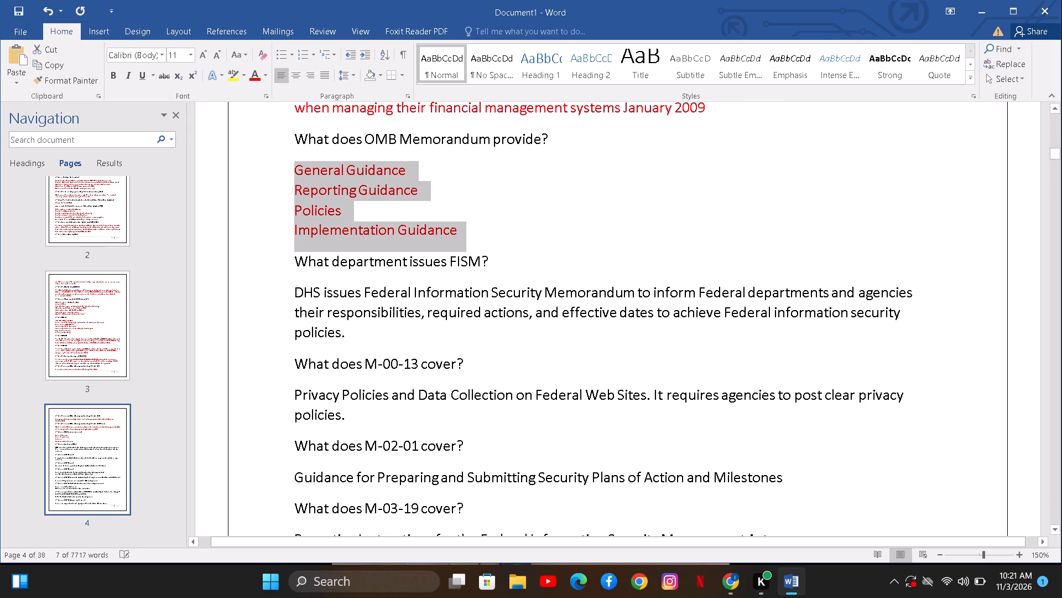
{"action": "left_click_drag", "start_coordinate": [295, 295], "coordinate": [384, 338]}
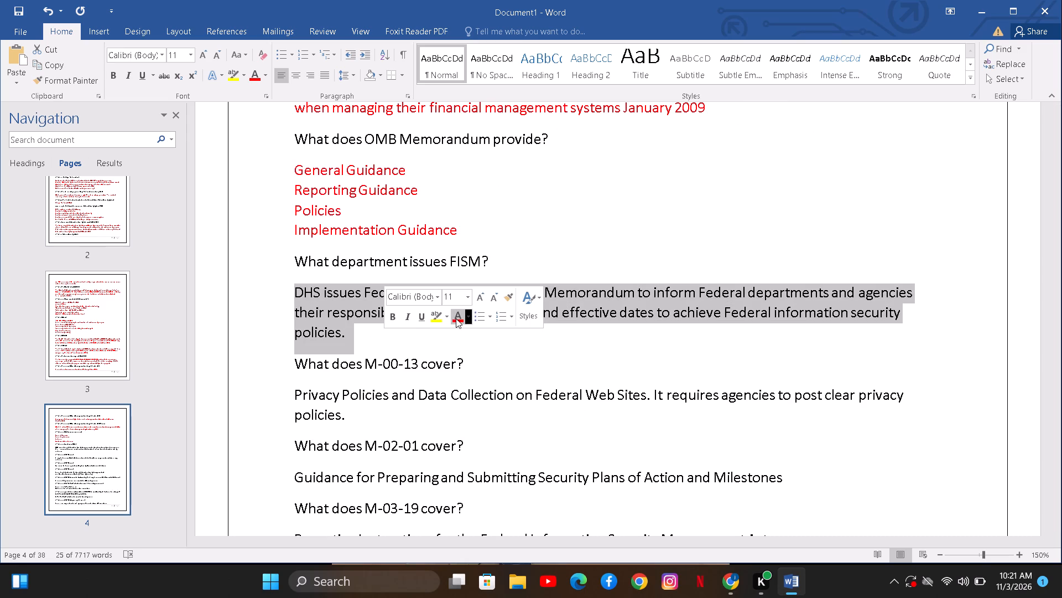
{"action": "left_click", "coordinate": [457, 318]}
{"action": "scroll", "coordinate": [446, 330], "scroll_direction": "down", "scroll_amount": 2}
{"action": "left_click_drag", "start_coordinate": [293, 291], "coordinate": [294, 291]}
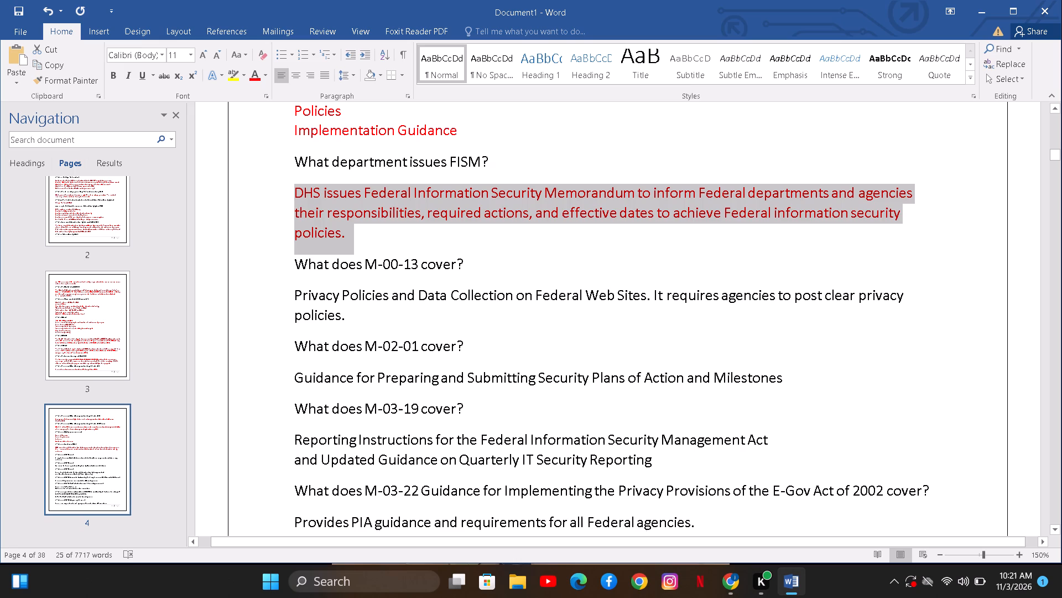
{"action": "left_click_drag", "start_coordinate": [294, 291], "coordinate": [358, 313]}
{"action": "left_click", "coordinate": [427, 295]}
Colour the M-02-01 answer and the two-line M-03-19 answer red on page 4.
{"action": "scroll", "coordinate": [420, 309], "scroll_direction": "down", "scroll_amount": 3}
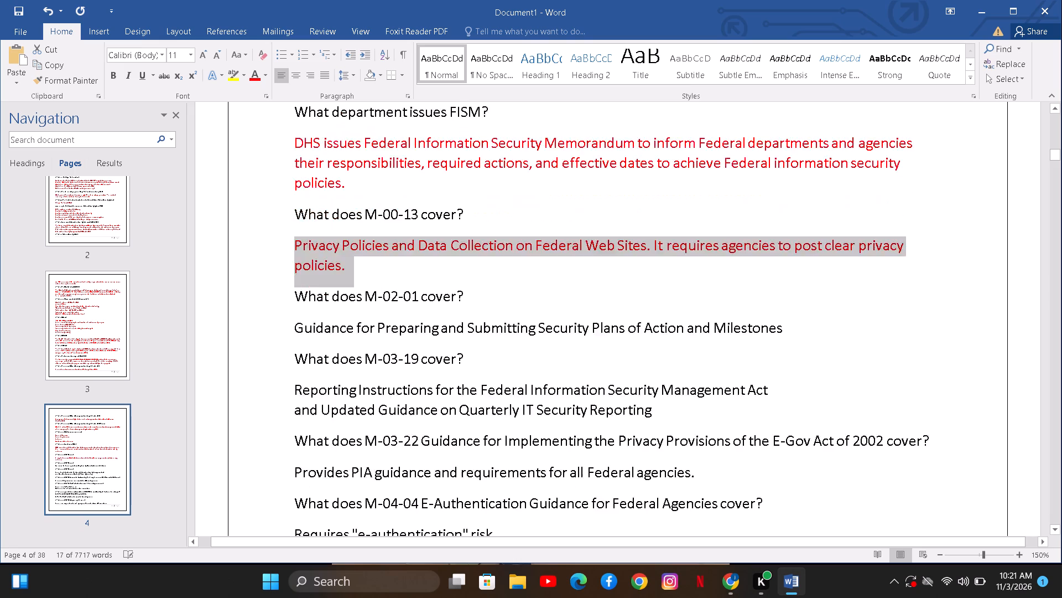
{"action": "left_click", "coordinate": [269, 227]}
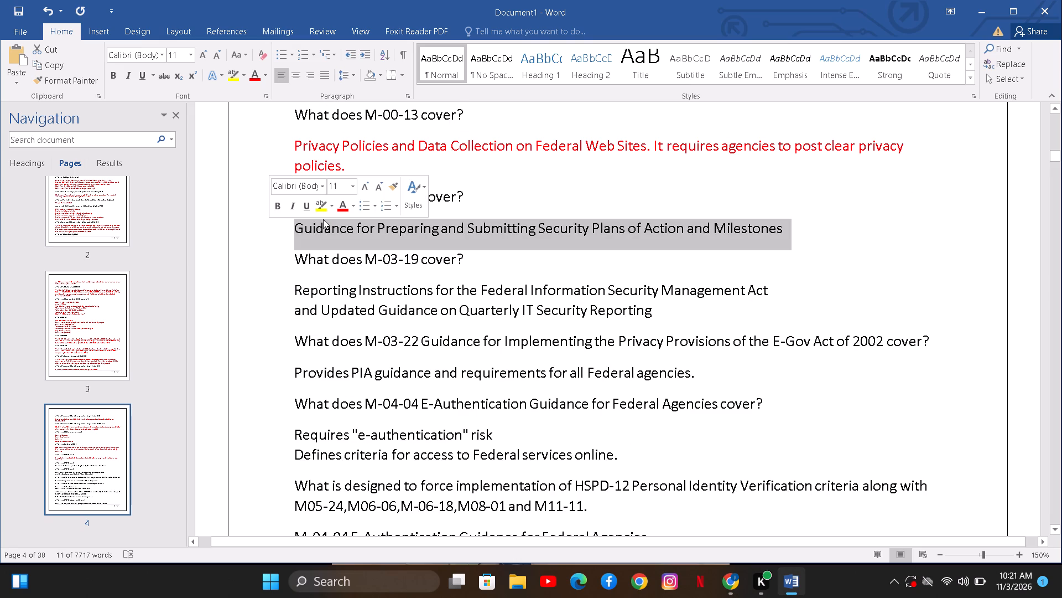
{"action": "left_click", "coordinate": [343, 210]}
{"action": "left_click_drag", "start_coordinate": [296, 288], "coordinate": [430, 297]}
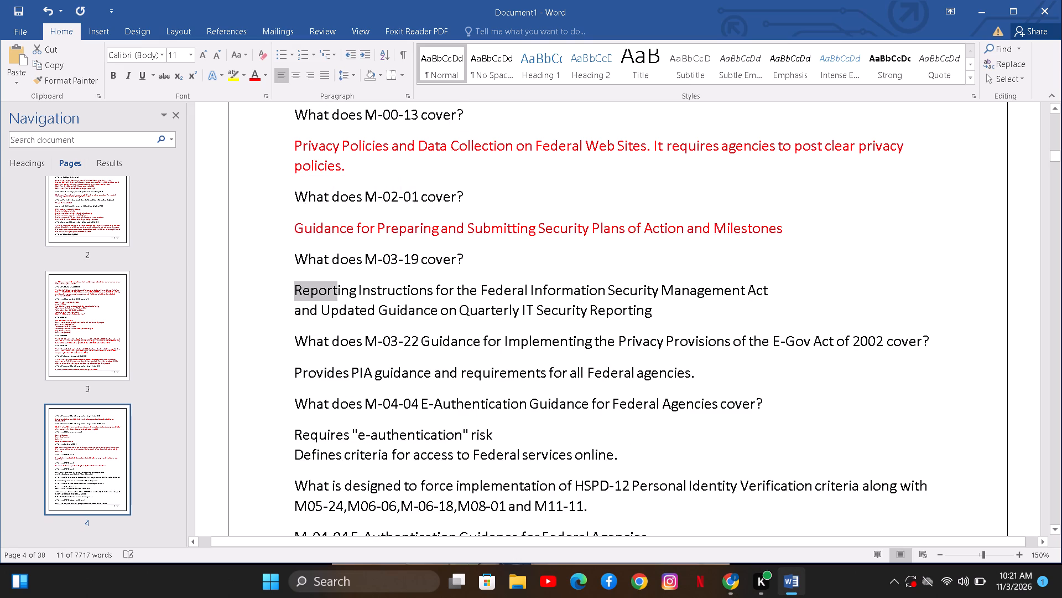
{"action": "left_click_drag", "start_coordinate": [430, 297], "coordinate": [663, 322]}
{"action": "left_click", "coordinate": [740, 305]}
Colour the M-03-22 PIA guidance answer and the two-line M-04-04 "e-authentication" answer red on page 4.
{"action": "scroll", "coordinate": [542, 336], "scroll_direction": "down", "scroll_amount": 1}
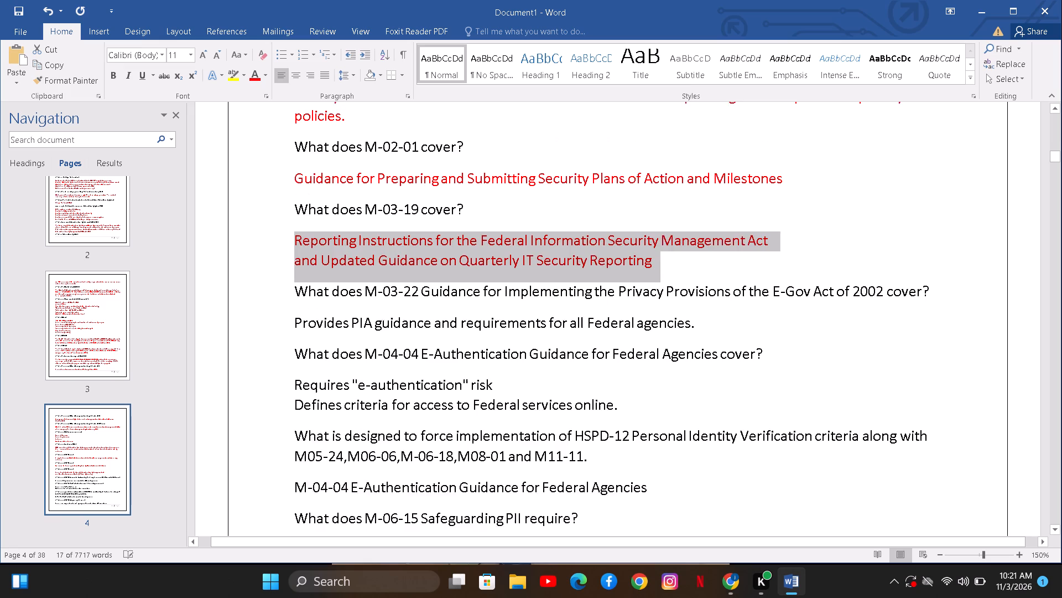
{"action": "scroll", "coordinate": [532, 334], "scroll_direction": "down", "scroll_amount": 2}
{"action": "left_click", "coordinate": [280, 228]}
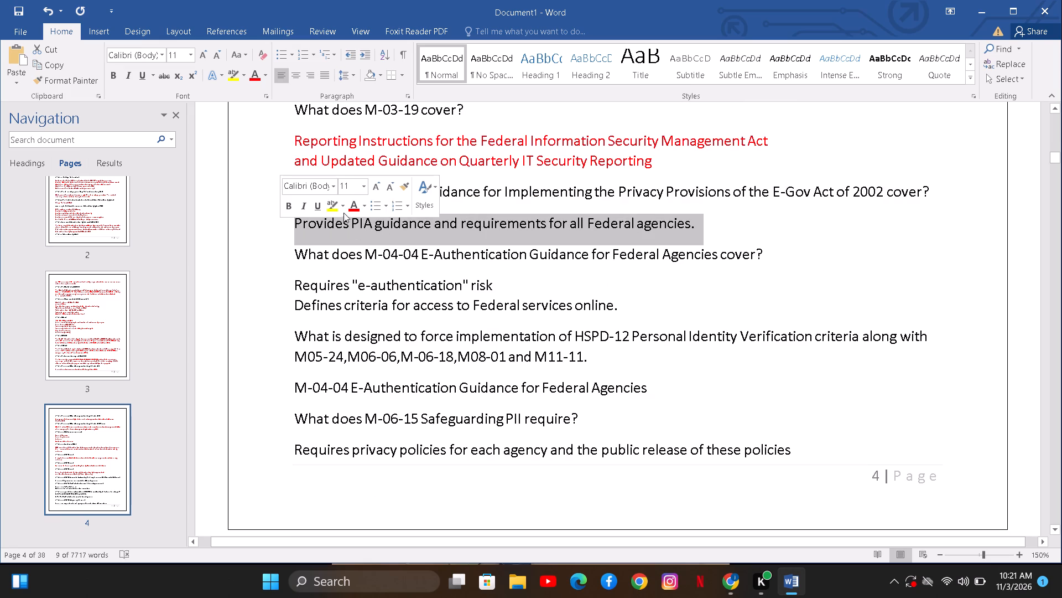
{"action": "left_click", "coordinate": [353, 209]}
{"action": "left_click_drag", "start_coordinate": [294, 281], "coordinate": [467, 291]}
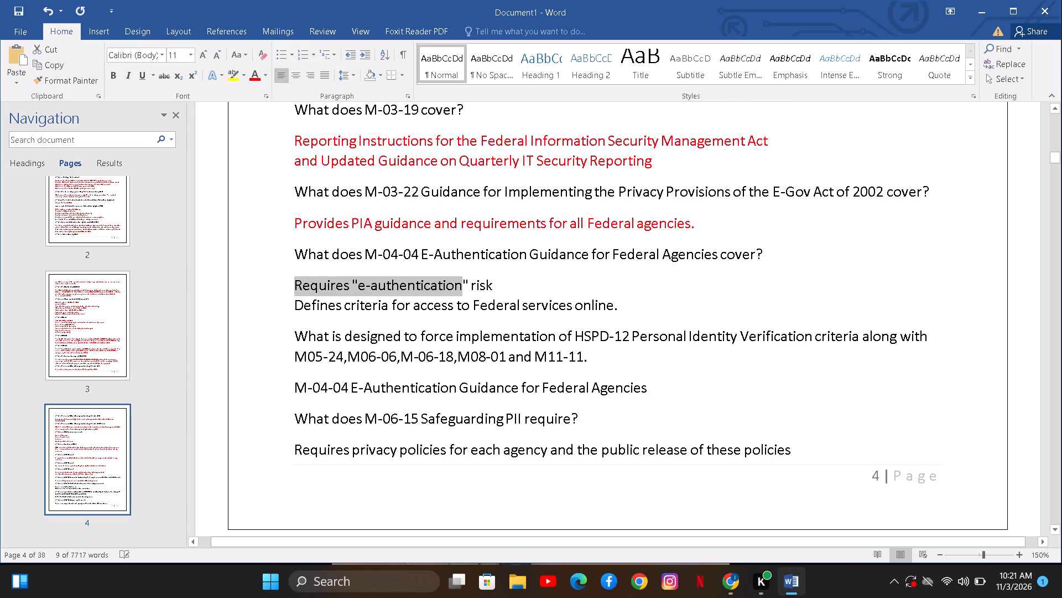
{"action": "left_click_drag", "start_coordinate": [467, 291], "coordinate": [626, 306]}
{"action": "left_click", "coordinate": [700, 288]}
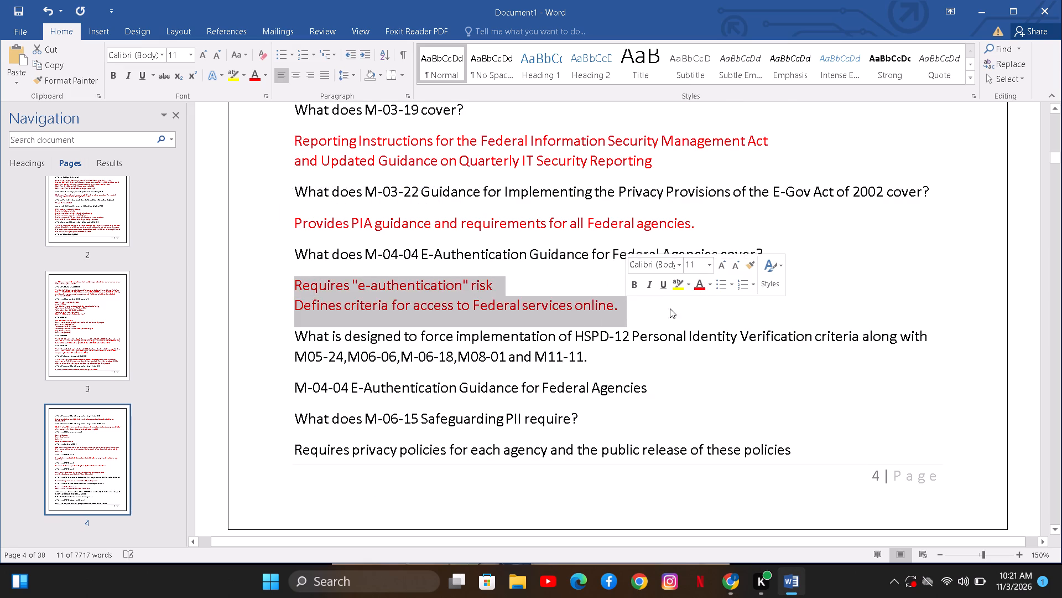
Colour the HSPD-12 question's M-04-04 E-Authentication answer and the M-06-15 privacy policies answer red at the end of page 4.
{"action": "scroll", "coordinate": [617, 312], "scroll_direction": "down", "scroll_amount": 2}
{"action": "left_click", "coordinate": [277, 293]}
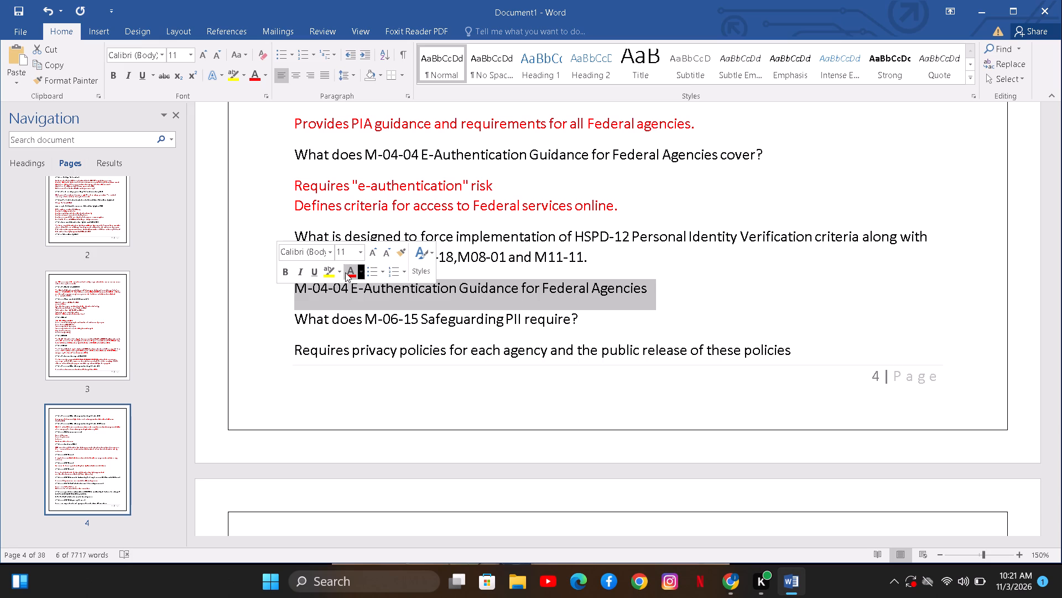
{"action": "left_click", "coordinate": [352, 273]}
{"action": "scroll", "coordinate": [351, 276], "scroll_direction": "down", "scroll_amount": 3}
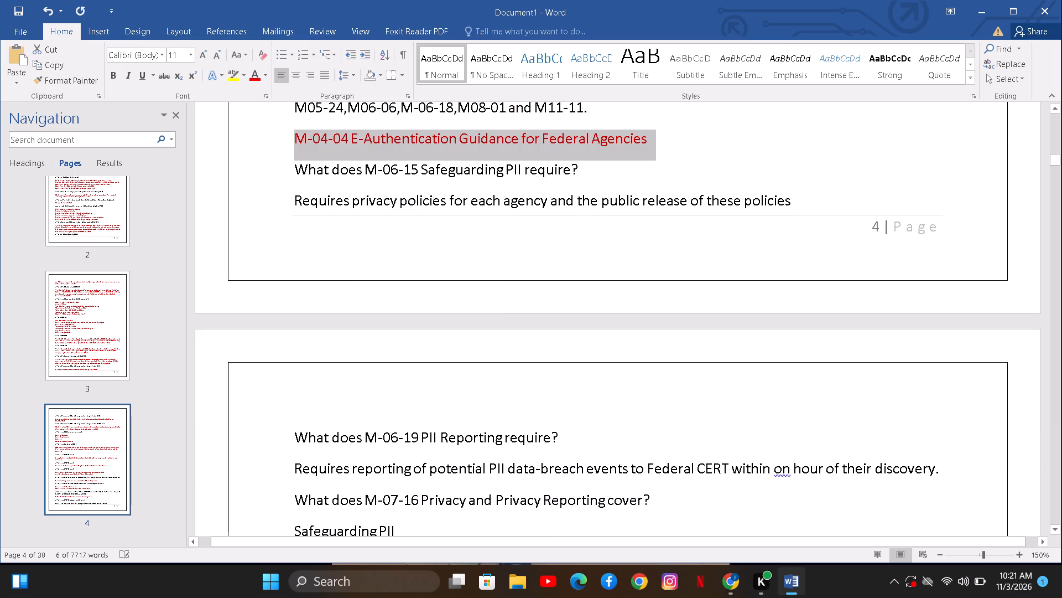
{"action": "left_click", "coordinate": [261, 198]}
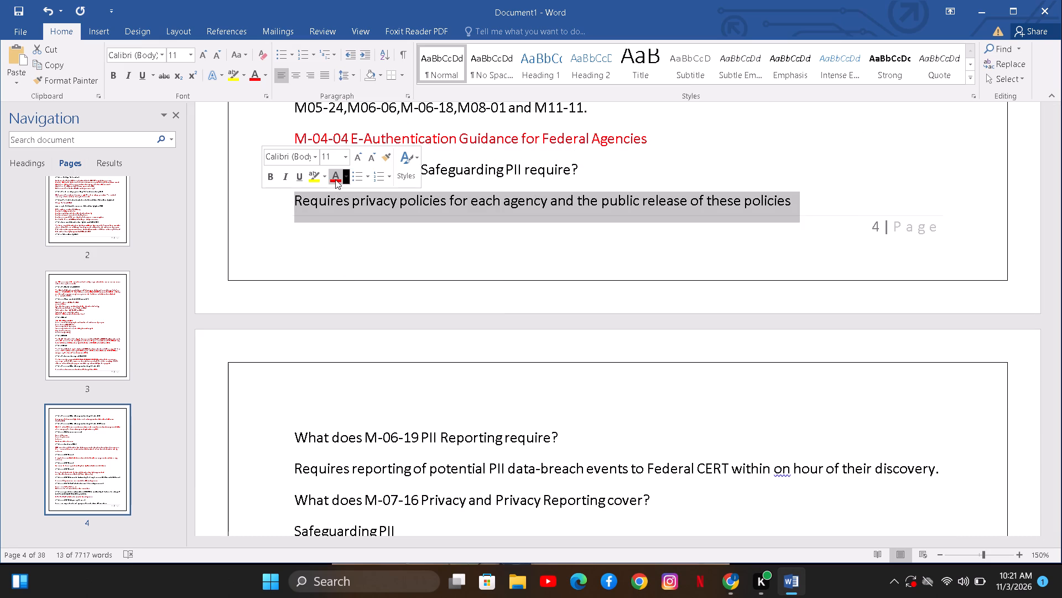
{"action": "left_click", "coordinate": [335, 179]}
Insert three blank lines above the first question on page 1 and apply the Title style to the top blank line.
{"action": "scroll", "coordinate": [345, 282], "scroll_direction": "down", "scroll_amount": 5}
{"action": "scroll", "coordinate": [346, 281], "scroll_direction": "up", "scroll_amount": 5}
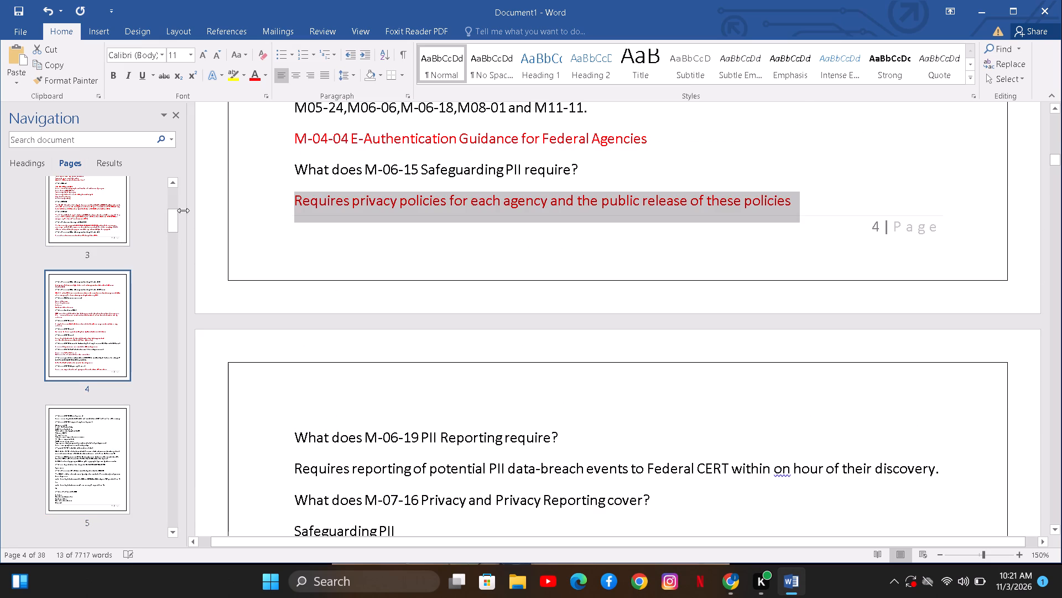
{"action": "left_click_drag", "start_coordinate": [174, 216], "coordinate": [178, 189]}
{"action": "left_click", "coordinate": [107, 204]}
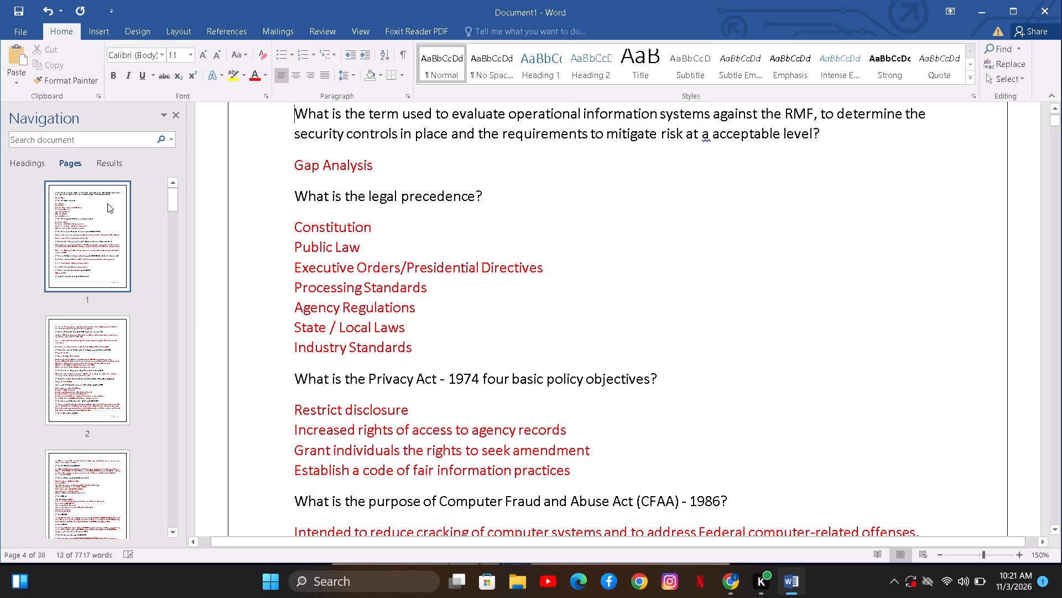
{"action": "key", "text": "Return"}
{"action": "key", "text": "Return"}
{"action": "key", "text": "Return"}
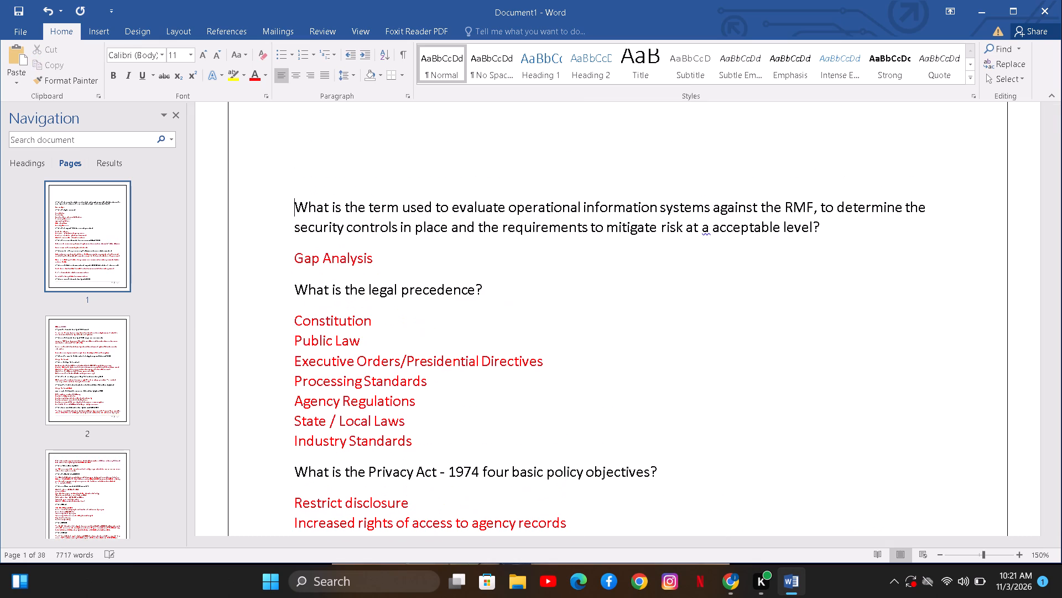
{"action": "scroll", "coordinate": [417, 168], "scroll_direction": "up", "scroll_amount": 4}
{"action": "left_click", "coordinate": [481, 189]}
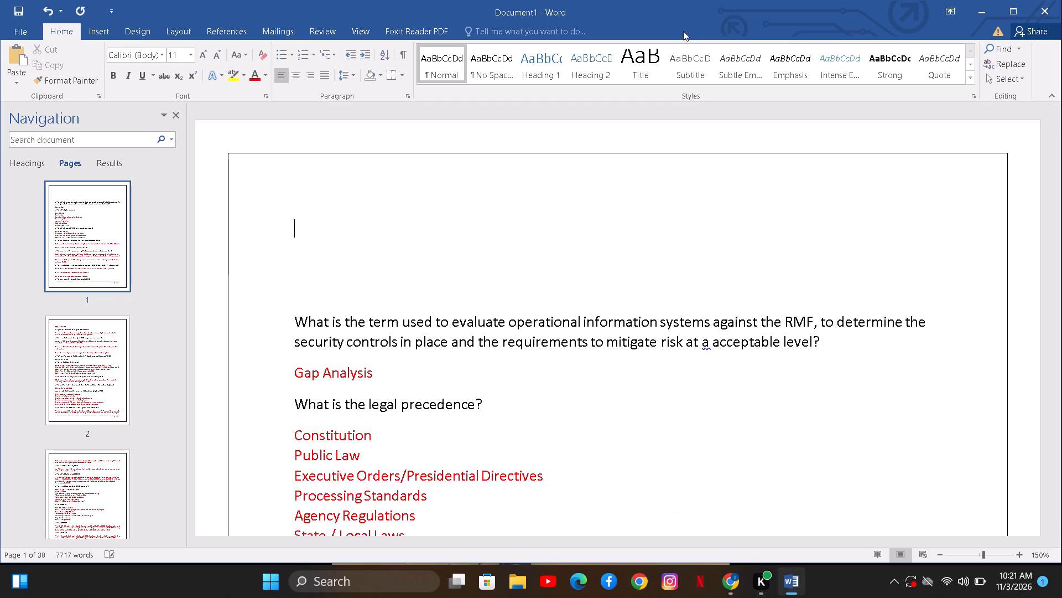
{"action": "left_click", "coordinate": [648, 54]}
Switch to File Explorer and open the ANPH 1002 FINAL ACTUAL EXAM PDF from the GAITOO folder.
{"action": "left_click", "coordinate": [520, 583]}
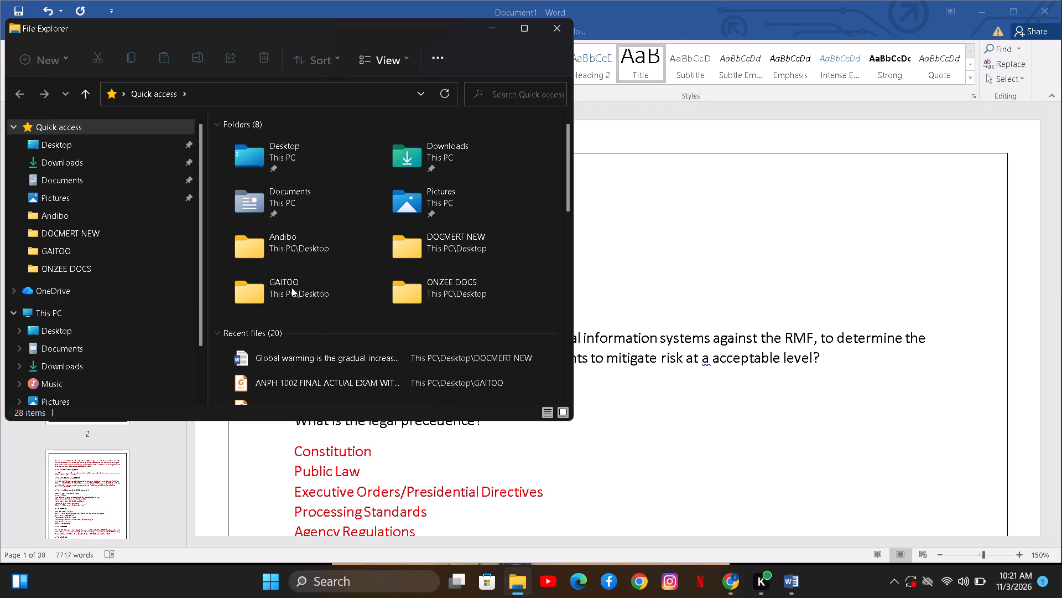
{"action": "left_click", "coordinate": [314, 286]}
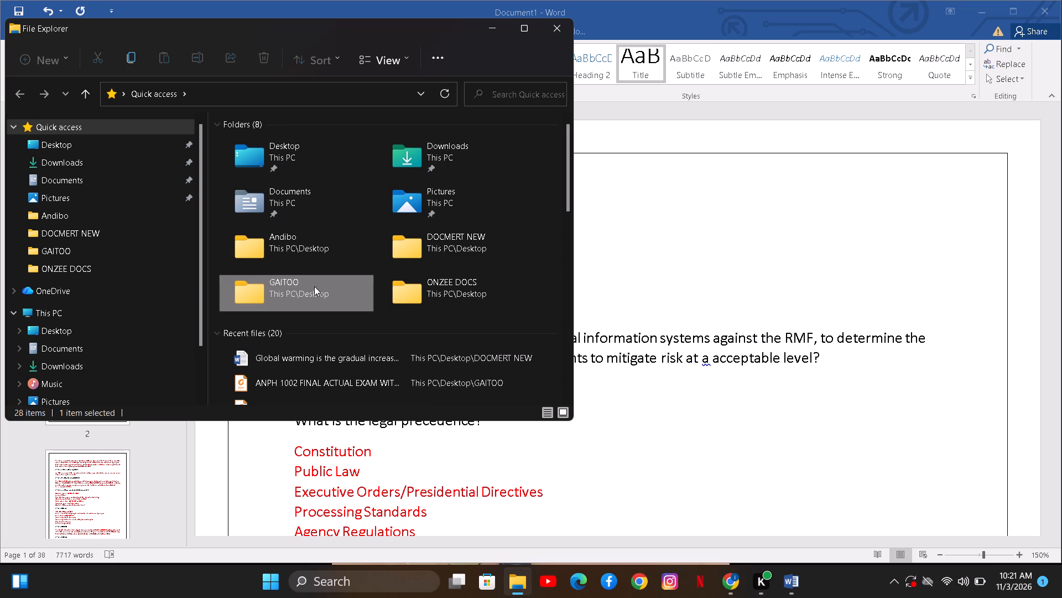
{"action": "left_click", "coordinate": [284, 287]}
{"action": "double_click", "coordinate": [285, 287]}
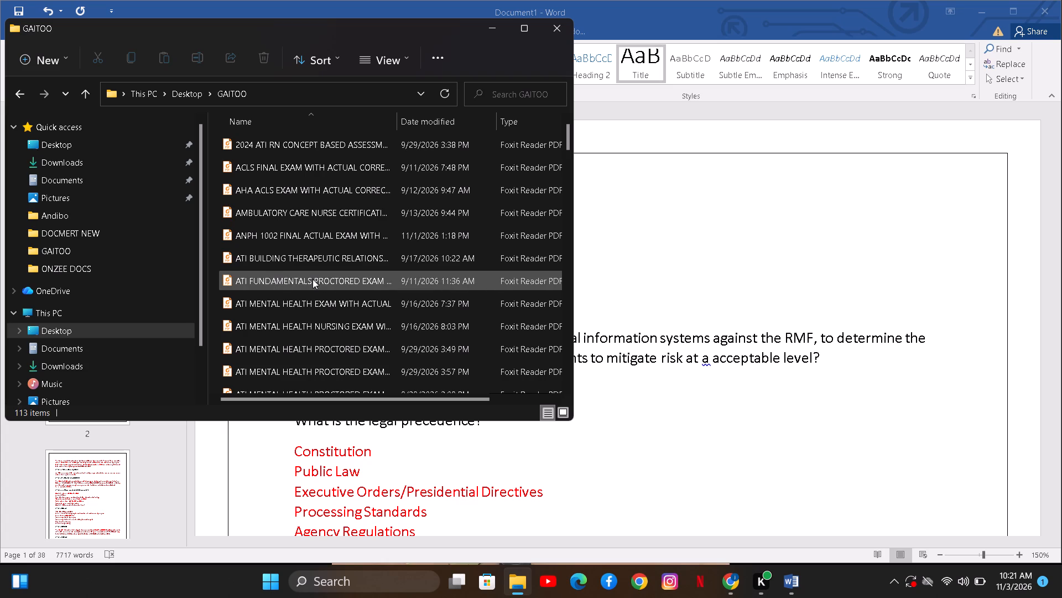
{"action": "left_click", "coordinate": [334, 235]}
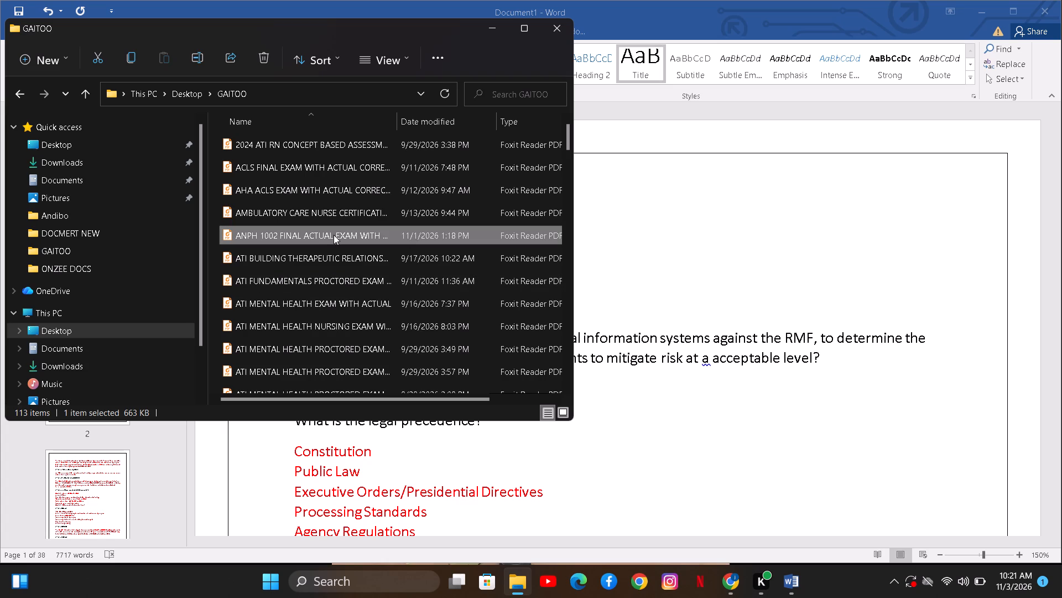
{"action": "double_click", "coordinate": [334, 235]}
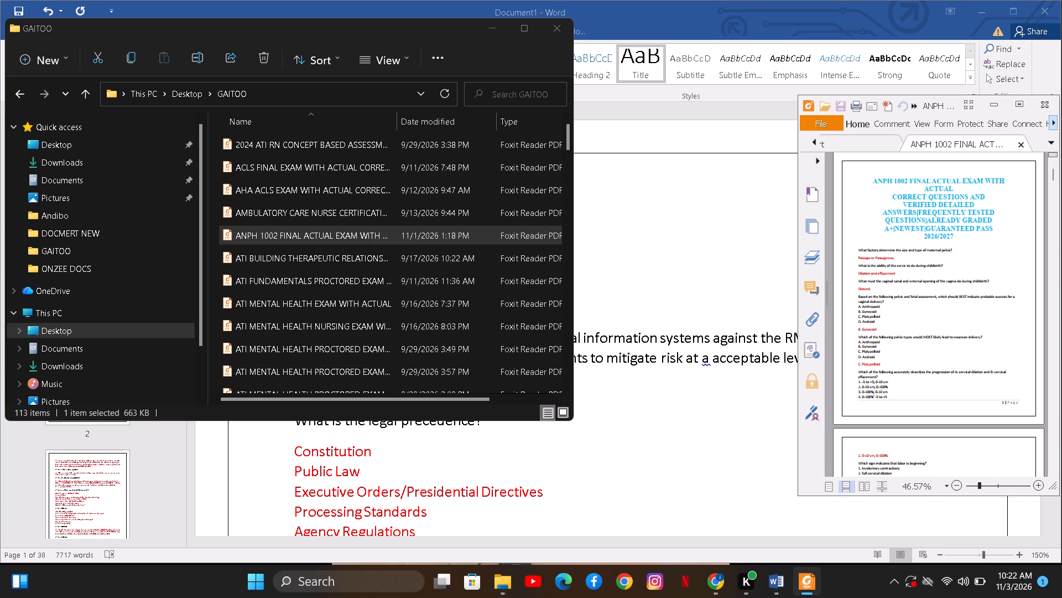
Copy the PDF's title text from "EXAM WITH" through "2026/2027" and paste it at the top of the Word document.
{"action": "left_click_drag", "start_coordinate": [962, 183], "coordinate": [982, 195]}
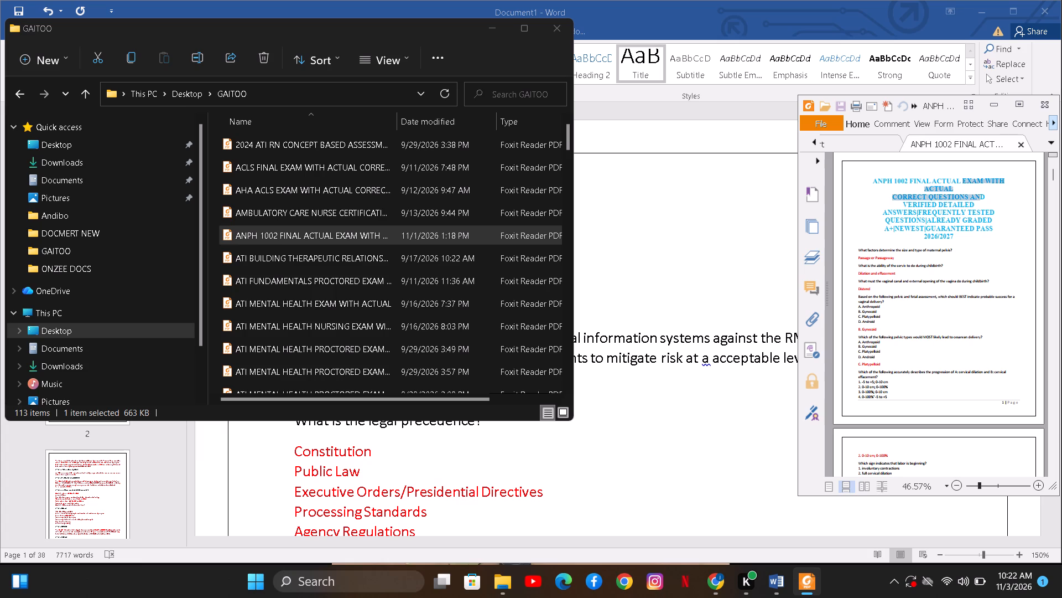
{"action": "left_click_drag", "start_coordinate": [982, 195], "coordinate": [992, 240]}
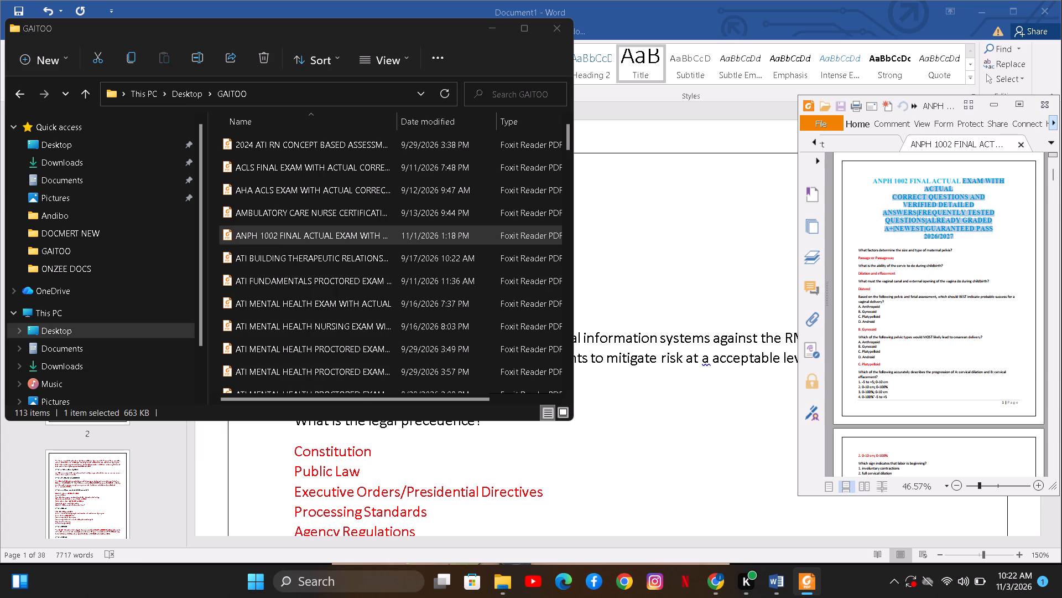
{"action": "key", "text": "ctrl+c"}
{"action": "key", "text": "ctrl+c"}
{"action": "left_click", "coordinate": [681, 267]}
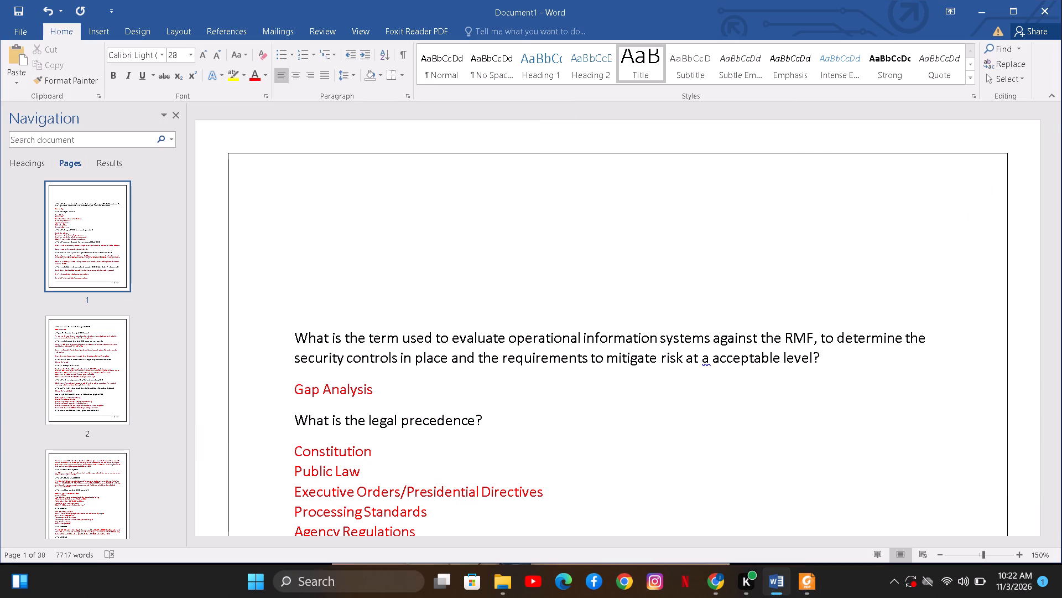
{"action": "key", "text": "ctrl+v"}
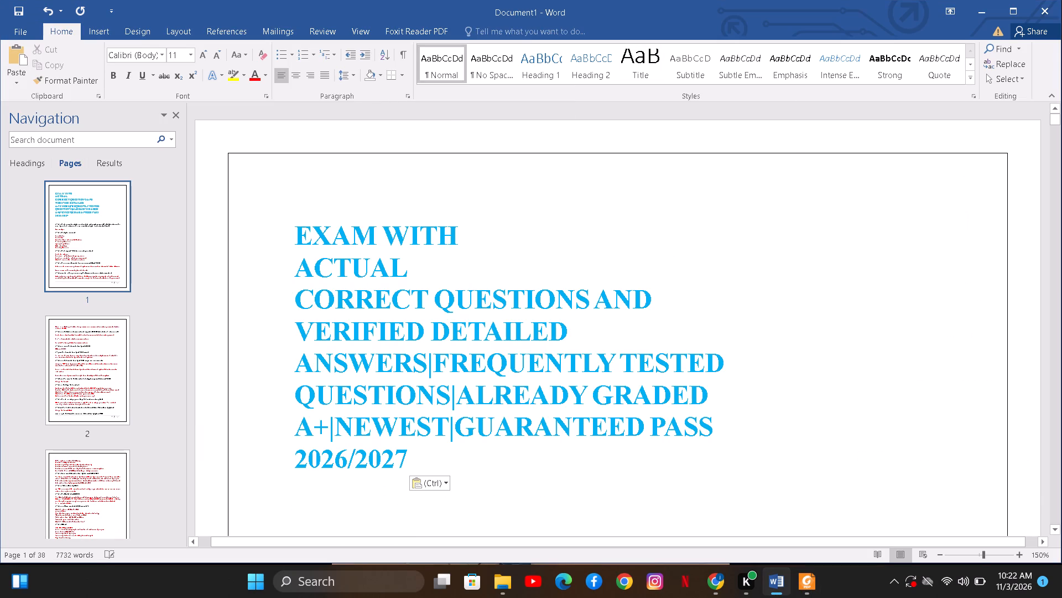
Copy the set title FITSP-MANAGER from the Quizlet page in Chrome and paste it directly before "EXAM WITH" in the Word title, on the same line.
{"action": "left_click", "coordinate": [293, 234]}
{"action": "left_click", "coordinate": [711, 583]}
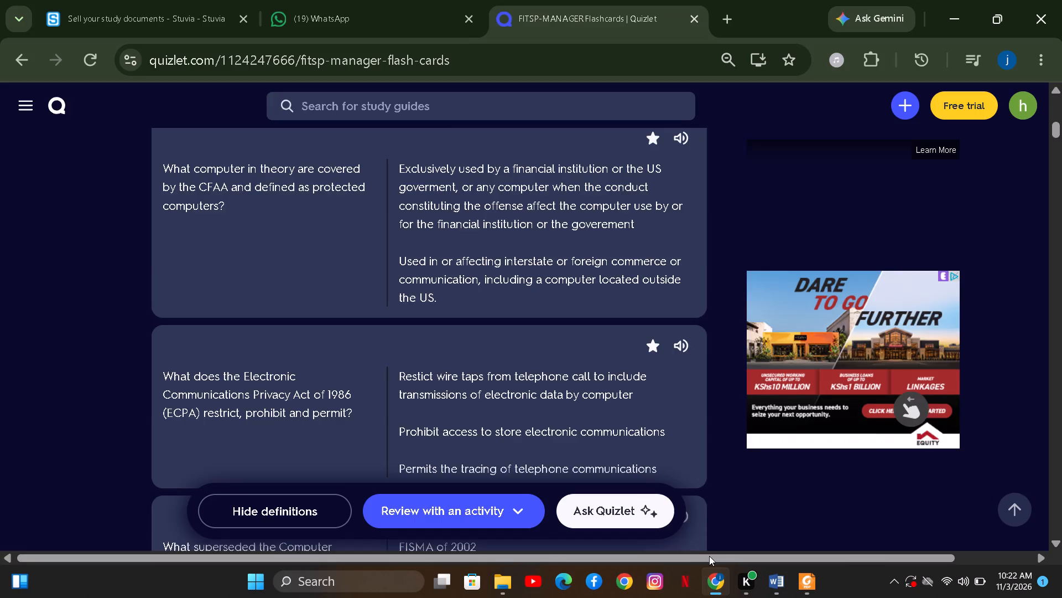
{"action": "scroll", "coordinate": [574, 419], "scroll_direction": "up", "scroll_amount": 20}
{"action": "scroll", "coordinate": [574, 419], "scroll_direction": "up", "scroll_amount": 14}
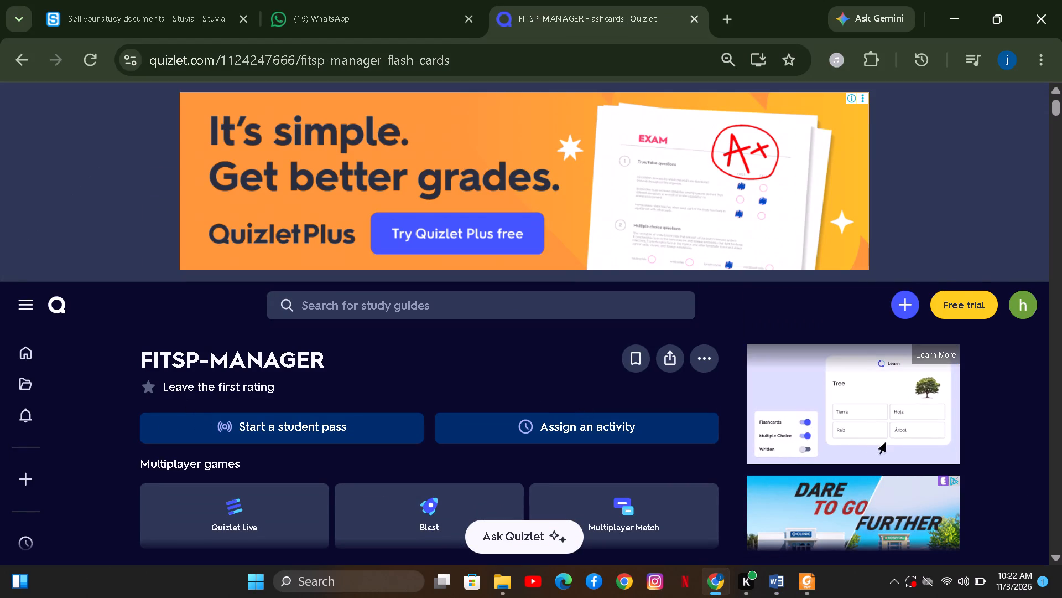
{"action": "left_click_drag", "start_coordinate": [142, 356], "coordinate": [327, 368]}
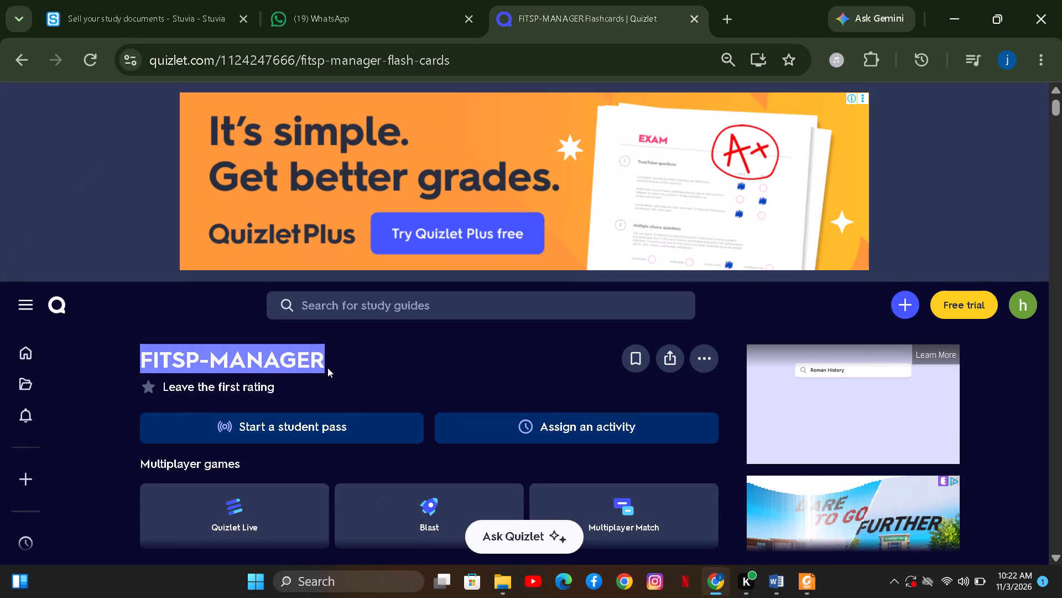
{"action": "key", "text": "ctrl+c"}
{"action": "key", "text": "ctrl+c"}
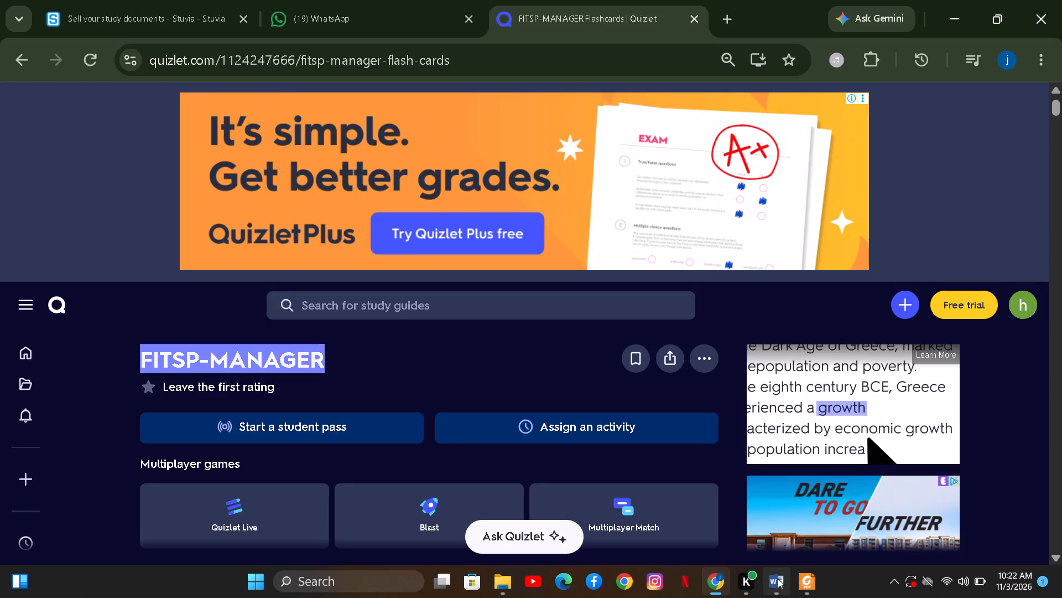
{"action": "left_click", "coordinate": [778, 579]}
{"action": "key", "text": "ctrl+v"}
{"action": "key", "text": "BackSpace"}
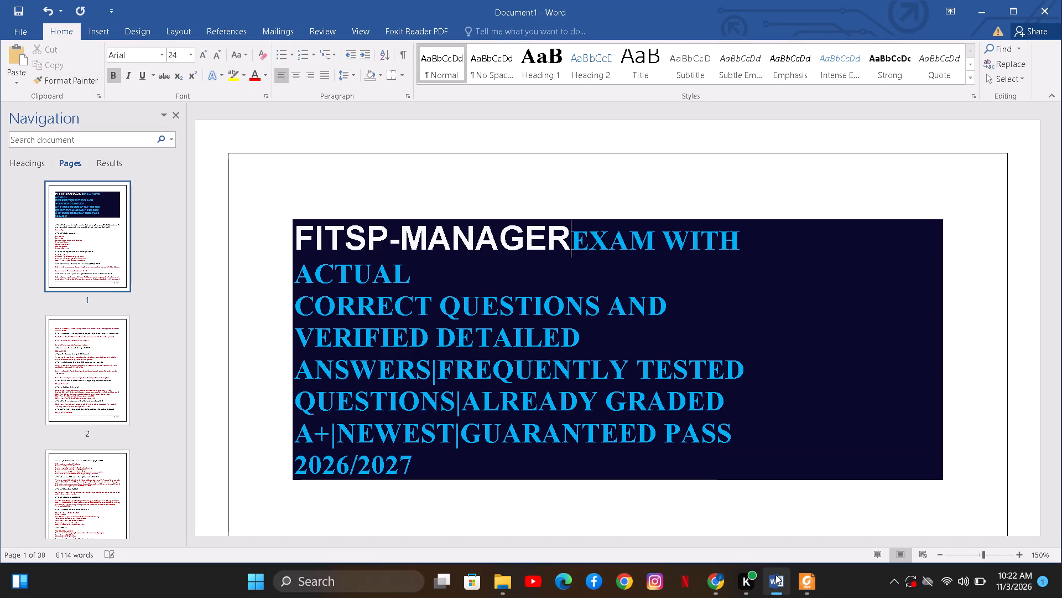
Add a space after FITSP-MANAGER in the title and format that name in Times New Roman, size 28, Light Blue.
{"action": "key", "text": "space"}
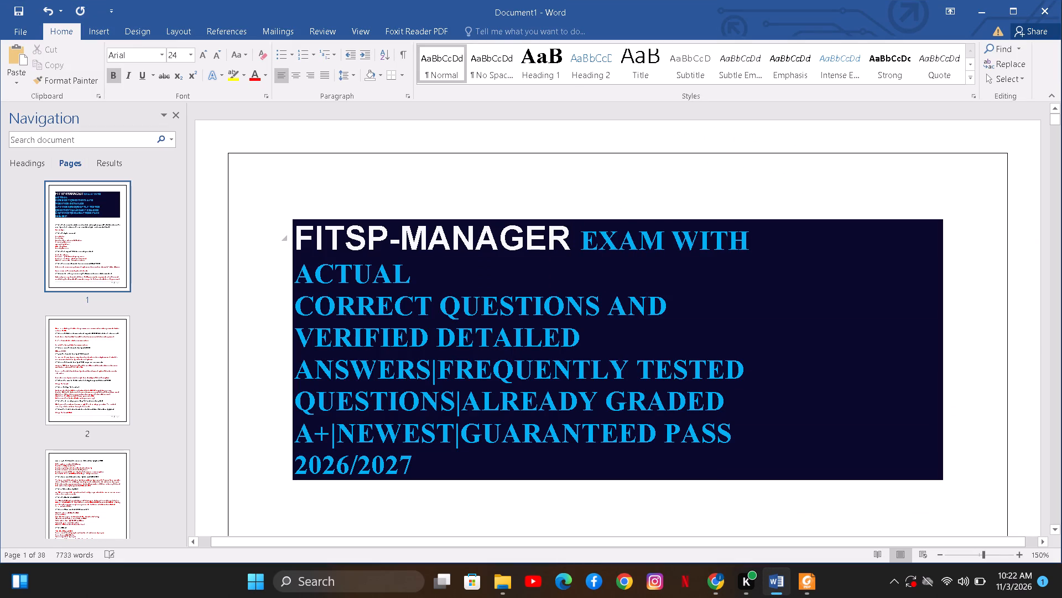
{"action": "left_click_drag", "start_coordinate": [299, 238], "coordinate": [528, 248]}
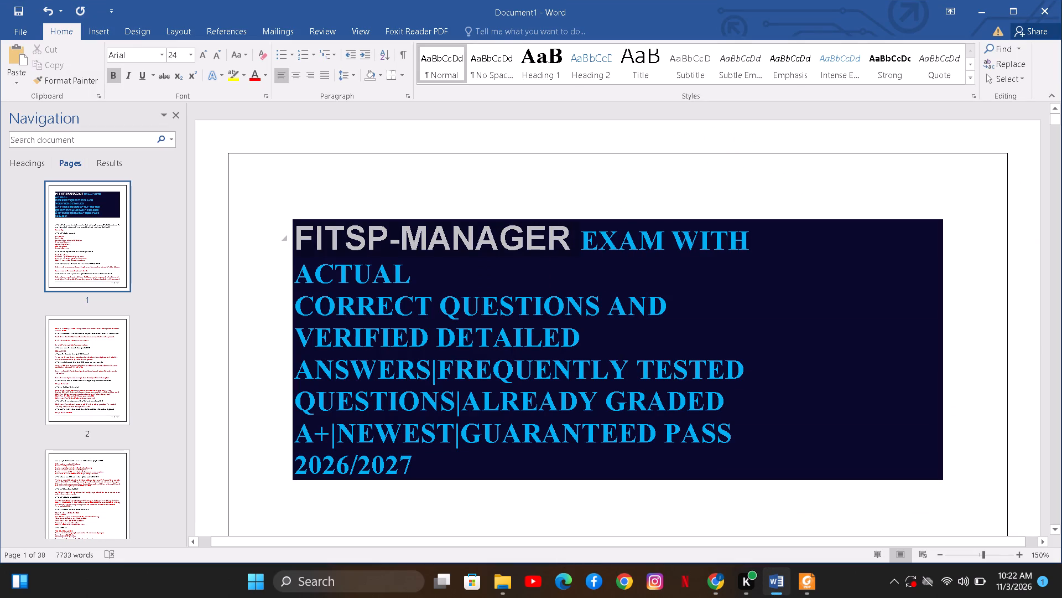
{"action": "left_click_drag", "start_coordinate": [528, 248], "coordinate": [560, 243]}
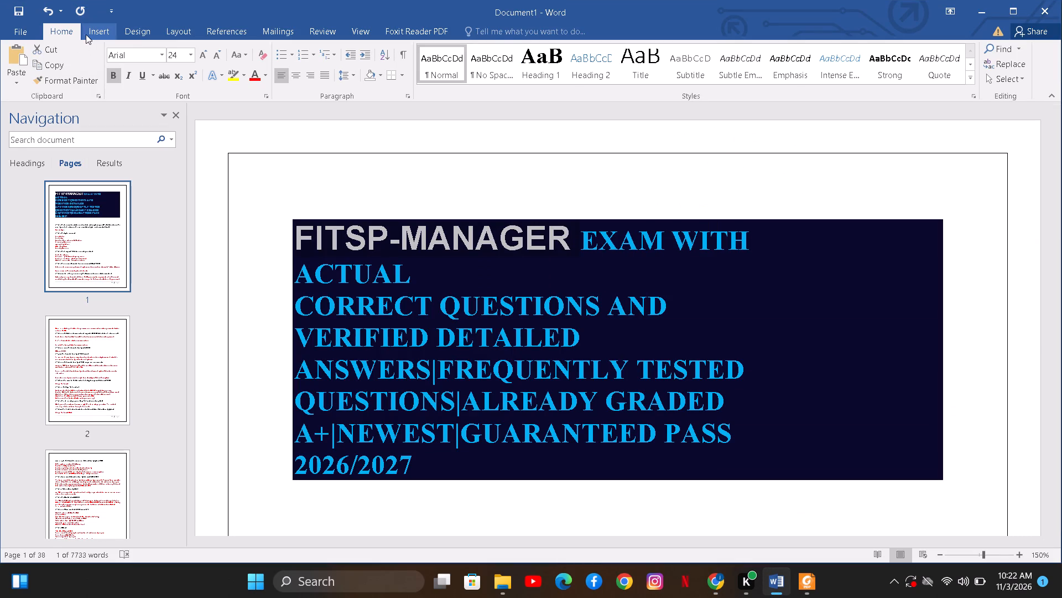
{"action": "left_click", "coordinate": [163, 56]}
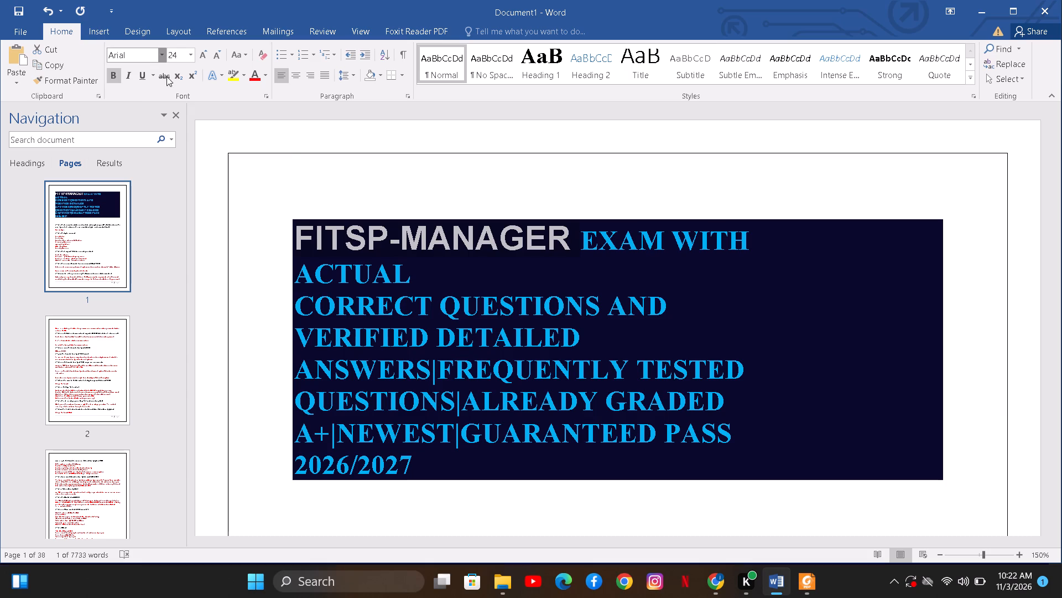
{"action": "left_click", "coordinate": [178, 136]}
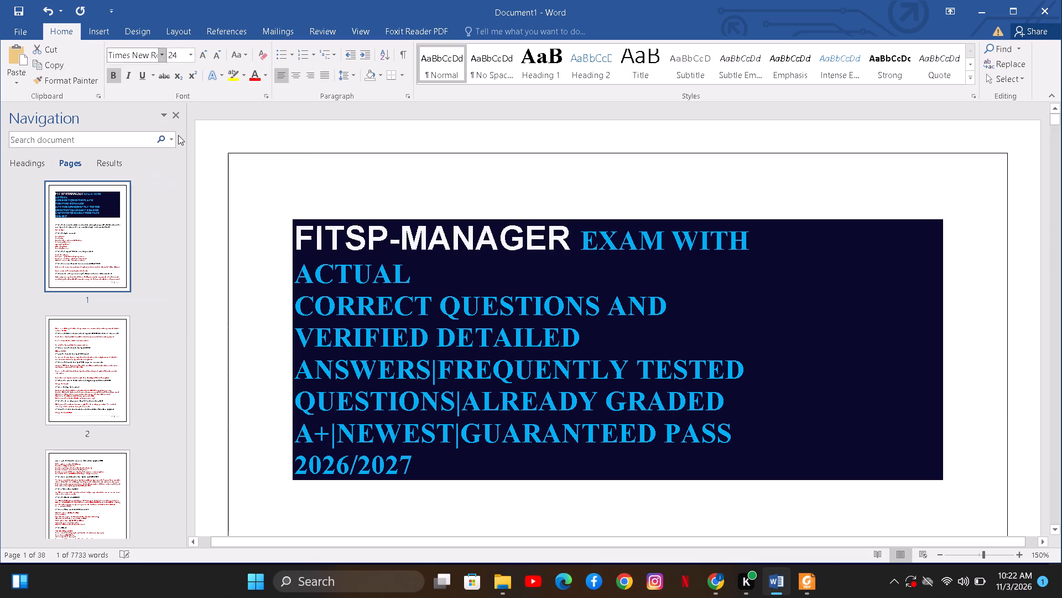
{"action": "left_click", "coordinate": [189, 53]}
{"action": "left_click", "coordinate": [180, 229]}
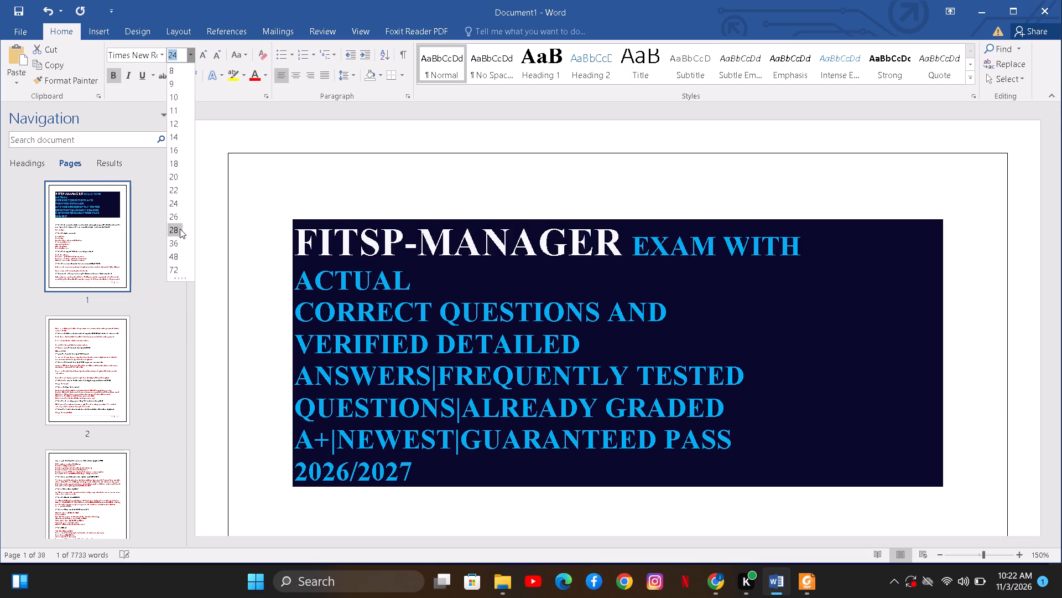
{"action": "left_click", "coordinate": [246, 54]}
{"action": "left_click", "coordinate": [267, 98]}
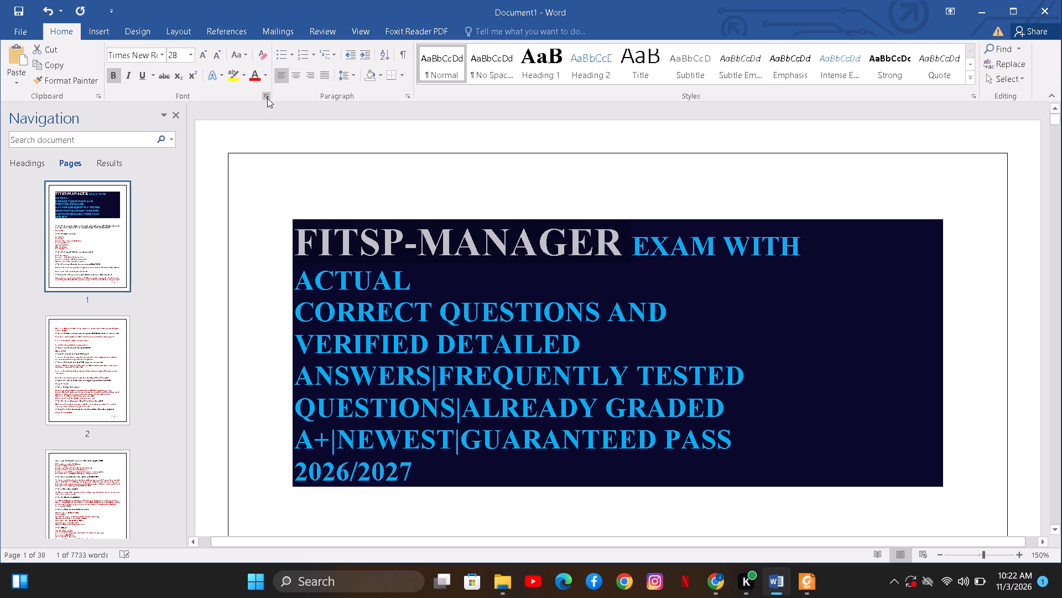
{"action": "left_click", "coordinate": [263, 74]}
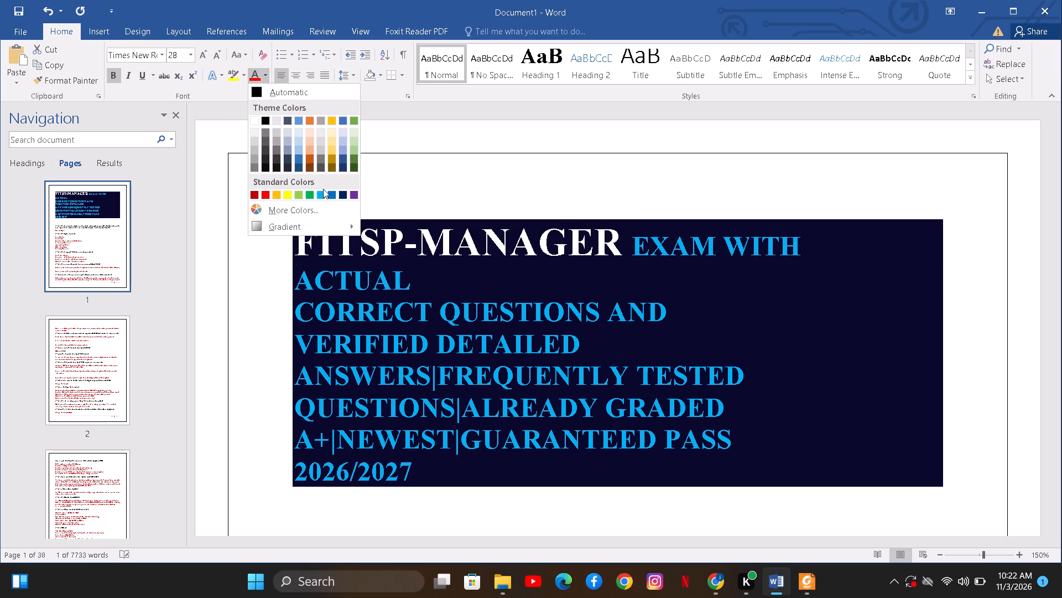
{"action": "left_click", "coordinate": [321, 194]}
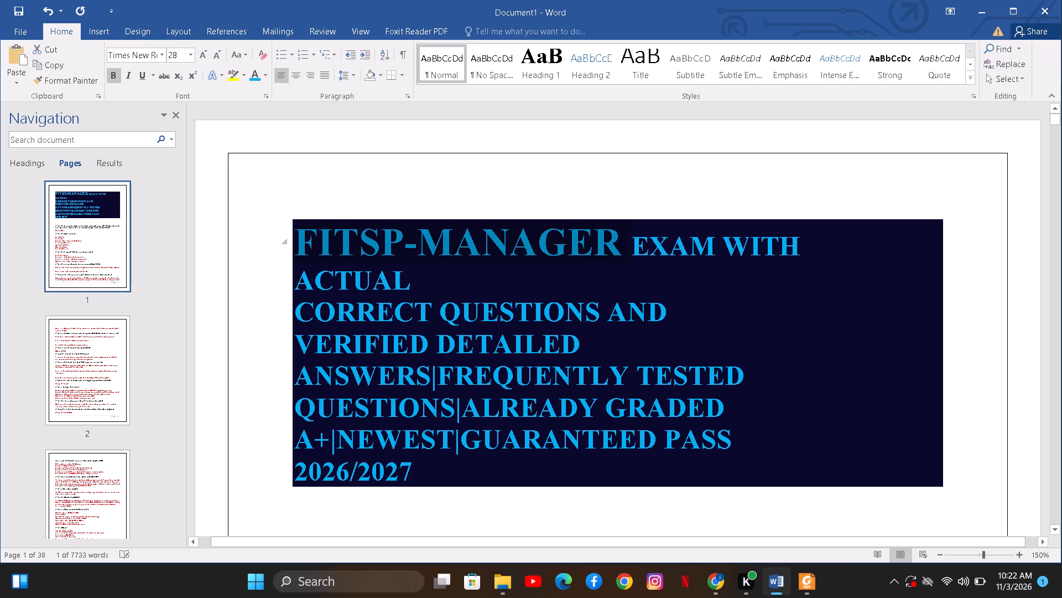
Set the rest of the title, from "EXAM WITH" through "2026/2027", to font size 28.
{"action": "left_click_drag", "start_coordinate": [636, 250], "coordinate": [730, 400]}
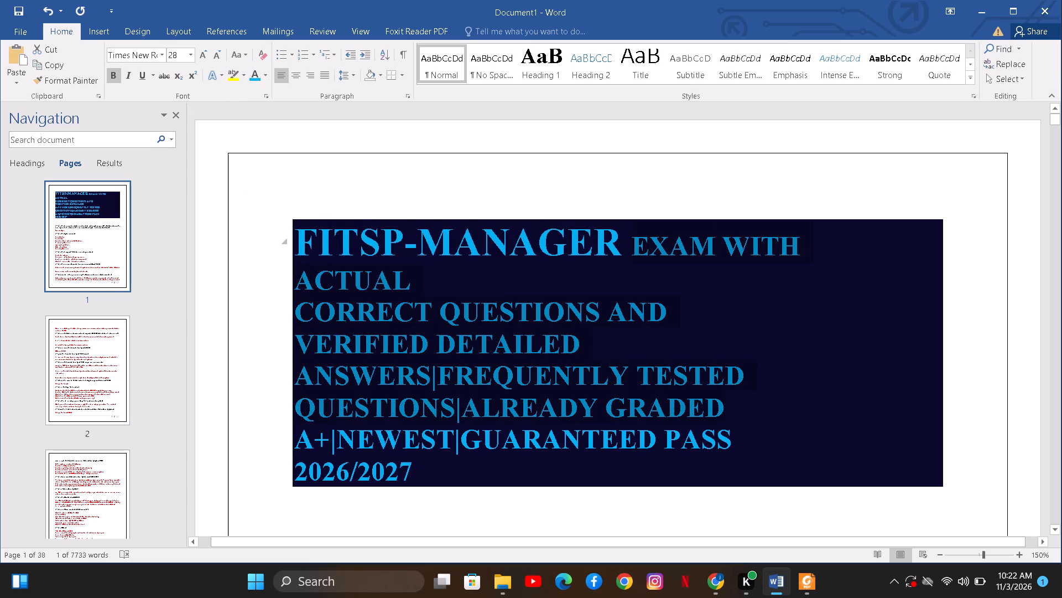
{"action": "left_click_drag", "start_coordinate": [730, 400], "coordinate": [732, 469]}
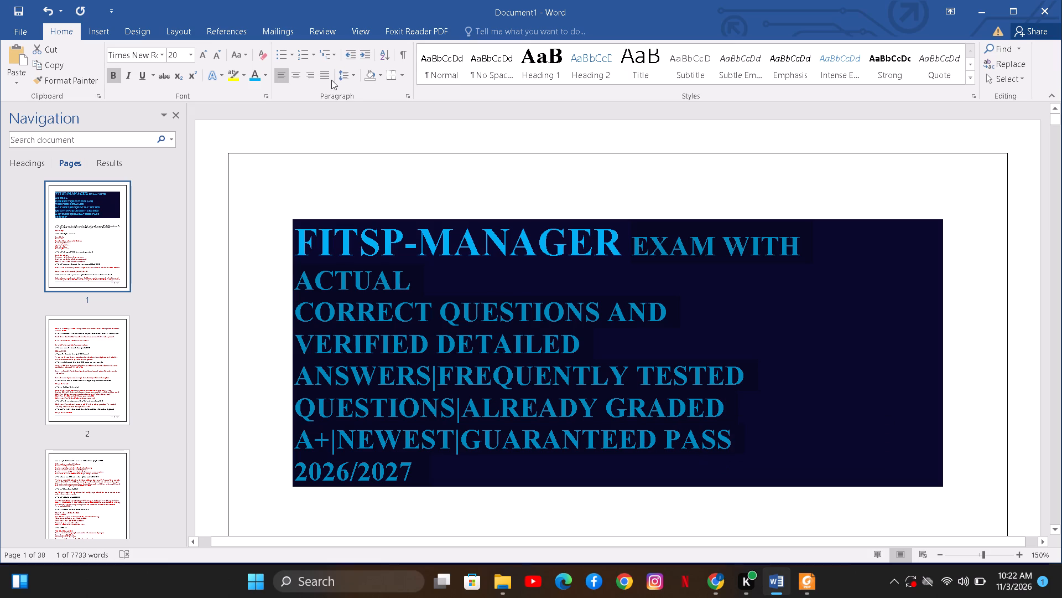
{"action": "left_click", "coordinate": [188, 52]}
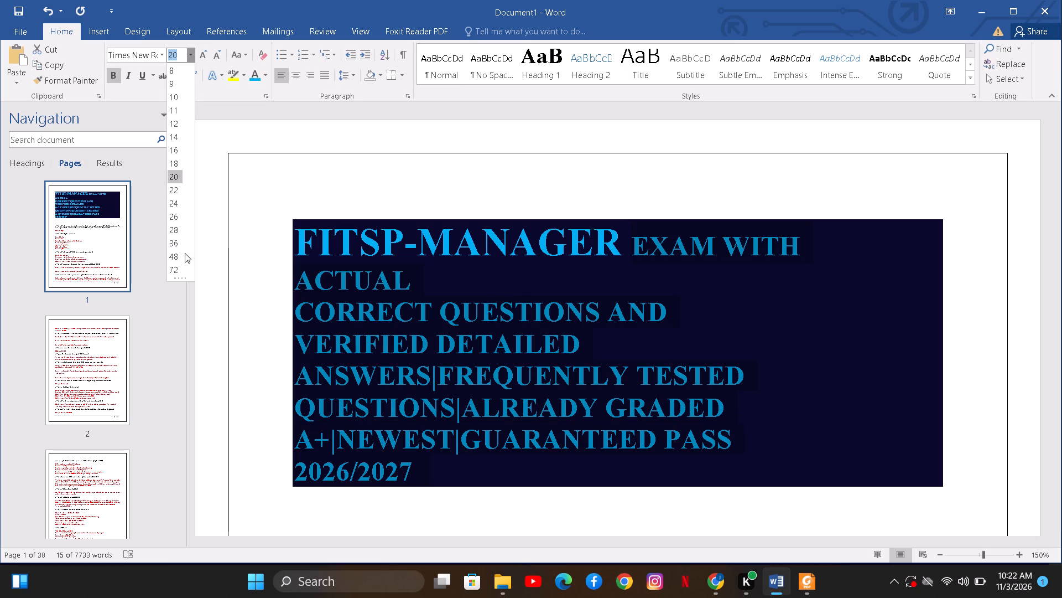
{"action": "left_click", "coordinate": [174, 231]}
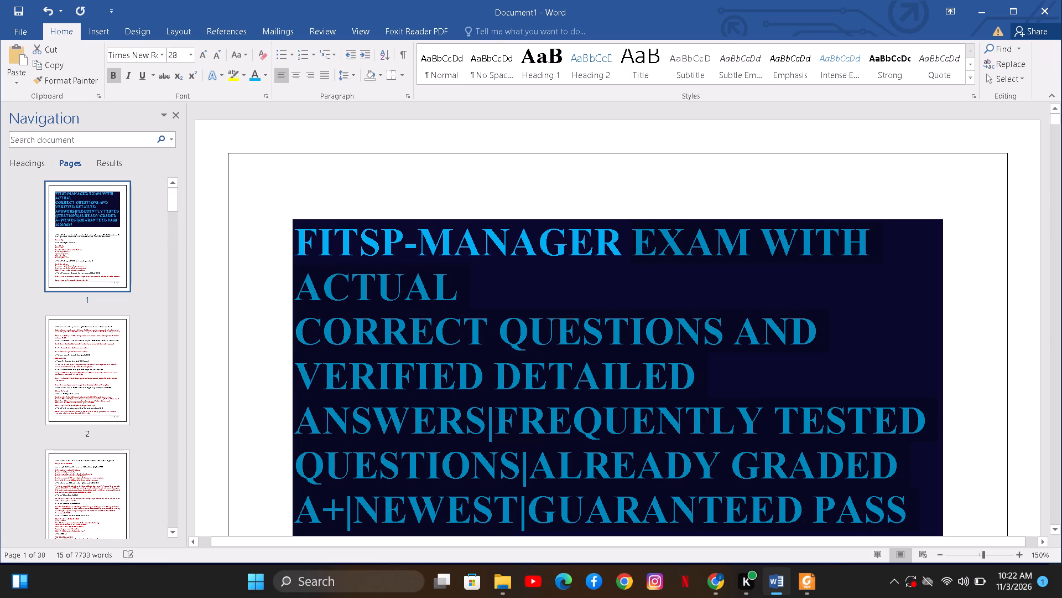
Center the entire title block and reduce its font size to 24.
{"action": "scroll", "coordinate": [316, 238], "scroll_direction": "down", "scroll_amount": 3}
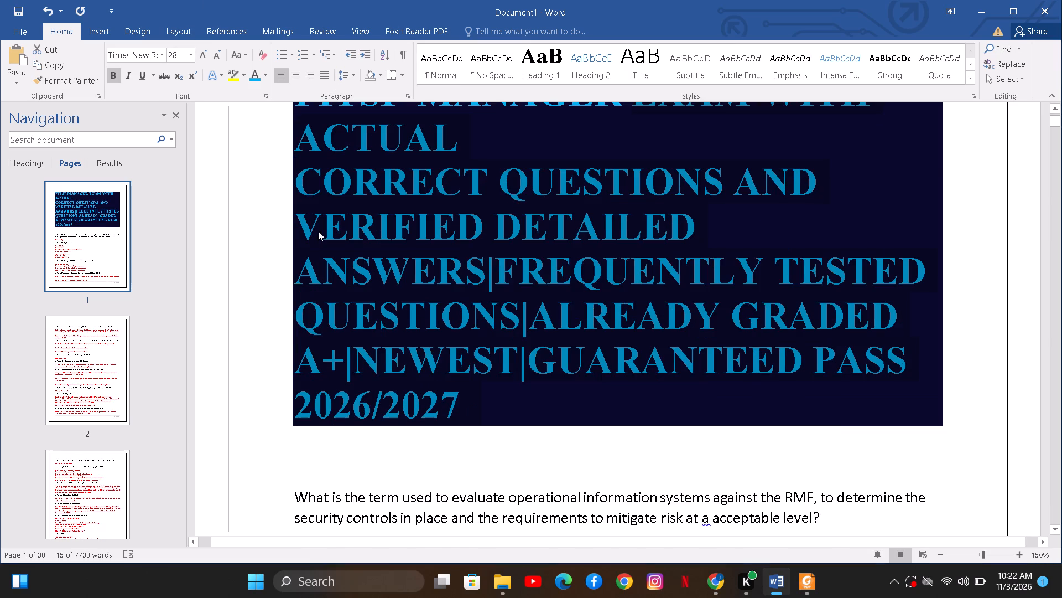
{"action": "scroll", "coordinate": [318, 230], "scroll_direction": "up", "scroll_amount": 2}
{"action": "left_click_drag", "start_coordinate": [303, 188], "coordinate": [425, 309]}
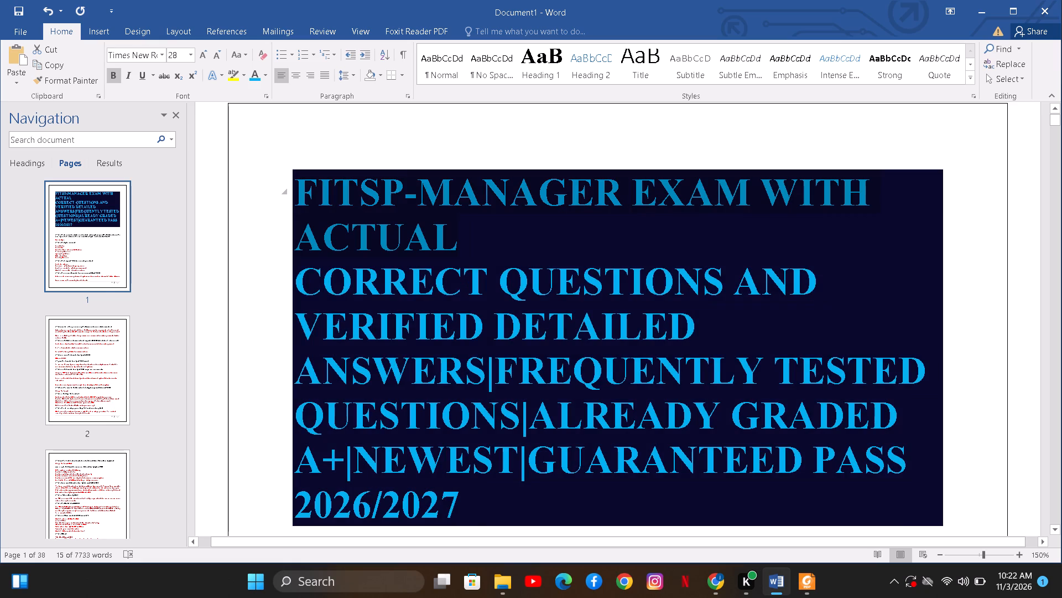
{"action": "left_click_drag", "start_coordinate": [425, 309], "coordinate": [459, 502]}
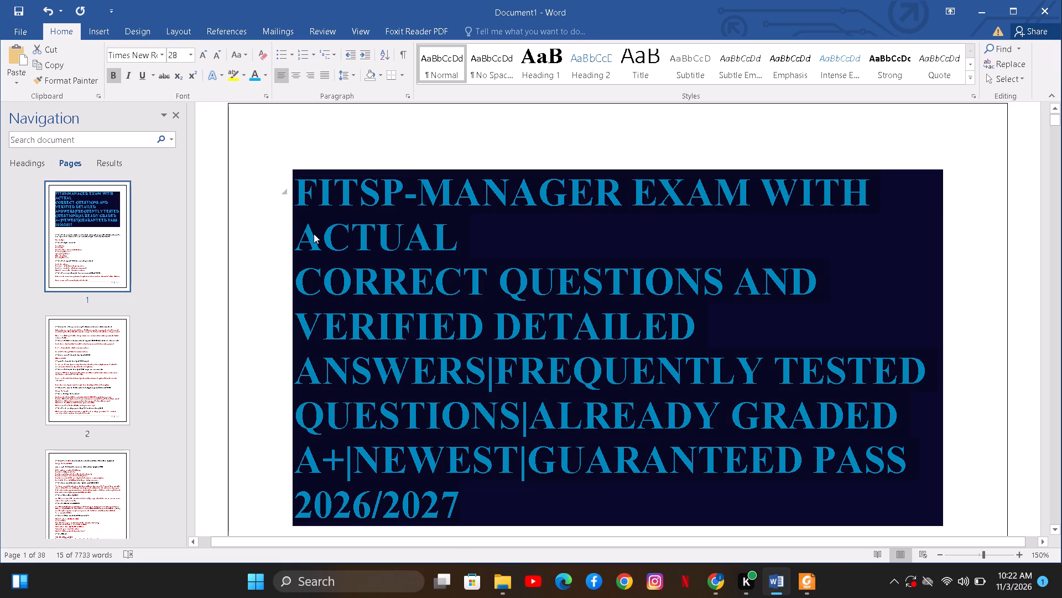
{"action": "left_click", "coordinate": [291, 78]}
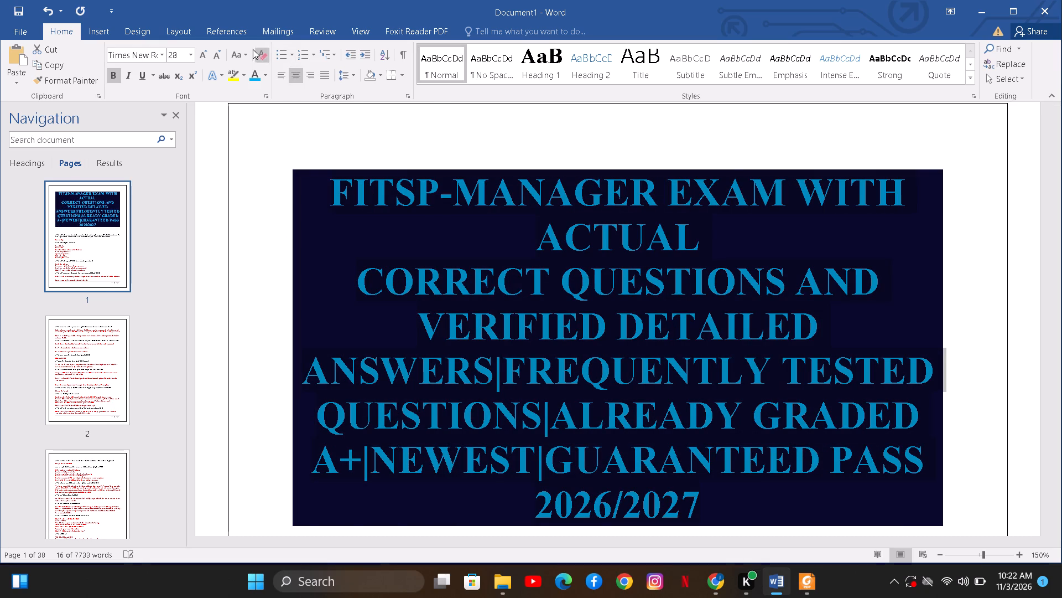
{"action": "left_click", "coordinate": [221, 51]}
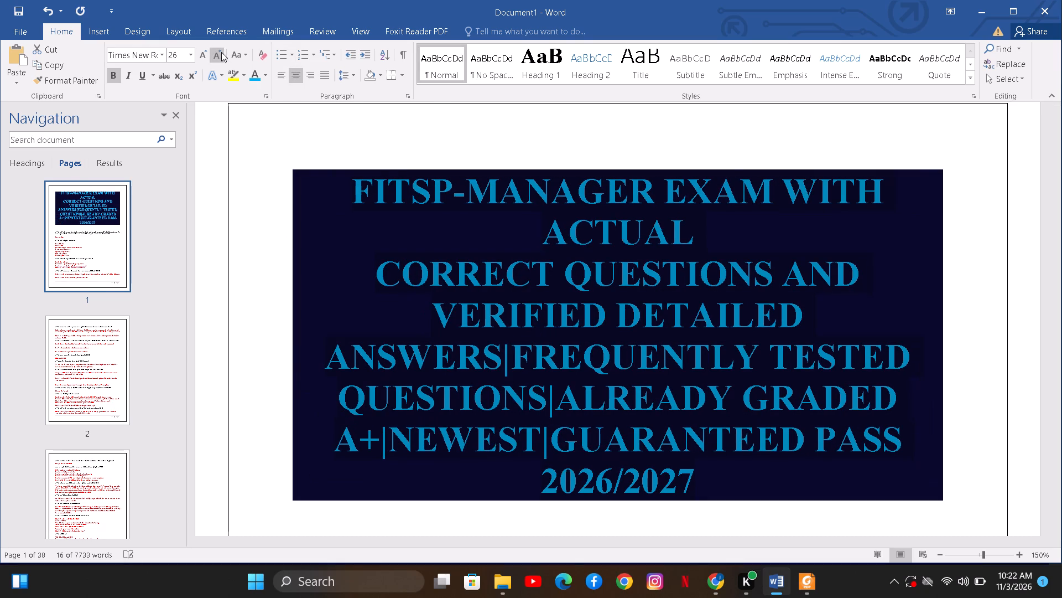
{"action": "left_click", "coordinate": [221, 51]}
Delete one blank line between the title block and the first question.
{"action": "scroll", "coordinate": [471, 283], "scroll_direction": "down", "scroll_amount": 3}
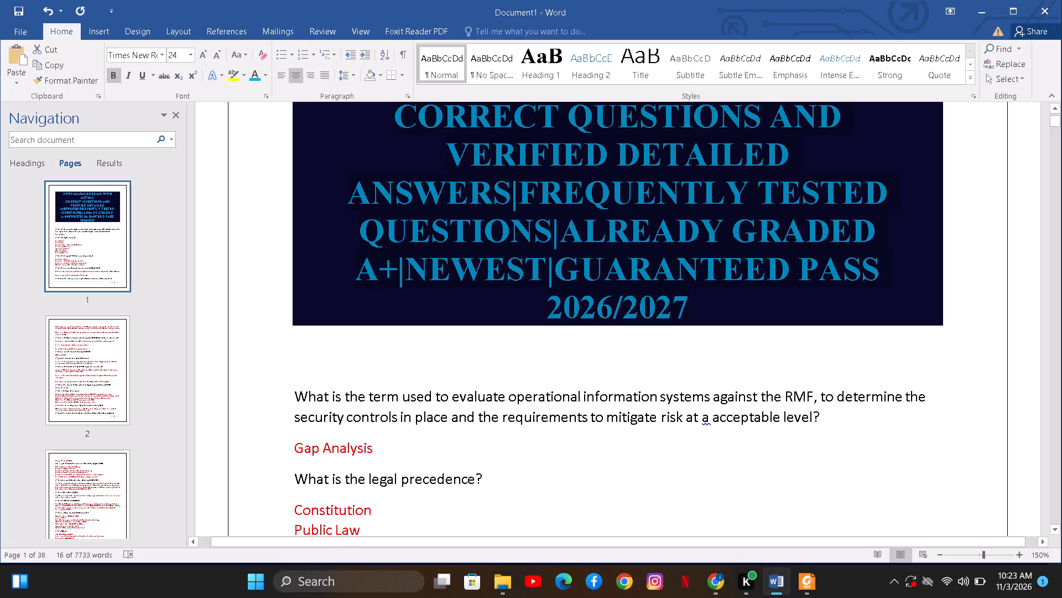
{"action": "left_click", "coordinate": [311, 378]}
{"action": "key", "text": "BackSpace"}
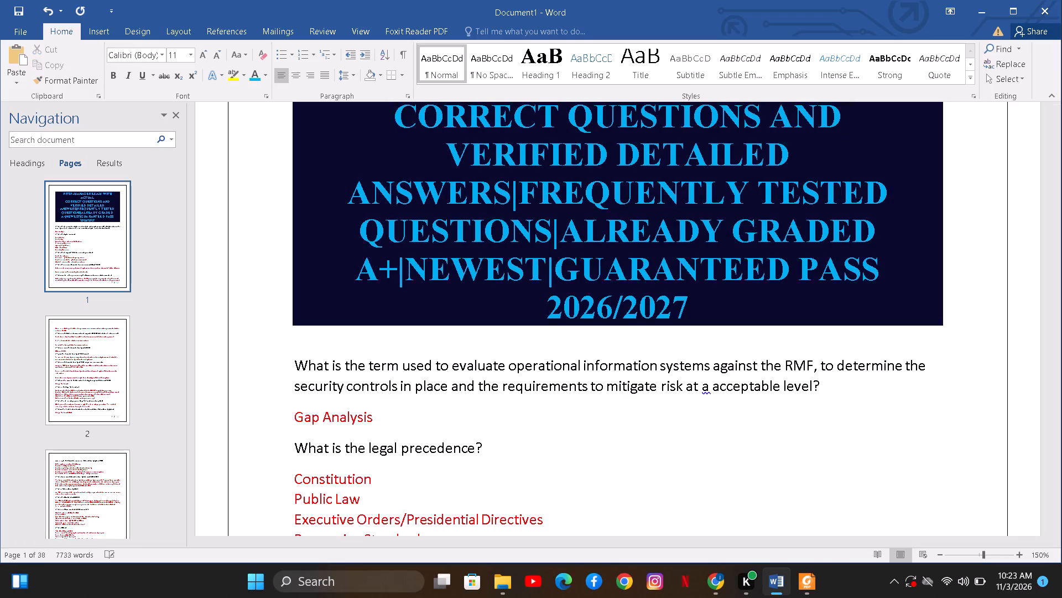
Save the document as a PDF named FITSP in the GAITOO folder on the Desktop.
{"action": "key", "text": "ctrl+s"}
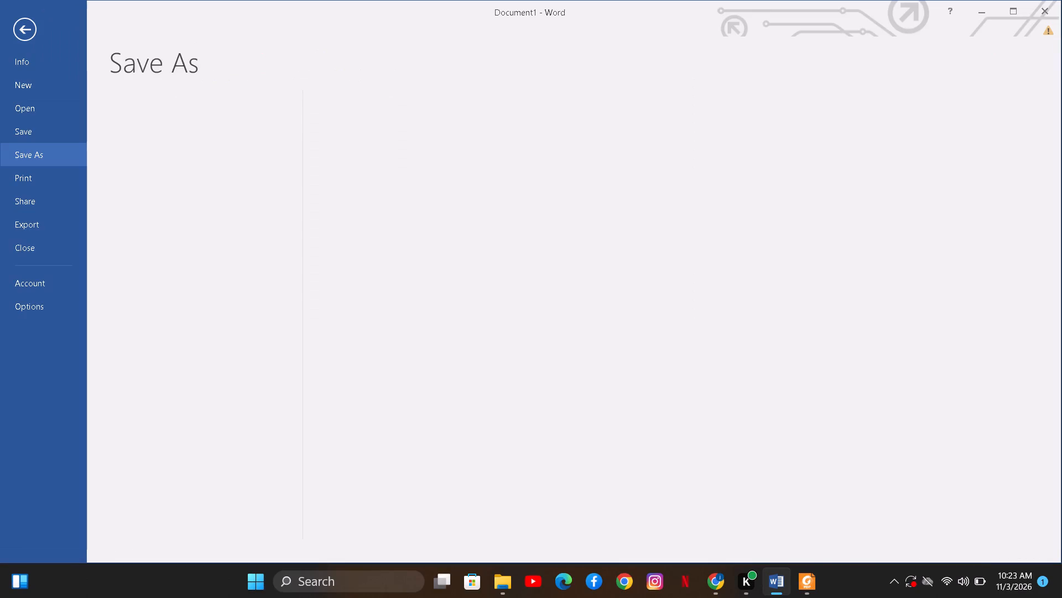
{"action": "left_click", "coordinate": [202, 156]}
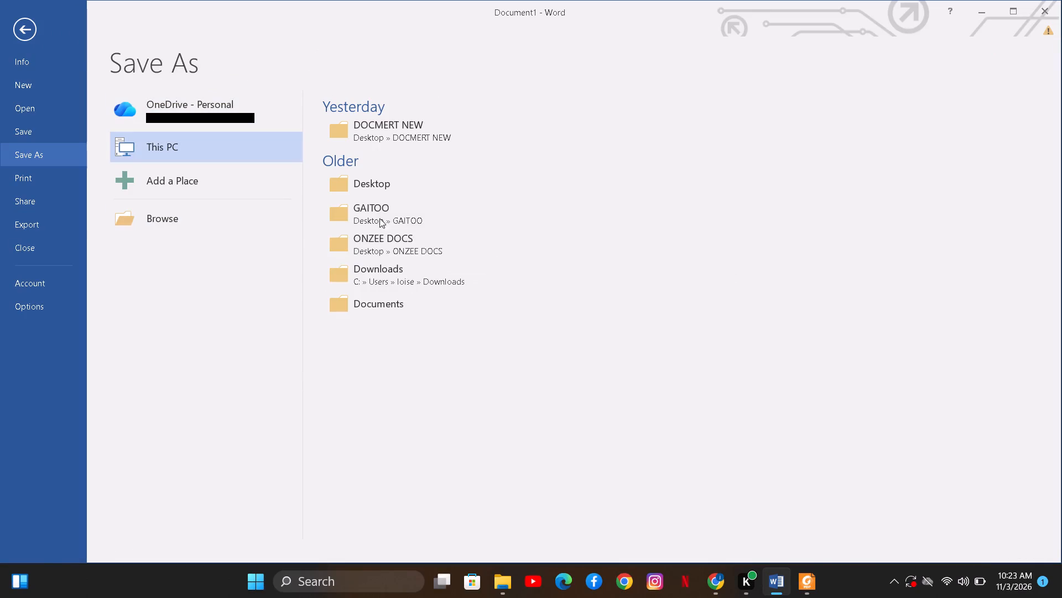
{"action": "left_click", "coordinate": [379, 215]}
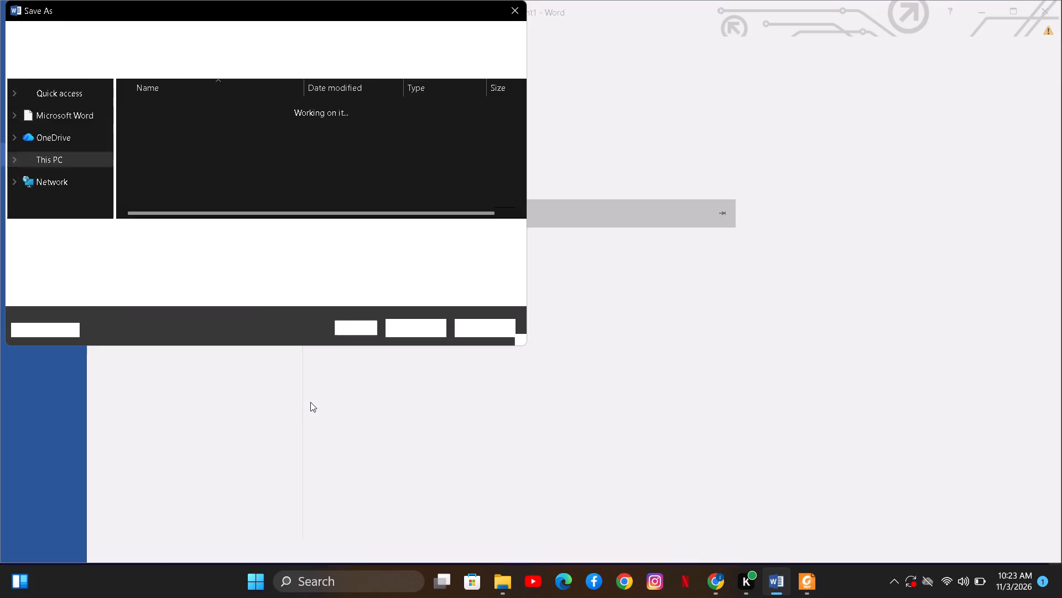
{"action": "left_click", "coordinate": [113, 250]}
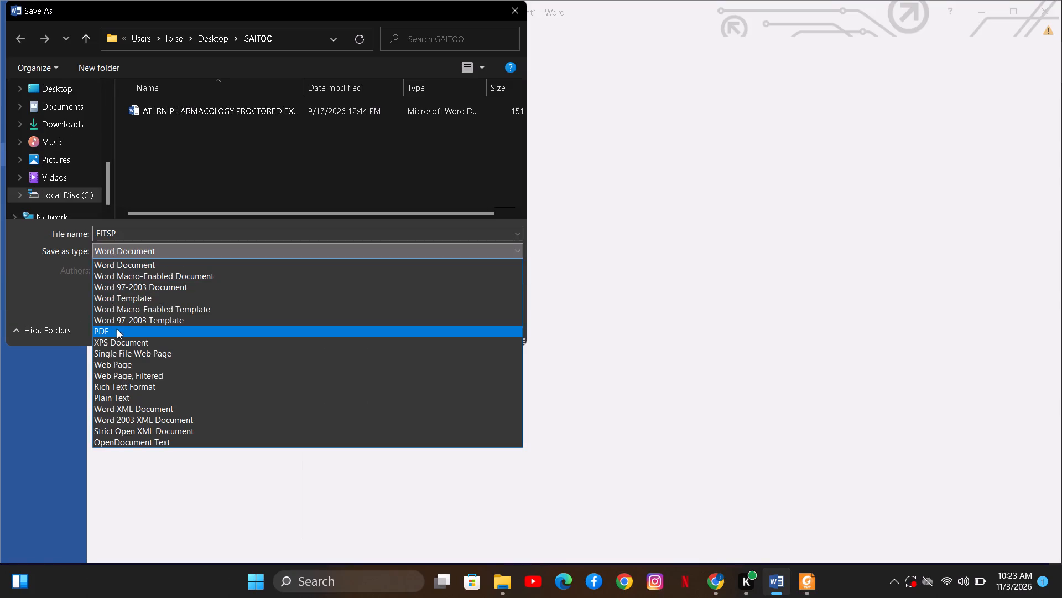
{"action": "left_click", "coordinate": [117, 333]}
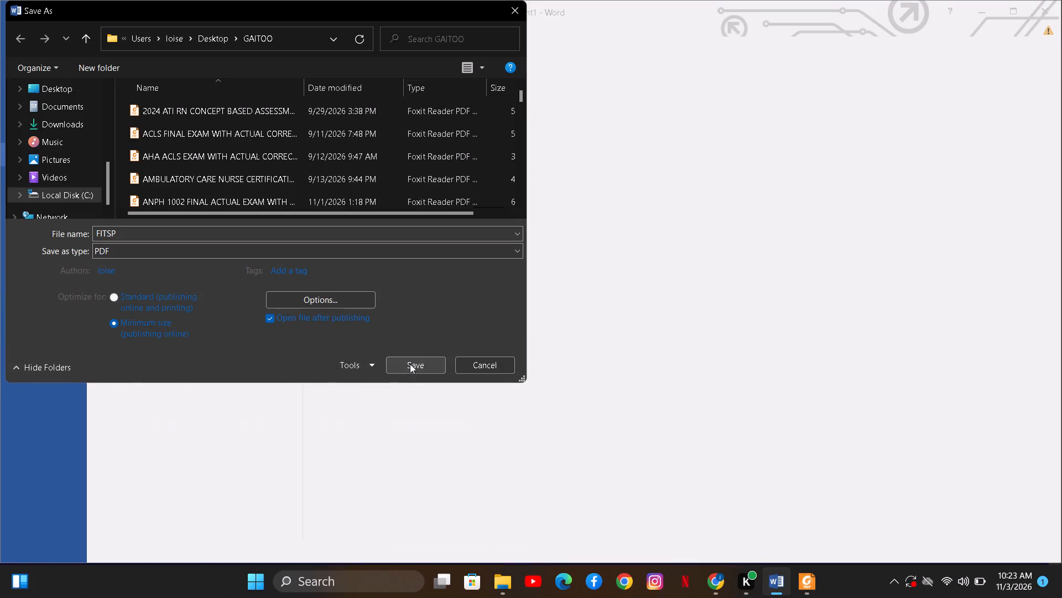
{"action": "left_click", "coordinate": [410, 364]}
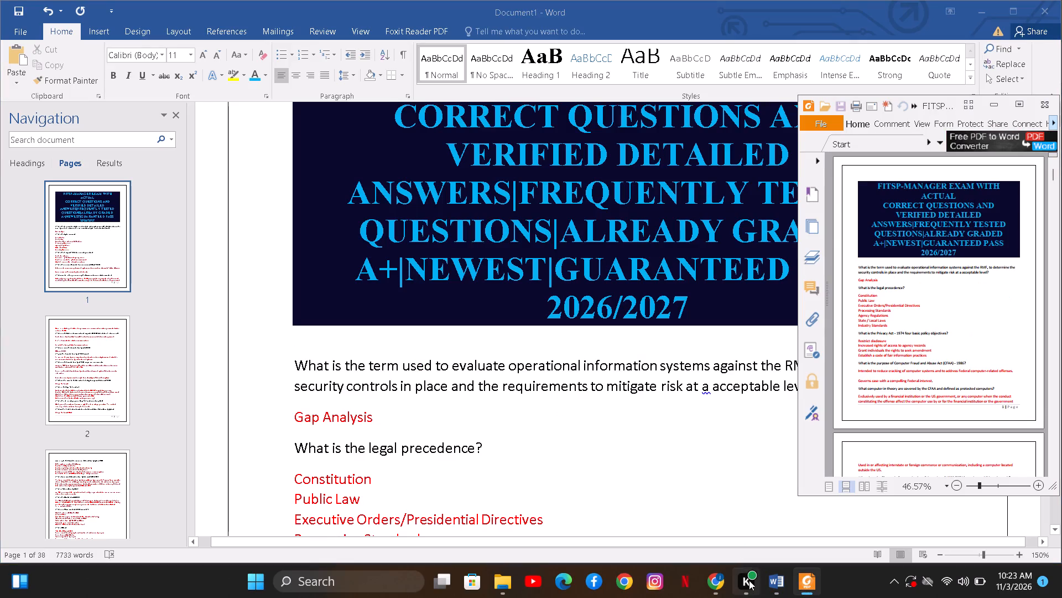
Switch to Chrome, where the FITSP-MANAGER Quizlet page is open.
{"action": "left_click", "coordinate": [720, 581]}
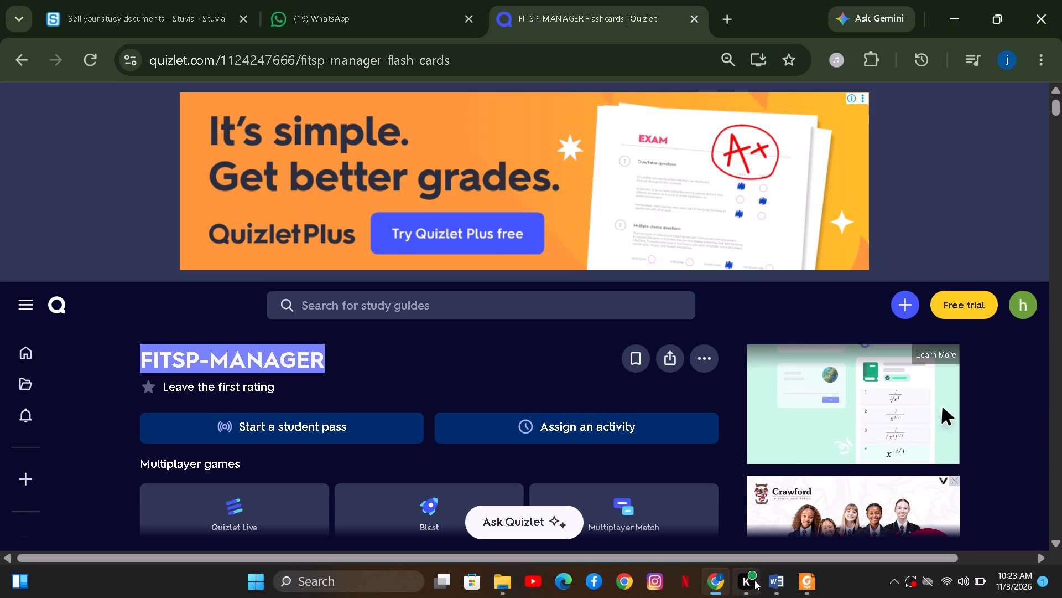
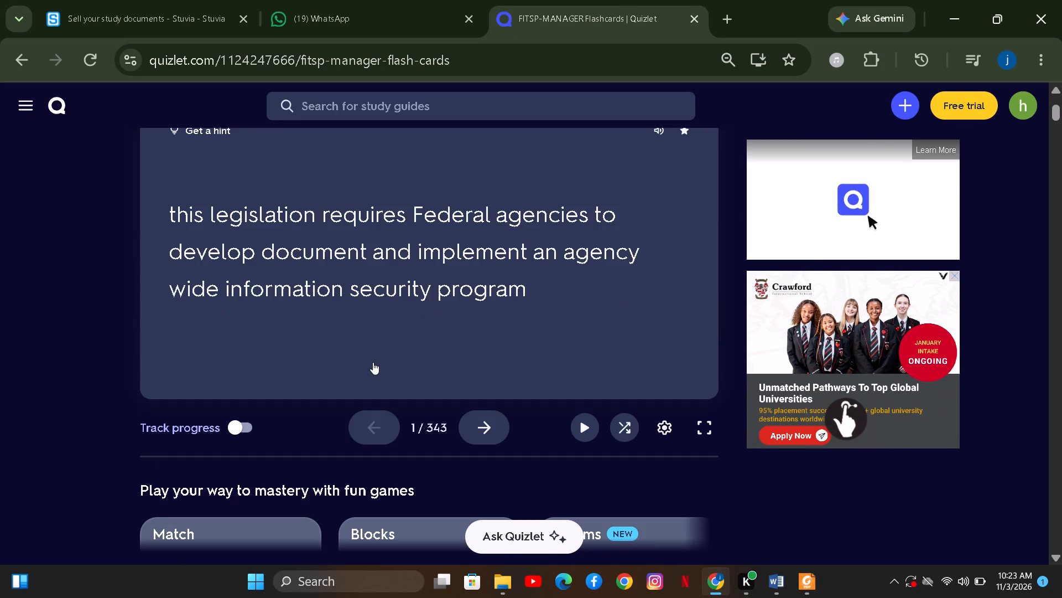
Return to the creator's flashcard sets and open the set "QA from FITSP - Manager, Next Generation".
{"action": "scroll", "coordinate": [374, 362], "scroll_direction": "down", "scroll_amount": 4}
{"action": "scroll", "coordinate": [329, 266], "scroll_direction": "up", "scroll_amount": 3}
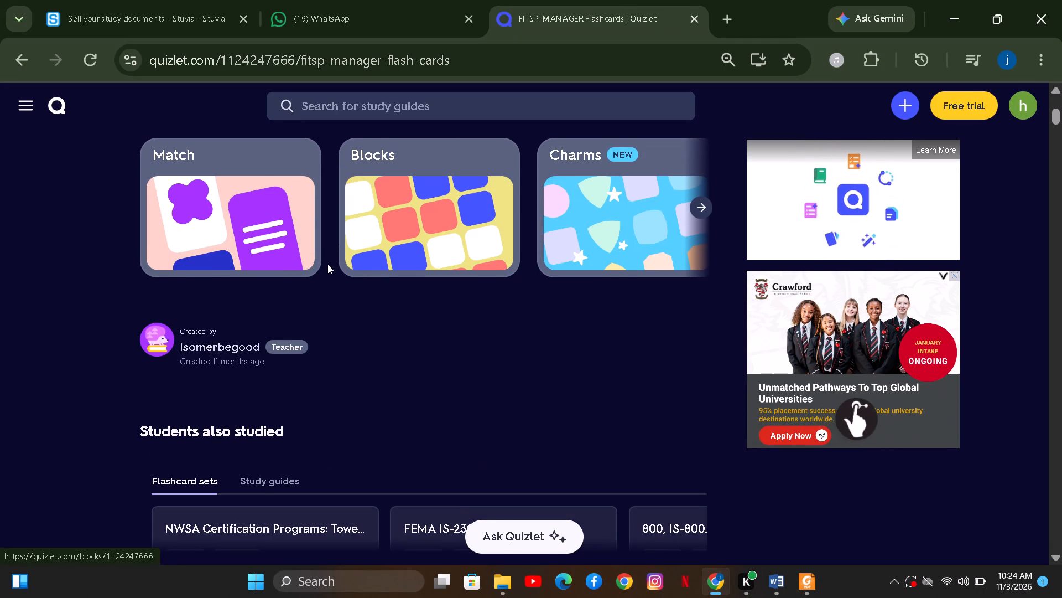
{"action": "scroll", "coordinate": [327, 264], "scroll_direction": "up", "scroll_amount": 6}
{"action": "left_click", "coordinate": [33, 62]}
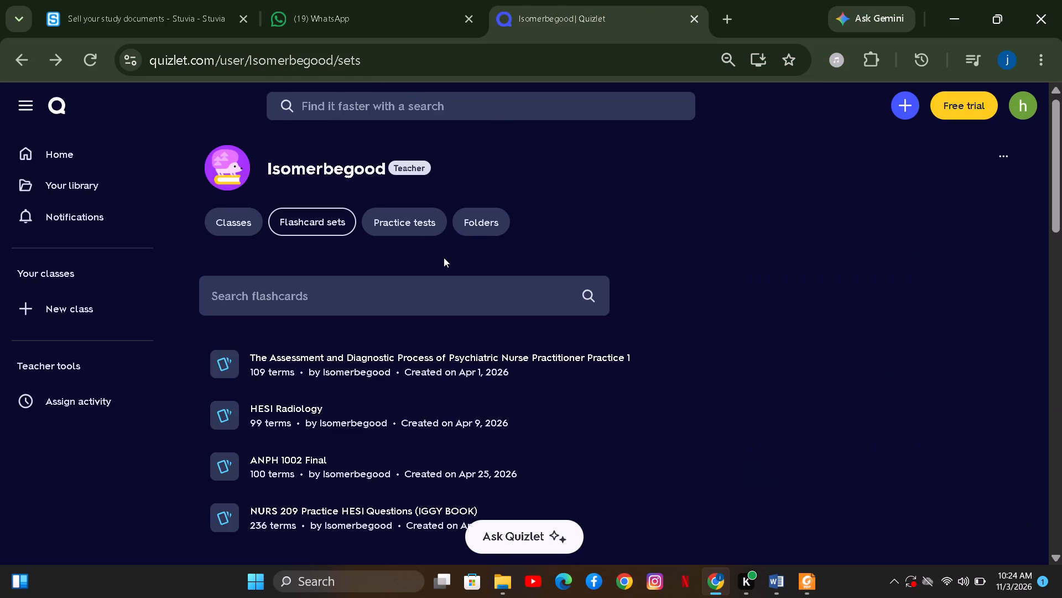
{"action": "scroll", "coordinate": [441, 235], "scroll_direction": "down", "scroll_amount": 5}
{"action": "scroll", "coordinate": [369, 342], "scroll_direction": "down", "scroll_amount": 12}
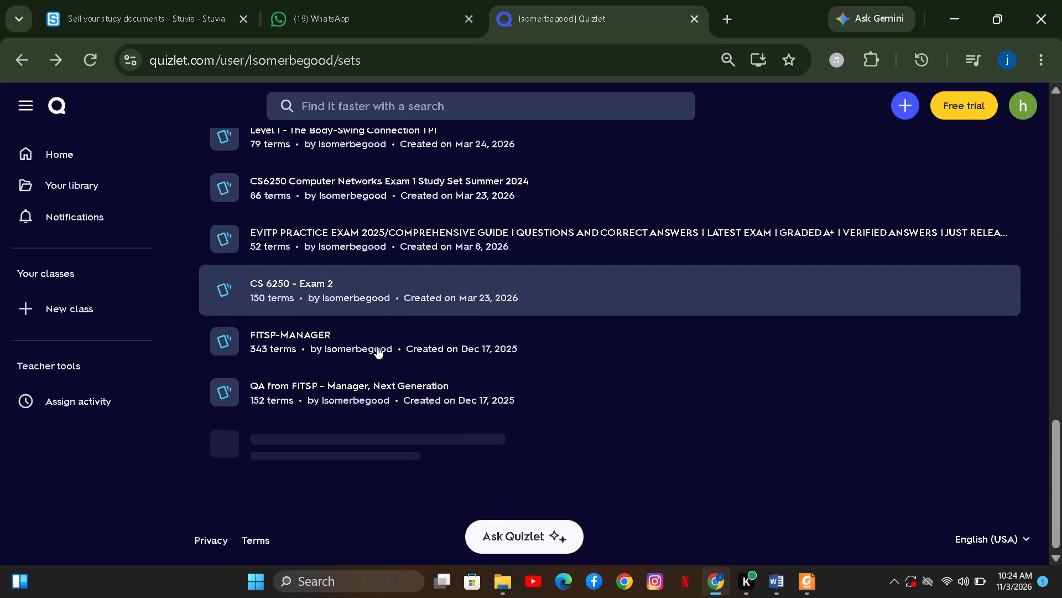
{"action": "scroll", "coordinate": [377, 347], "scroll_direction": "down", "scroll_amount": 11}
{"action": "scroll", "coordinate": [381, 348], "scroll_direction": "down", "scroll_amount": 20}
{"action": "scroll", "coordinate": [381, 348], "scroll_direction": "down", "scroll_amount": 2}
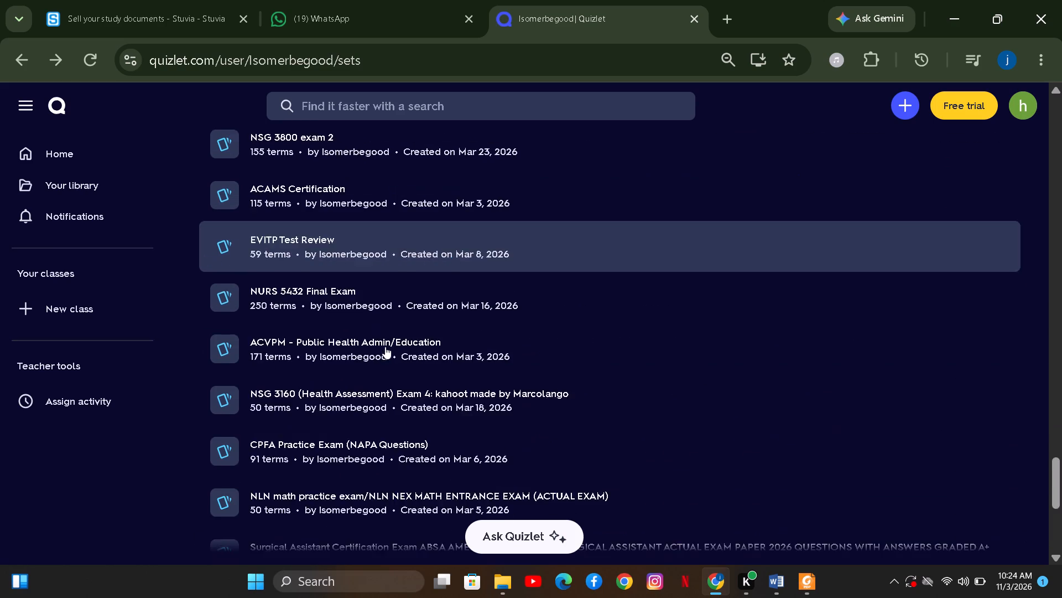
{"action": "scroll", "coordinate": [385, 347], "scroll_direction": "down", "scroll_amount": 19}
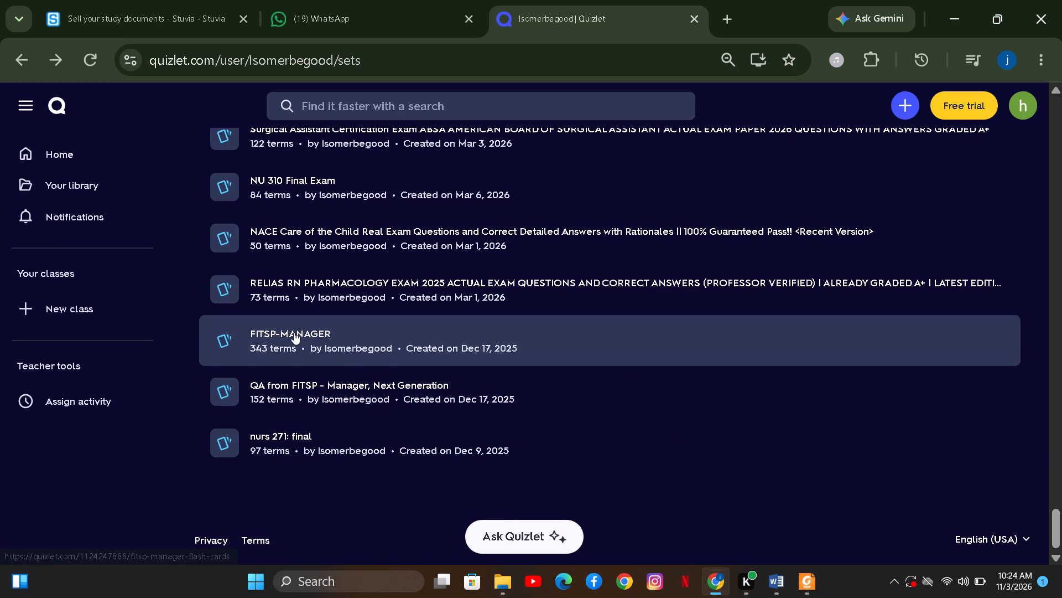
{"action": "left_click", "coordinate": [277, 382]}
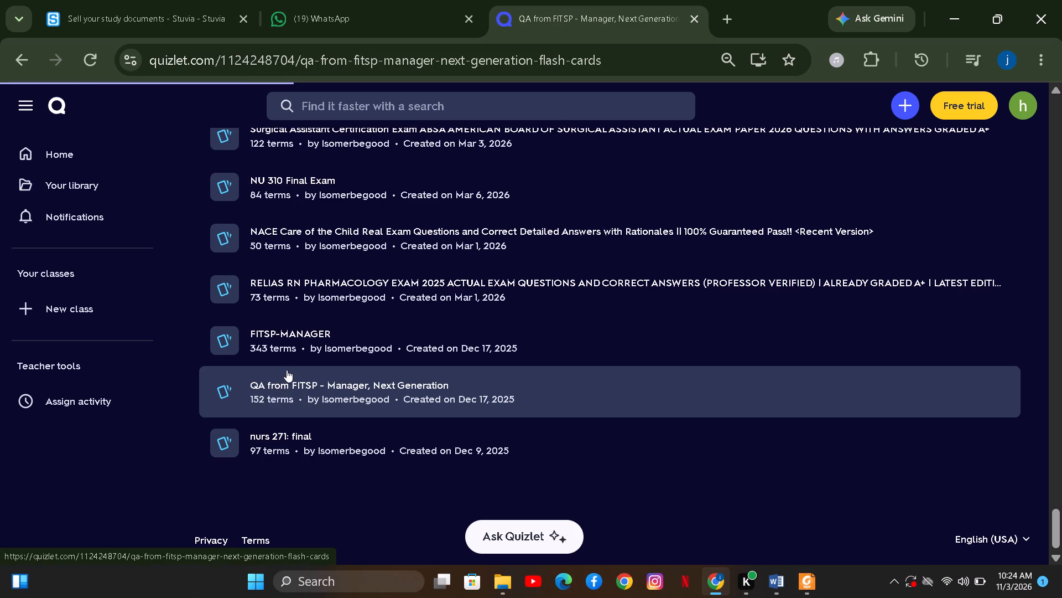
Select the cards from the "following OMB guidance" question through the end of the list, expand the remaining terms, and copy everything selected.
{"action": "scroll", "coordinate": [315, 328], "scroll_direction": "down", "scroll_amount": 6}
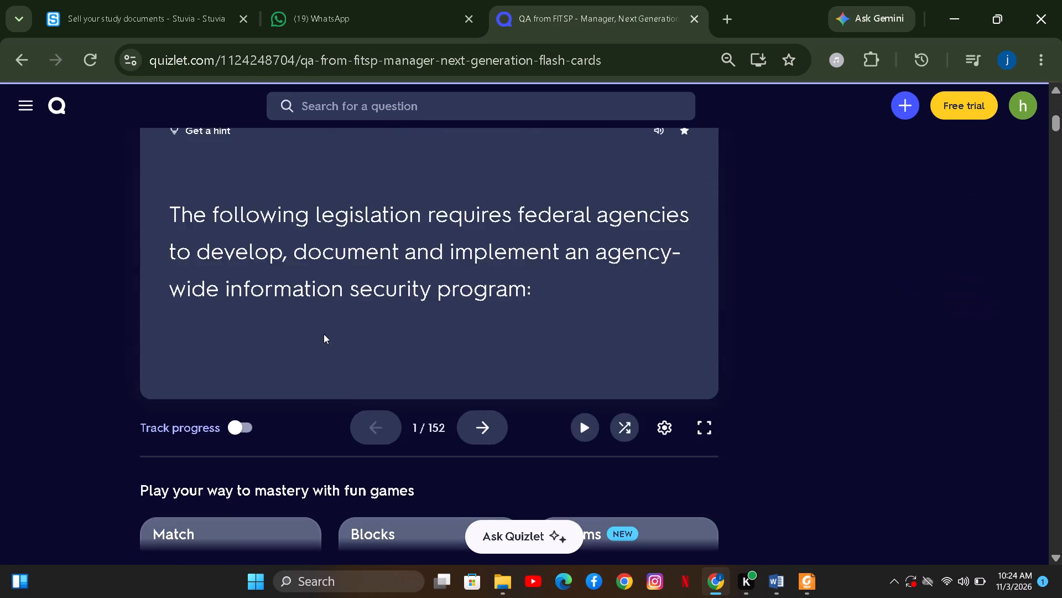
{"action": "scroll", "coordinate": [324, 334], "scroll_direction": "down", "scroll_amount": 17}
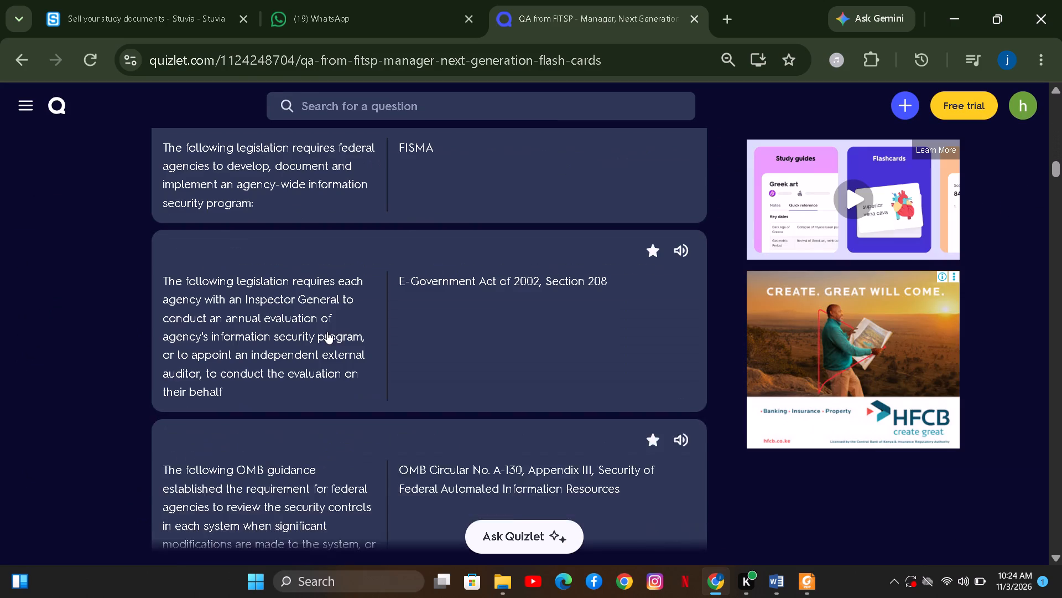
{"action": "scroll", "coordinate": [329, 331], "scroll_direction": "up", "scroll_amount": 2}
{"action": "scroll", "coordinate": [329, 331], "scroll_direction": "down", "scroll_amount": 3}
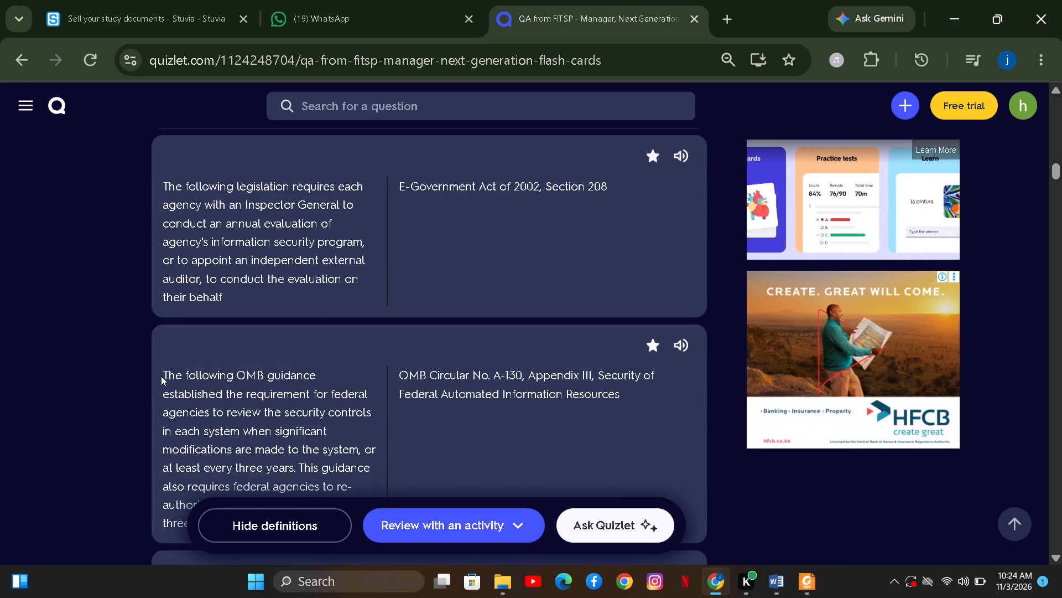
{"action": "left_click_drag", "start_coordinate": [161, 376], "coordinate": [475, 597]}
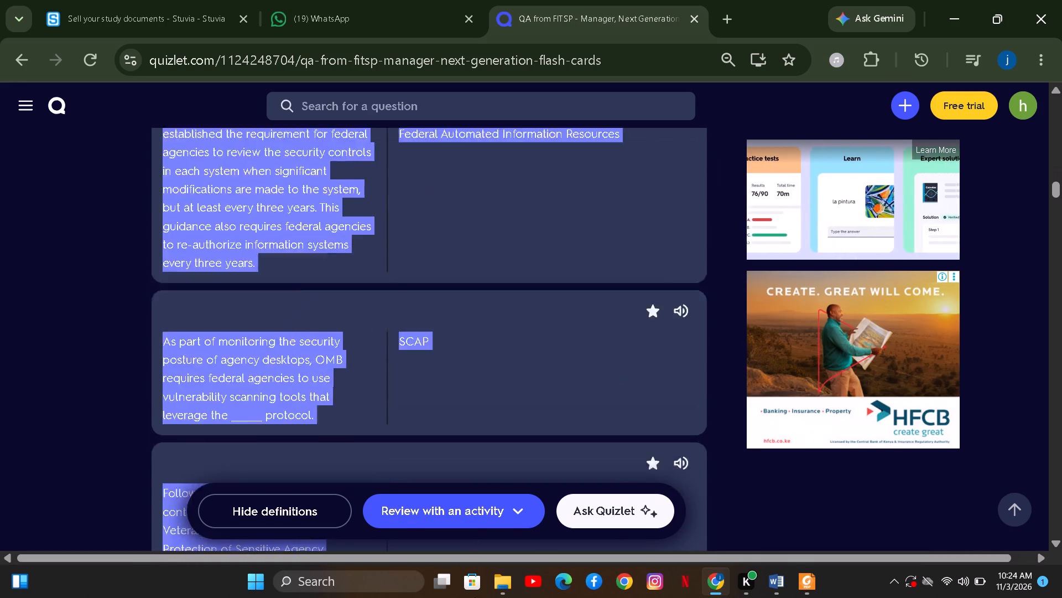
{"action": "left_click_drag", "start_coordinate": [475, 597], "coordinate": [478, 597]}
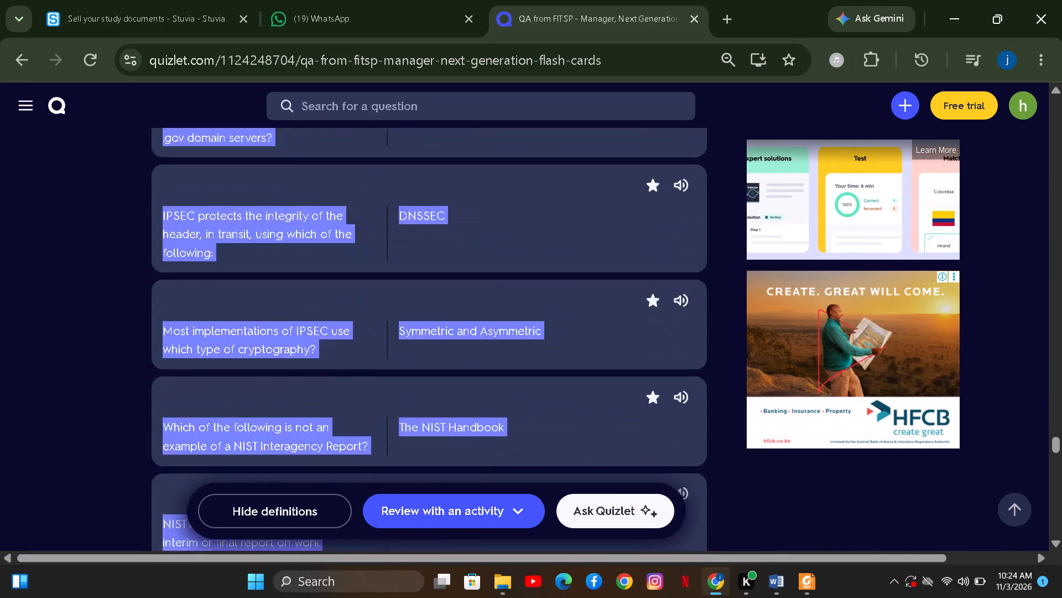
{"action": "left_click_drag", "start_coordinate": [478, 597], "coordinate": [514, 420]}
{"action": "scroll", "coordinate": [516, 422], "scroll_direction": "up", "scroll_amount": 5}
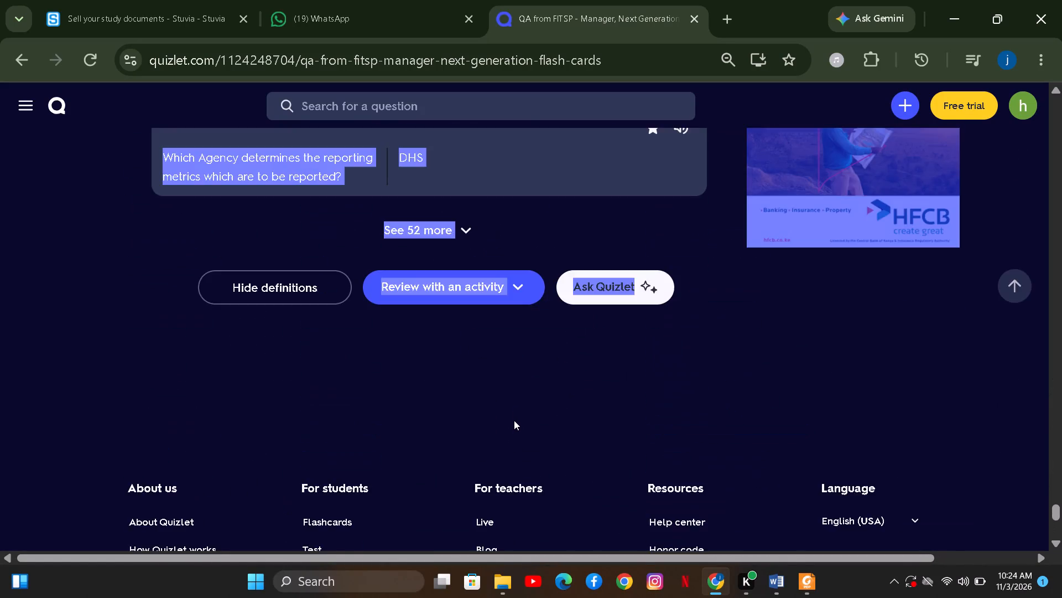
{"action": "left_click_drag", "start_coordinate": [514, 420], "coordinate": [455, 417]}
{"action": "scroll", "coordinate": [514, 420], "scroll_direction": "up", "scroll_amount": 2}
{"action": "left_click", "coordinate": [446, 416]}
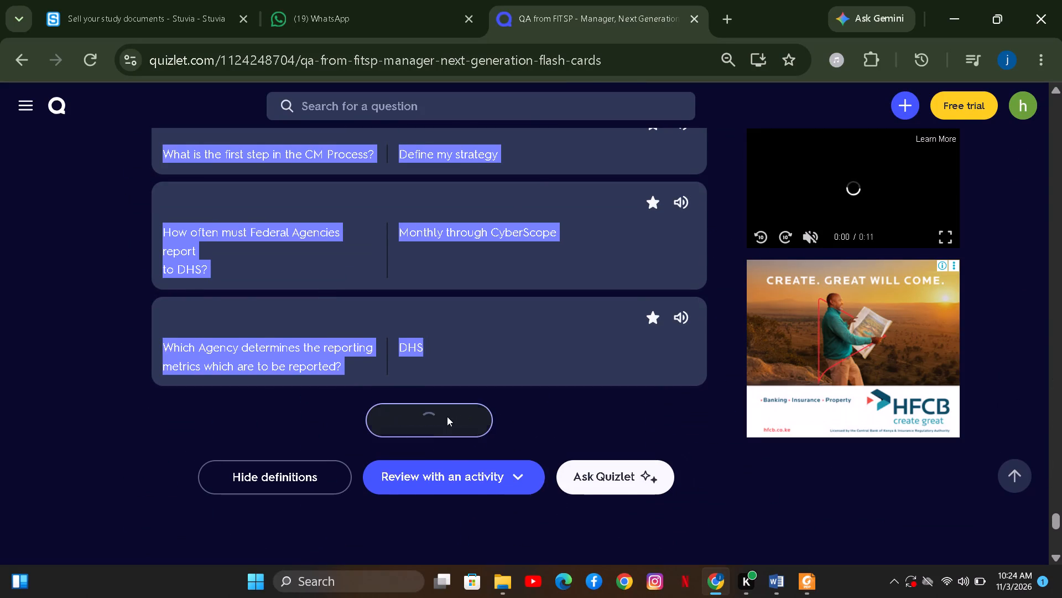
{"action": "key", "text": "ctrl+c"}
{"action": "key", "text": "ctrl+c"}
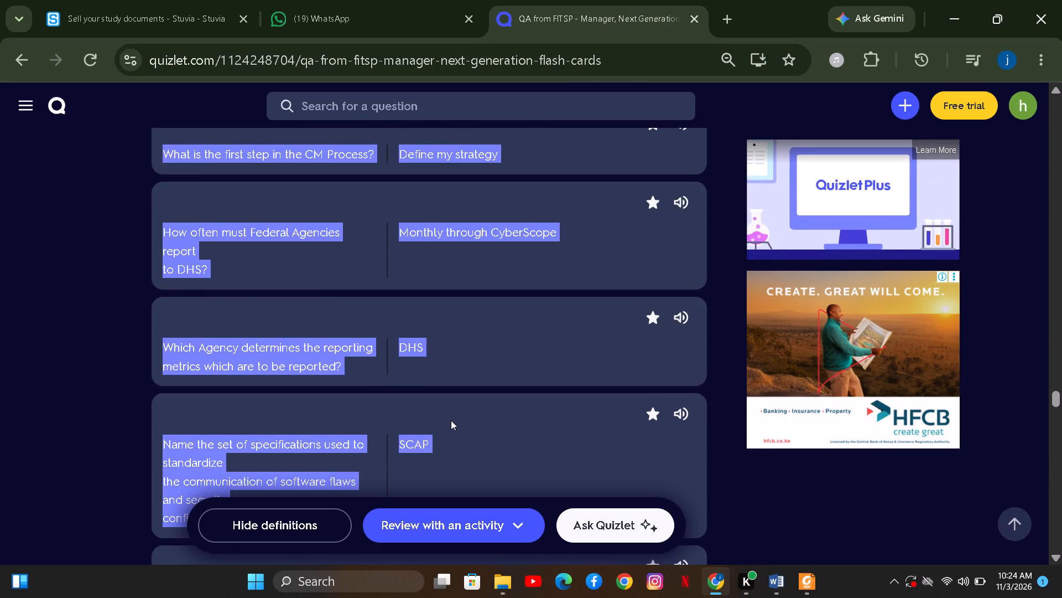
Switch to Word and close the finished FITSP document without saving its changes.
{"action": "left_click", "coordinate": [776, 582]}
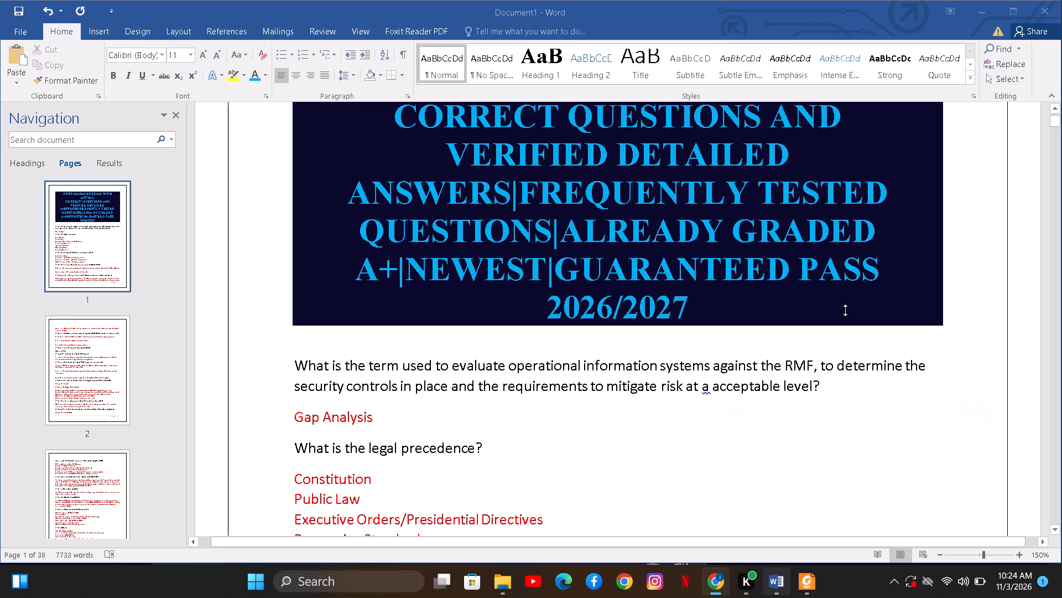
{"action": "left_click", "coordinate": [1050, 16]}
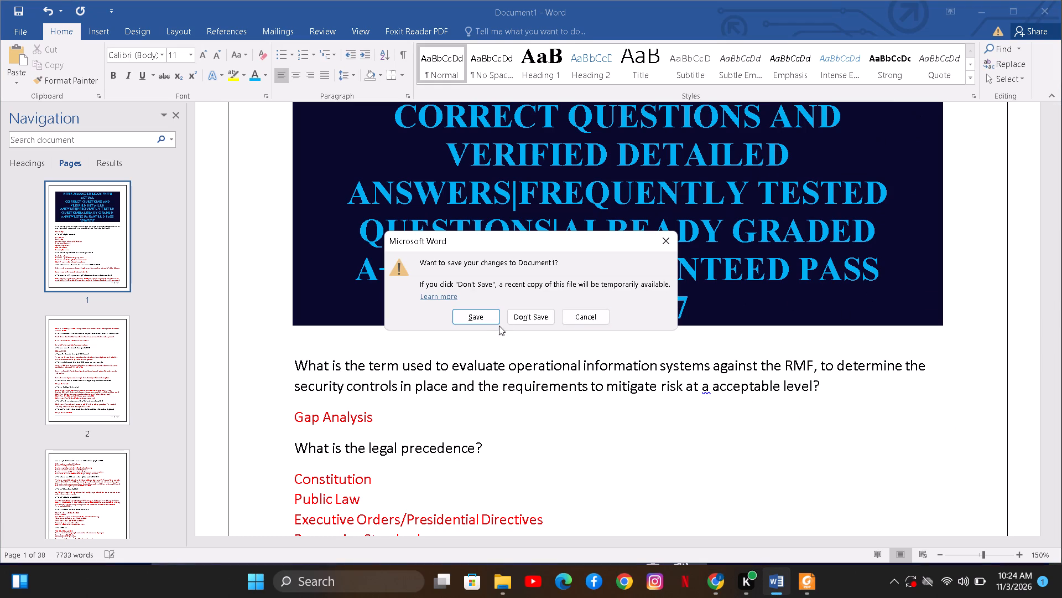
{"action": "left_click", "coordinate": [530, 312]}
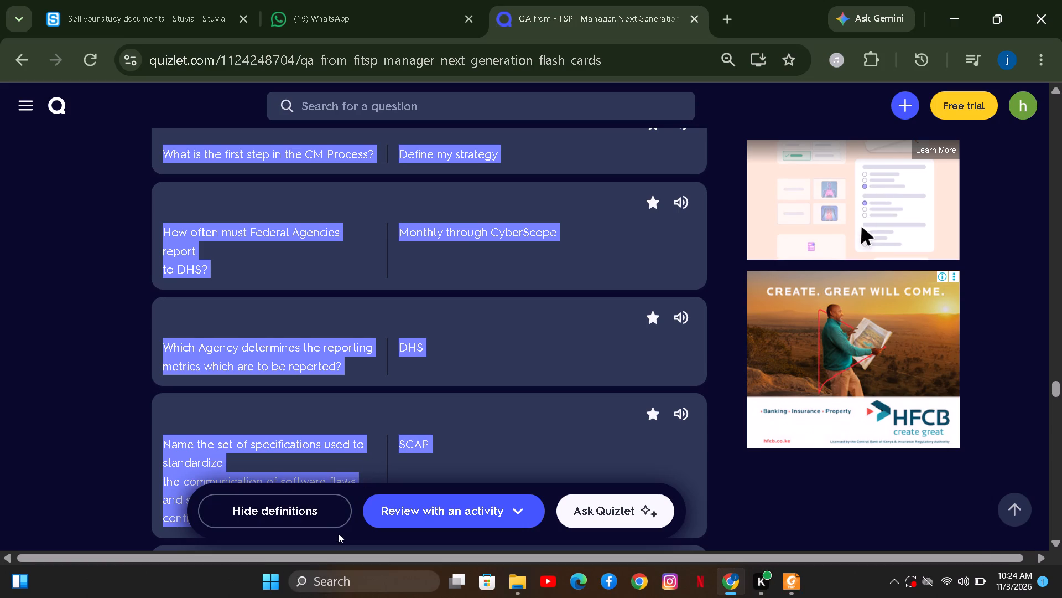
Launch Word again and create a new blank document.
{"action": "left_click", "coordinate": [274, 581]}
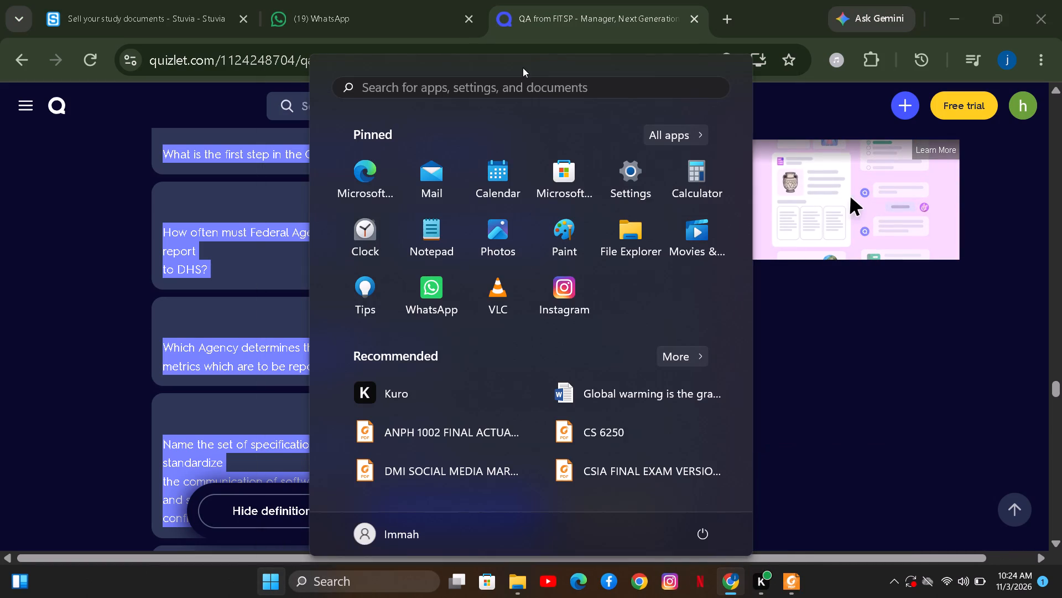
{"action": "left_click", "coordinate": [527, 83]}
{"action": "left_click", "coordinate": [642, 498]}
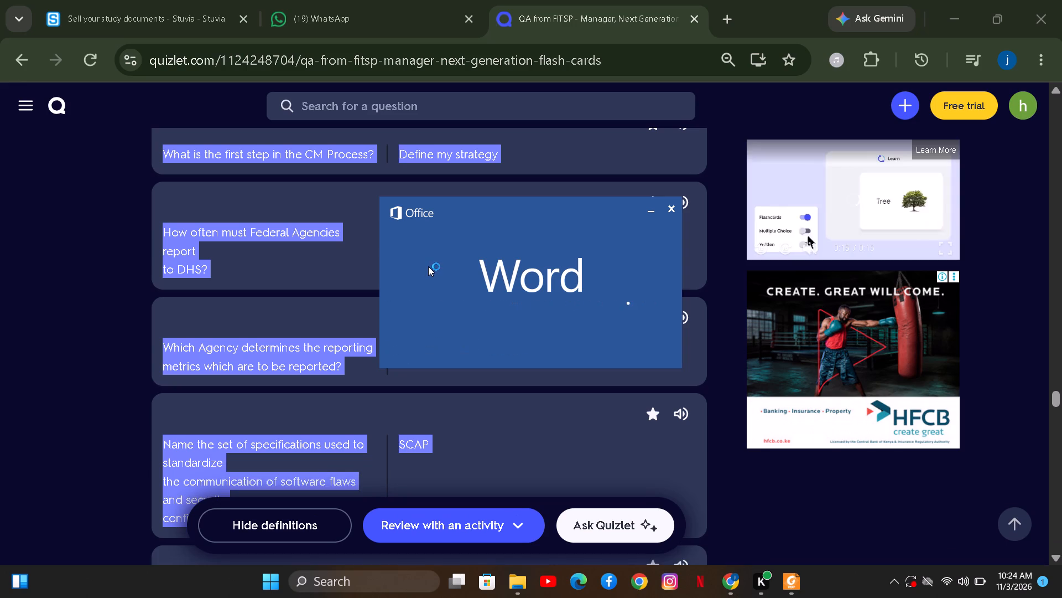
{"action": "left_click", "coordinate": [404, 220]}
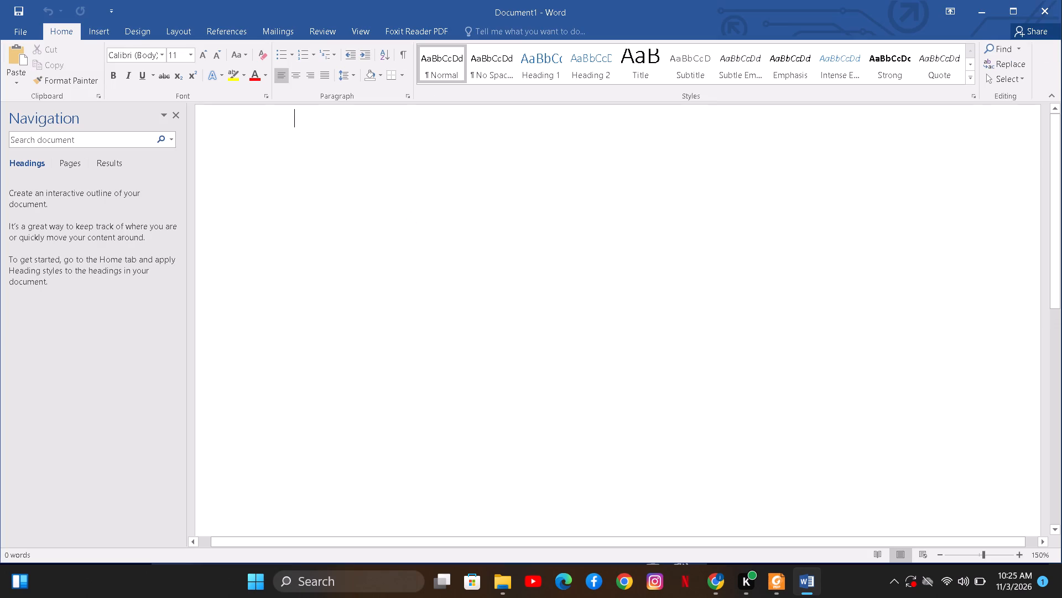
Paste the copied flashcards into the blank document with the Merge Formatting paste option.
{"action": "key", "text": "ctrl+v"}
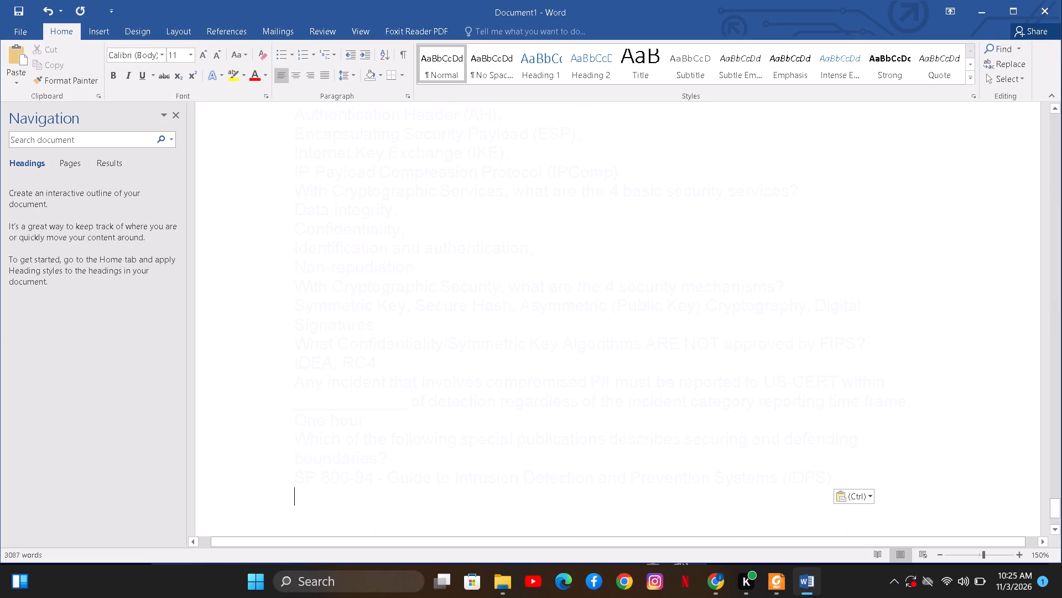
{"action": "left_click", "coordinate": [861, 497]}
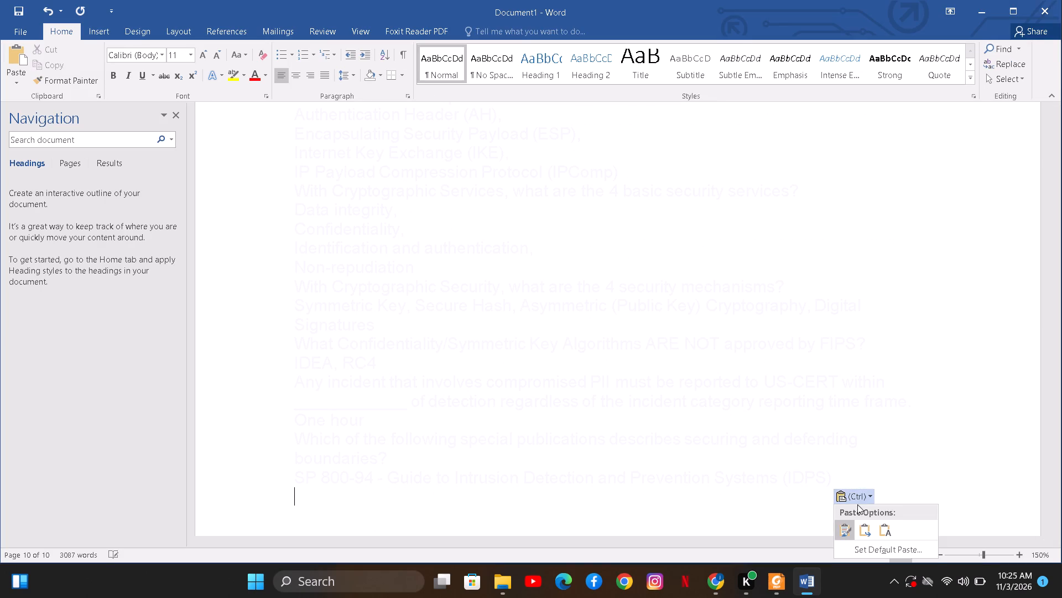
{"action": "left_click", "coordinate": [862, 527]}
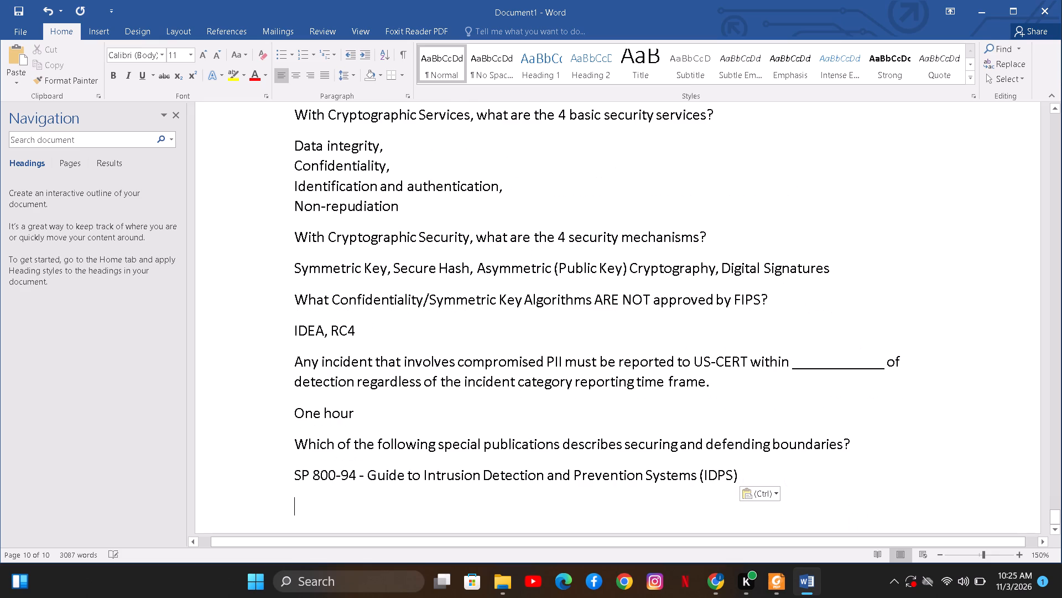
Insert page numbers at the bottom of the pages in the right-aligned "number | Page" style.
{"action": "left_click", "coordinate": [97, 28]}
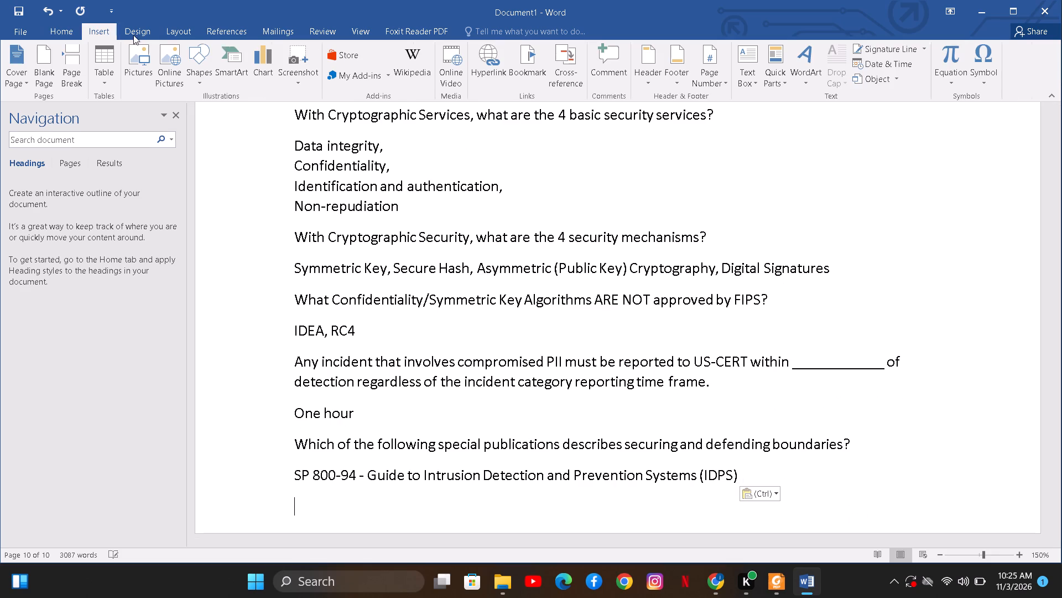
{"action": "left_click", "coordinate": [726, 79]}
{"action": "left_click", "coordinate": [736, 117]}
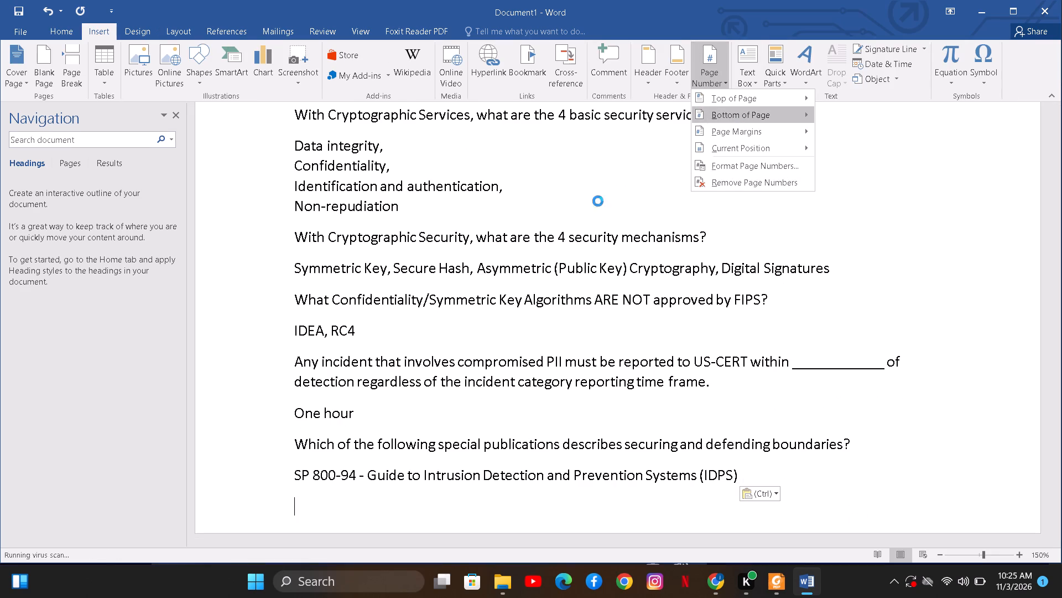
{"action": "left_click", "coordinate": [454, 453]}
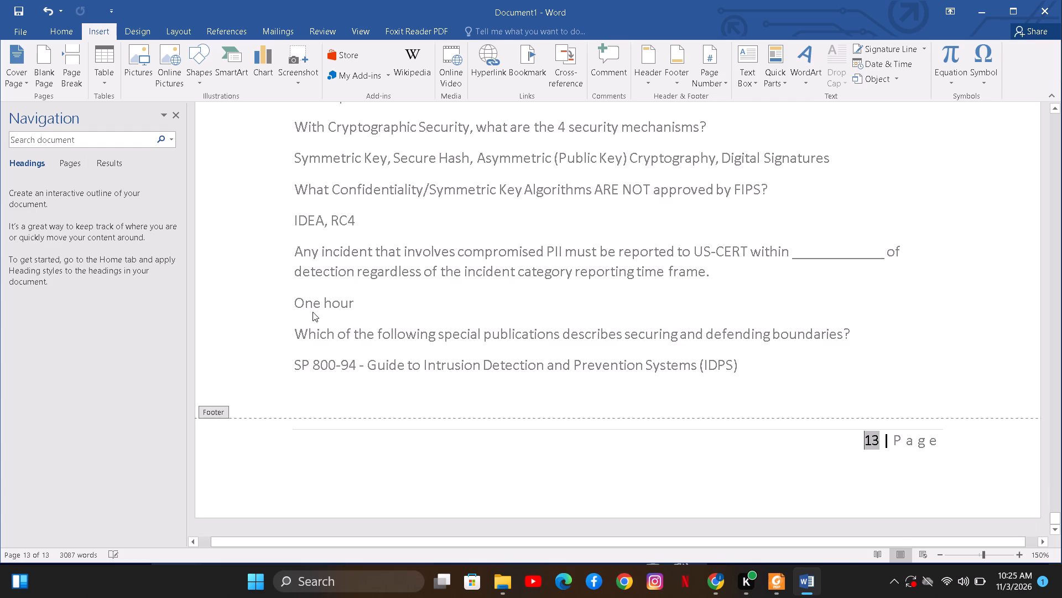
Add a Box page border with the automatic color and ½ pt width to the whole document.
{"action": "left_click", "coordinate": [136, 30]}
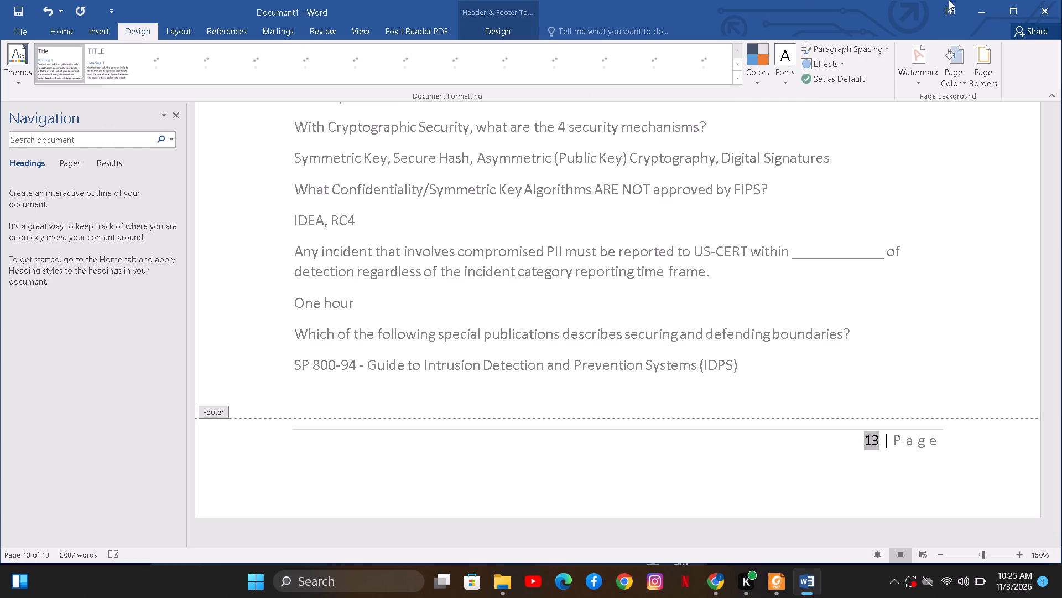
{"action": "left_click", "coordinate": [991, 71]}
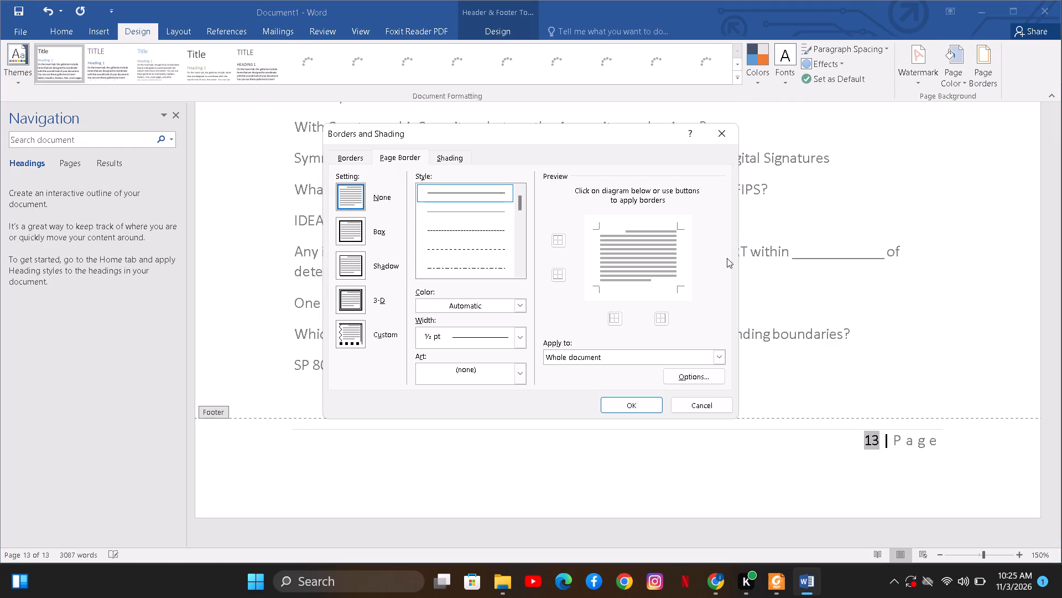
{"action": "left_click", "coordinate": [347, 232]}
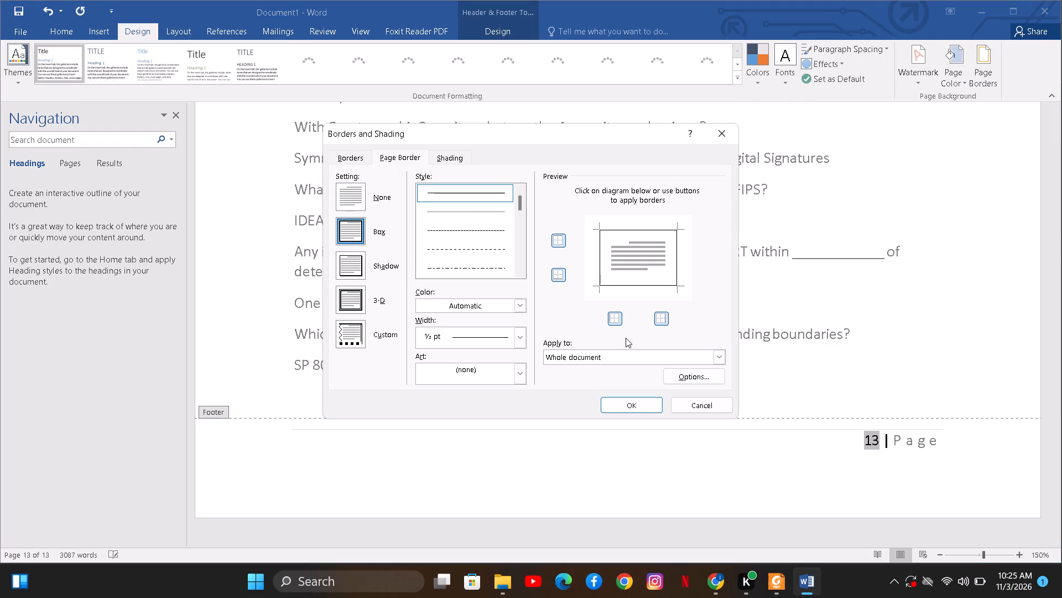
{"action": "left_click", "coordinate": [634, 403]}
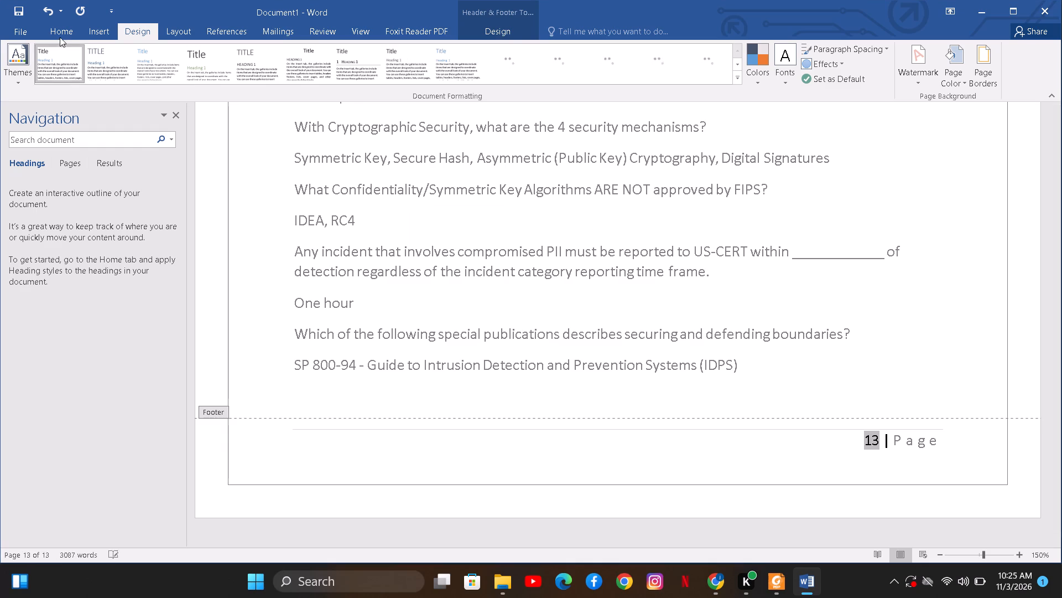
Change the line spacing of the page-number paragraph in the footer.
{"action": "left_click", "coordinate": [58, 32]}
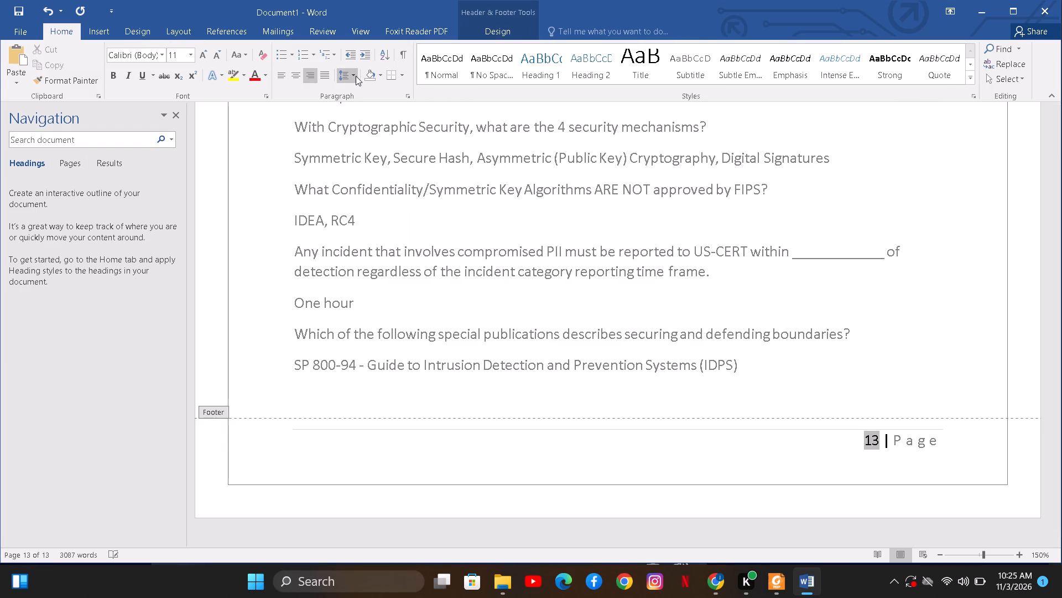
{"action": "left_click", "coordinate": [353, 76]}
{"action": "left_click", "coordinate": [373, 121]}
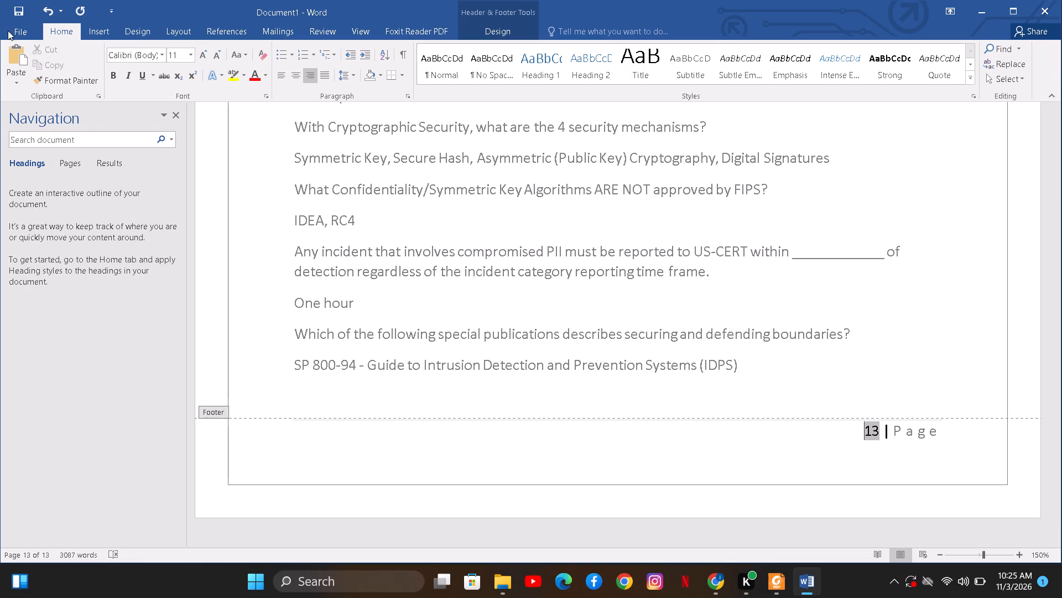
Show the page thumbnails and leave the footer for the blank line at the end of the body text.
{"action": "left_click", "coordinate": [69, 163]}
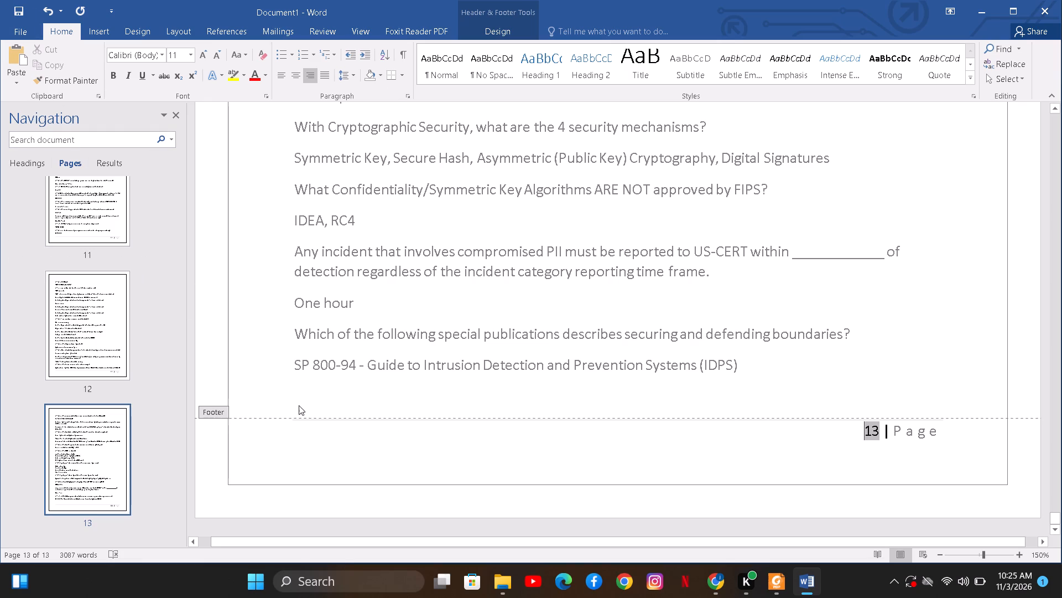
{"action": "double_click", "coordinate": [290, 393]}
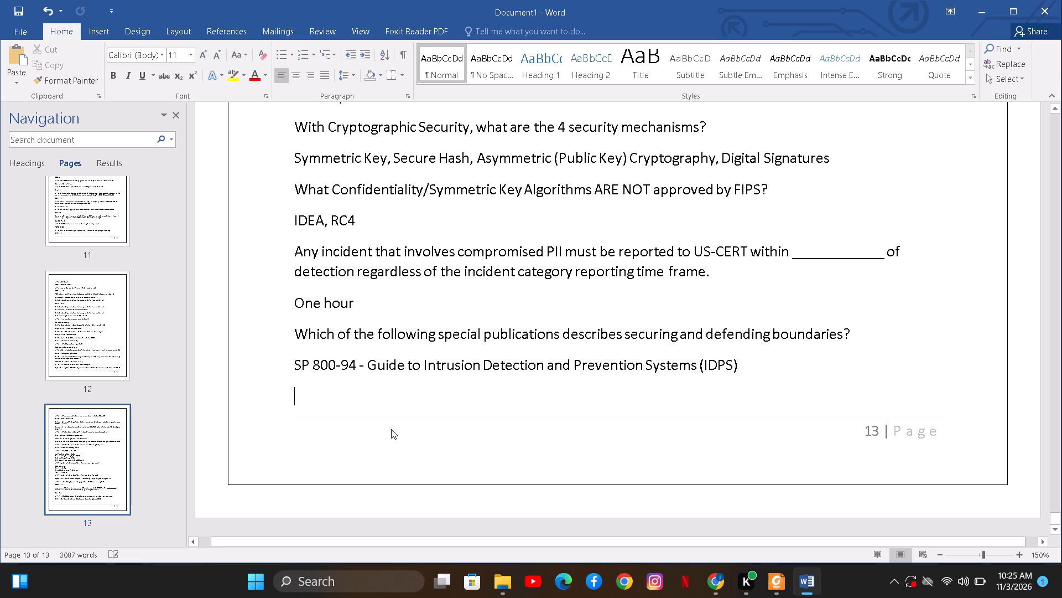
Switch to Chrome, where the "QA from FITSP - Manager, Next Generation" Quizlet page is open.
{"action": "left_click", "coordinate": [717, 578]}
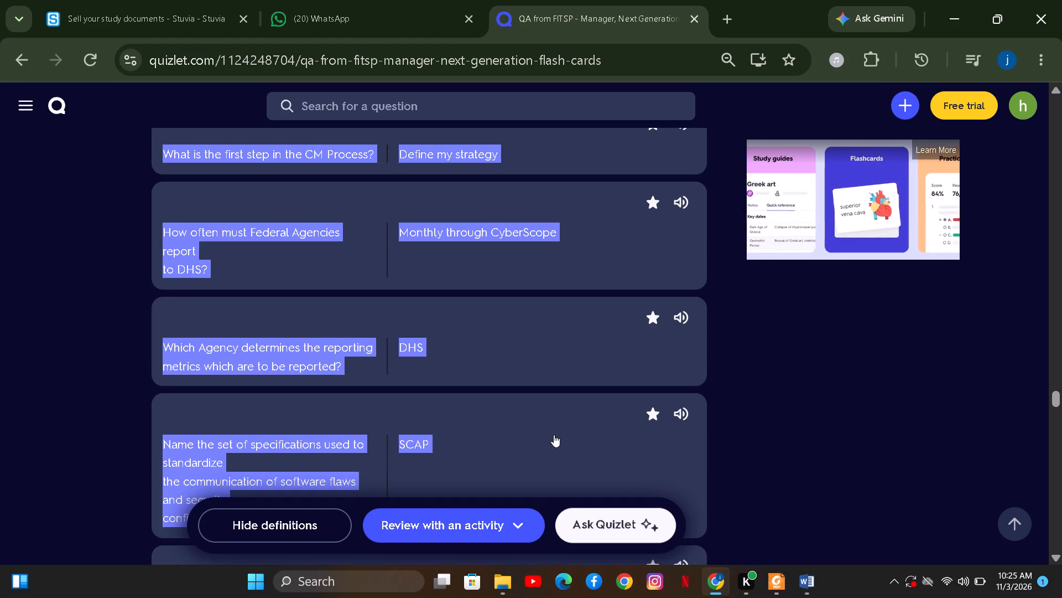
Copy the first two question-and-answer pairs of the Quizlet set, from the FISMA question through "E-Government Act of 2002, Section 208".
{"action": "scroll", "coordinate": [538, 414], "scroll_direction": "up", "scroll_amount": 6}
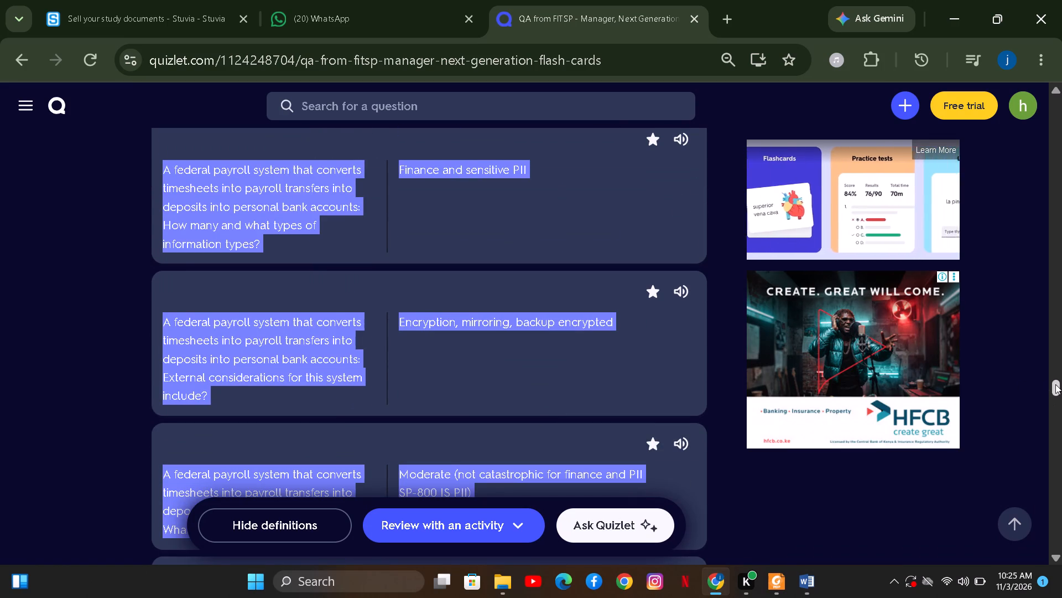
{"action": "left_click_drag", "start_coordinate": [1056, 384], "coordinate": [1061, 89]}
{"action": "scroll", "coordinate": [650, 300], "scroll_direction": "down", "scroll_amount": 4}
{"action": "scroll", "coordinate": [464, 336], "scroll_direction": "down", "scroll_amount": 2}
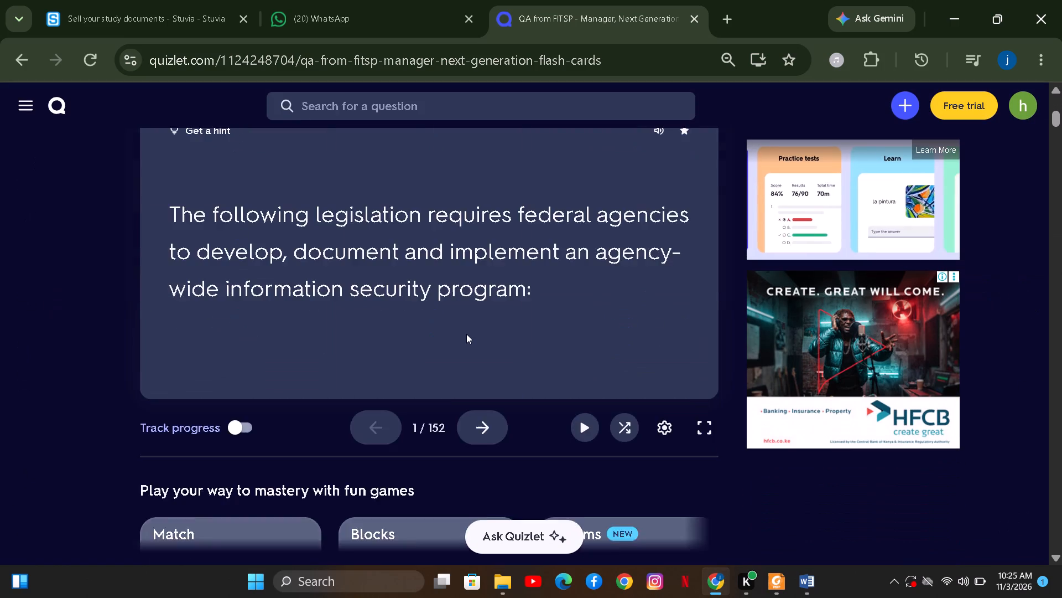
{"action": "scroll", "coordinate": [501, 315], "scroll_direction": "down", "scroll_amount": 5}
{"action": "scroll", "coordinate": [558, 311], "scroll_direction": "down", "scroll_amount": 10}
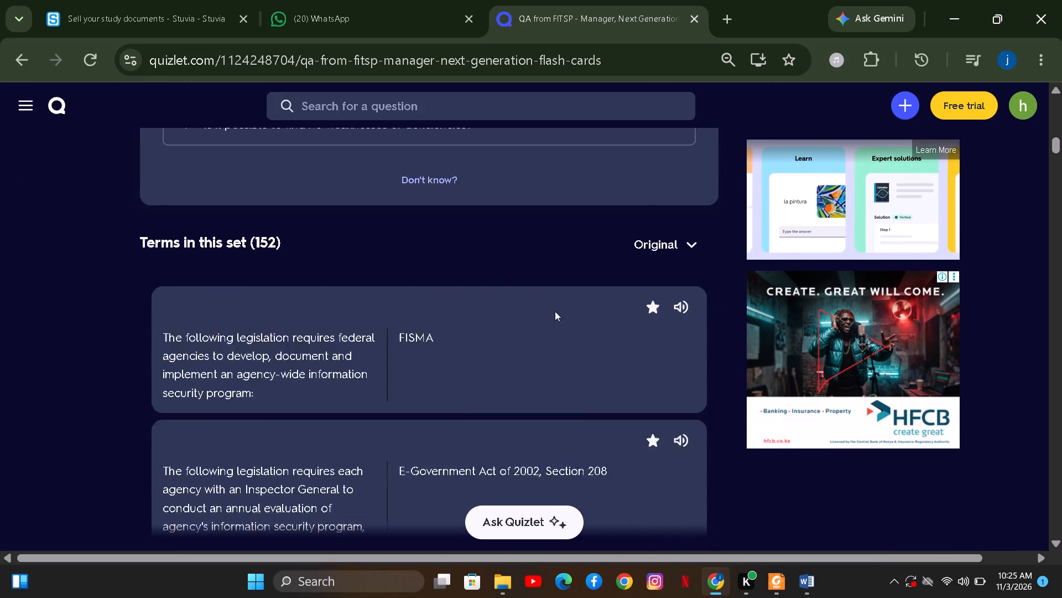
{"action": "scroll", "coordinate": [555, 311], "scroll_direction": "down", "scroll_amount": 1}
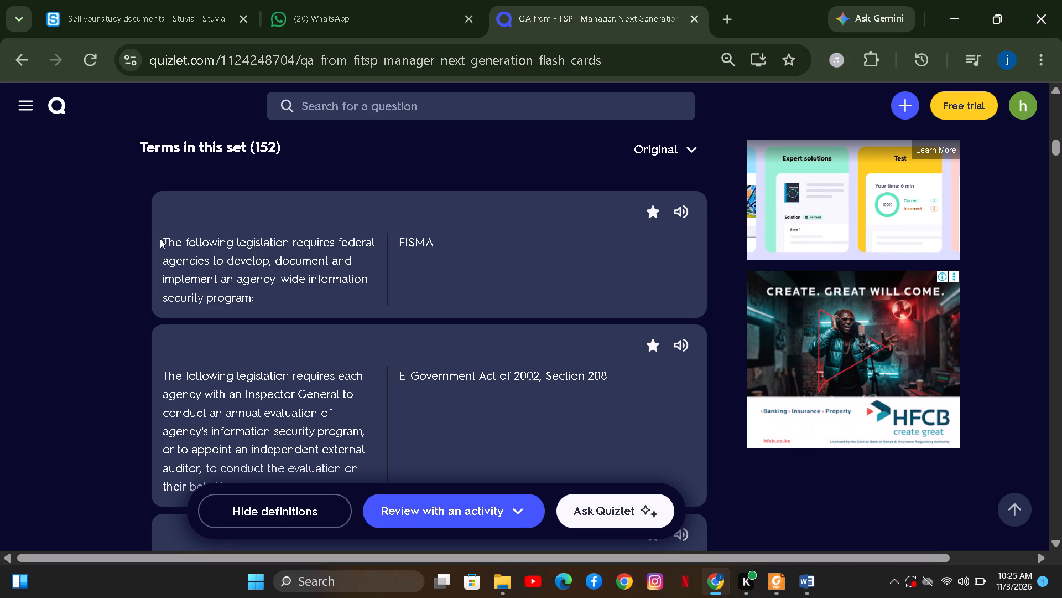
{"action": "left_click_drag", "start_coordinate": [160, 239], "coordinate": [605, 279]}
{"action": "scroll", "coordinate": [451, 283], "scroll_direction": "down", "scroll_amount": 2}
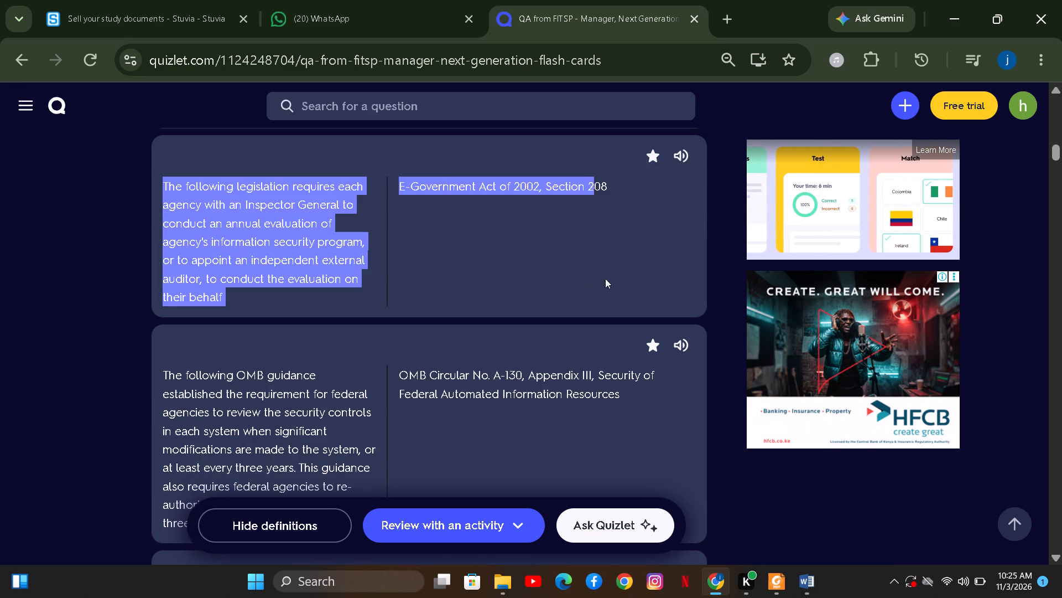
{"action": "left_click_drag", "start_coordinate": [605, 279], "coordinate": [621, 279]}
{"action": "key", "text": "ctrl+c"}
{"action": "key", "text": "ctrl+c"}
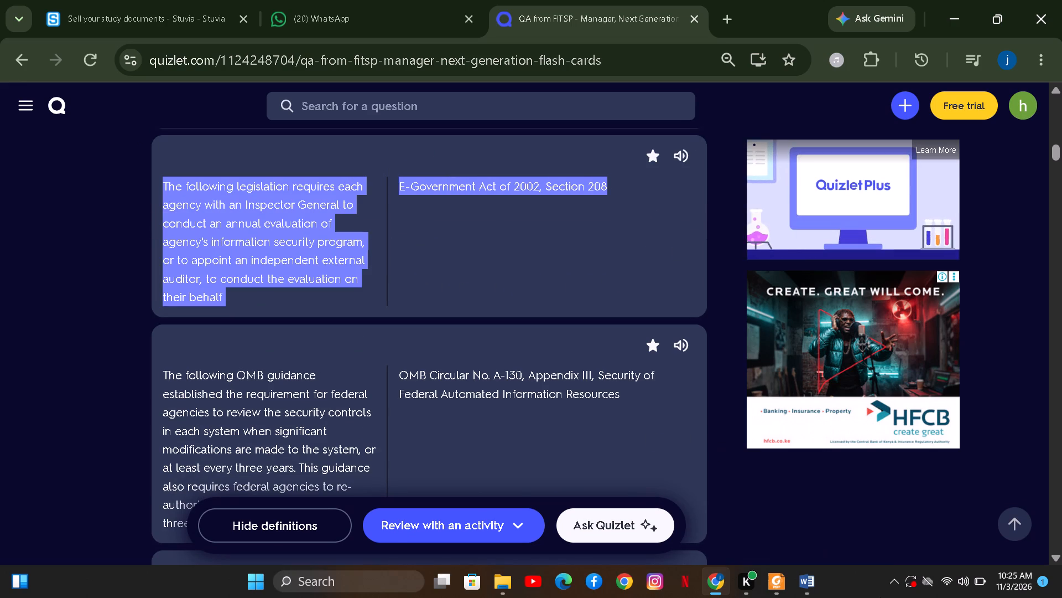
Switch to Word and paste the copied pairs at the end of the document without their web formatting.
{"action": "left_click", "coordinate": [804, 587]}
{"action": "key", "text": "ctrl+v"}
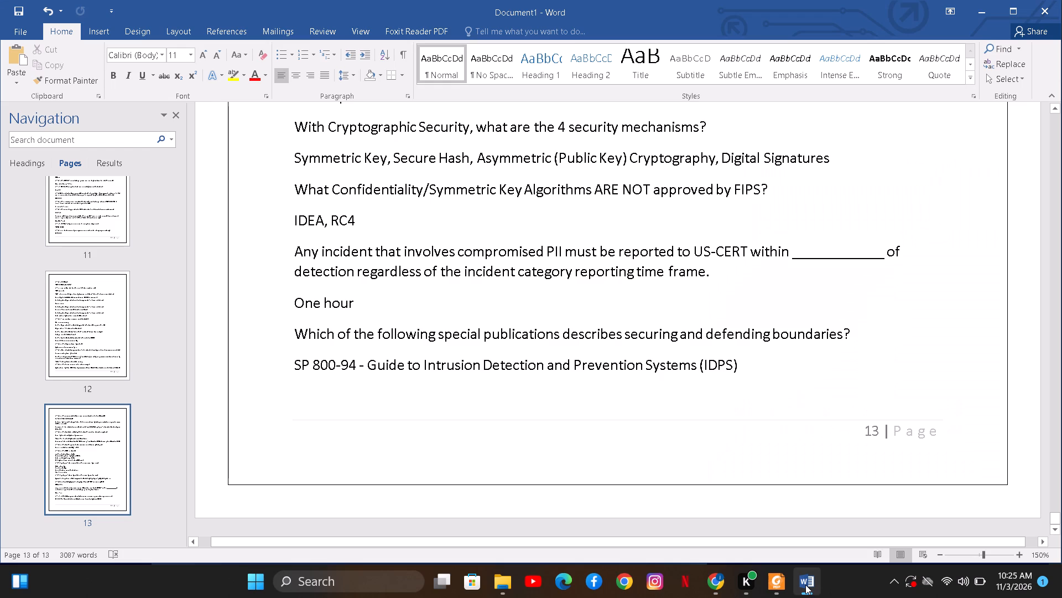
{"action": "double_click", "coordinate": [617, 503]}
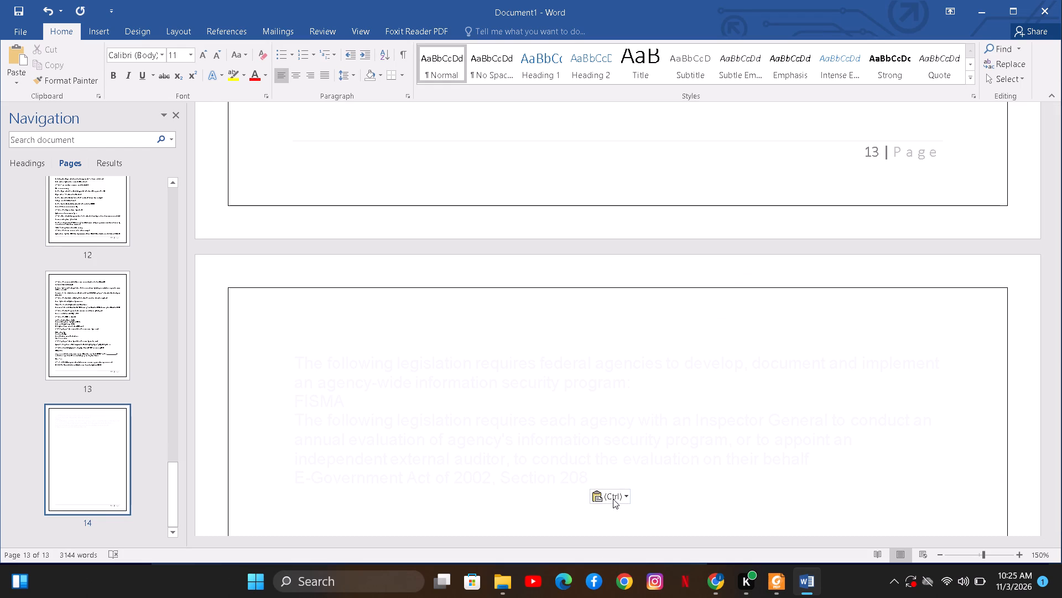
{"action": "left_click", "coordinate": [613, 499]}
{"action": "left_click", "coordinate": [621, 520]}
Ignore all spelling flags for "IPComp" in the IPSEC protocols answer on page 13.
{"action": "scroll", "coordinate": [447, 490], "scroll_direction": "up", "scroll_amount": 2}
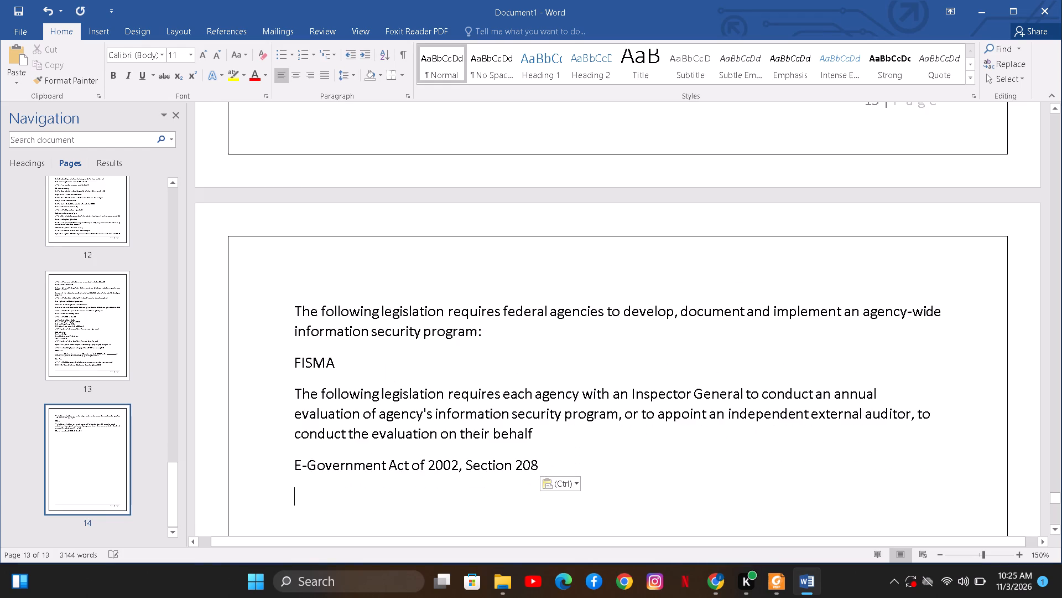
{"action": "scroll", "coordinate": [448, 501], "scroll_direction": "up", "scroll_amount": 13}
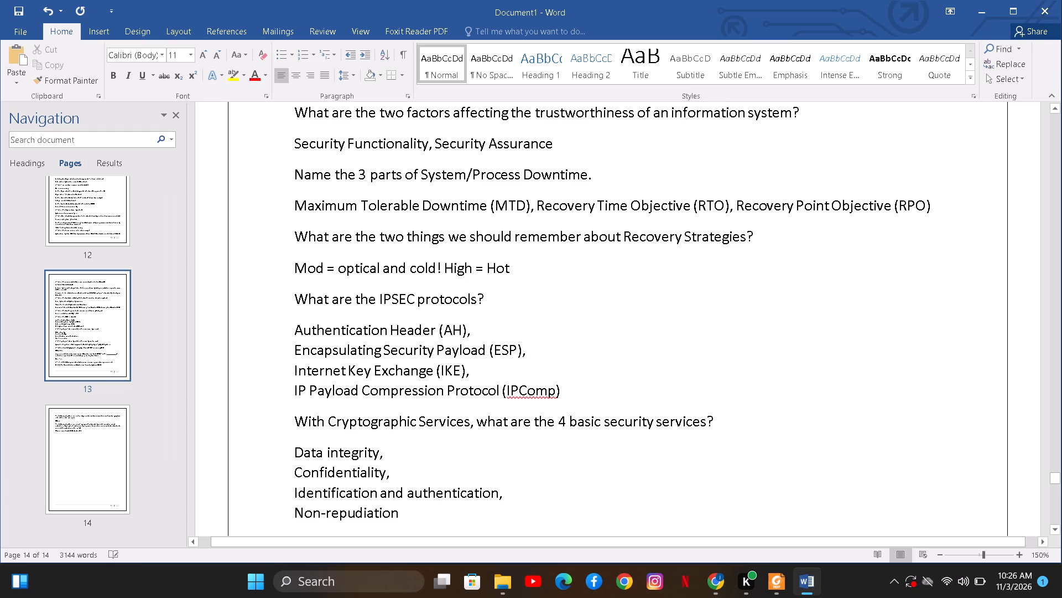
{"action": "right_click", "coordinate": [538, 401]}
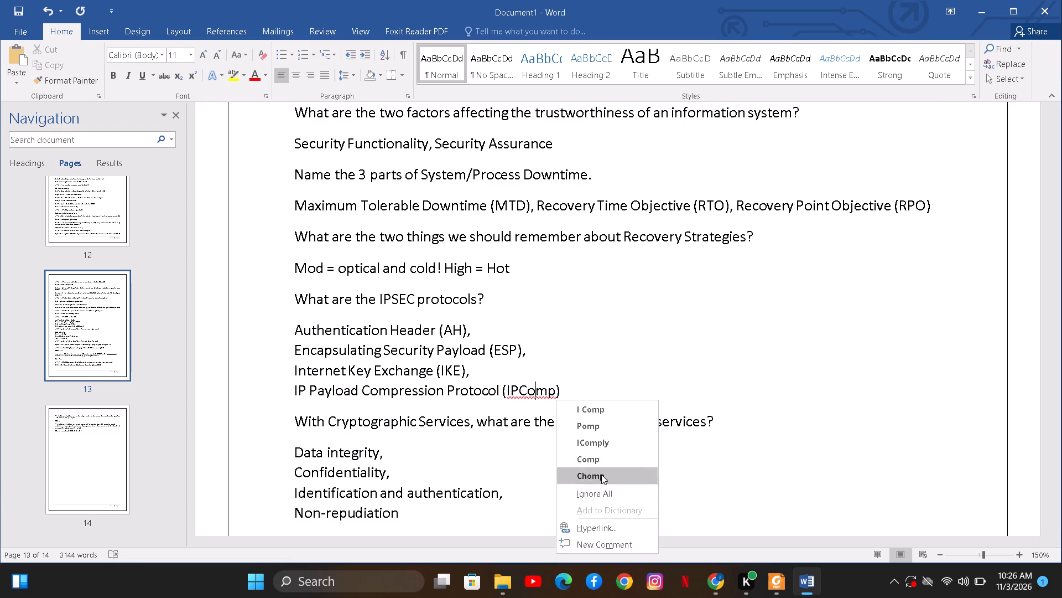
{"action": "left_click", "coordinate": [602, 487]}
Ignore all spelling flags for "SwAAP" in the Software Assurance Automation Protocol question on page 13.
{"action": "scroll", "coordinate": [556, 465], "scroll_direction": "down", "scroll_amount": 11}
{"action": "scroll", "coordinate": [561, 463], "scroll_direction": "up", "scroll_amount": 2}
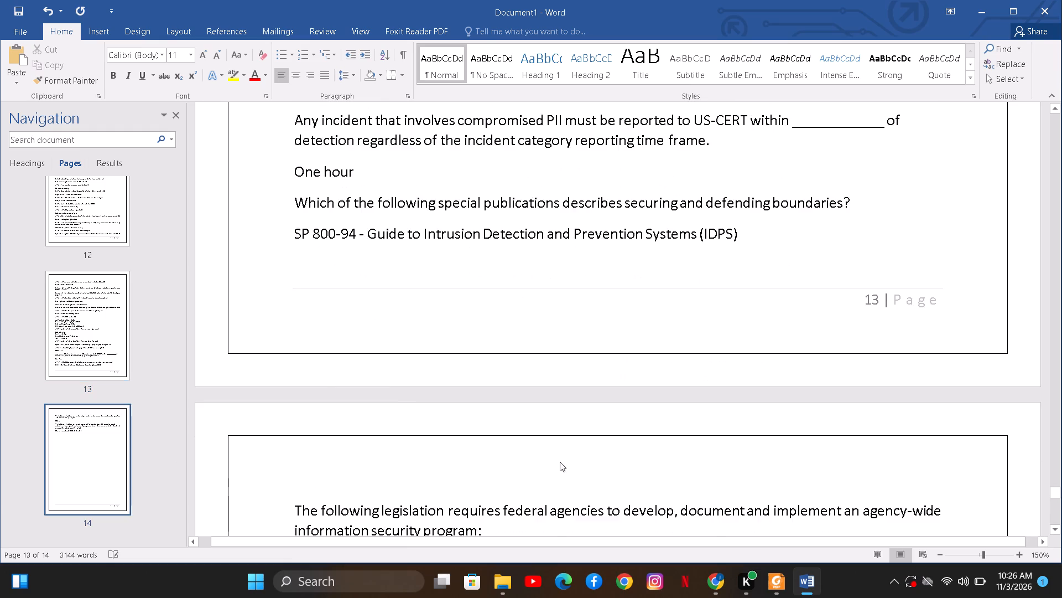
{"action": "scroll", "coordinate": [560, 462], "scroll_direction": "up", "scroll_amount": 18}
{"action": "scroll", "coordinate": [569, 420], "scroll_direction": "up", "scroll_amount": 6}
{"action": "scroll", "coordinate": [574, 414], "scroll_direction": "down", "scroll_amount": 3}
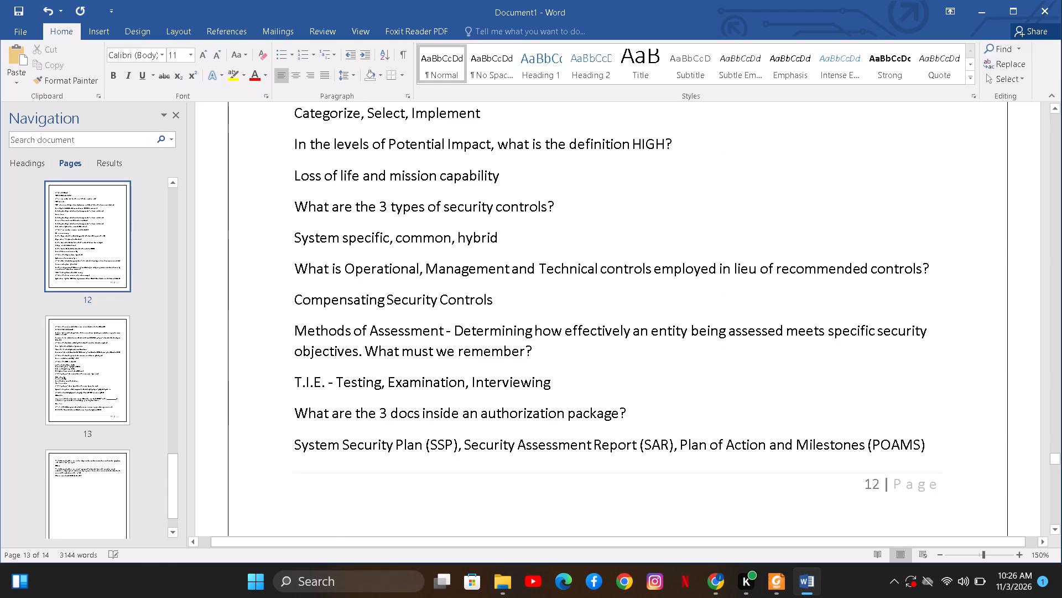
{"action": "scroll", "coordinate": [574, 414], "scroll_direction": "down", "scroll_amount": 3}
{"action": "right_click", "coordinate": [751, 404]}
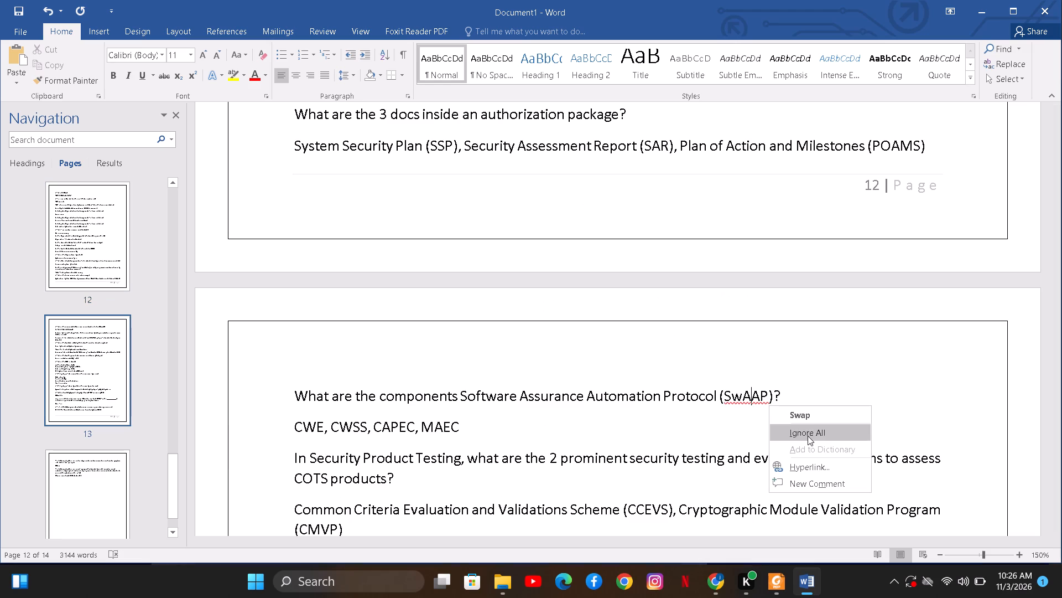
{"action": "left_click", "coordinate": [816, 432]}
Ignore all spelling flags for "FedRAMP" in the question on page 12.
{"action": "scroll", "coordinate": [347, 311], "scroll_direction": "up", "scroll_amount": 2}
{"action": "scroll", "coordinate": [347, 310], "scroll_direction": "down", "scroll_amount": 1}
{"action": "scroll", "coordinate": [347, 310], "scroll_direction": "up", "scroll_amount": 11}
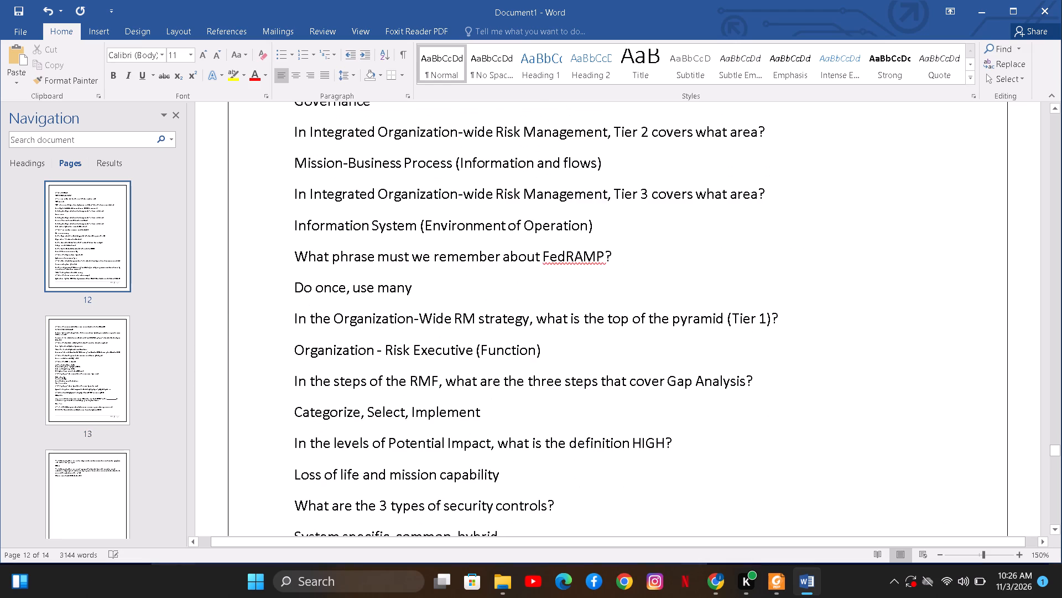
{"action": "right_click", "coordinate": [556, 259]}
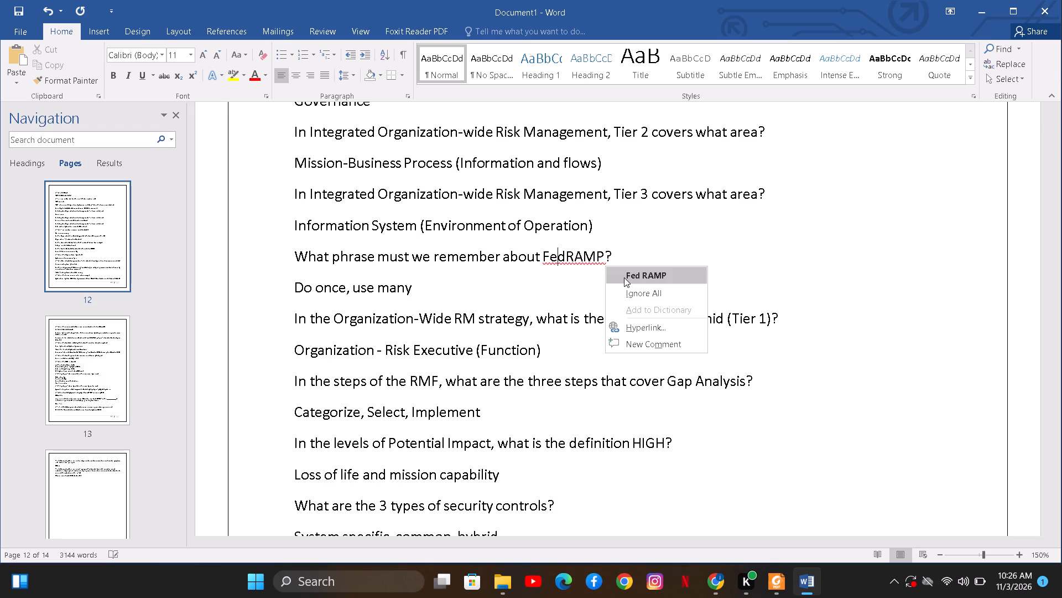
{"action": "left_click", "coordinate": [652, 296]}
Ignore all spelling flags for "Rijndael" in the FIPS publication question on page 11.
{"action": "scroll", "coordinate": [580, 305], "scroll_direction": "up", "scroll_amount": 16}
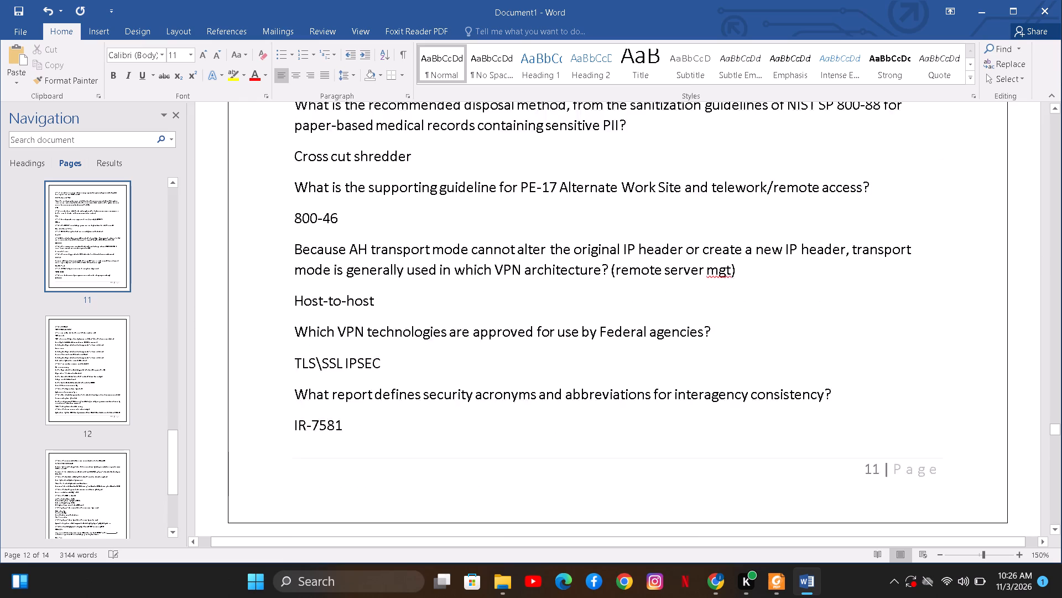
{"action": "scroll", "coordinate": [586, 307], "scroll_direction": "up", "scroll_amount": 3}
{"action": "right_click", "coordinate": [653, 174]}
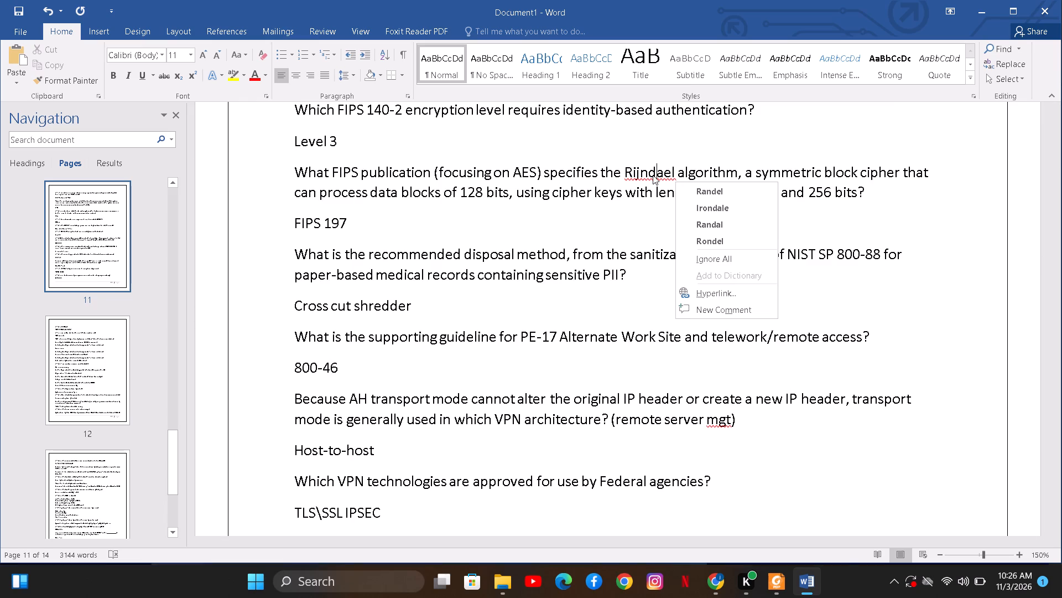
{"action": "left_click", "coordinate": [736, 255]}
Ignore all spelling flags for "cryptological" in the evaluation standard question on page 10.
{"action": "scroll", "coordinate": [715, 266], "scroll_direction": "up", "scroll_amount": 6}
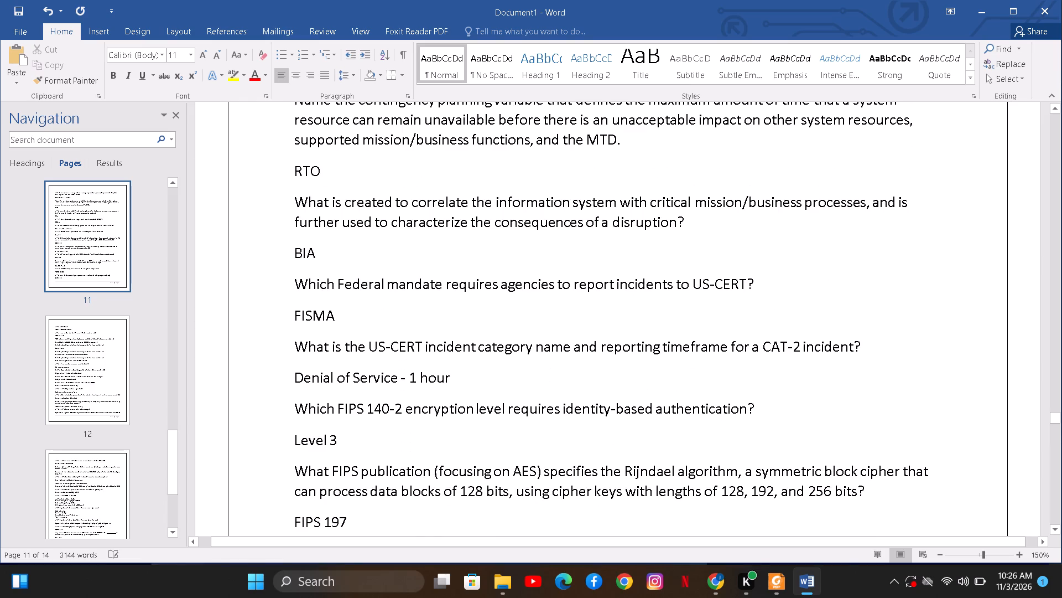
{"action": "scroll", "coordinate": [715, 270], "scroll_direction": "up", "scroll_amount": 10}
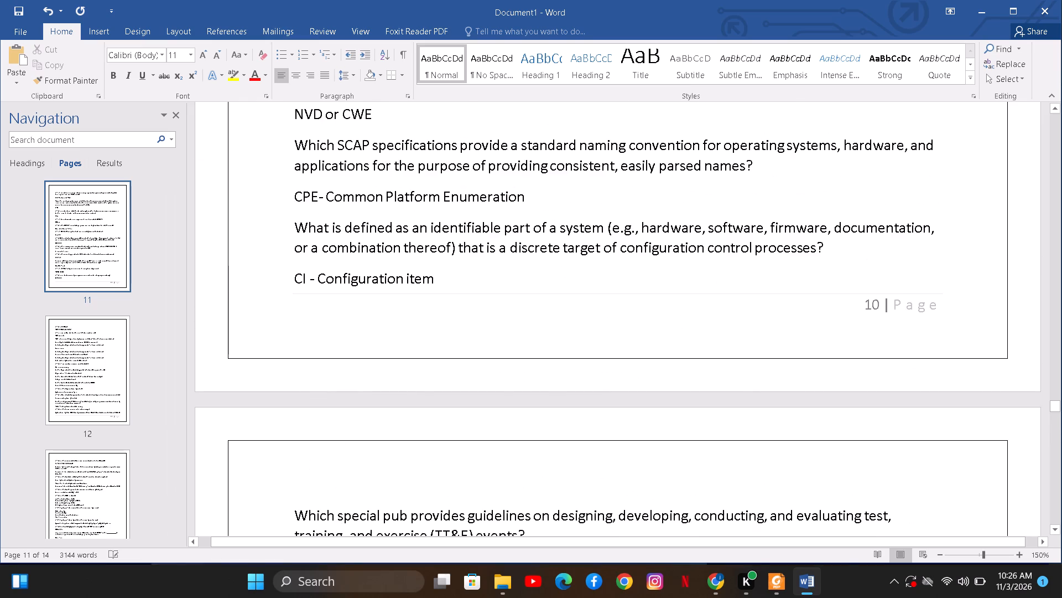
{"action": "scroll", "coordinate": [610, 268], "scroll_direction": "up", "scroll_amount": 13}
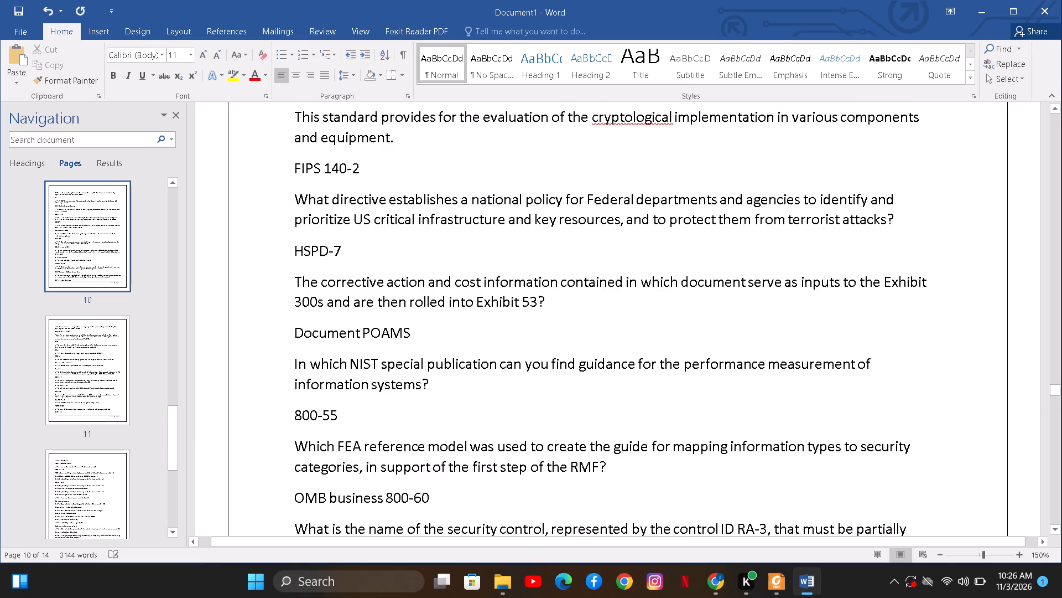
{"action": "scroll", "coordinate": [620, 269], "scroll_direction": "up", "scroll_amount": 1}
{"action": "right_click", "coordinate": [636, 273]}
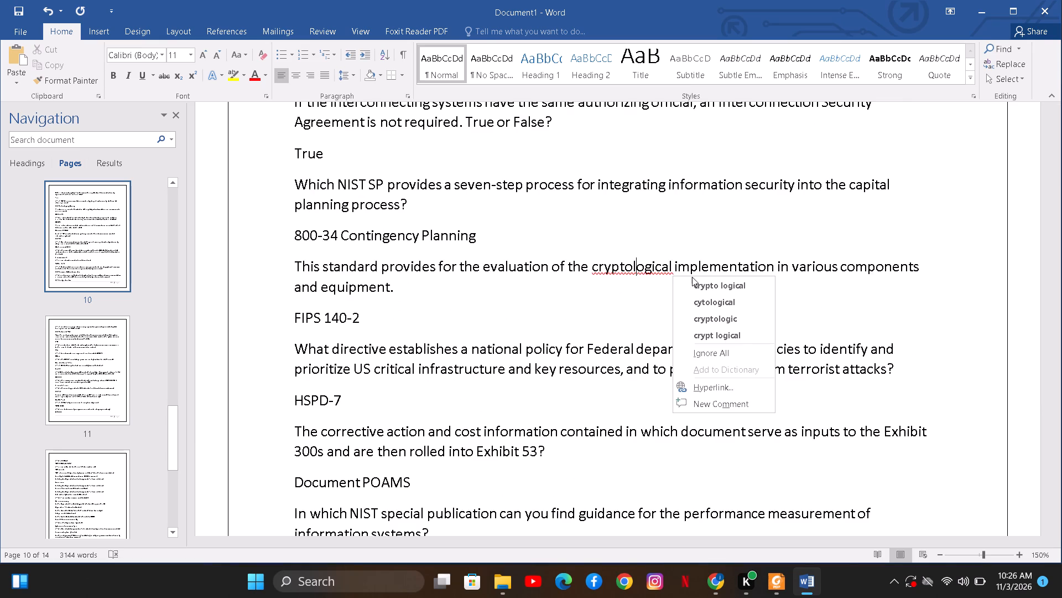
{"action": "left_click", "coordinate": [717, 353]}
Ignore all spelling flags for "CyberScope" in the DHS reporting answer on page 9.
{"action": "scroll", "coordinate": [560, 296], "scroll_direction": "up", "scroll_amount": 5}
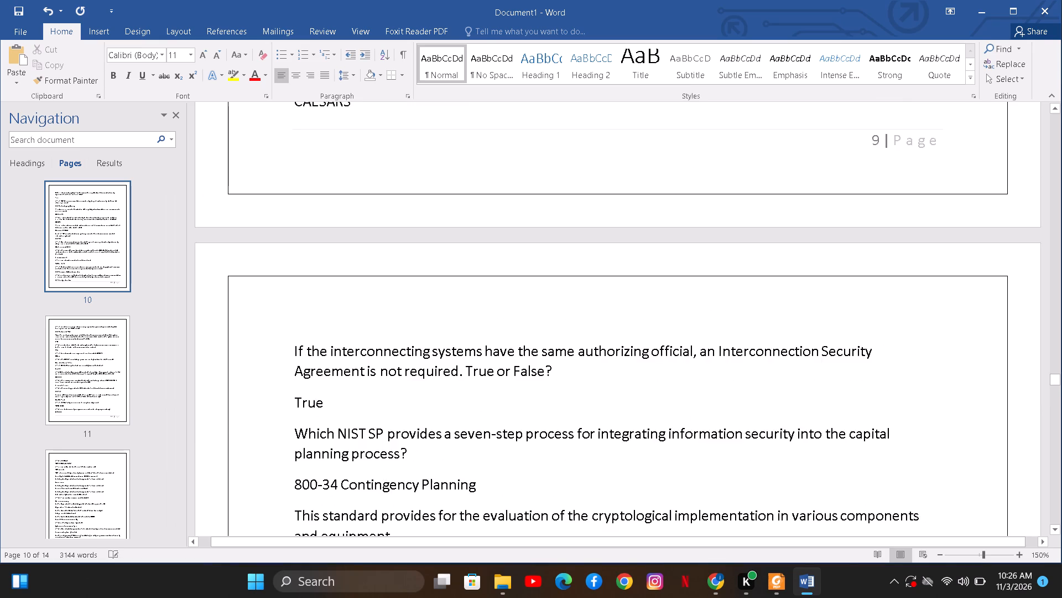
{"action": "scroll", "coordinate": [562, 296], "scroll_direction": "up", "scroll_amount": 13}
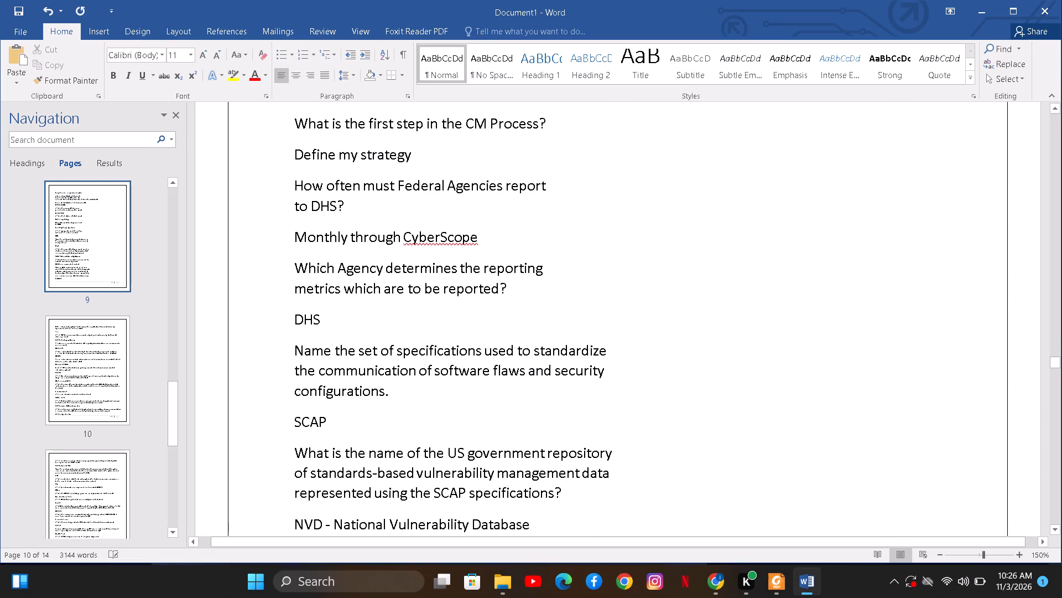
{"action": "right_click", "coordinate": [442, 241]}
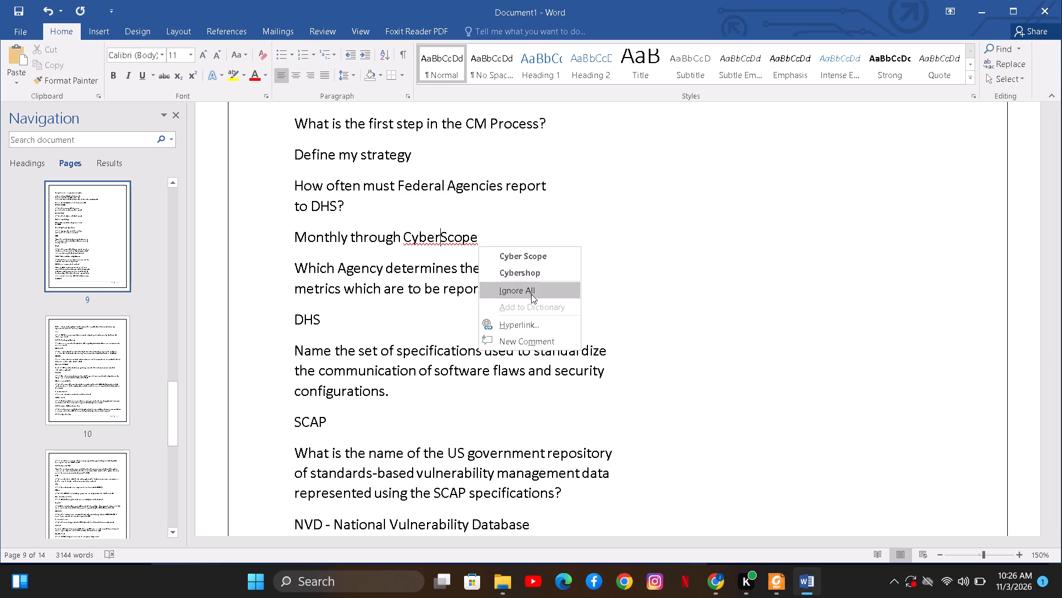
{"action": "left_click", "coordinate": [532, 294]}
Ignore all spelling flags for "IPSec" in the connection-negotiation protocol question on page 6.
{"action": "scroll", "coordinate": [532, 292], "scroll_direction": "up", "scroll_amount": 8}
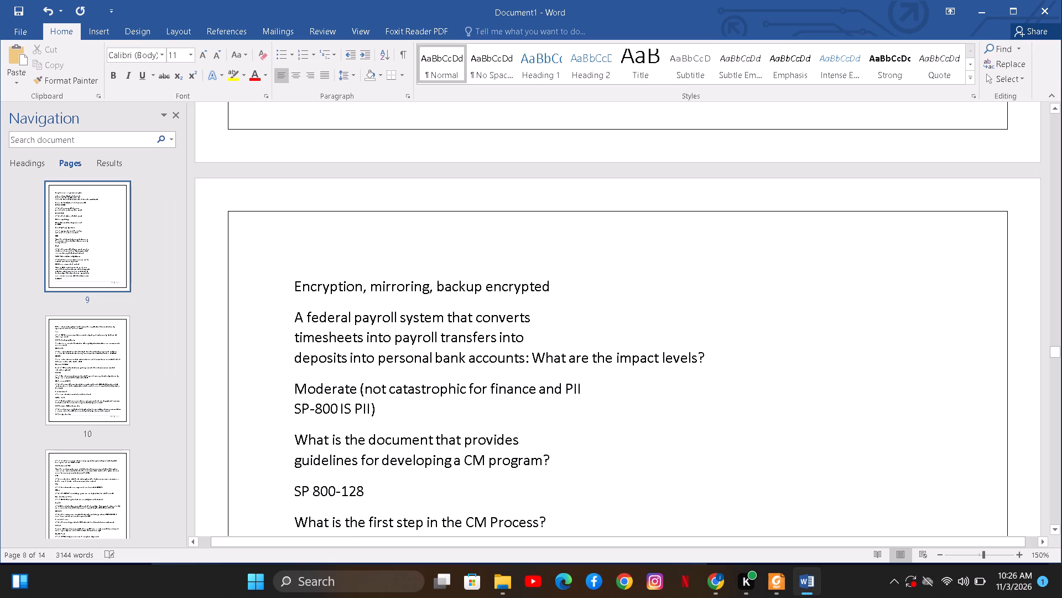
{"action": "scroll", "coordinate": [534, 290], "scroll_direction": "up", "scroll_amount": 19}
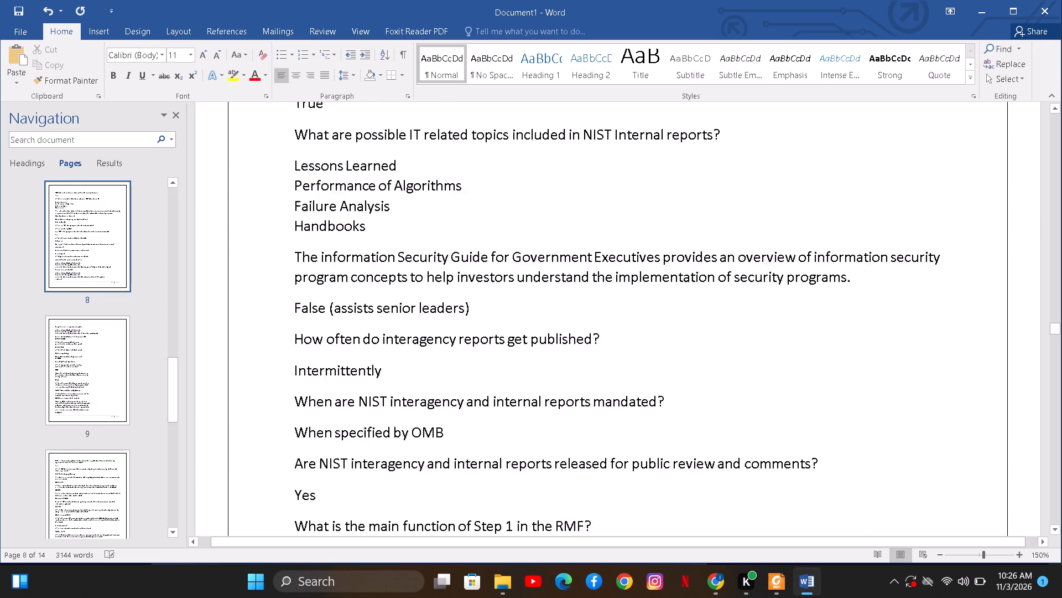
{"action": "scroll", "coordinate": [535, 285], "scroll_direction": "up", "scroll_amount": 18}
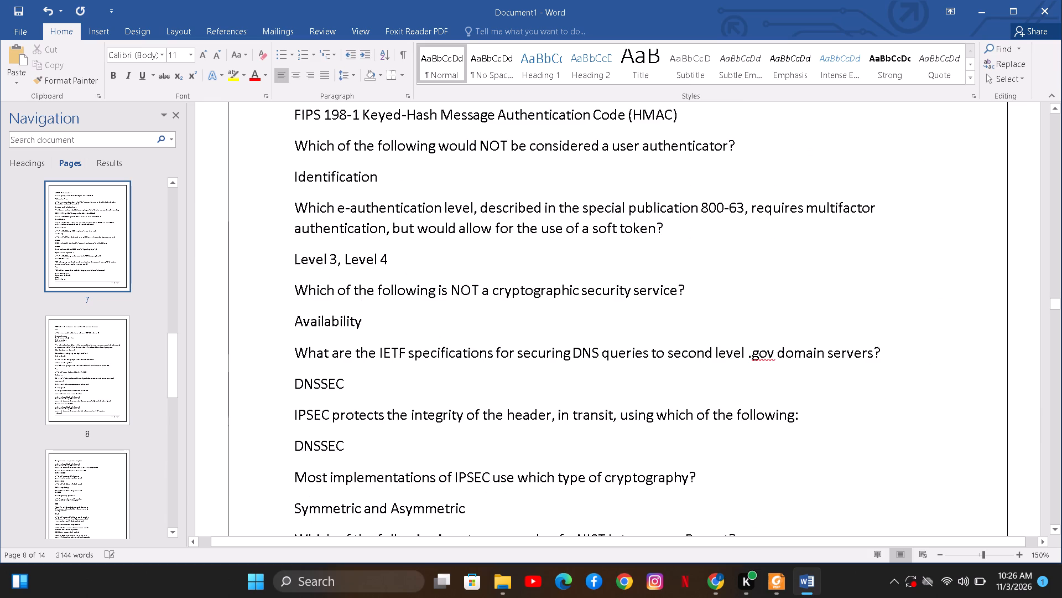
{"action": "scroll", "coordinate": [537, 285], "scroll_direction": "up", "scroll_amount": 19}
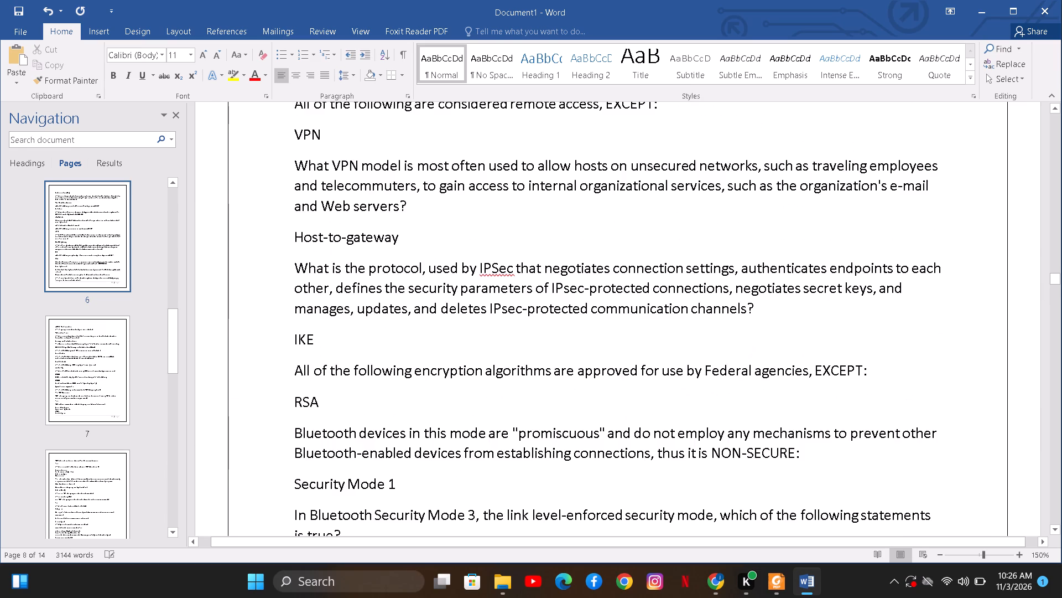
{"action": "scroll", "coordinate": [540, 284], "scroll_direction": "up", "scroll_amount": 2}
{"action": "right_click", "coordinate": [496, 365]}
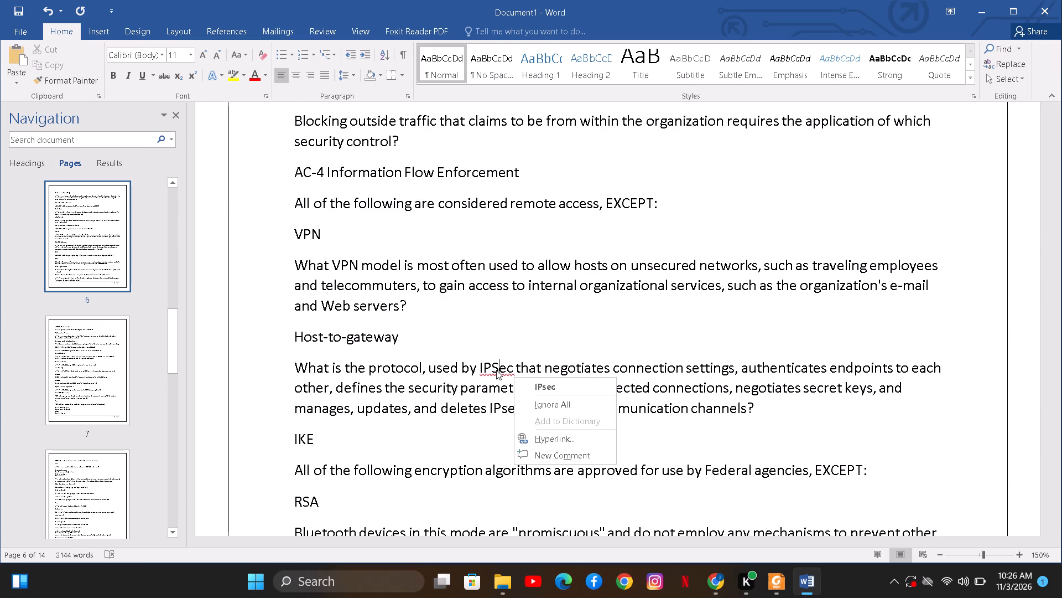
{"action": "left_click", "coordinate": [564, 399]}
Look back through the document from page 6 to page 1 for any remaining spelling flags.
{"action": "scroll", "coordinate": [554, 386], "scroll_direction": "up", "scroll_amount": 11}
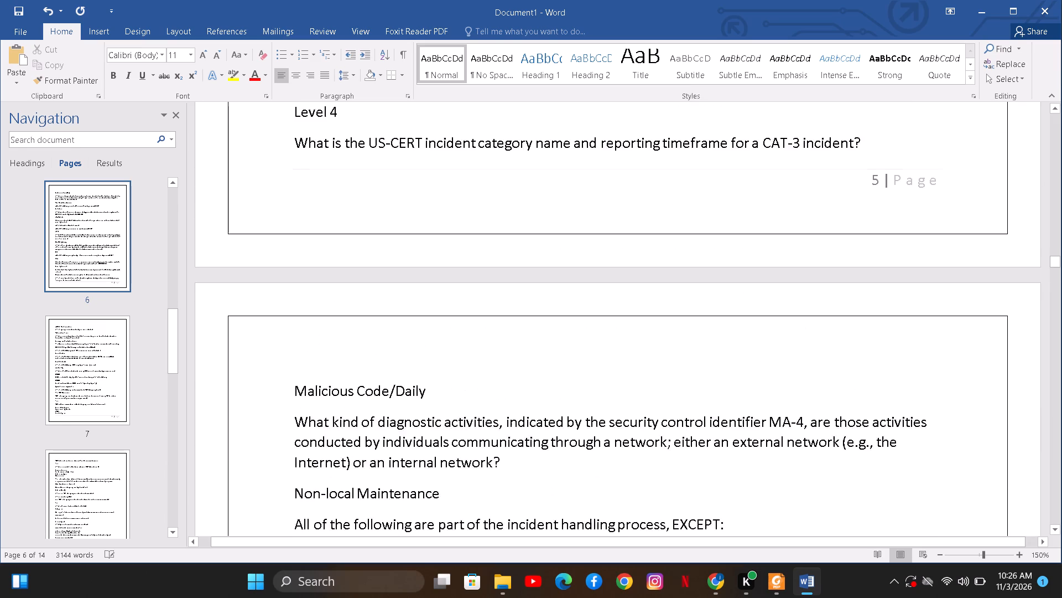
{"action": "scroll", "coordinate": [559, 381], "scroll_direction": "up", "scroll_amount": 16}
{"action": "scroll", "coordinate": [559, 380], "scroll_direction": "up", "scroll_amount": 8}
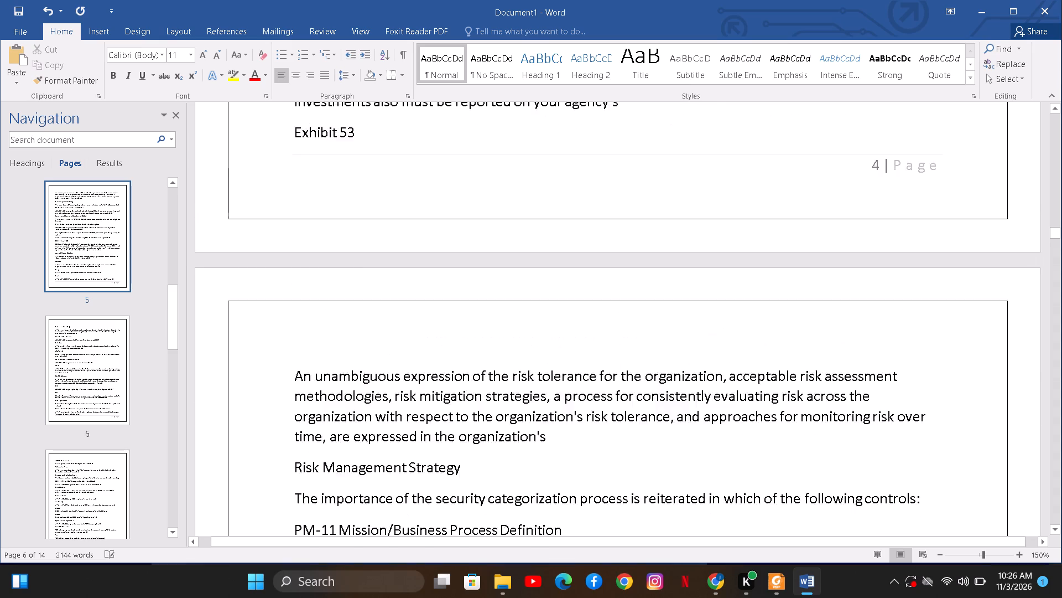
{"action": "scroll", "coordinate": [559, 380], "scroll_direction": "up", "scroll_amount": 20}
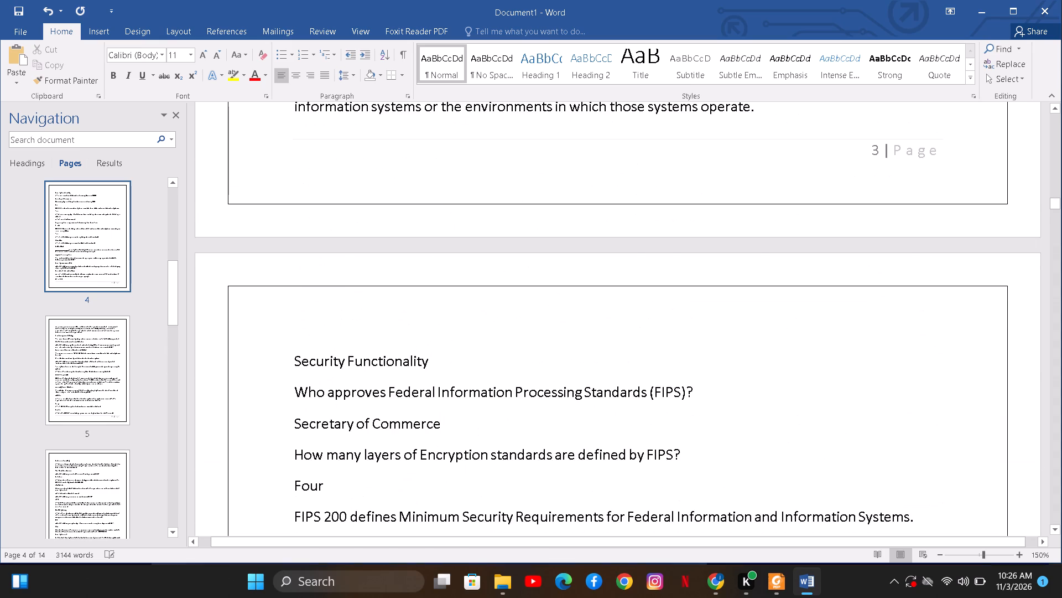
{"action": "scroll", "coordinate": [558, 380], "scroll_direction": "up", "scroll_amount": 19}
{"action": "scroll", "coordinate": [558, 380], "scroll_direction": "up", "scroll_amount": 5}
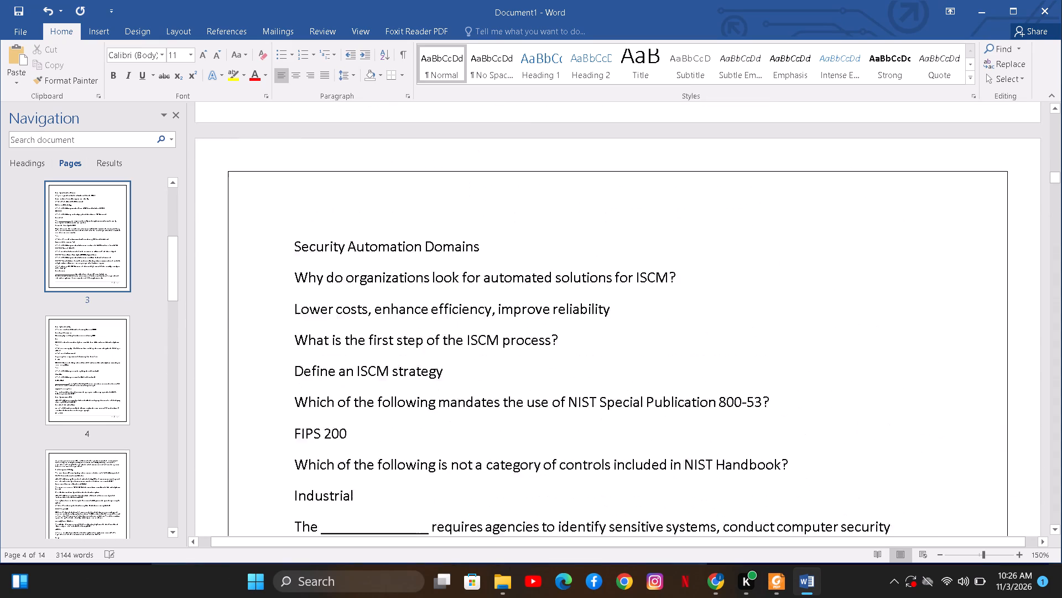
{"action": "scroll", "coordinate": [558, 380], "scroll_direction": "up", "scroll_amount": 17}
{"action": "scroll", "coordinate": [560, 380], "scroll_direction": "up", "scroll_amount": 5}
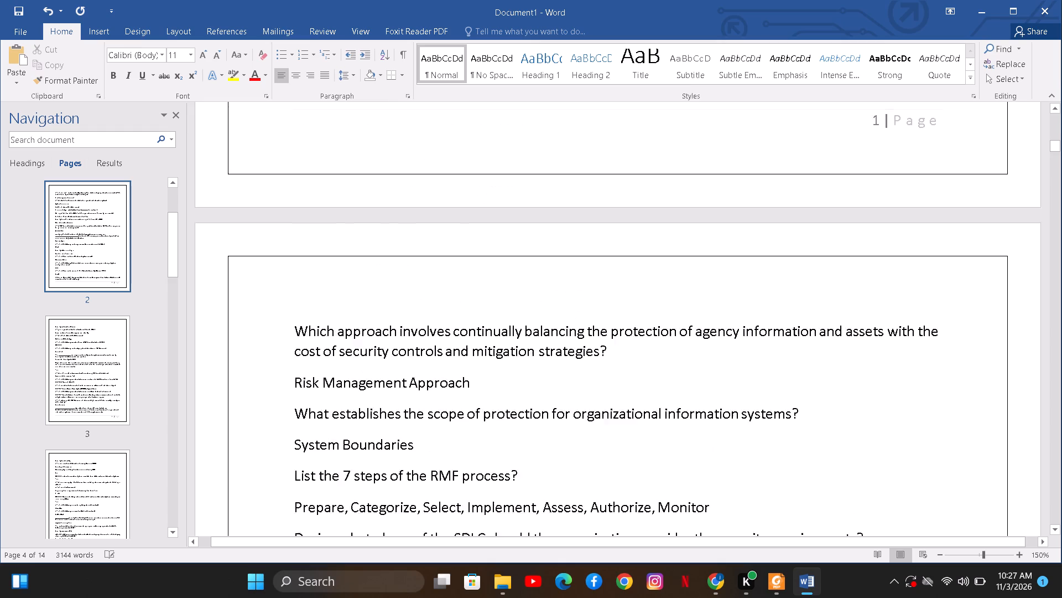
{"action": "scroll", "coordinate": [560, 380], "scroll_direction": "up", "scroll_amount": 5}
{"action": "scroll", "coordinate": [560, 380], "scroll_direction": "up", "scroll_amount": 20}
{"action": "scroll", "coordinate": [560, 380], "scroll_direction": "up", "scroll_amount": 1}
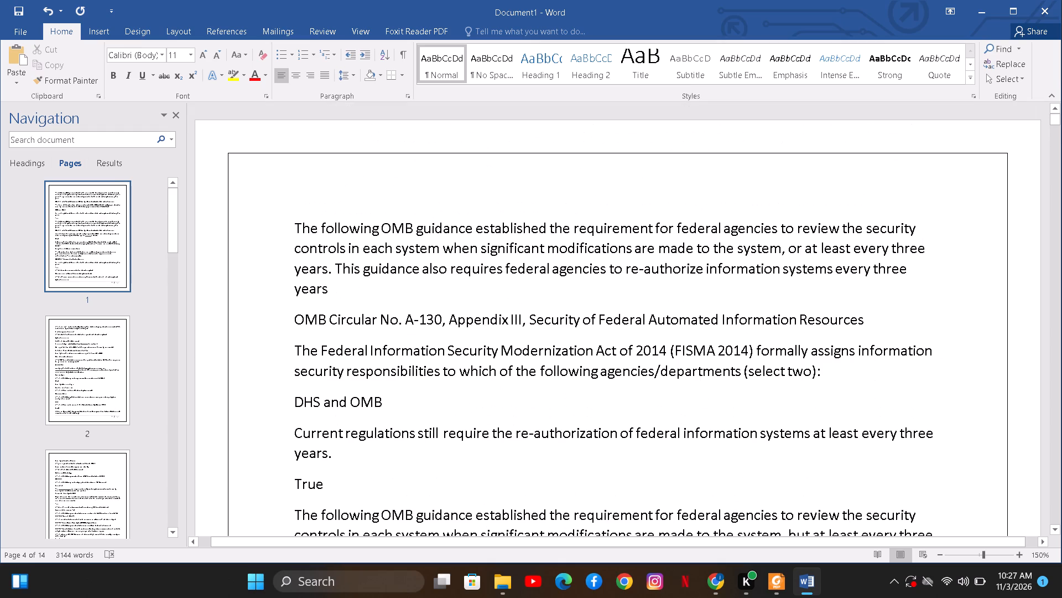
{"action": "scroll", "coordinate": [560, 381], "scroll_direction": "up", "scroll_amount": 6}
Color the first answer on page 1, "OMB Circular No. A-130, Appendix III, Security of Federal Automated Information Resources", red.
{"action": "left_click", "coordinate": [269, 316]}
{"action": "left_click", "coordinate": [340, 297]}
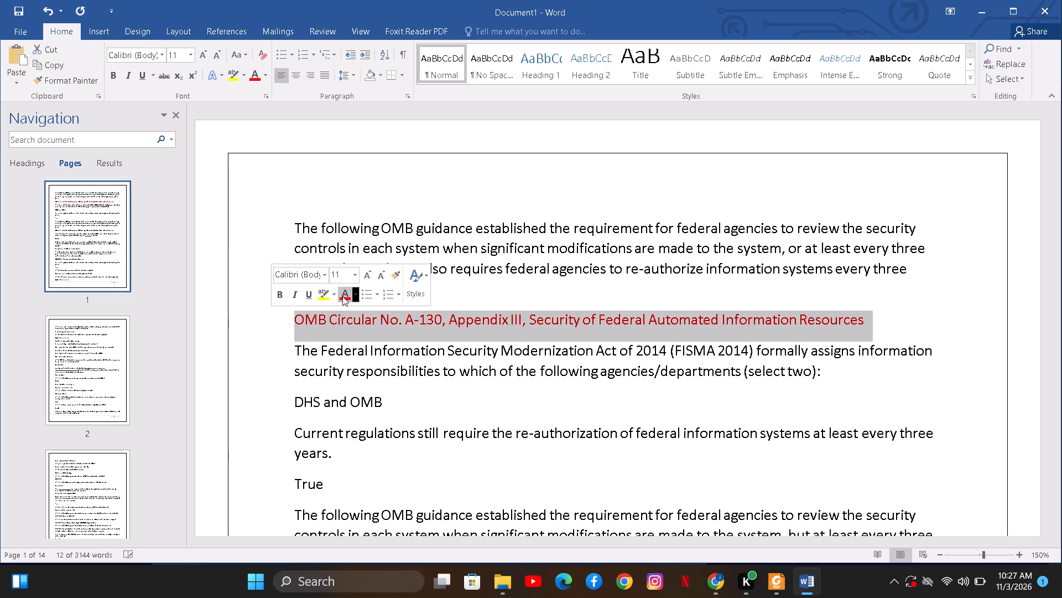
Switch to Chrome to compare the first question-and-answer pairs with the Quizlet set, and return to the Word document.
{"action": "left_click", "coordinate": [717, 578]}
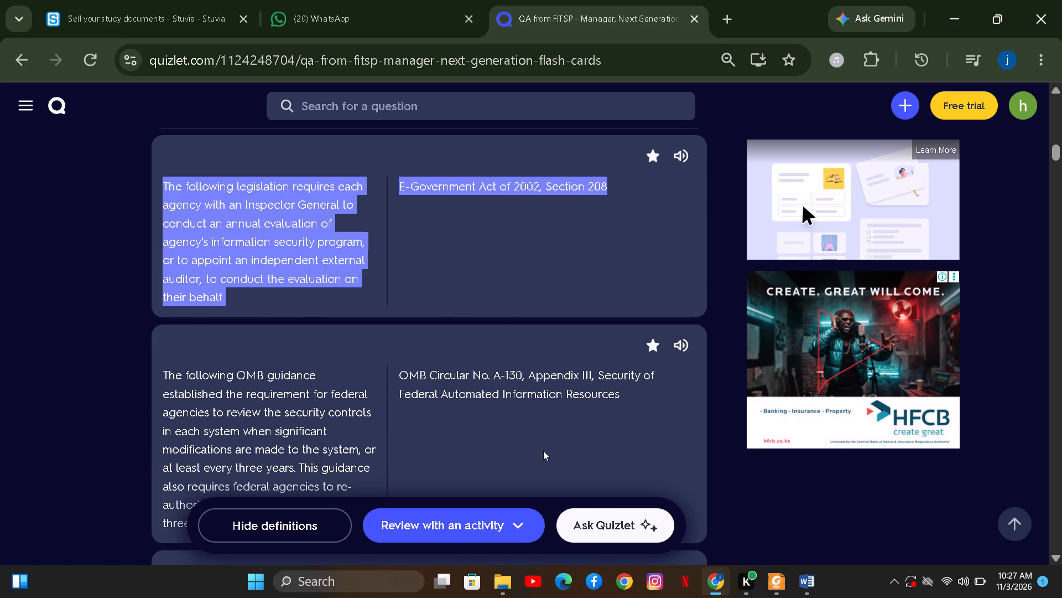
{"action": "scroll", "coordinate": [531, 442], "scroll_direction": "down", "scroll_amount": 3}
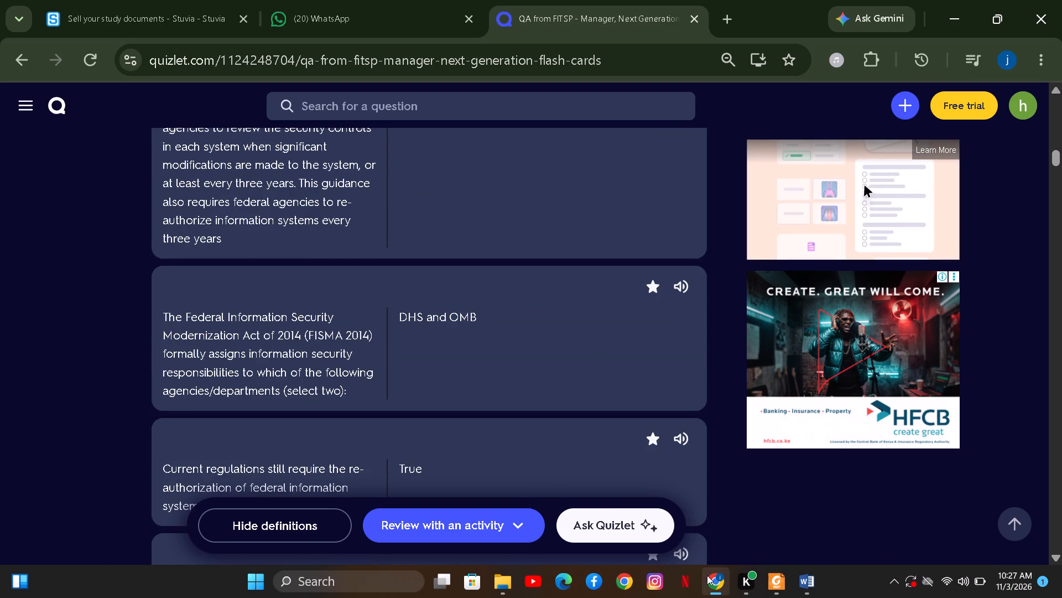
{"action": "left_click", "coordinate": [808, 584]}
Color the next three answers on page 1 red: "DHS and OMB", "True" and the repeated "OMB Circular No. A-130" line.
{"action": "scroll", "coordinate": [378, 419], "scroll_direction": "down", "scroll_amount": 1}
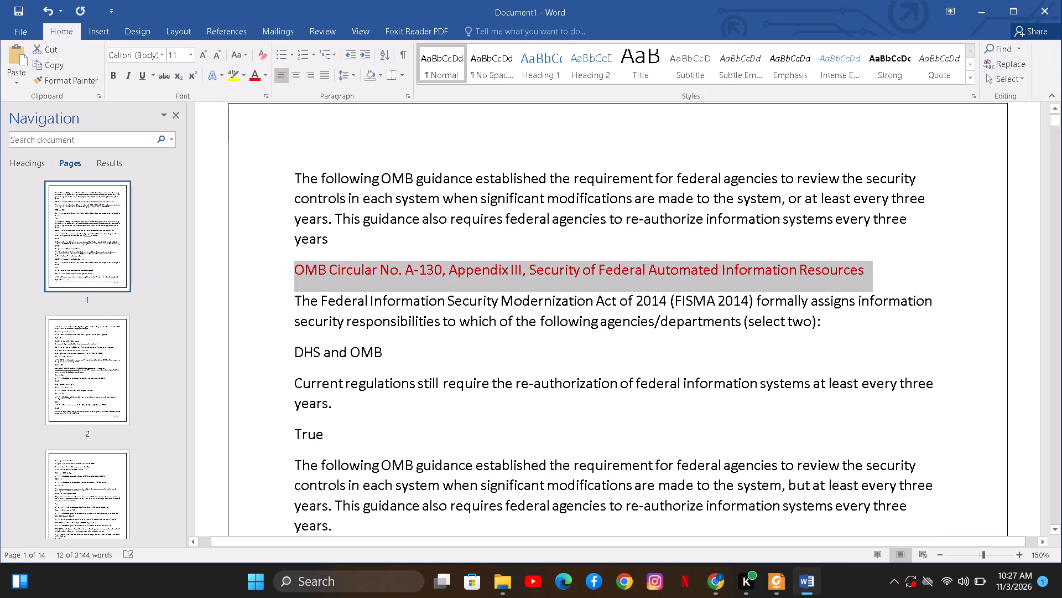
{"action": "left_click", "coordinate": [270, 357]}
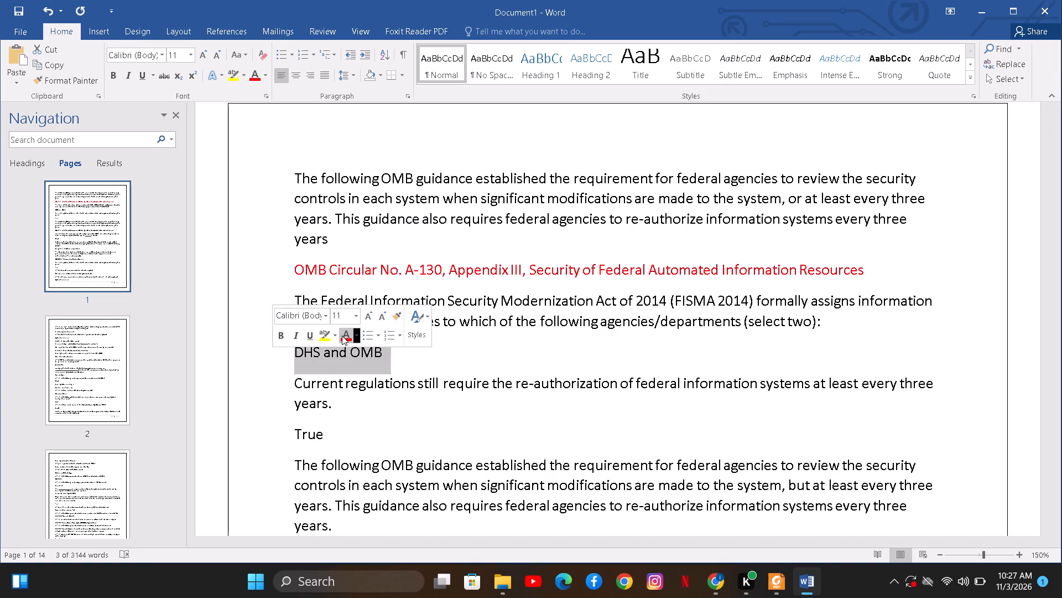
{"action": "left_click", "coordinate": [342, 336]}
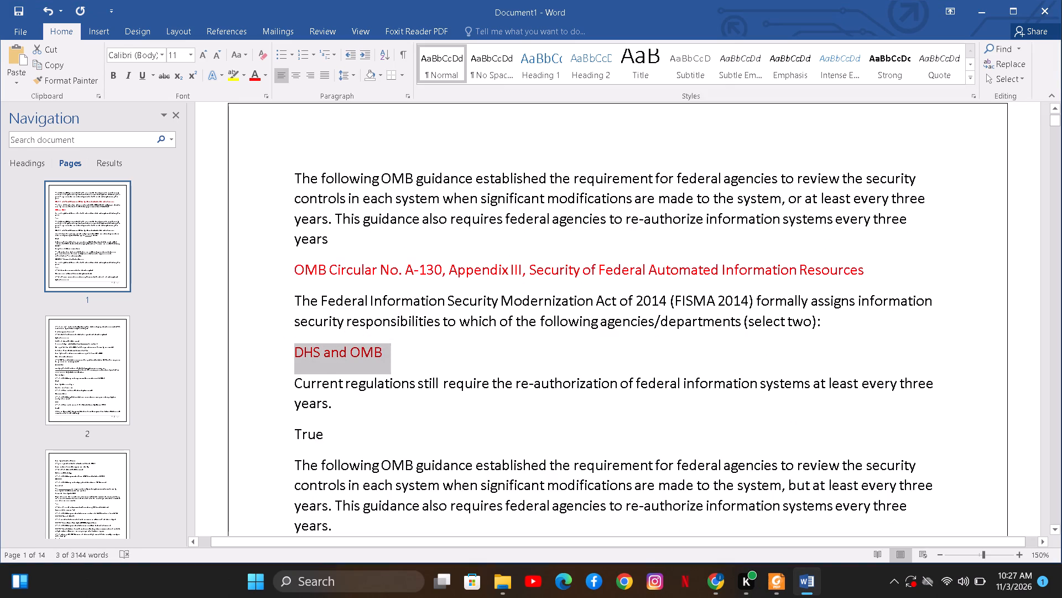
{"action": "left_click_drag", "start_coordinate": [258, 445], "coordinate": [264, 445]}
{"action": "left_click", "coordinate": [336, 427]}
{"action": "scroll", "coordinate": [336, 425], "scroll_direction": "down", "scroll_amount": 4}
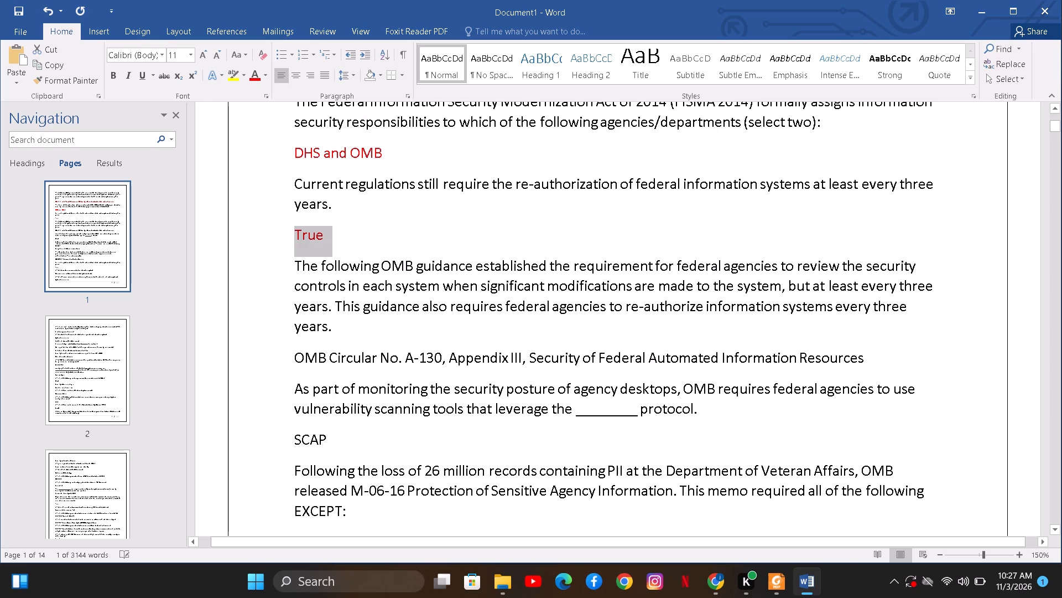
{"action": "left_click", "coordinate": [246, 358]}
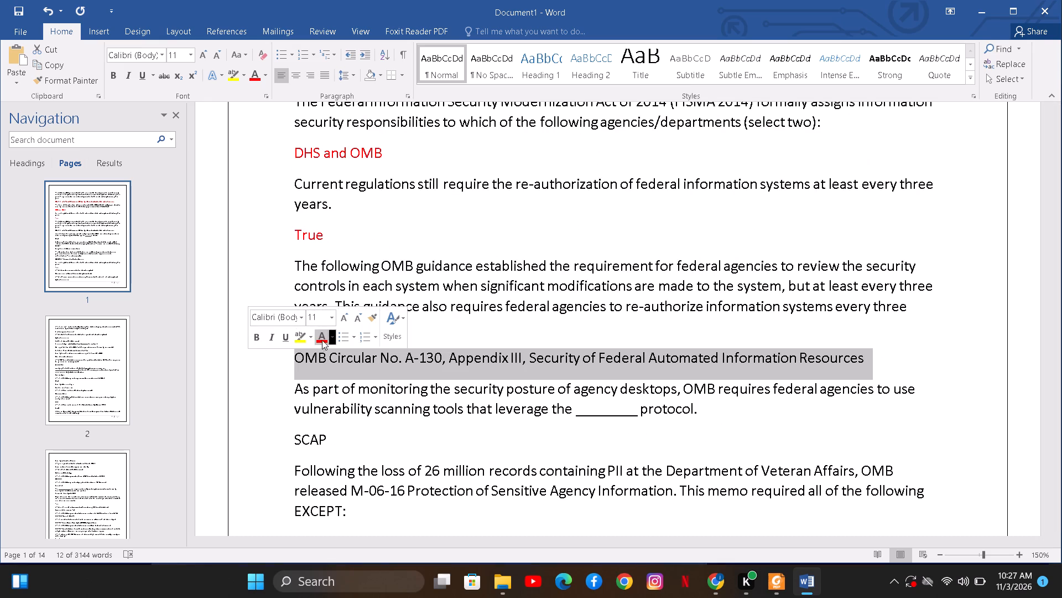
{"action": "left_click", "coordinate": [322, 340]}
Color the page 1 answers "SCAP", "Encryption of all server backup tapes" and "HSPD-12 - Common Identification Standard" red.
{"action": "scroll", "coordinate": [324, 345], "scroll_direction": "down", "scroll_amount": 2}
{"action": "left_click_drag", "start_coordinate": [251, 334], "coordinate": [256, 337]}
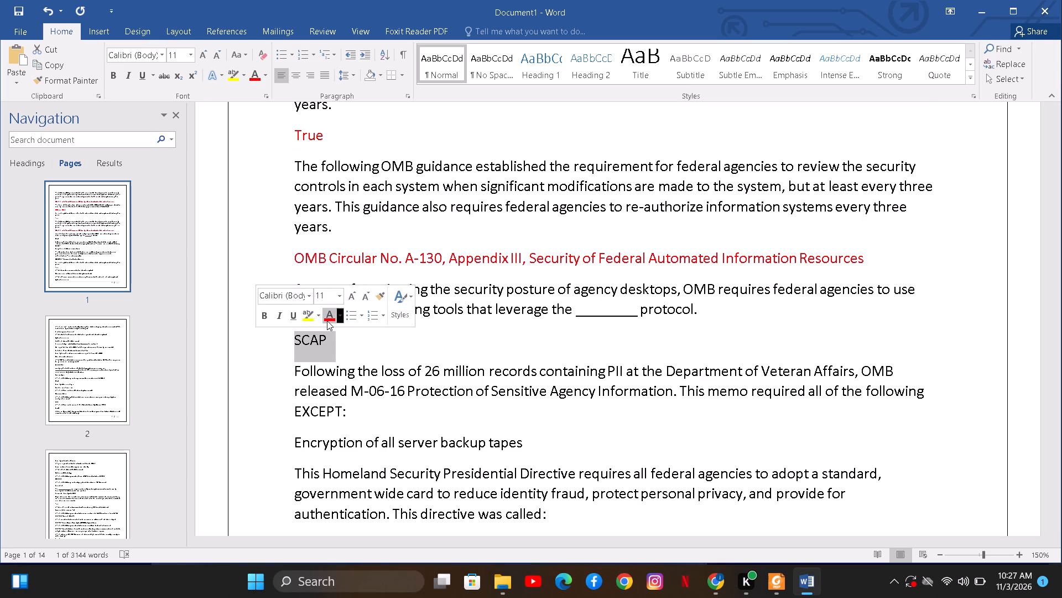
{"action": "left_click", "coordinate": [327, 320]}
{"action": "scroll", "coordinate": [327, 322], "scroll_direction": "down", "scroll_amount": 2}
{"action": "left_click", "coordinate": [261, 347]}
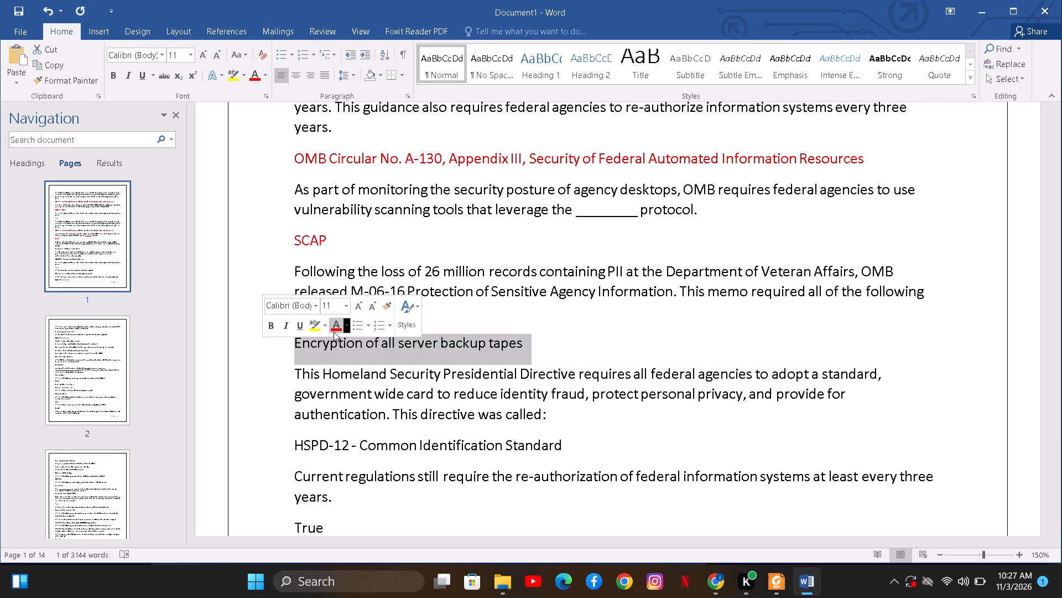
{"action": "left_click", "coordinate": [334, 330]}
{"action": "scroll", "coordinate": [335, 331], "scroll_direction": "down", "scroll_amount": 3}
{"action": "left_click", "coordinate": [267, 303]}
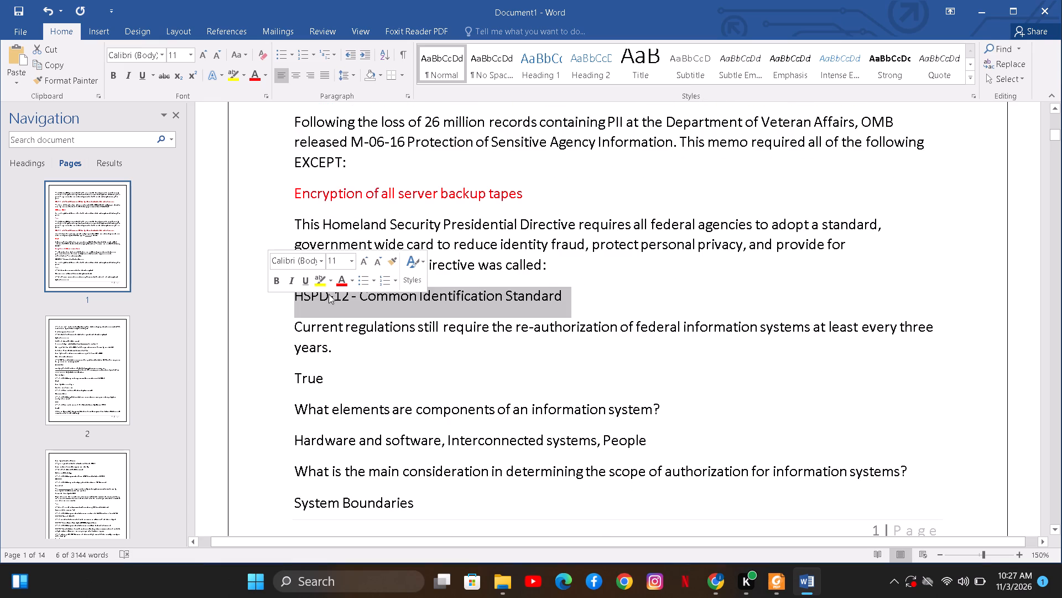
{"action": "left_click", "coordinate": [340, 283]}
Color the last three answers on page 1 red: "True", "Hardware and software, Interconnected systems, People" and "System Boundaries".
{"action": "left_click", "coordinate": [277, 378]}
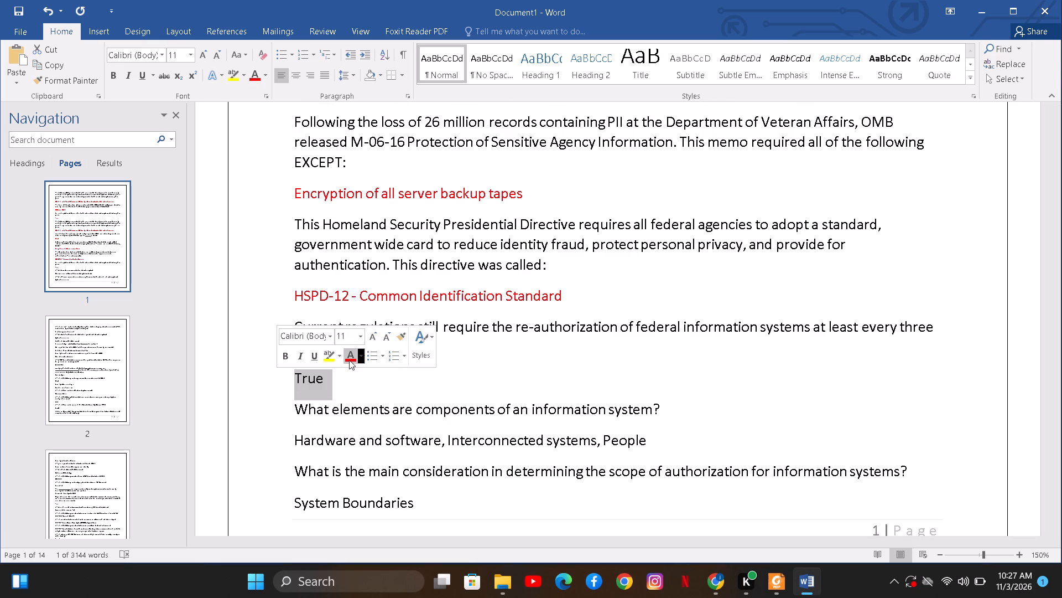
{"action": "left_click", "coordinate": [352, 359]}
{"action": "scroll", "coordinate": [354, 364], "scroll_direction": "down", "scroll_amount": 2}
{"action": "left_click", "coordinate": [279, 348]}
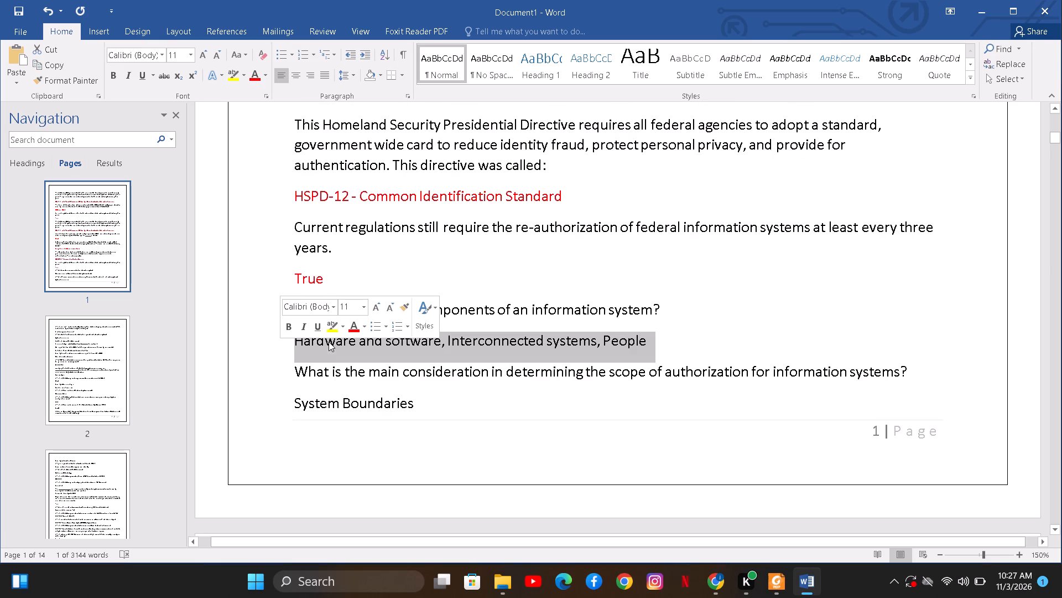
{"action": "left_click", "coordinate": [352, 328]}
{"action": "left_click", "coordinate": [278, 408]}
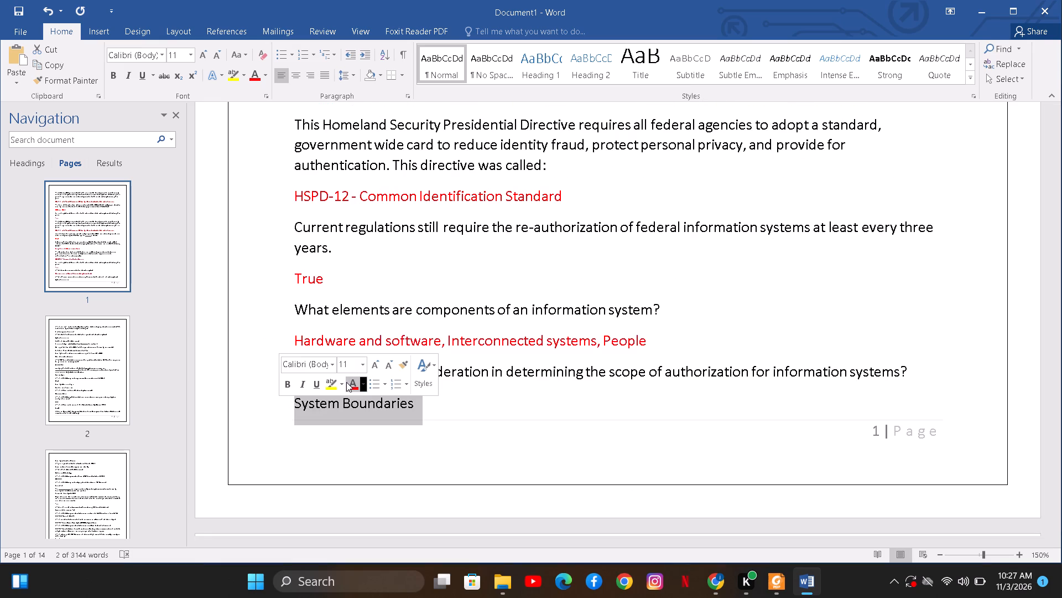
{"action": "left_click", "coordinate": [351, 382]}
Color the first two answers on page 2, "Risk Management Approach" and "System Boundaries", red.
{"action": "scroll", "coordinate": [352, 381], "scroll_direction": "down", "scroll_amount": 6}
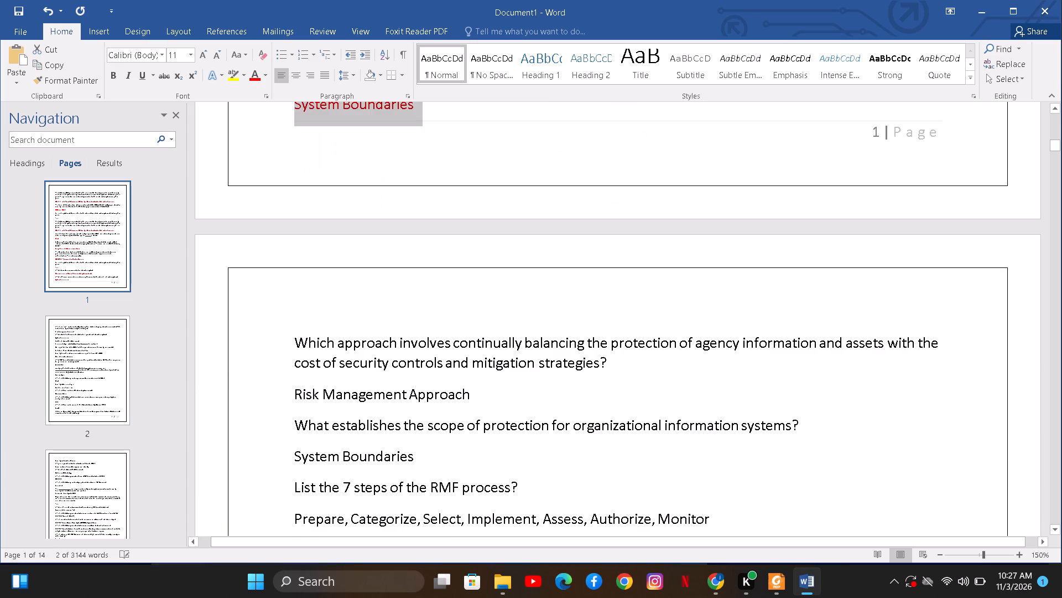
{"action": "left_click_drag", "start_coordinate": [270, 395], "coordinate": [275, 395]}
{"action": "left_click", "coordinate": [348, 374]}
{"action": "scroll", "coordinate": [348, 374], "scroll_direction": "down", "scroll_amount": 2}
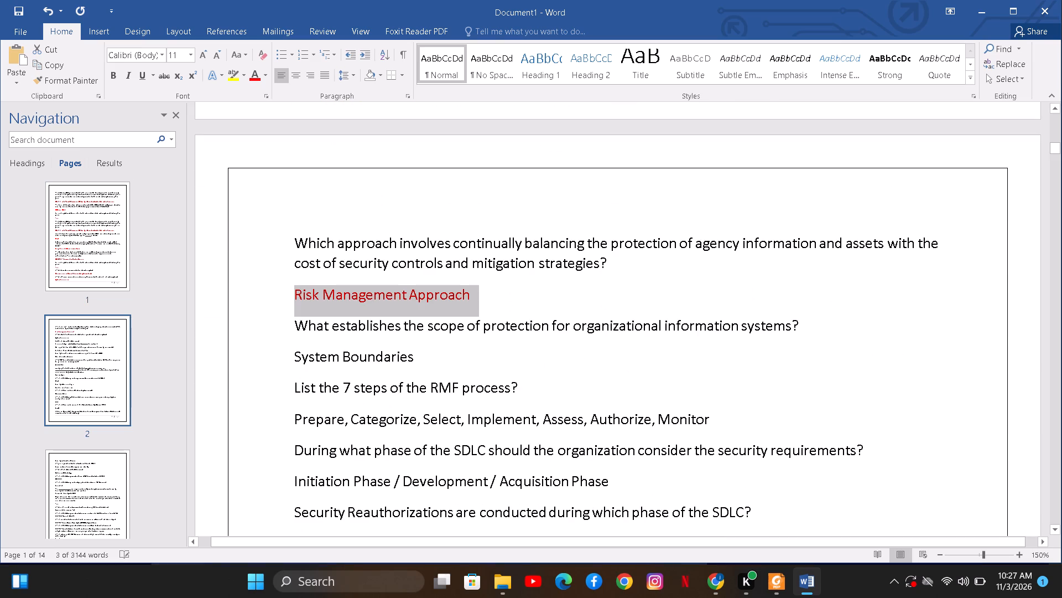
{"action": "left_click", "coordinate": [288, 365]}
{"action": "left_click", "coordinate": [288, 365]}
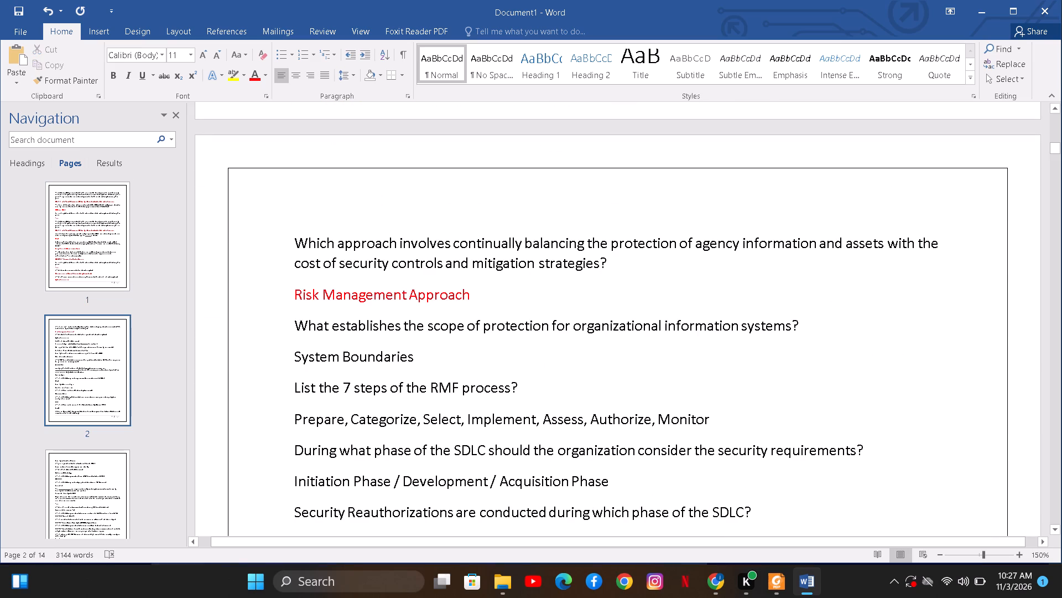
{"action": "left_click", "coordinate": [236, 361]}
{"action": "left_click", "coordinate": [312, 341]}
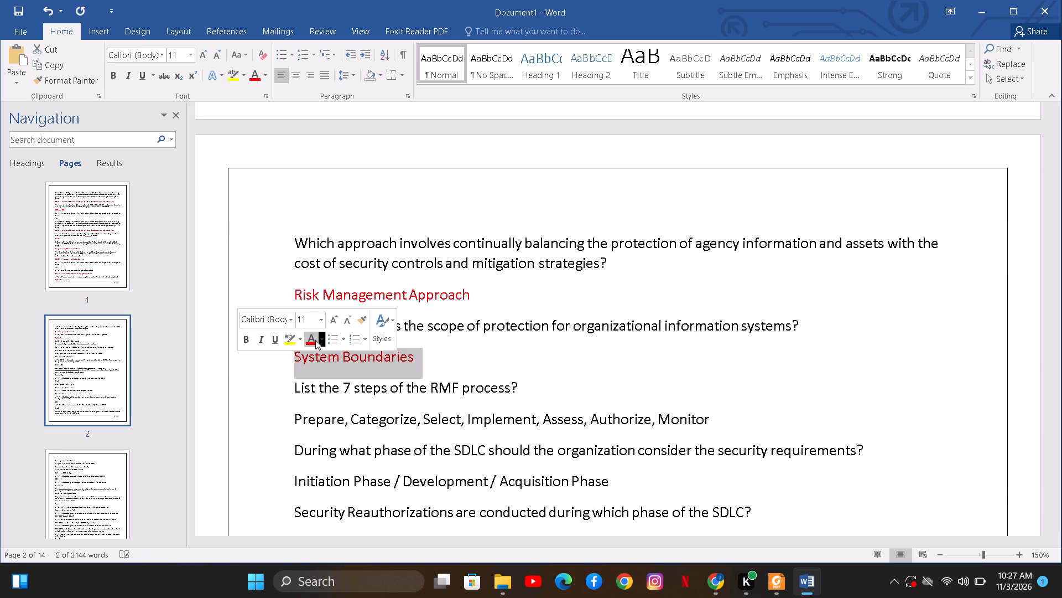
Color the page 2 answers red from the seven RMF steps through the two SDLC phase answers to "SP 800-39".
{"action": "scroll", "coordinate": [315, 340], "scroll_direction": "down", "scroll_amount": 3}
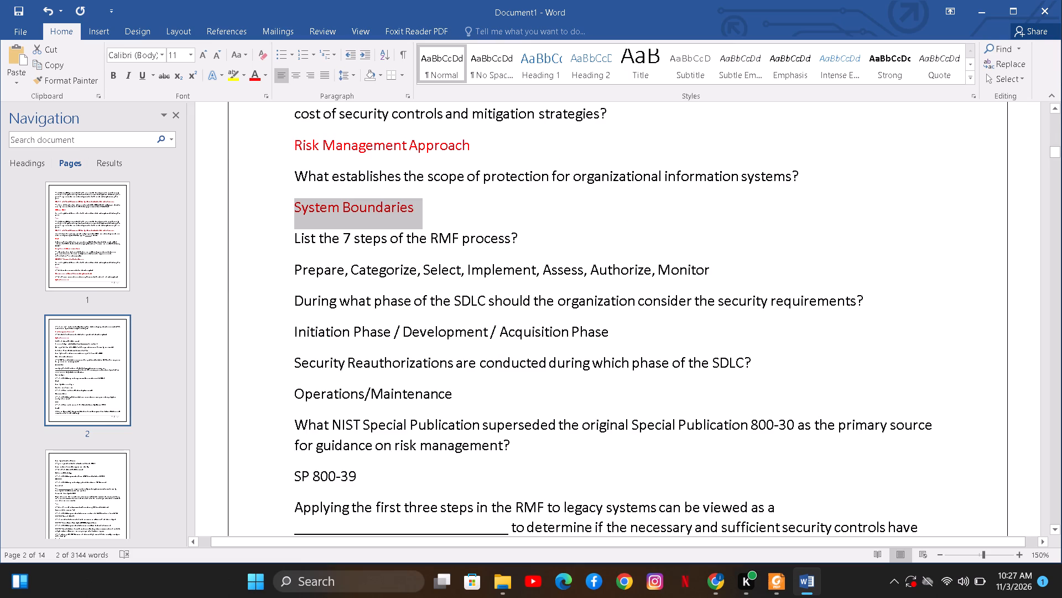
{"action": "left_click", "coordinate": [262, 280]}
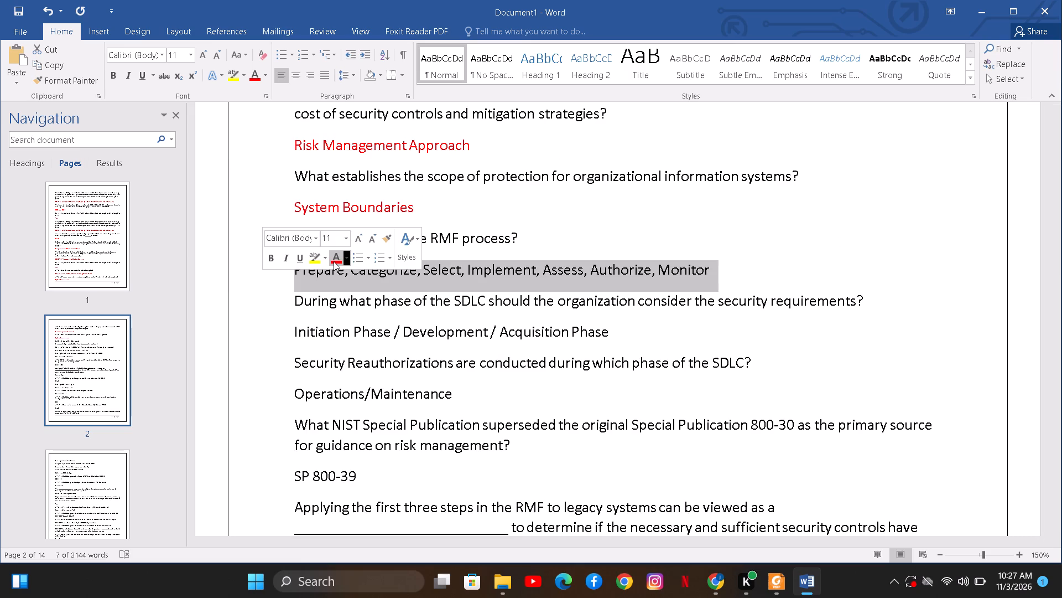
{"action": "left_click", "coordinate": [334, 261]}
{"action": "left_click", "coordinate": [273, 336]}
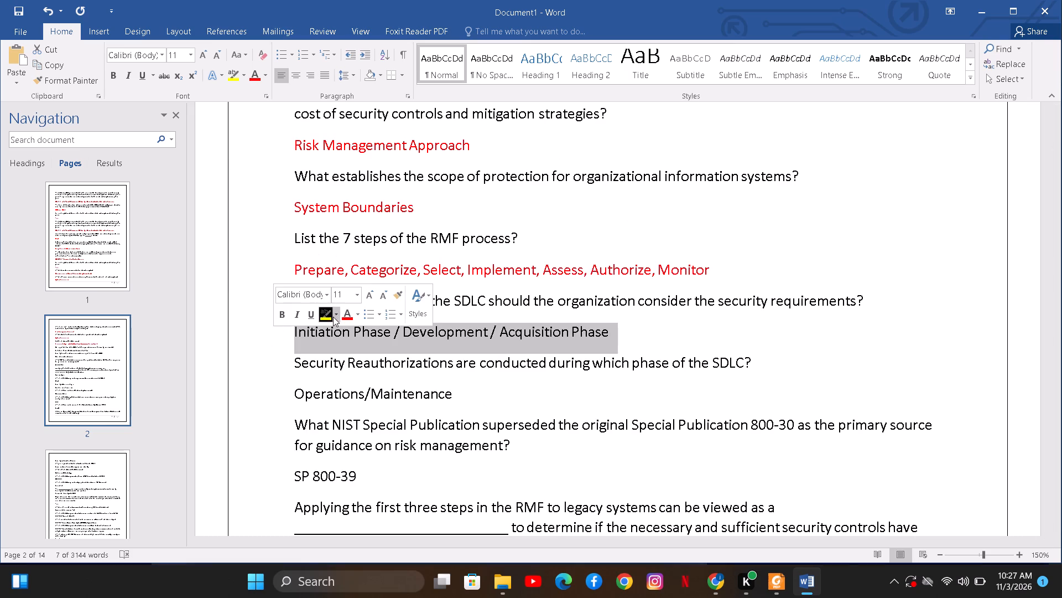
{"action": "left_click", "coordinate": [345, 315]}
{"action": "scroll", "coordinate": [346, 315], "scroll_direction": "down", "scroll_amount": 2}
{"action": "left_click", "coordinate": [285, 300]}
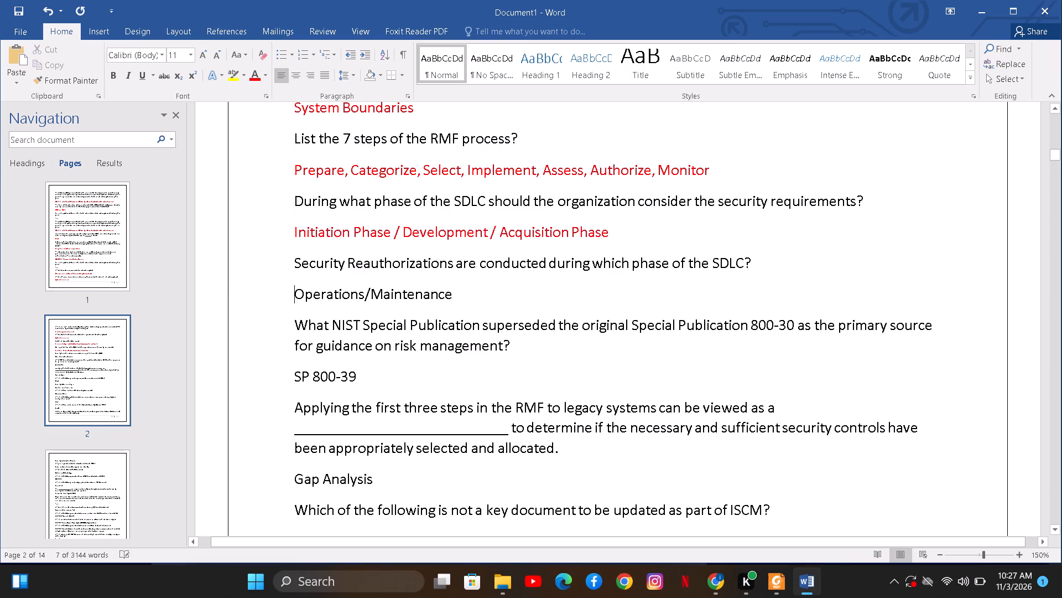
{"action": "left_click", "coordinate": [279, 300]}
{"action": "left_click", "coordinate": [352, 281]}
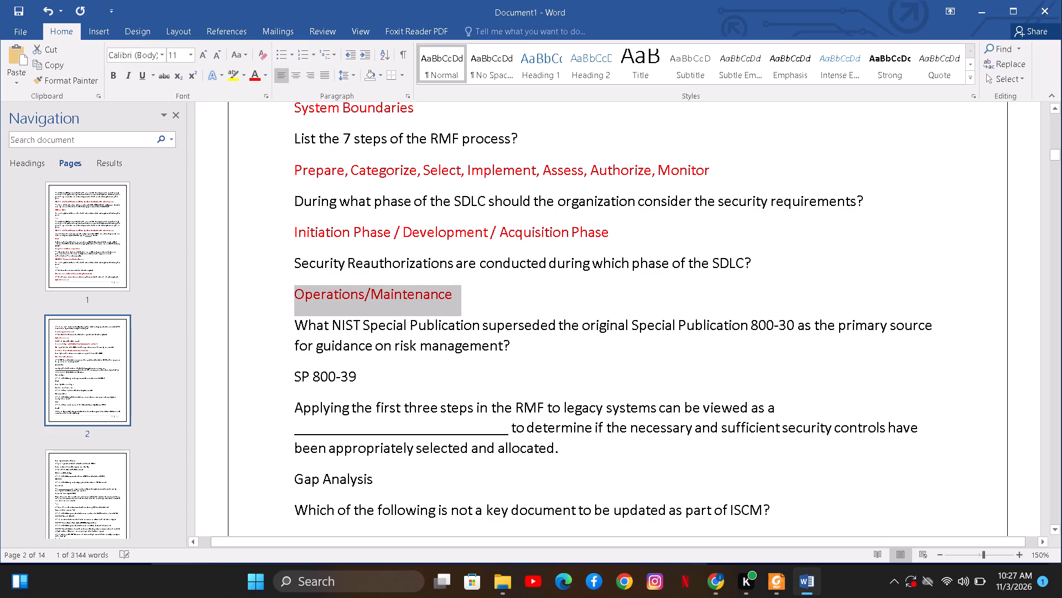
{"action": "left_click", "coordinate": [257, 378]}
{"action": "left_click", "coordinate": [335, 357]}
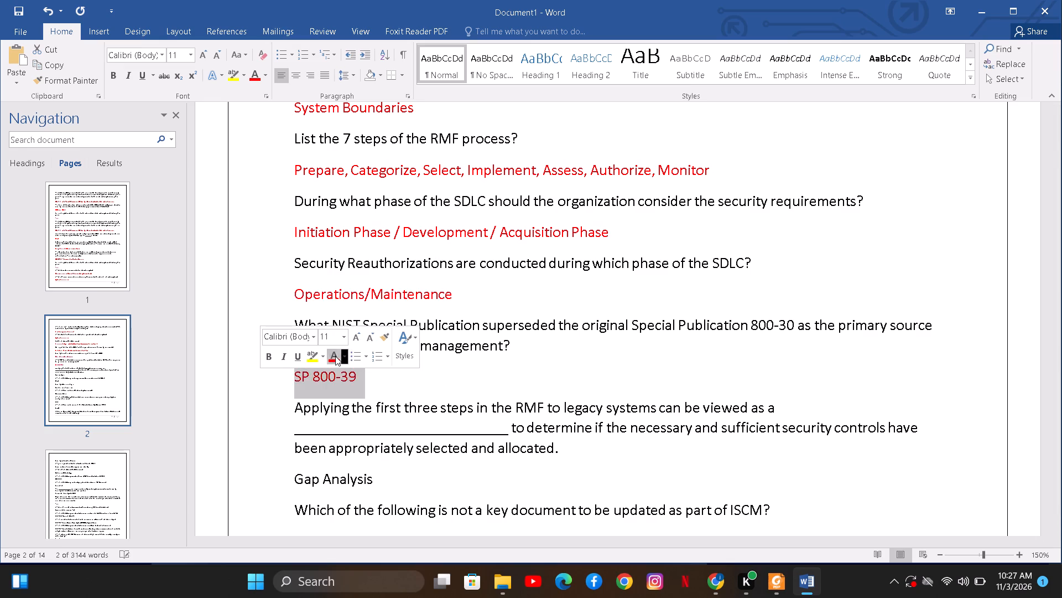
Color the page 2 answers "Gap Analysis", "SCAP" and "Event driven, Time driven" red.
{"action": "scroll", "coordinate": [335, 356], "scroll_direction": "down", "scroll_amount": 3}
{"action": "left_click", "coordinate": [273, 336]}
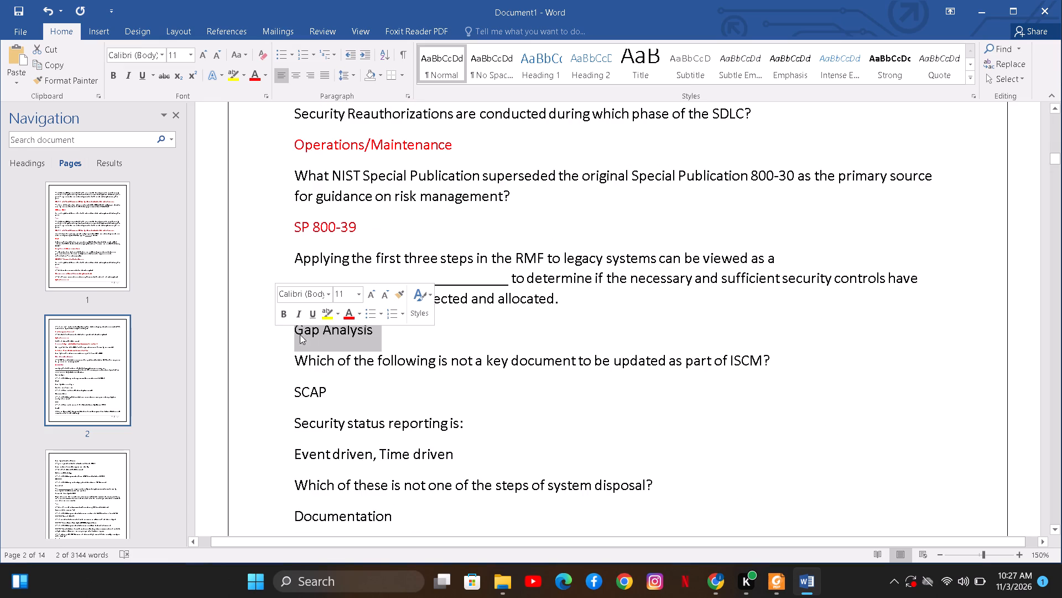
{"action": "left_click", "coordinate": [348, 316]}
{"action": "left_click", "coordinate": [264, 396]}
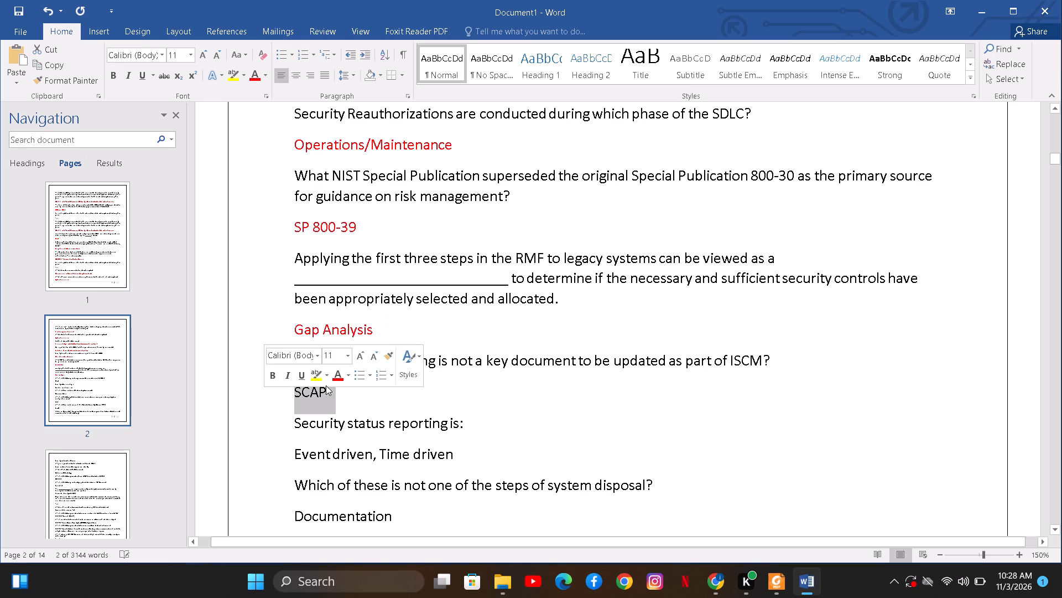
{"action": "left_click", "coordinate": [340, 373]}
{"action": "scroll", "coordinate": [340, 373], "scroll_direction": "down", "scroll_amount": 3}
{"action": "left_click", "coordinate": [269, 312]}
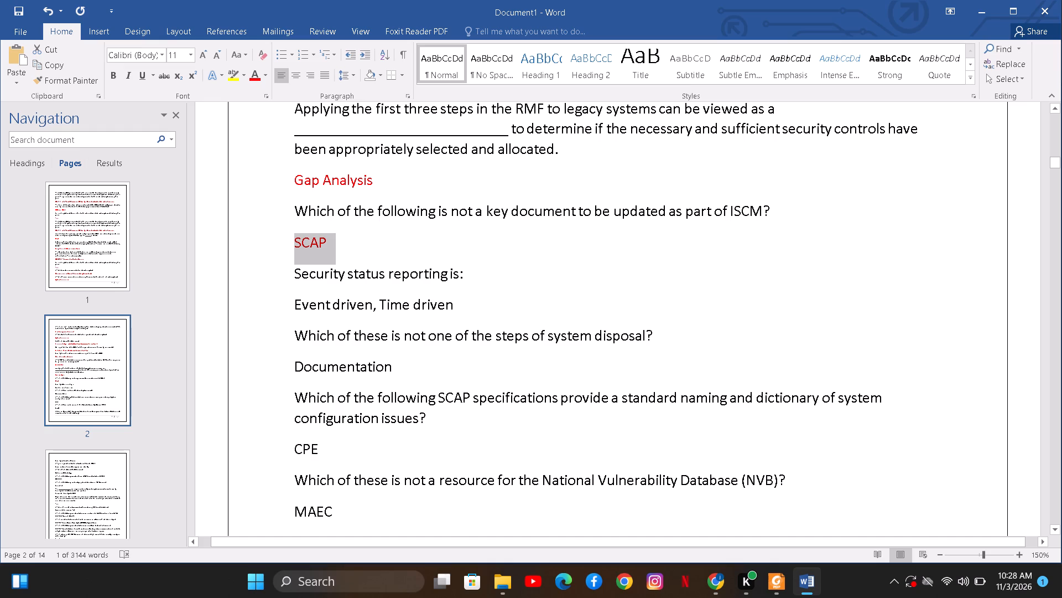
{"action": "left_click", "coordinate": [341, 290]}
Color the last three answers on page 2, "Documentation", "CPE" and "MAEC", red.
{"action": "left_click", "coordinate": [276, 368]}
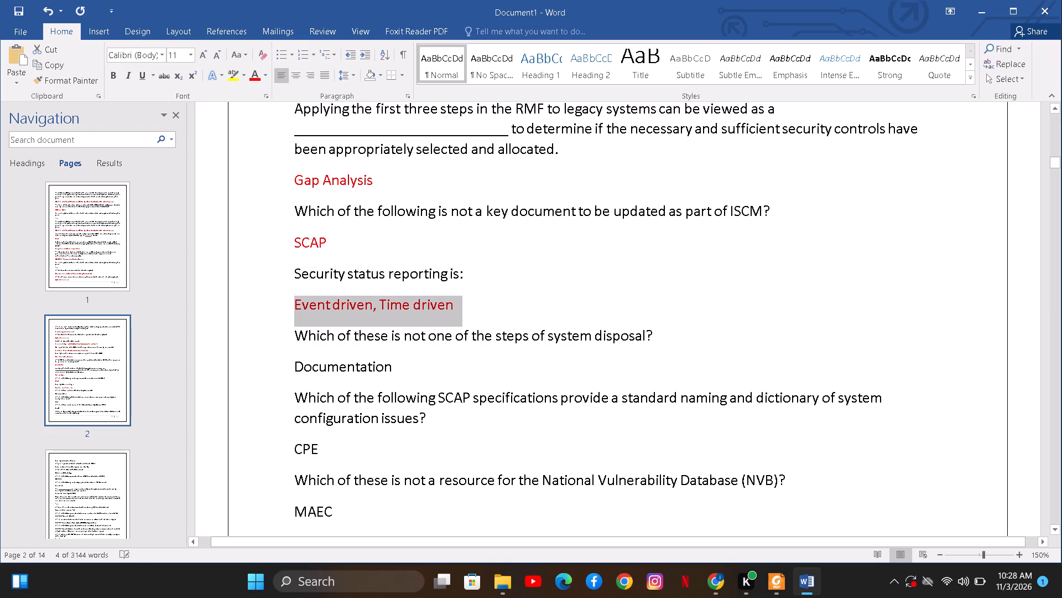
{"action": "left_click", "coordinate": [357, 347]}
{"action": "left_click", "coordinate": [273, 456]}
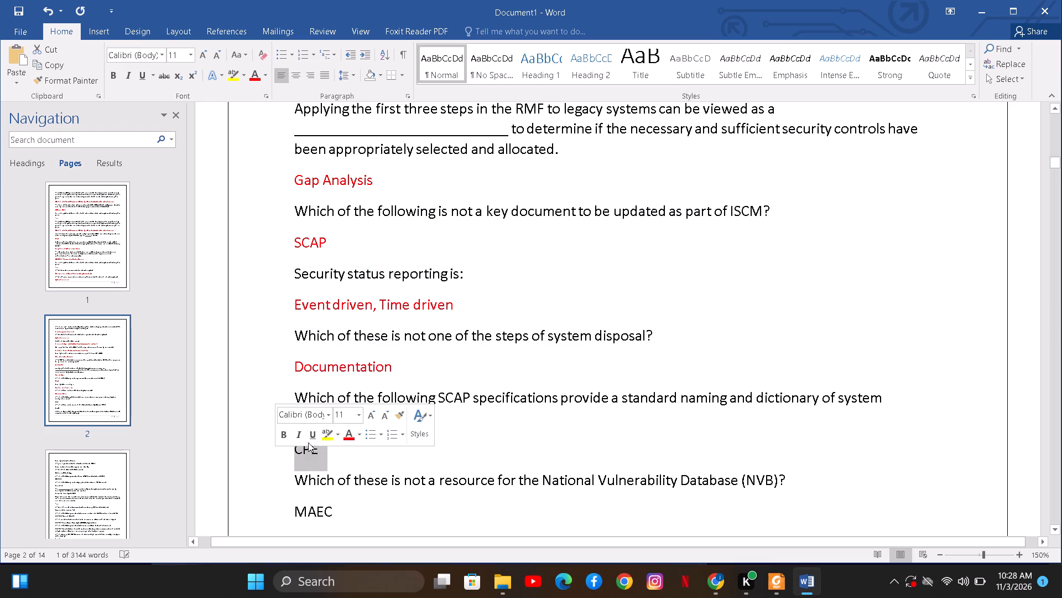
{"action": "left_click", "coordinate": [347, 433]}
{"action": "scroll", "coordinate": [348, 428], "scroll_direction": "down", "scroll_amount": 3}
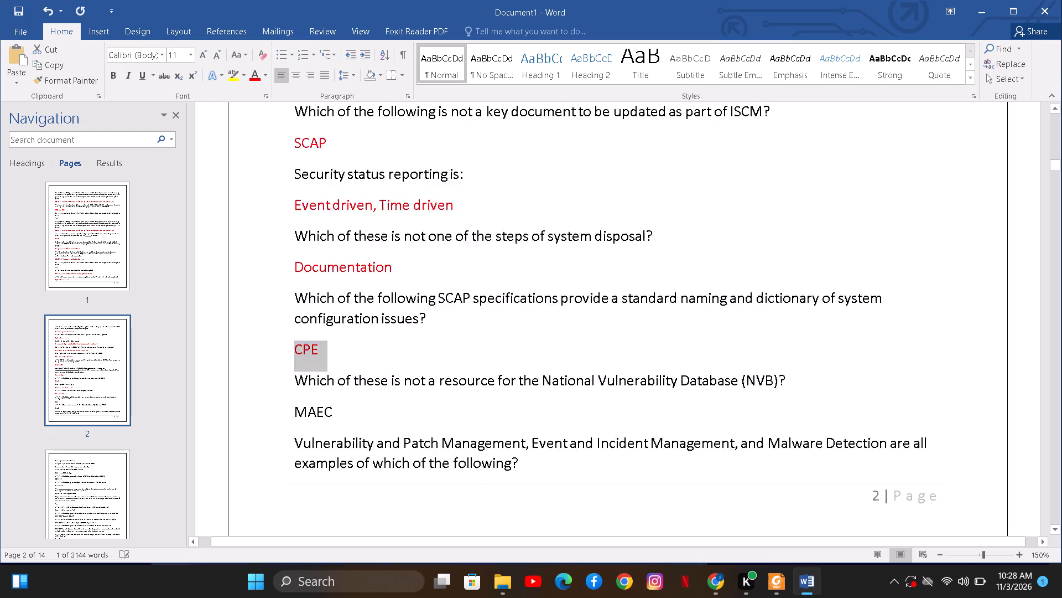
{"action": "left_click", "coordinate": [265, 368]}
{"action": "left_click", "coordinate": [340, 351]}
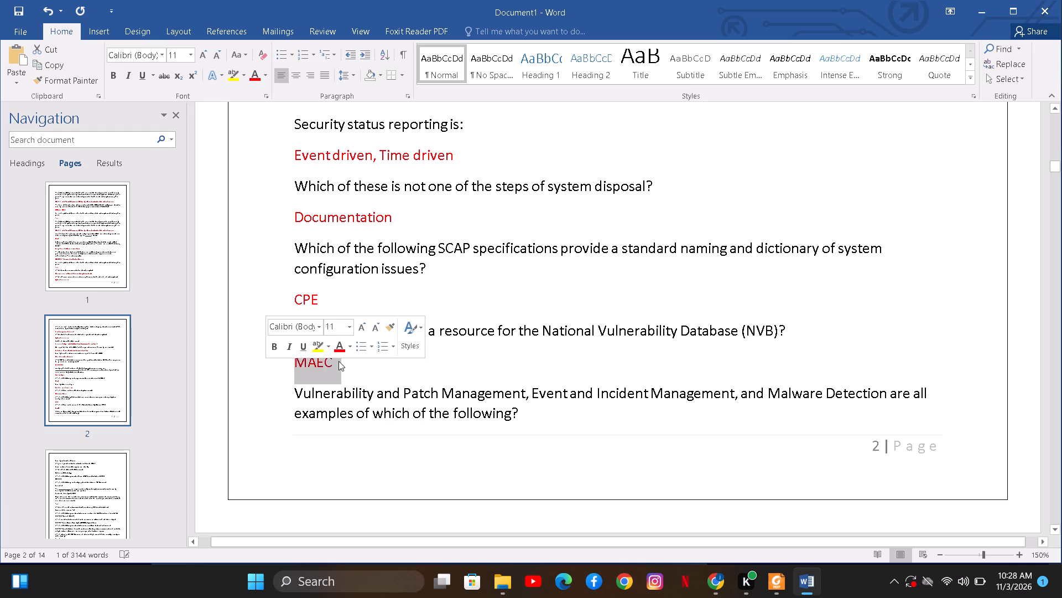
Color the first four page 3 answers red: "Security Automation Domains", "Lower costs, enhance efficiency, improve reliability", "Define an ISCM strategy" and "FIPS 200".
{"action": "scroll", "coordinate": [339, 361], "scroll_direction": "down", "scroll_amount": 6}
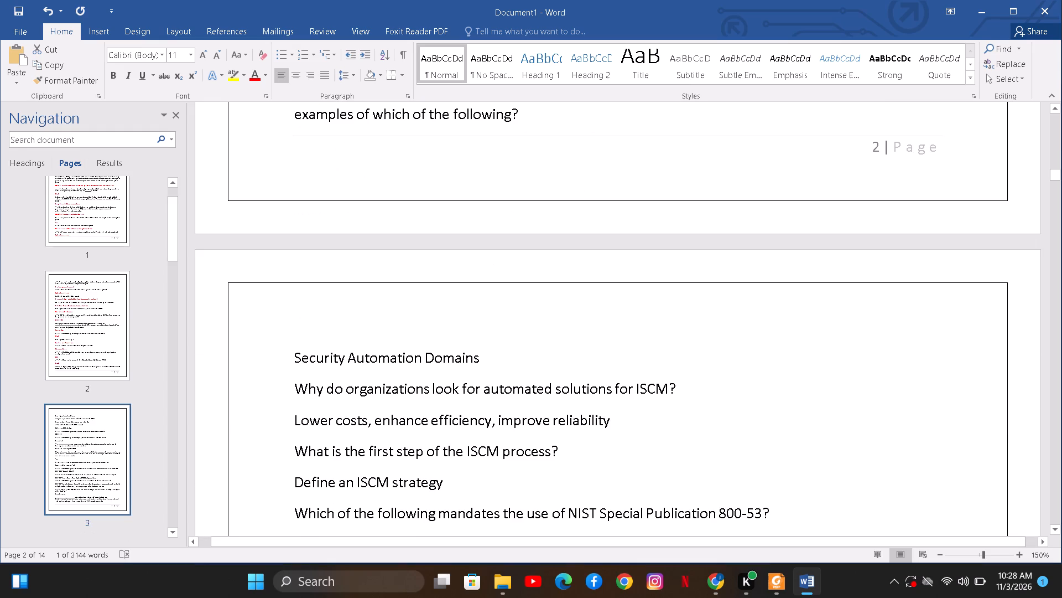
{"action": "left_click", "coordinate": [276, 365]}
{"action": "left_click", "coordinate": [347, 344]}
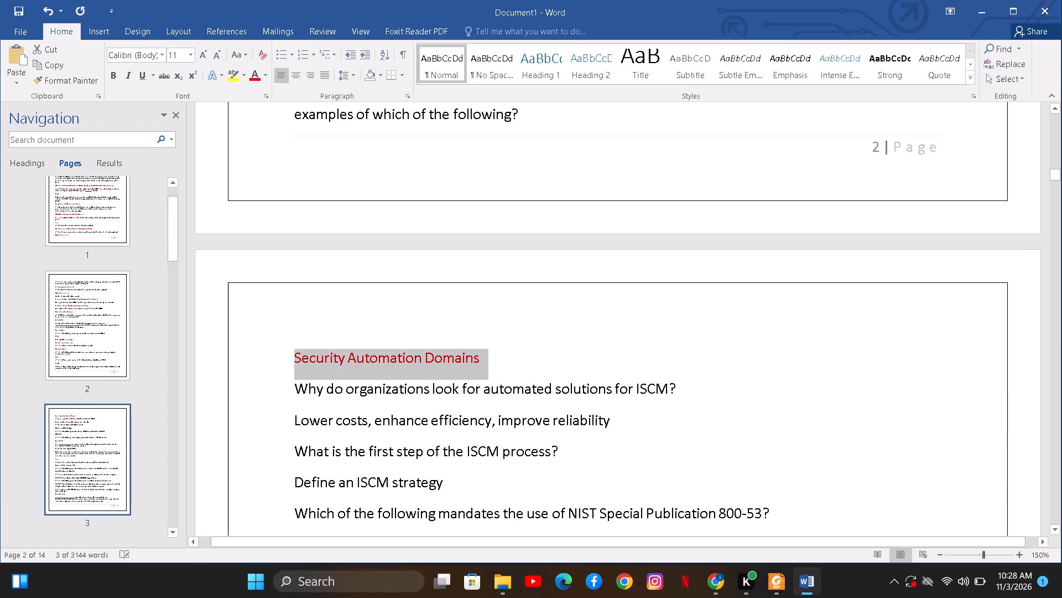
{"action": "left_click", "coordinate": [277, 432]}
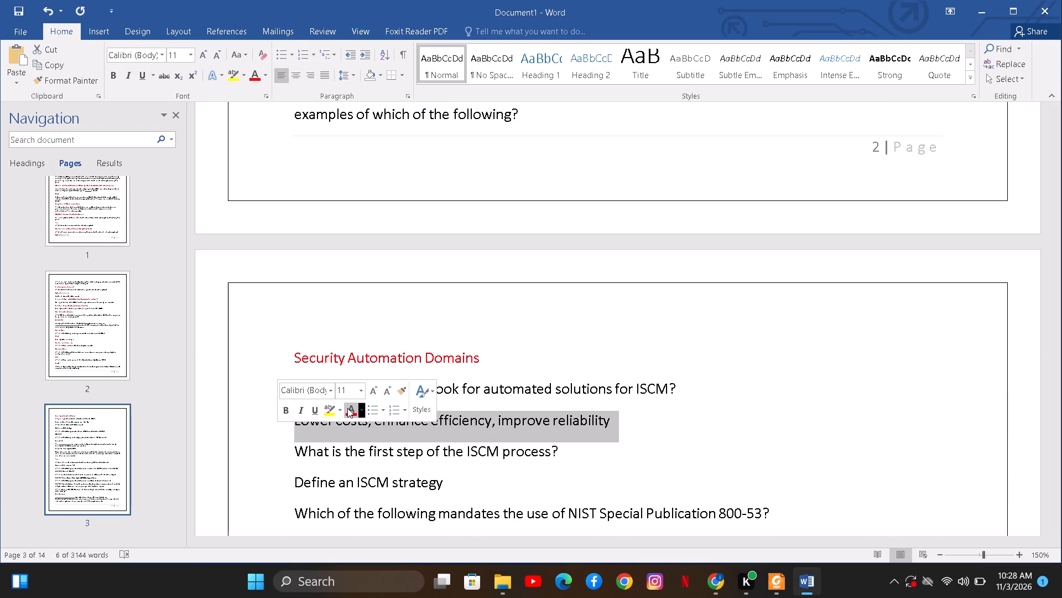
{"action": "left_click", "coordinate": [348, 408]}
{"action": "scroll", "coordinate": [347, 410], "scroll_direction": "down", "scroll_amount": 2}
{"action": "left_click", "coordinate": [274, 388]}
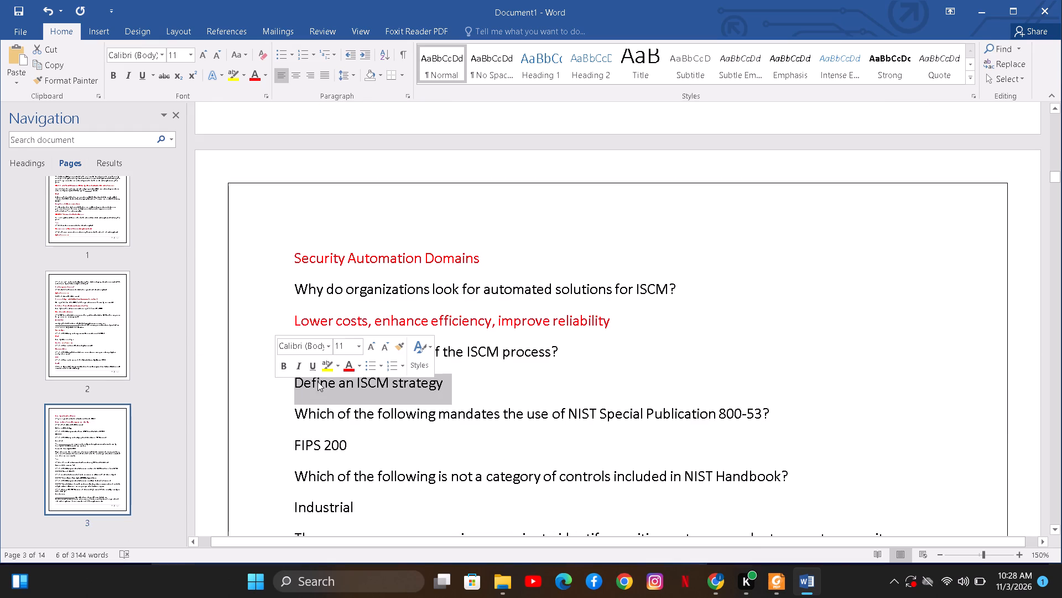
{"action": "left_click", "coordinate": [348, 368]}
{"action": "left_click", "coordinate": [280, 445]}
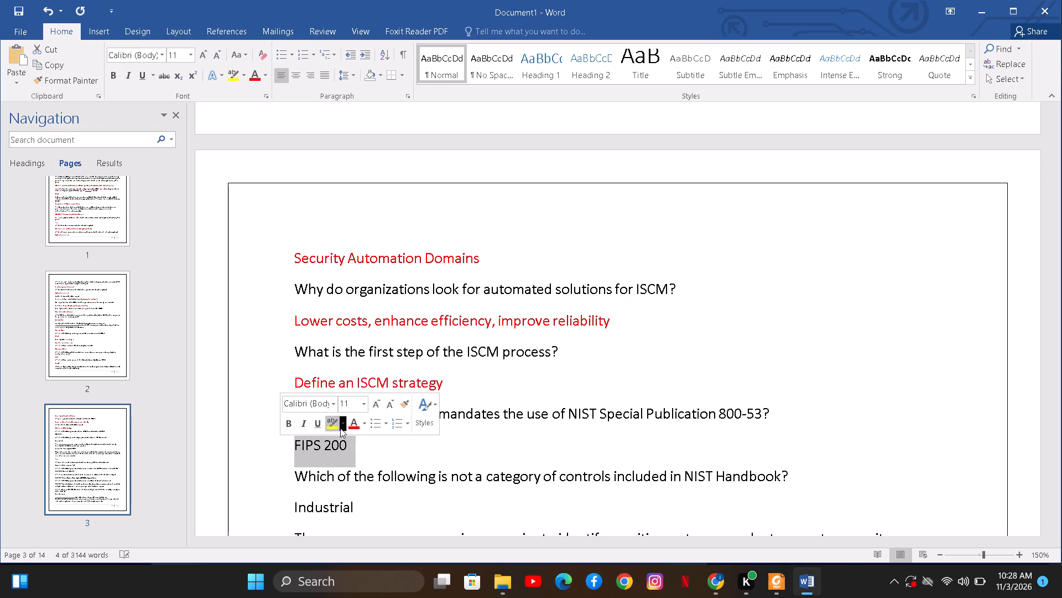
{"action": "left_click", "coordinate": [351, 426]}
Color the page 3 answers "Industrial", "Computer Security Act of 1987", "True" and "Examine, Interview, and Test" red.
{"action": "scroll", "coordinate": [352, 424], "scroll_direction": "down", "scroll_amount": 3}
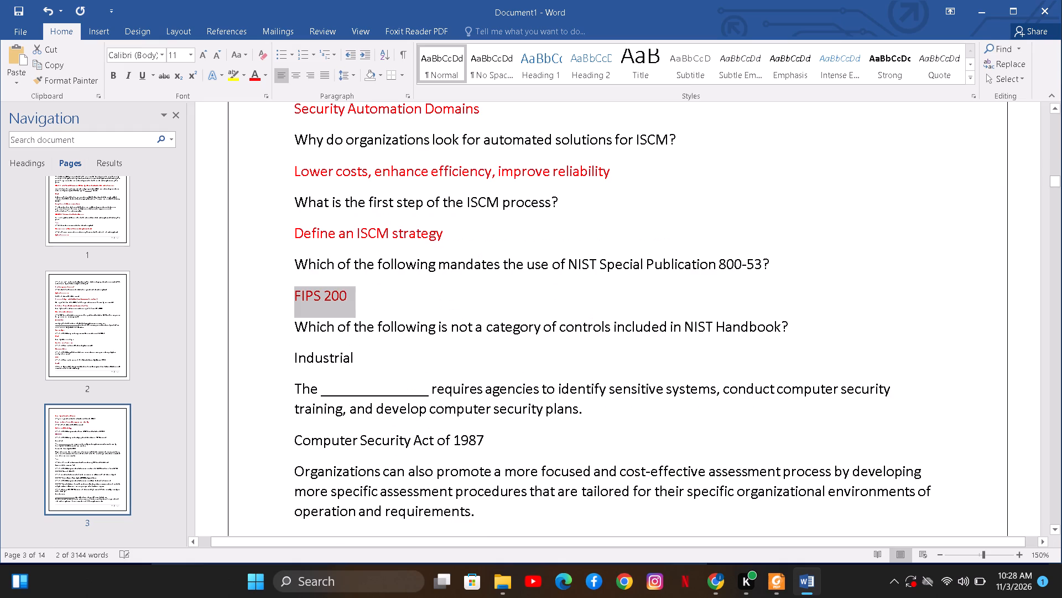
{"action": "left_click", "coordinate": [272, 356]}
{"action": "left_click", "coordinate": [346, 337]}
{"action": "scroll", "coordinate": [349, 343], "scroll_direction": "down", "scroll_amount": 2}
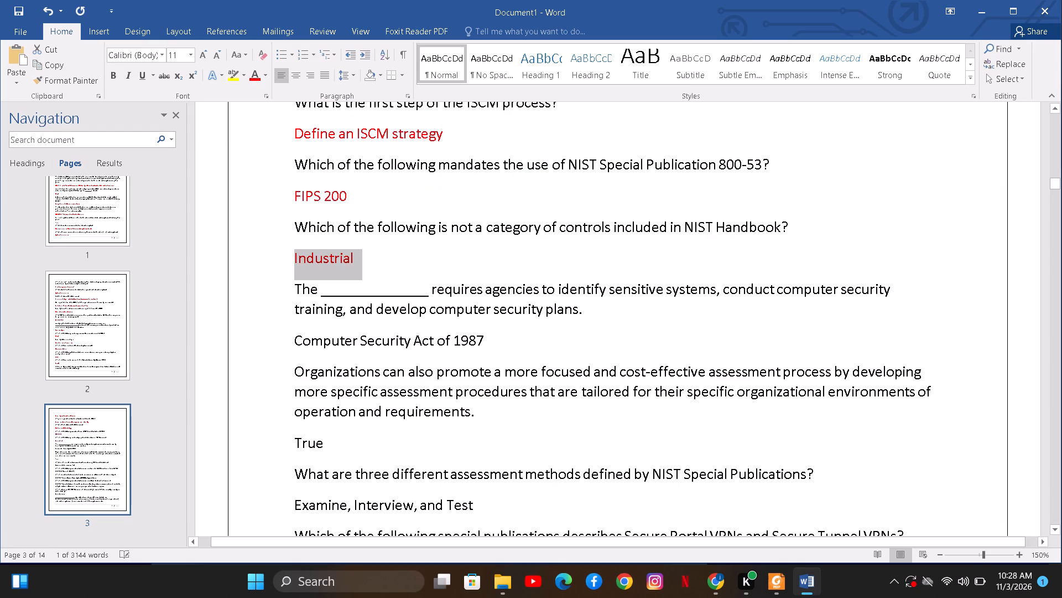
{"action": "left_click_drag", "start_coordinate": [262, 346], "coordinate": [277, 348]}
{"action": "left_click", "coordinate": [350, 331]}
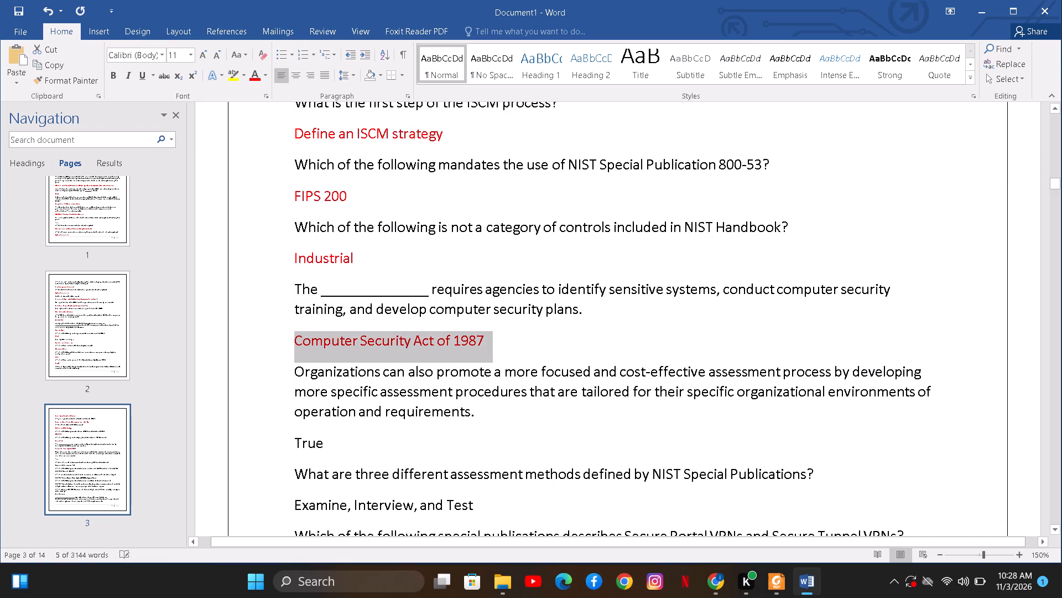
{"action": "left_click_drag", "start_coordinate": [274, 450], "coordinate": [280, 451]}
{"action": "left_click", "coordinate": [353, 426]}
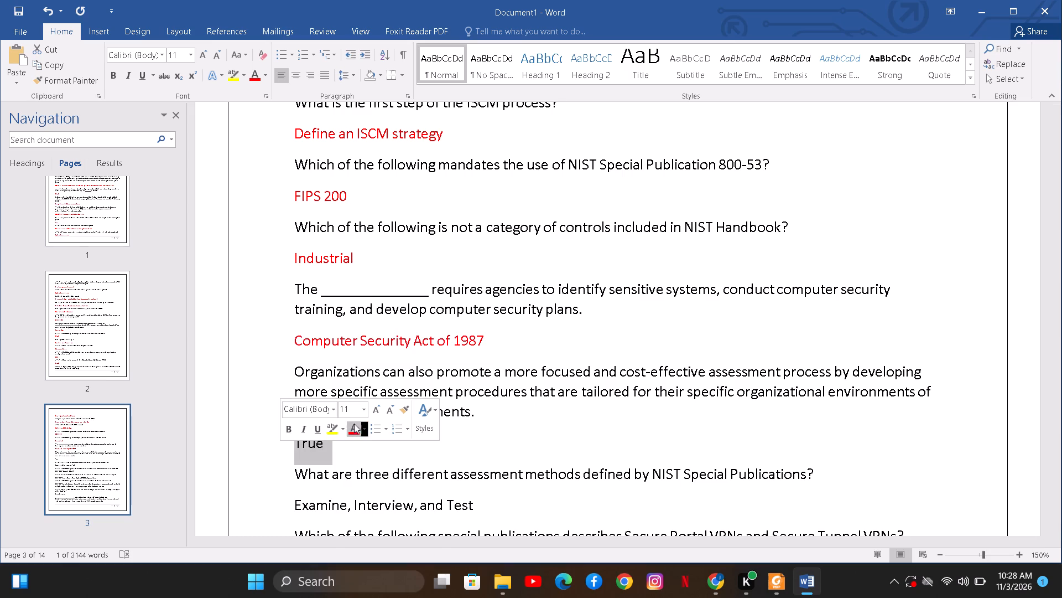
{"action": "scroll", "coordinate": [355, 421], "scroll_direction": "down", "scroll_amount": 2}
{"action": "left_click", "coordinate": [269, 422]}
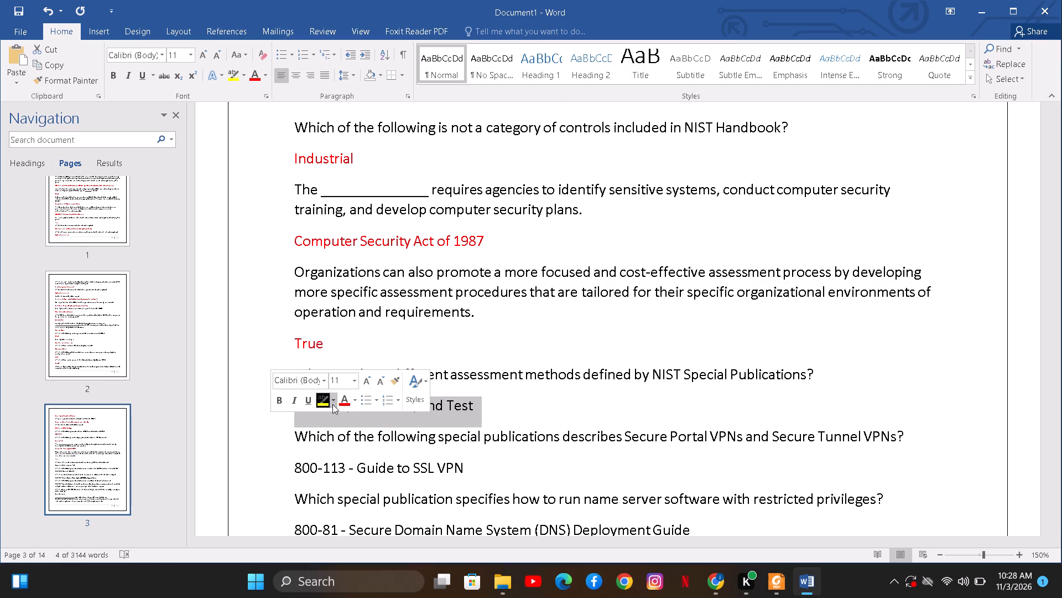
{"action": "left_click", "coordinate": [341, 401]}
Color the last four page 3 answers red: the 800-113, 800-81 and two-line 800-83 publication answers, and "Maintenance".
{"action": "scroll", "coordinate": [345, 403], "scroll_direction": "down", "scroll_amount": 3}
{"action": "left_click_drag", "start_coordinate": [265, 324], "coordinate": [271, 324]}
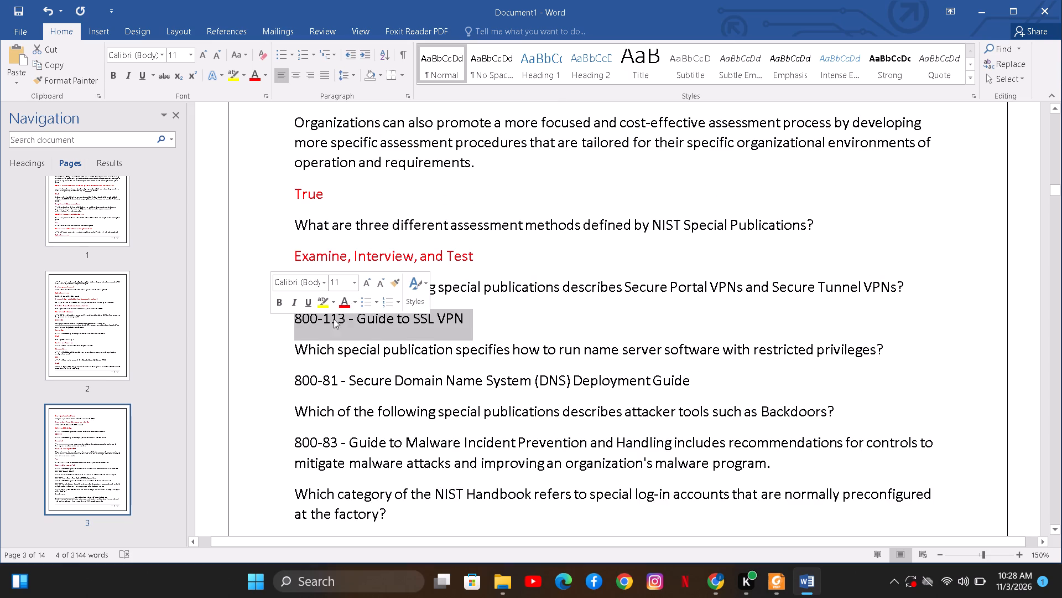
{"action": "left_click", "coordinate": [343, 300]}
{"action": "left_click", "coordinate": [261, 394]}
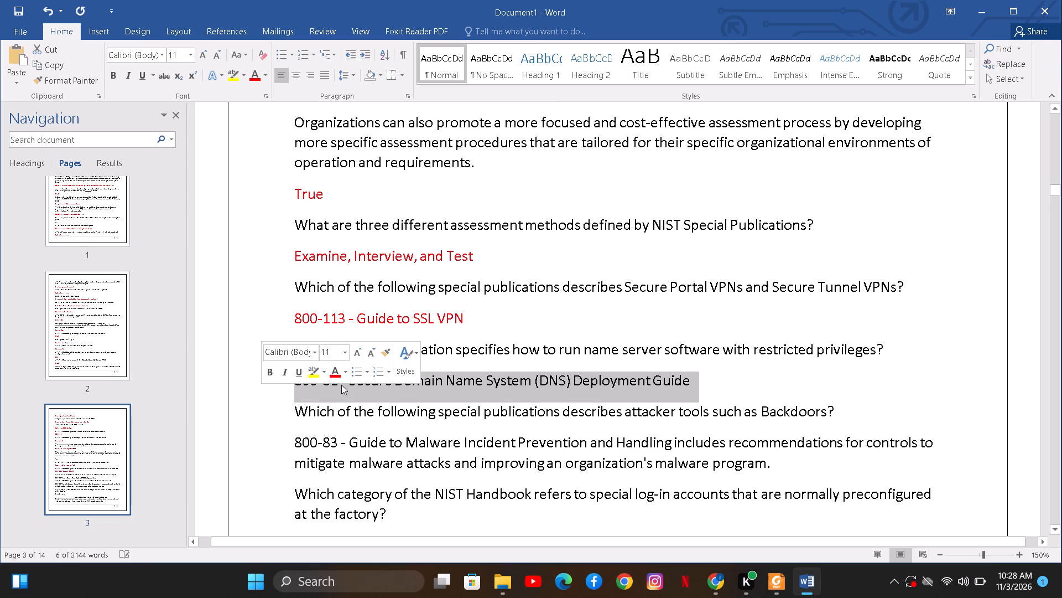
{"action": "left_click", "coordinate": [332, 376]}
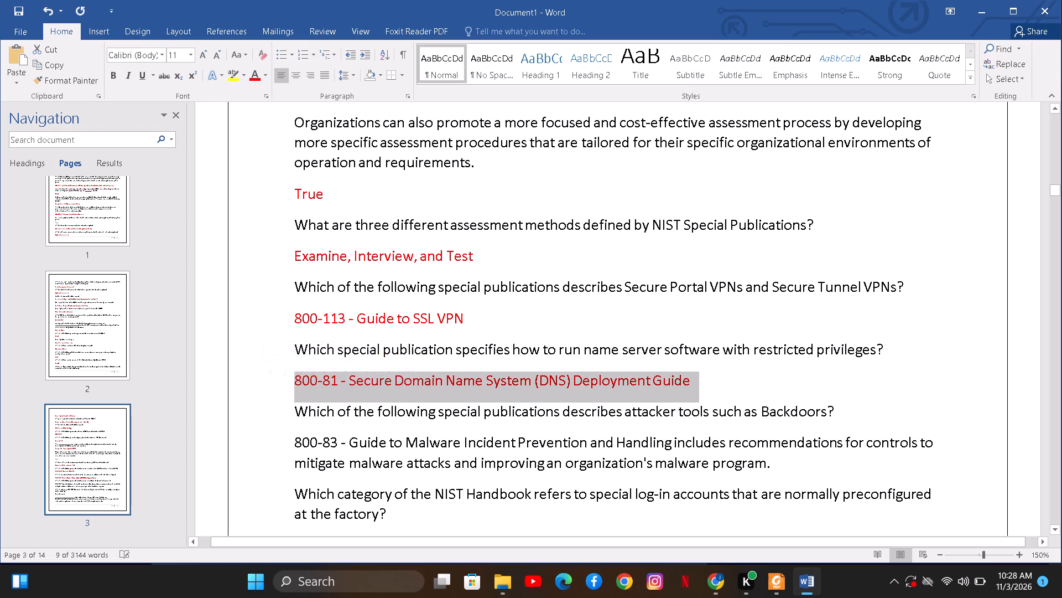
{"action": "left_click_drag", "start_coordinate": [294, 444], "coordinate": [781, 450]}
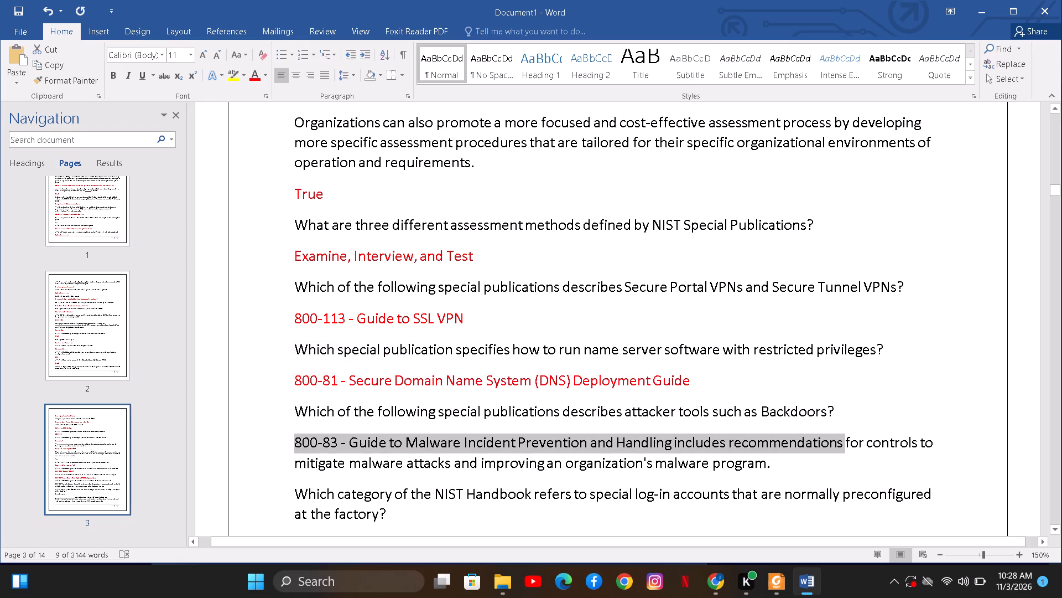
{"action": "left_click_drag", "start_coordinate": [781, 450], "coordinate": [800, 464]}
{"action": "left_click", "coordinate": [871, 444]}
{"action": "scroll", "coordinate": [348, 339], "scroll_direction": "down", "scroll_amount": 3}
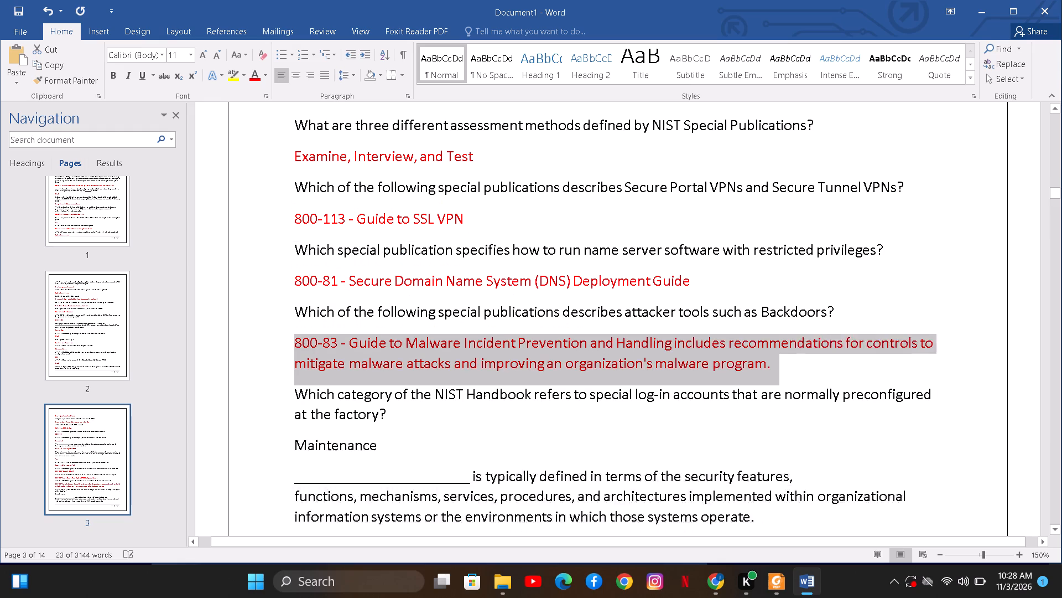
{"action": "scroll", "coordinate": [306, 336], "scroll_direction": "down", "scroll_amount": 3}
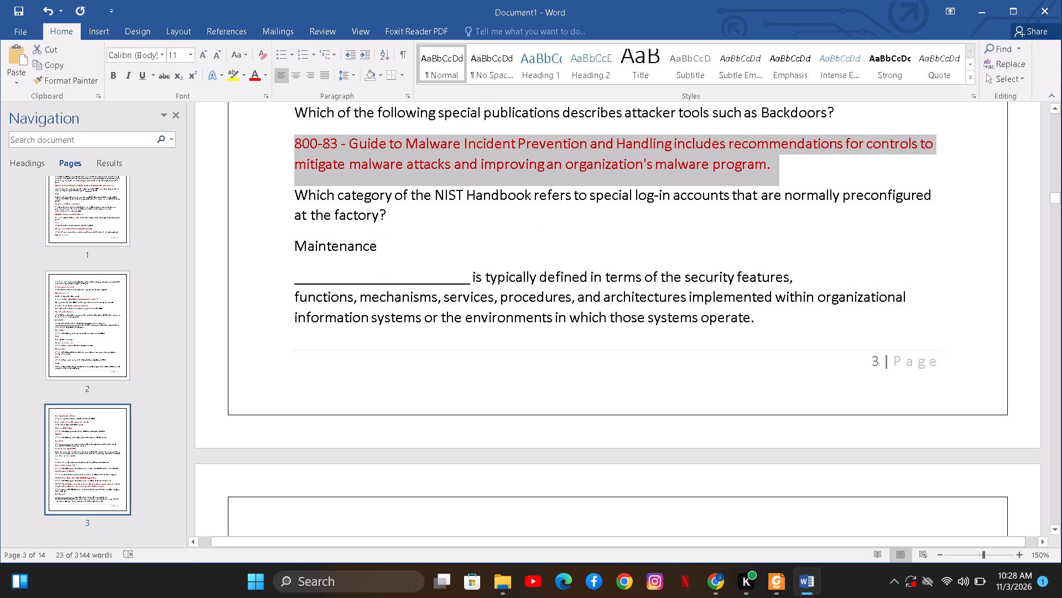
{"action": "left_click", "coordinate": [257, 259]}
{"action": "left_click", "coordinate": [329, 238]}
Color the first four page 4 answers red: "Security Functionality", "Secretary of Commerce", "Four" and "True".
{"action": "scroll", "coordinate": [330, 239], "scroll_direction": "down", "scroll_amount": 2}
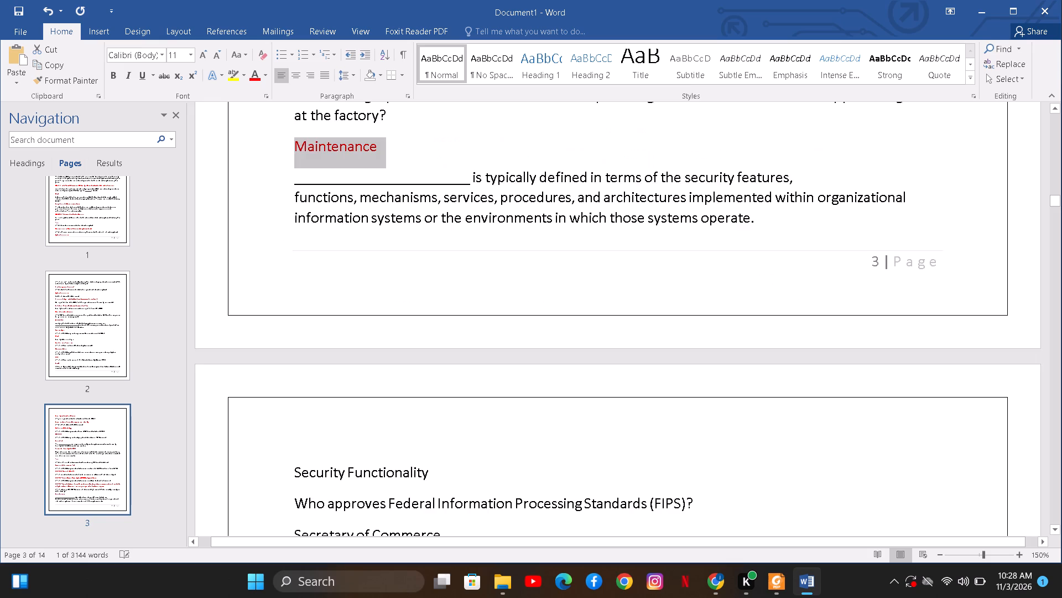
{"action": "scroll", "coordinate": [330, 239], "scroll_direction": "down", "scroll_amount": 4}
{"action": "left_click", "coordinate": [246, 274]}
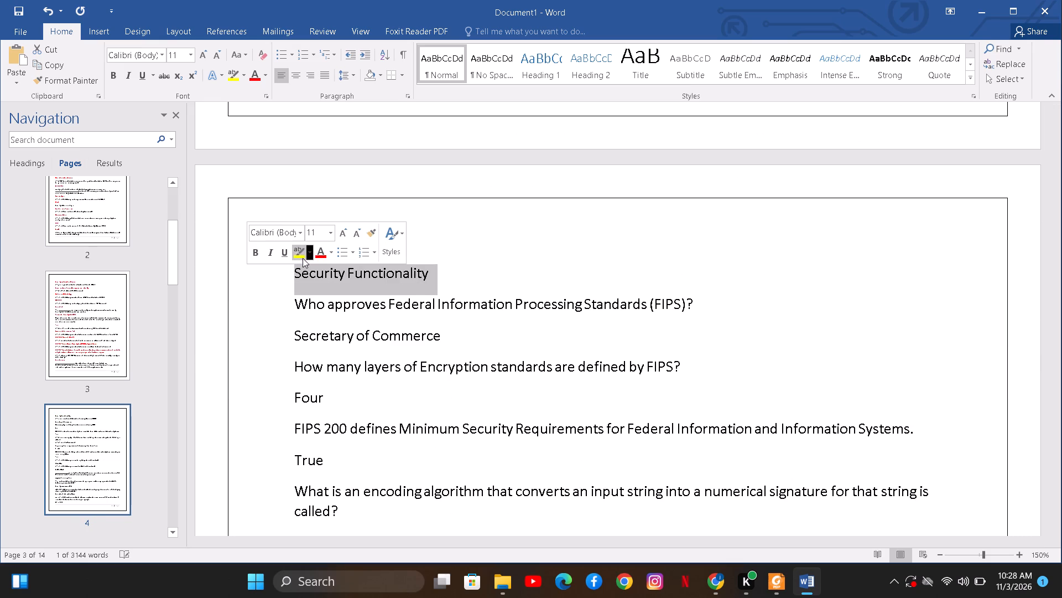
{"action": "left_click", "coordinate": [317, 252]}
{"action": "left_click", "coordinate": [270, 339]}
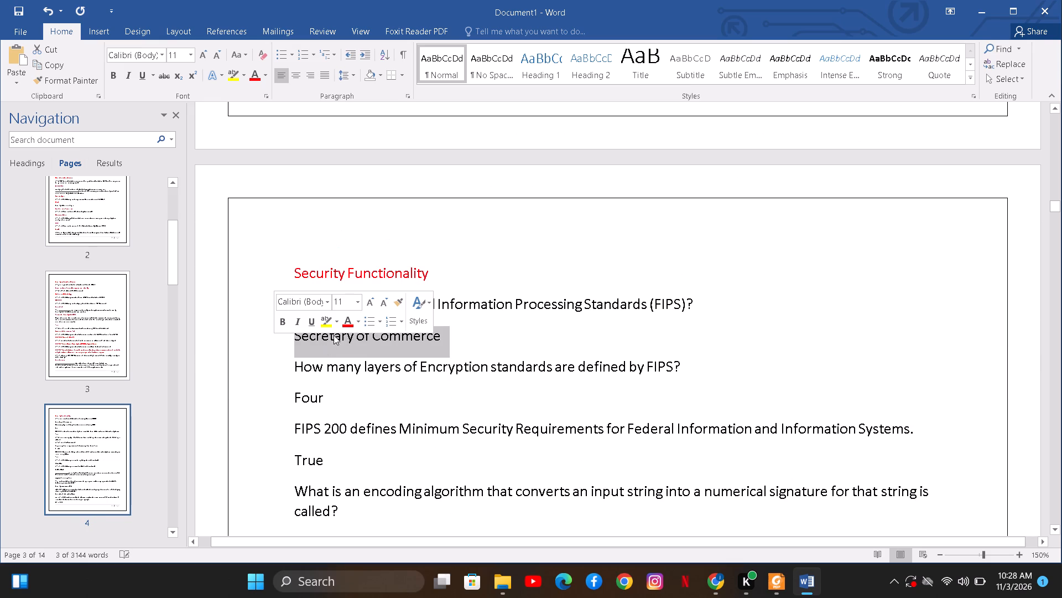
{"action": "left_click", "coordinate": [346, 325]}
{"action": "left_click_drag", "start_coordinate": [277, 395], "coordinate": [282, 399]}
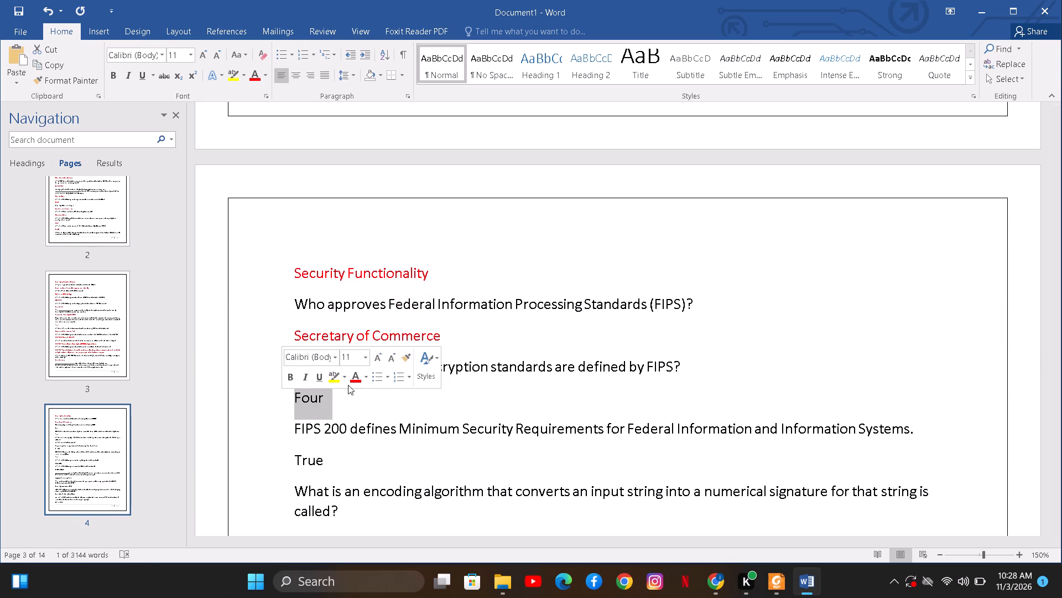
{"action": "left_click", "coordinate": [353, 382]}
{"action": "scroll", "coordinate": [355, 380], "scroll_direction": "down", "scroll_amount": 3}
{"action": "left_click", "coordinate": [268, 312]}
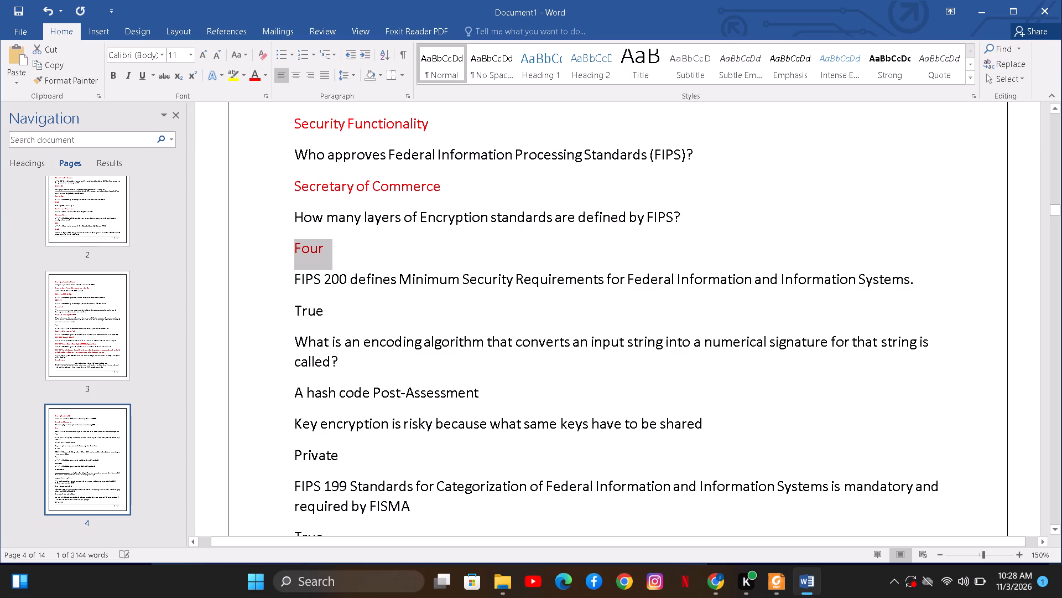
{"action": "left_click", "coordinate": [340, 292]}
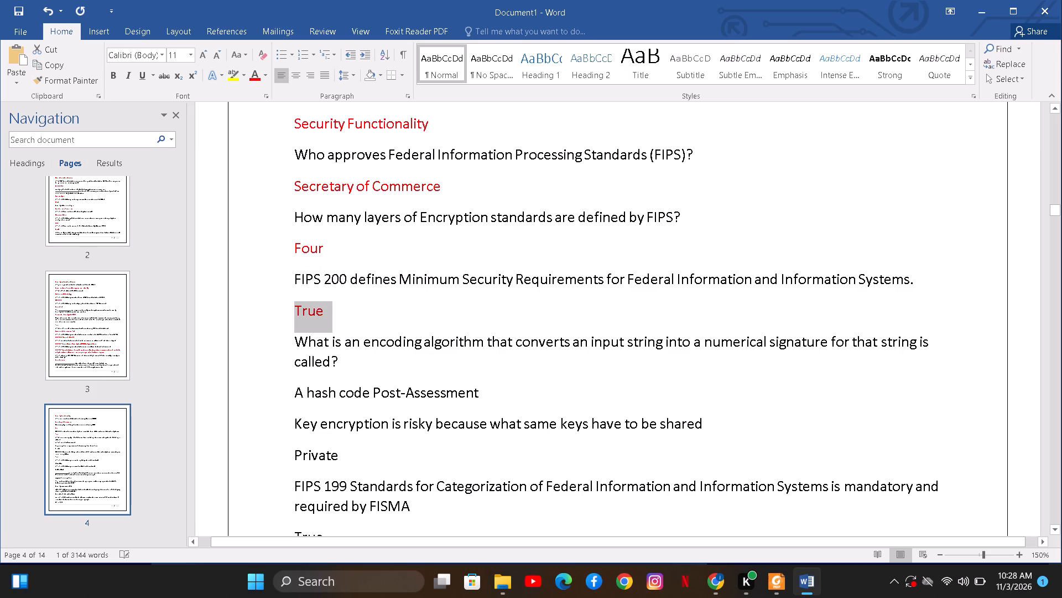
Color the page 4 answers "A hash code Post-Assessment", "Private", "True" (FIPS 199) and "RSA, DSA" red.
{"action": "left_click", "coordinate": [252, 396]}
{"action": "left_click", "coordinate": [325, 378]}
{"action": "left_click", "coordinate": [259, 463]}
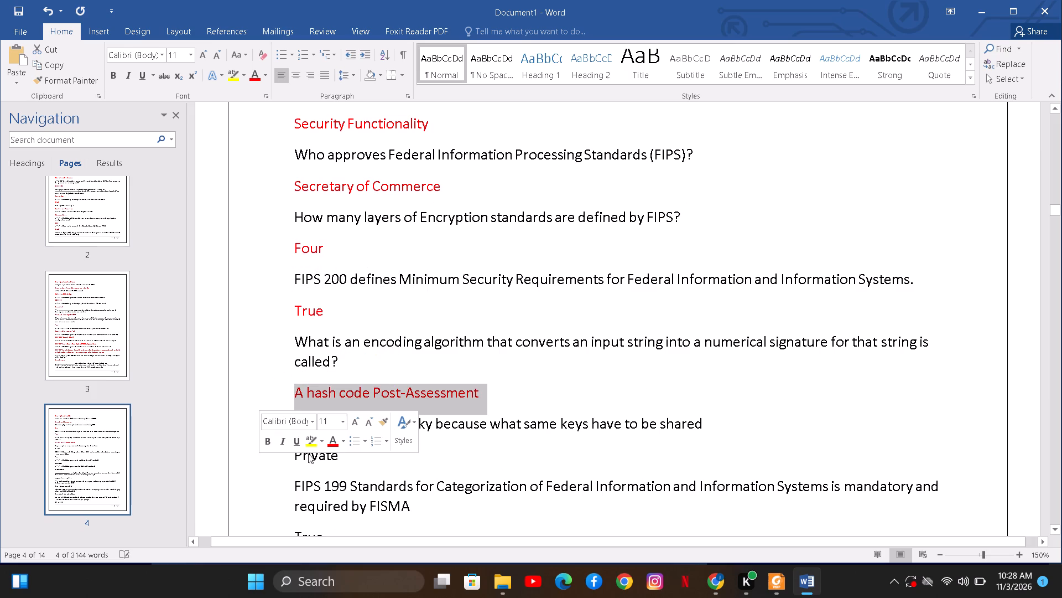
{"action": "left_click", "coordinate": [331, 443]}
{"action": "scroll", "coordinate": [332, 440], "scroll_direction": "down", "scroll_amount": 4}
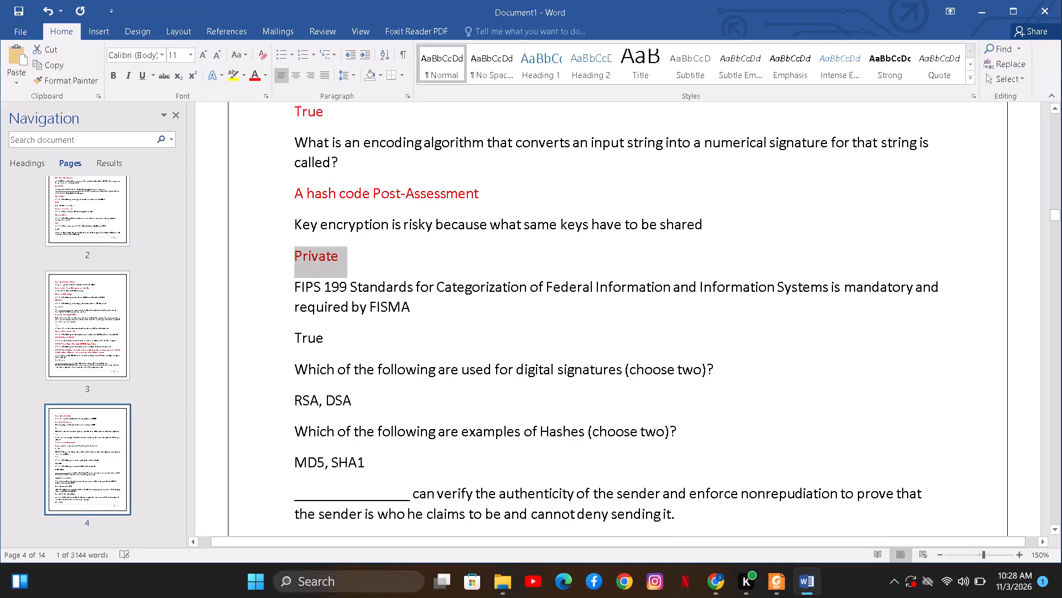
{"action": "left_click", "coordinate": [264, 342]}
{"action": "left_click", "coordinate": [340, 322]}
{"action": "left_click", "coordinate": [278, 401]}
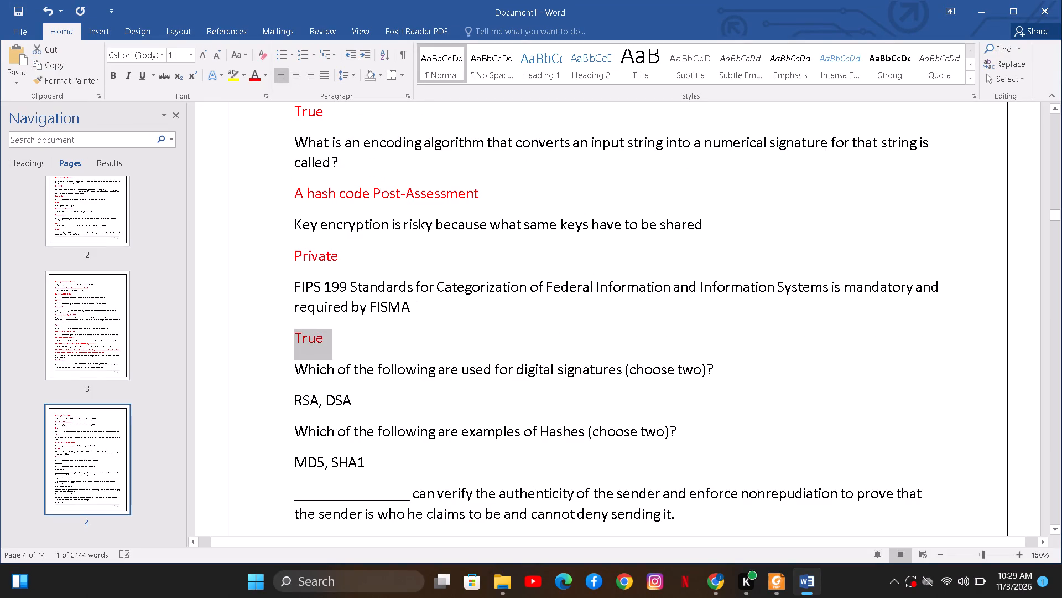
{"action": "left_click", "coordinate": [347, 381]}
Color the last five page 4 answers red: "MD5, SHA1", "Asymmetric encryption", "Security Assessment Plan", "Equivalent information flows" and "Exhibit 53".
{"action": "scroll", "coordinate": [347, 382], "scroll_direction": "down", "scroll_amount": 1}
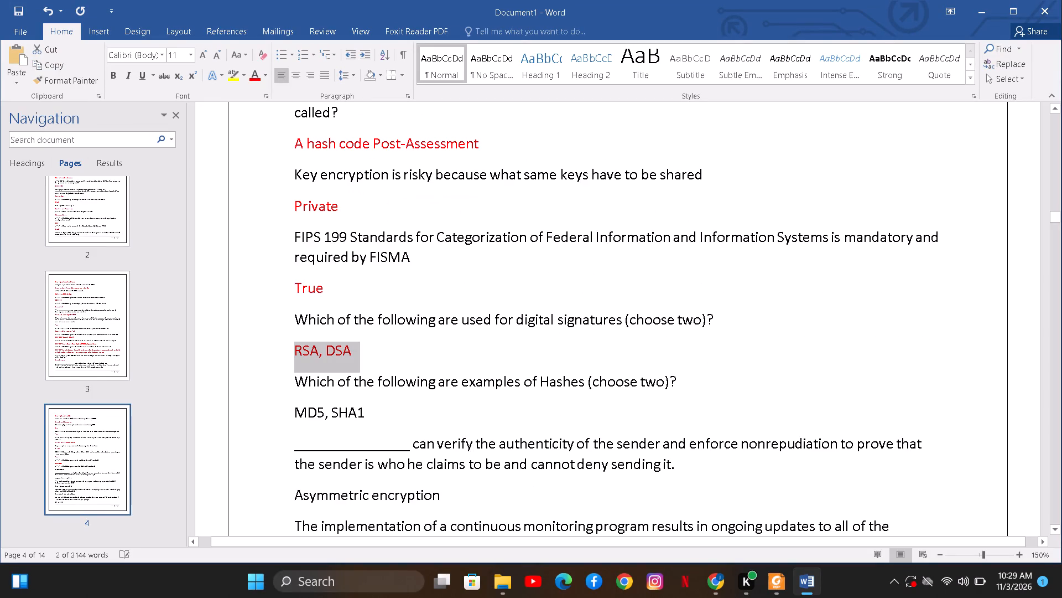
{"action": "left_click", "coordinate": [267, 411]}
{"action": "left_click", "coordinate": [339, 390]}
{"action": "scroll", "coordinate": [339, 390], "scroll_direction": "down", "scroll_amount": 3}
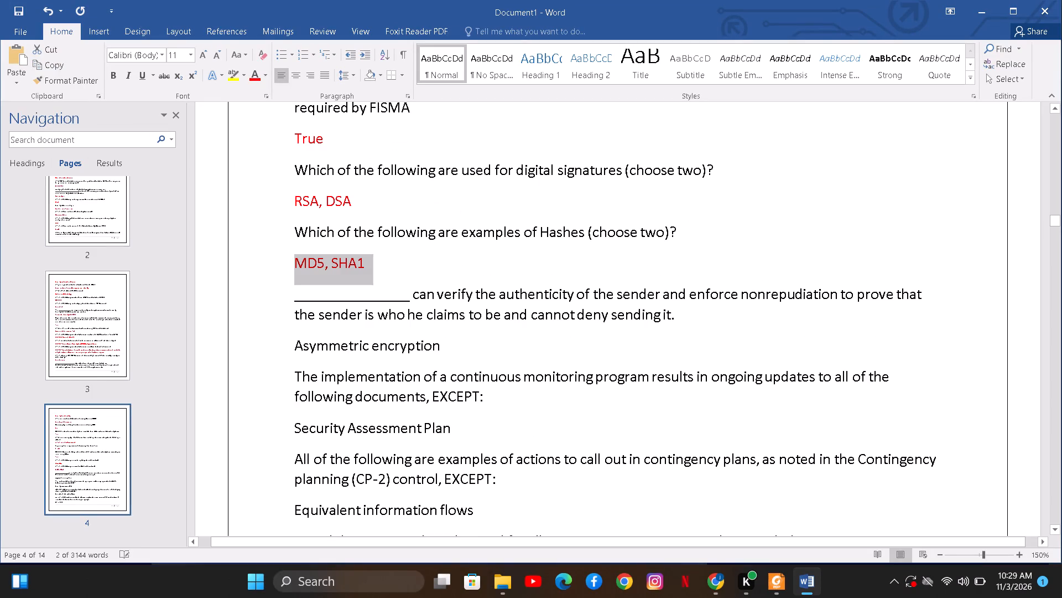
{"action": "left_click", "coordinate": [279, 350]}
{"action": "left_click", "coordinate": [357, 329]}
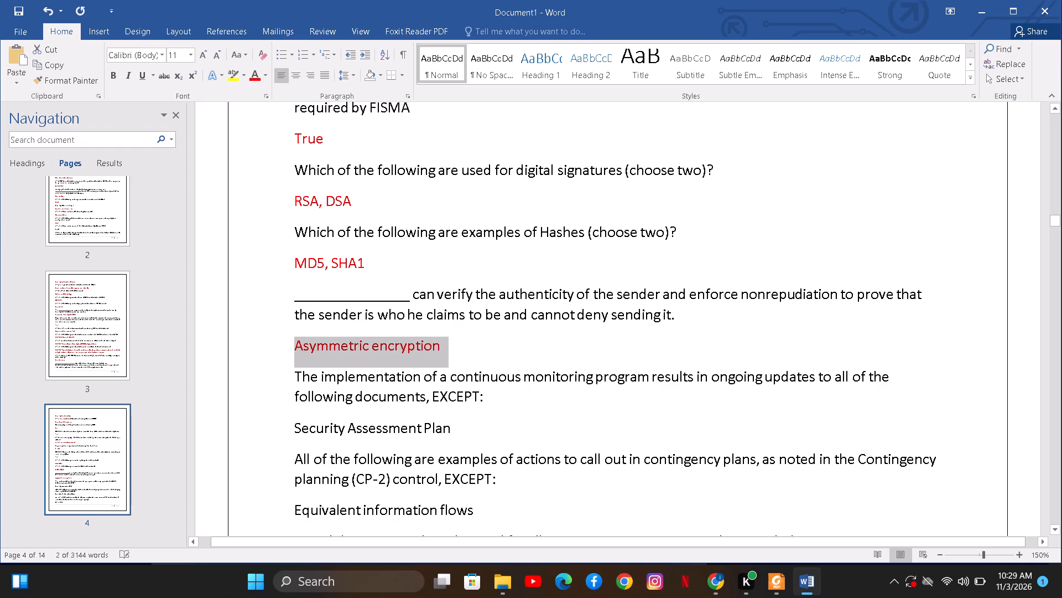
{"action": "left_click", "coordinate": [271, 429]}
{"action": "left_click", "coordinate": [345, 406]}
{"action": "scroll", "coordinate": [345, 406], "scroll_direction": "down", "scroll_amount": 2}
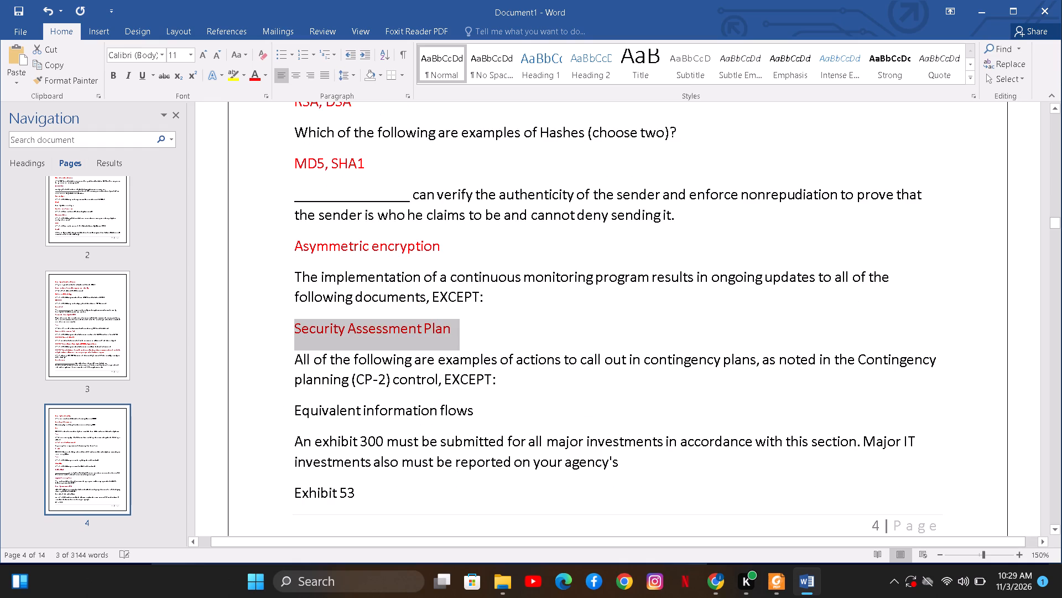
{"action": "left_click", "coordinate": [264, 411]}
{"action": "left_click", "coordinate": [336, 391]}
{"action": "scroll", "coordinate": [336, 391], "scroll_direction": "down", "scroll_amount": 2}
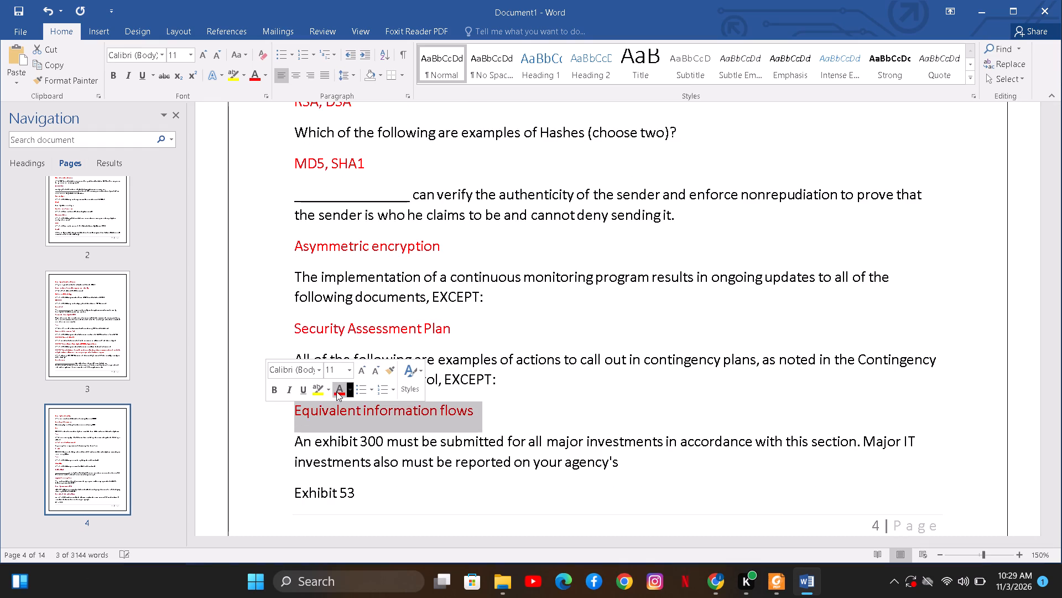
{"action": "left_click", "coordinate": [280, 390]}
{"action": "left_click", "coordinate": [355, 373]}
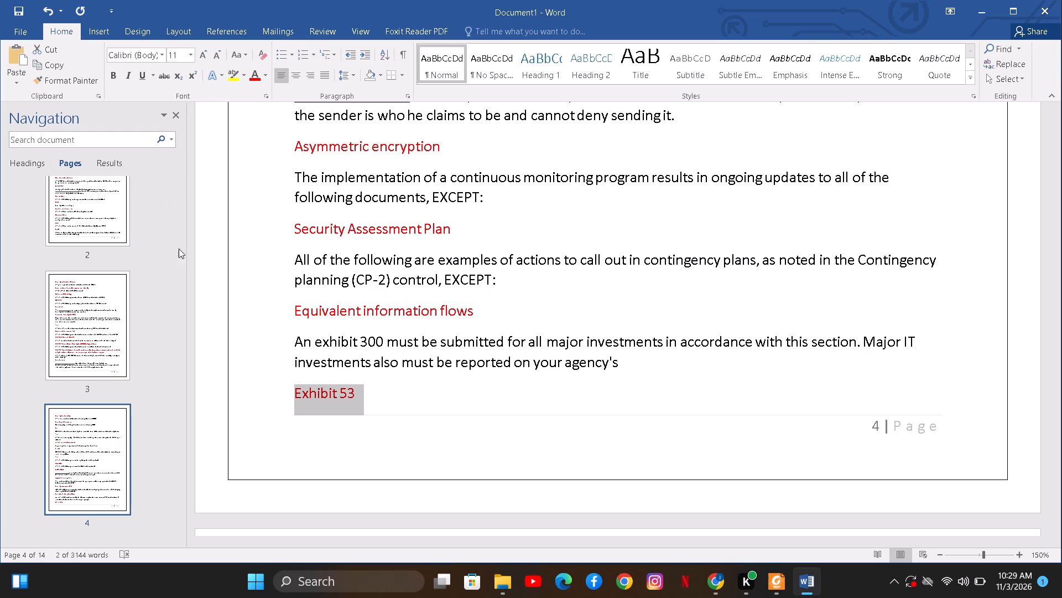
Insert three blank lines above the first question on page 1 and apply the Title style to the top one.
{"action": "left_click_drag", "start_coordinate": [167, 251], "coordinate": [178, 212]}
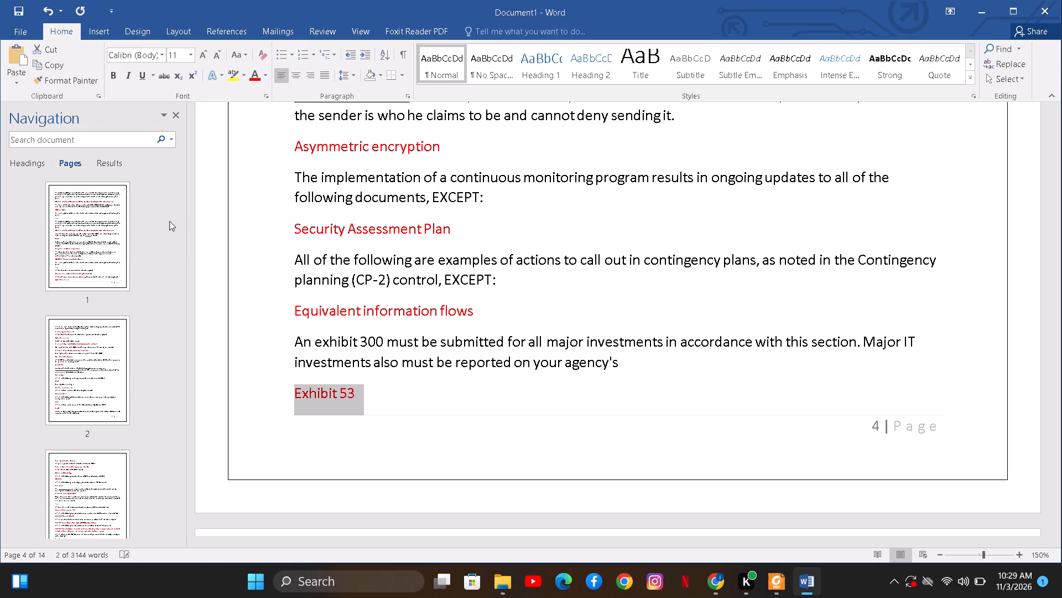
{"action": "left_click", "coordinate": [98, 231]}
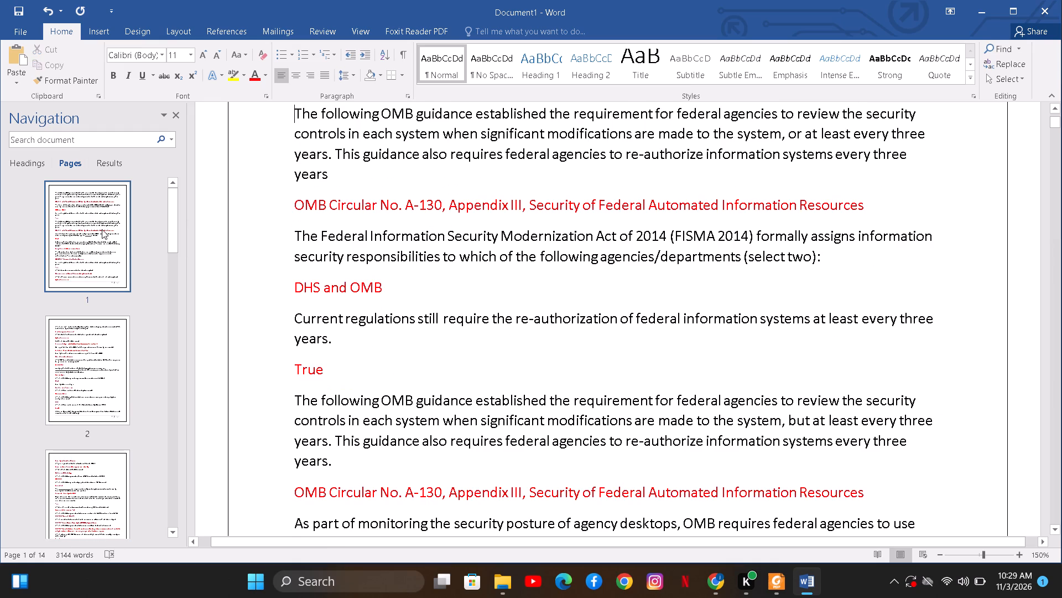
{"action": "key", "text": "Return"}
{"action": "key", "text": "Return"}
{"action": "key", "text": "Return"}
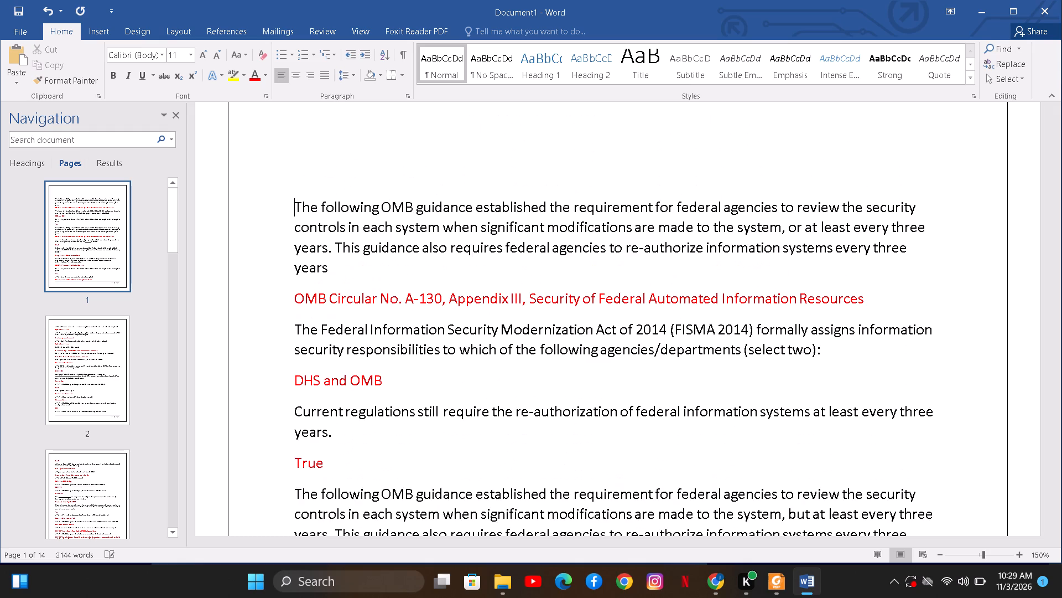
{"action": "scroll", "coordinate": [431, 162], "scroll_direction": "up", "scroll_amount": 3}
{"action": "left_click", "coordinate": [493, 214]}
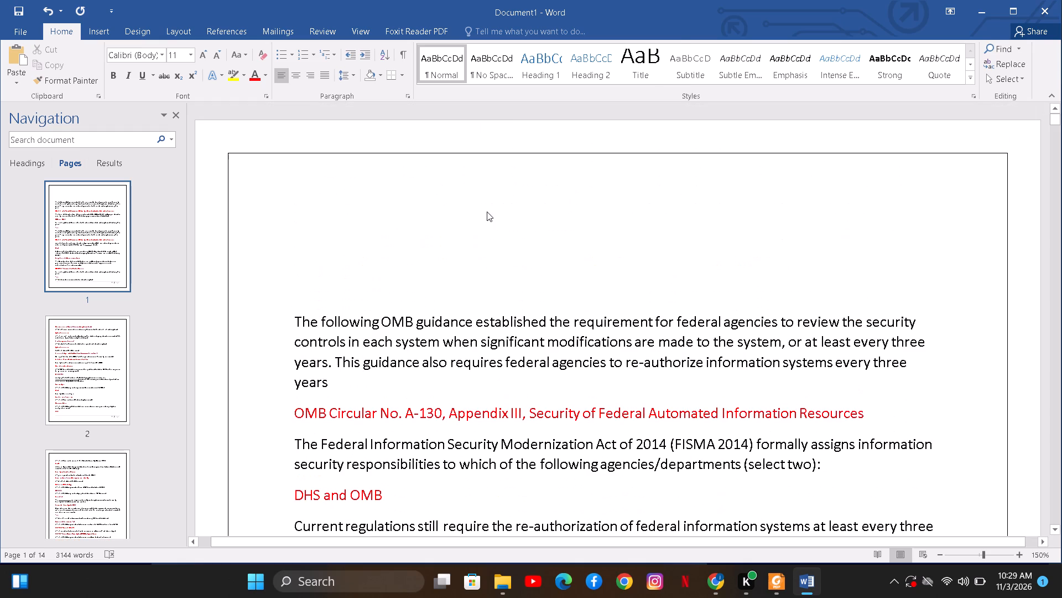
{"action": "left_click", "coordinate": [638, 60]}
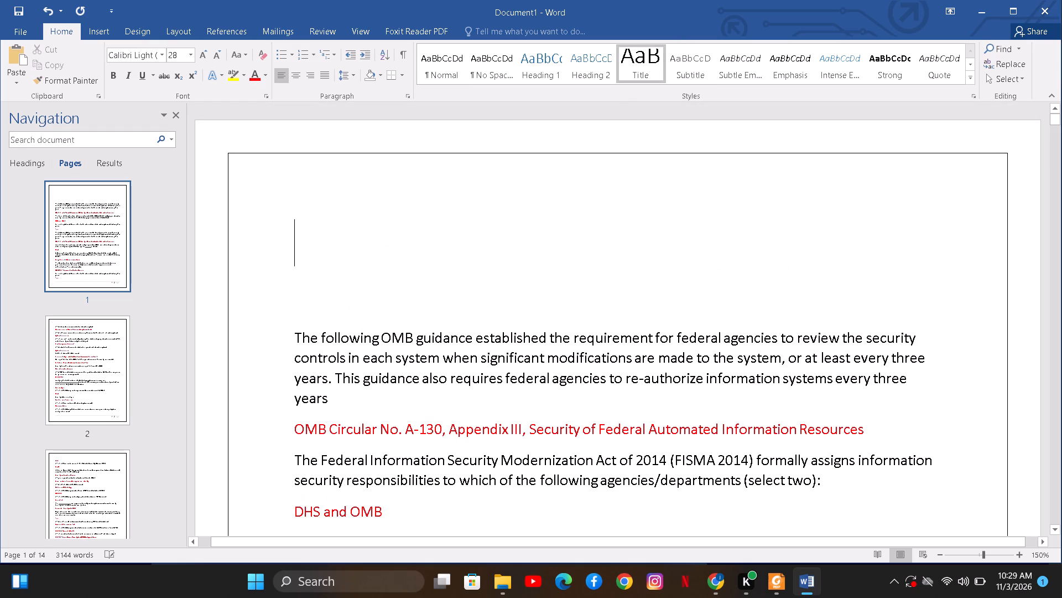
Copy the title wording from "EXAM WITH ACTUAL" to "2026/2027" in the ANPH 1002 PDF from GAITOO and paste it at the document's top.
{"action": "left_click", "coordinate": [504, 585]}
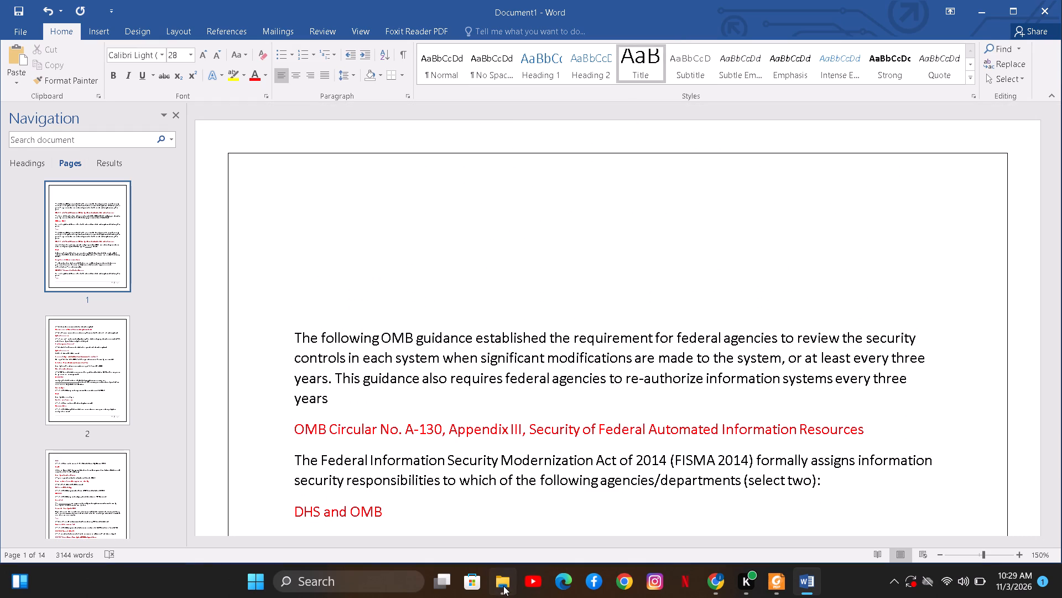
{"action": "double_click", "coordinate": [371, 238]}
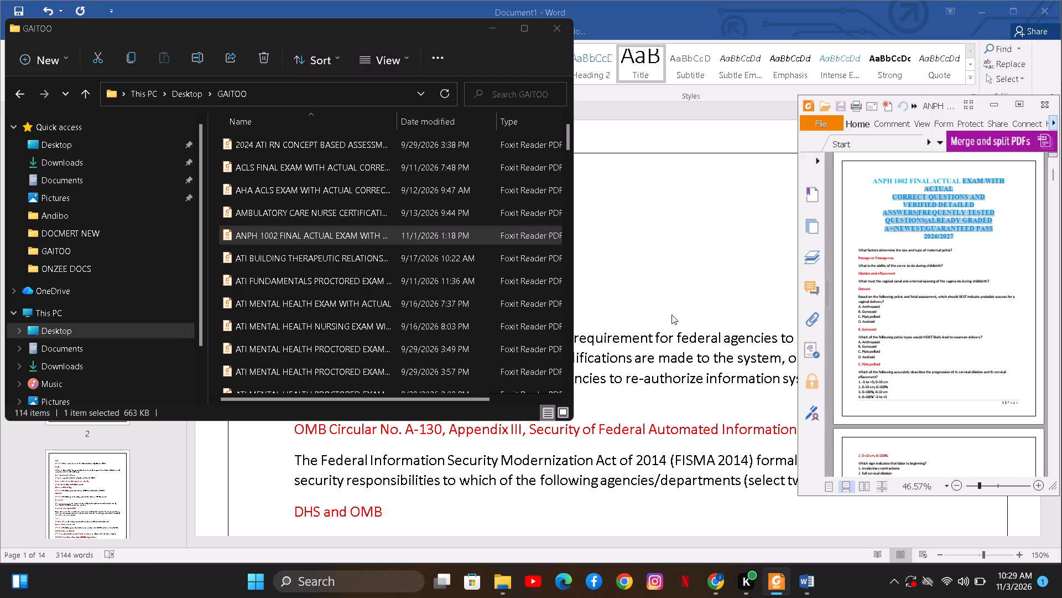
{"action": "key", "text": "ctrl+c"}
{"action": "key", "text": "ctrl+c"}
{"action": "key", "text": "ctrl+c"}
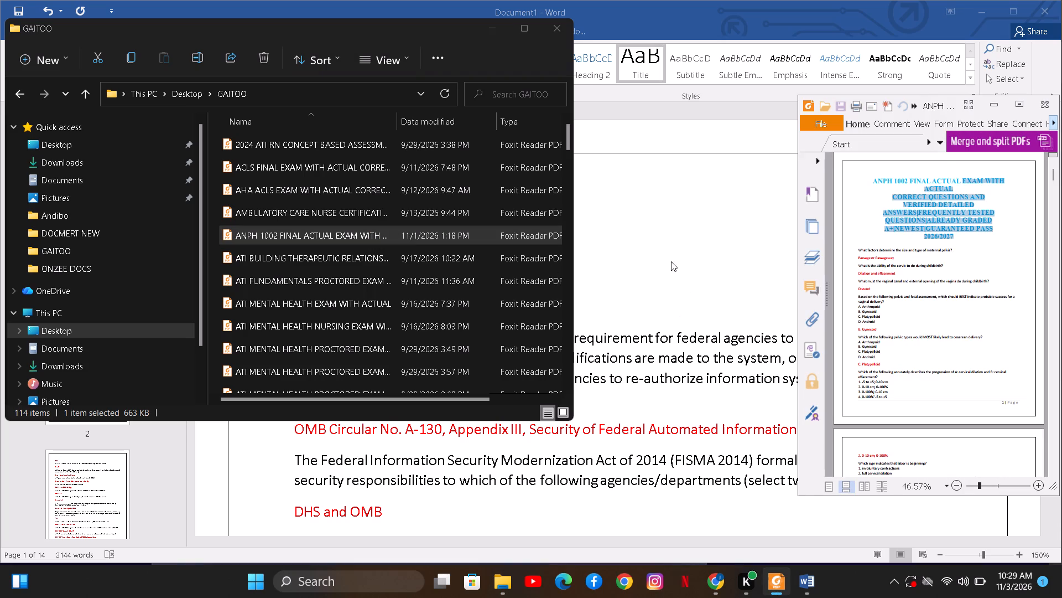
{"action": "left_click", "coordinate": [671, 260]}
{"action": "key", "text": "ctrl+v"}
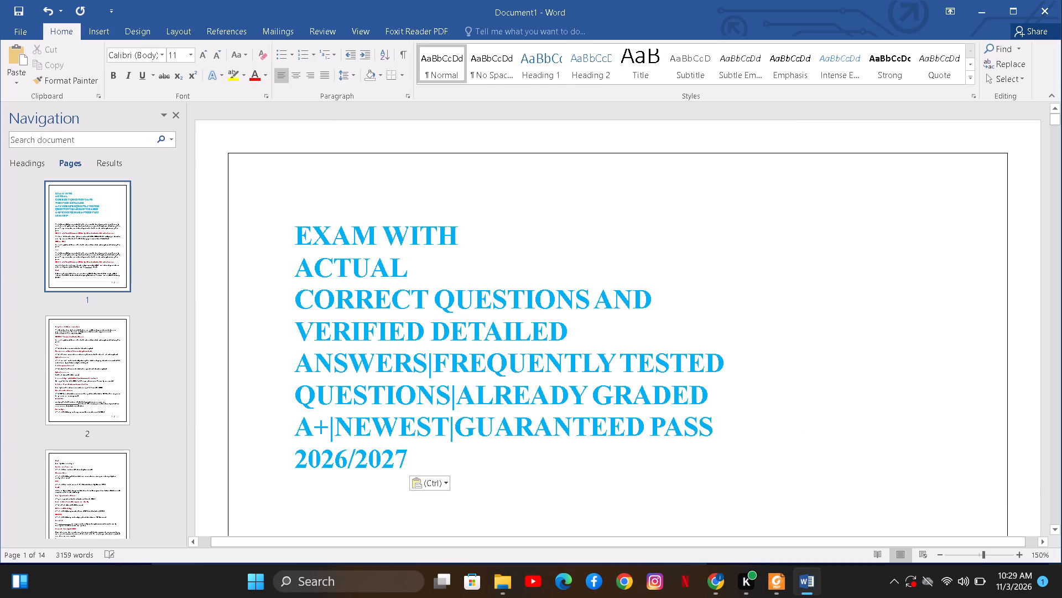
Copy the set name "QA from FITSP - Manager, Next Generation" from the Quizlet page and insert it before "EXAM WITH", followed by a space.
{"action": "left_click", "coordinate": [299, 239]}
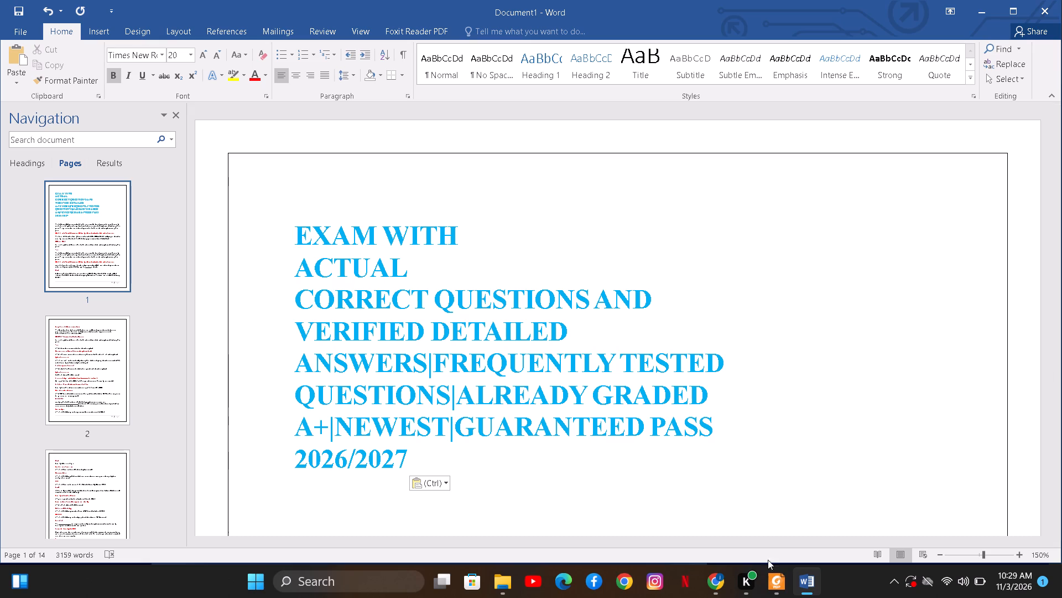
{"action": "left_click", "coordinate": [711, 584]}
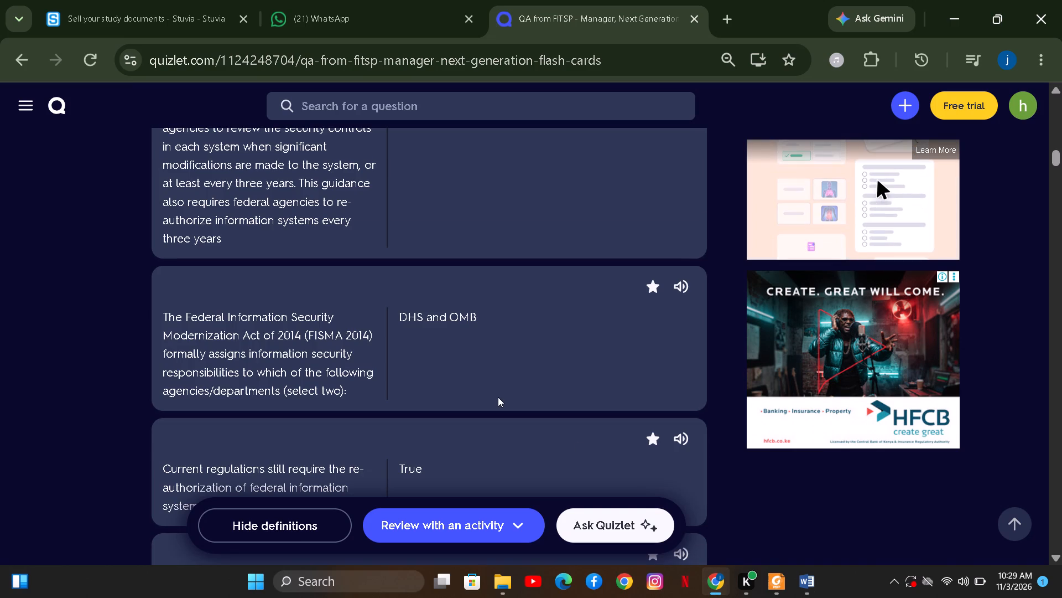
{"action": "scroll", "coordinate": [497, 396], "scroll_direction": "up", "scroll_amount": 20}
{"action": "scroll", "coordinate": [499, 341], "scroll_direction": "down", "scroll_amount": 5}
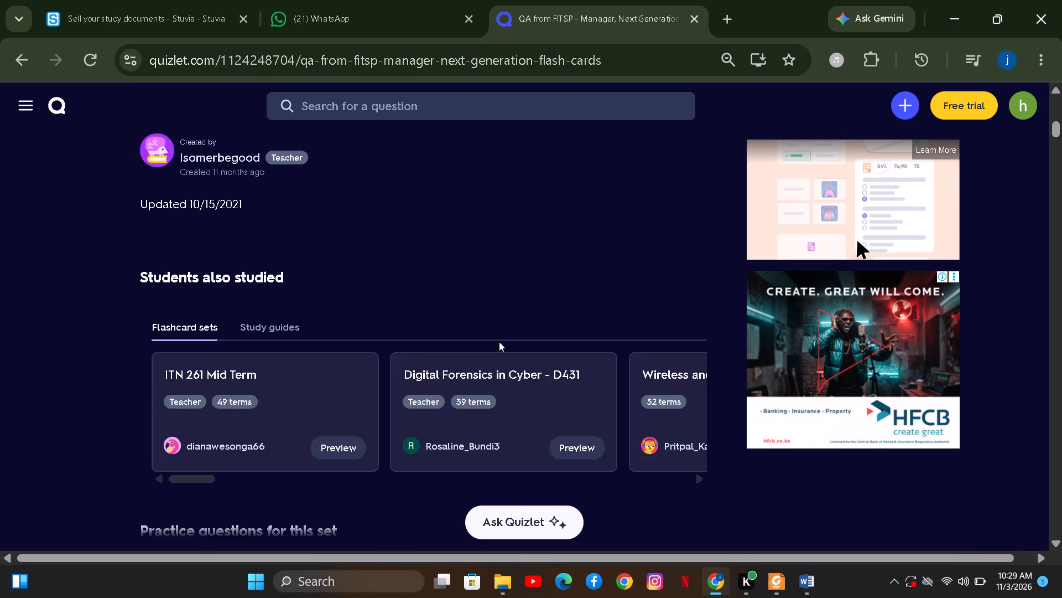
{"action": "scroll", "coordinate": [499, 342], "scroll_direction": "down", "scroll_amount": 5}
{"action": "scroll", "coordinate": [499, 342], "scroll_direction": "up", "scroll_amount": 8}
{"action": "scroll", "coordinate": [499, 341], "scroll_direction": "down", "scroll_amount": 3}
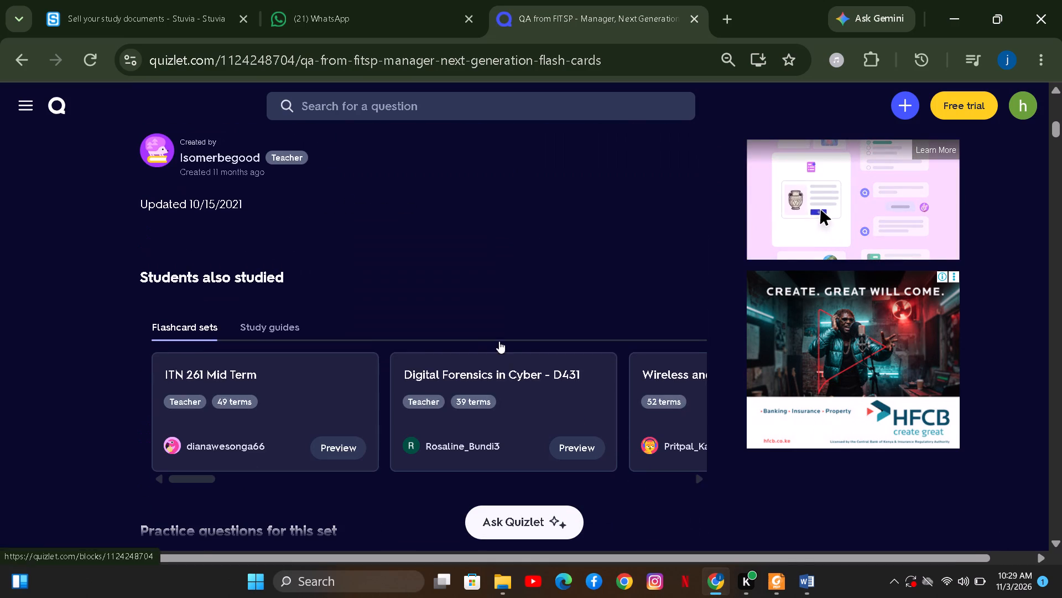
{"action": "scroll", "coordinate": [237, 332], "scroll_direction": "up", "scroll_amount": 3}
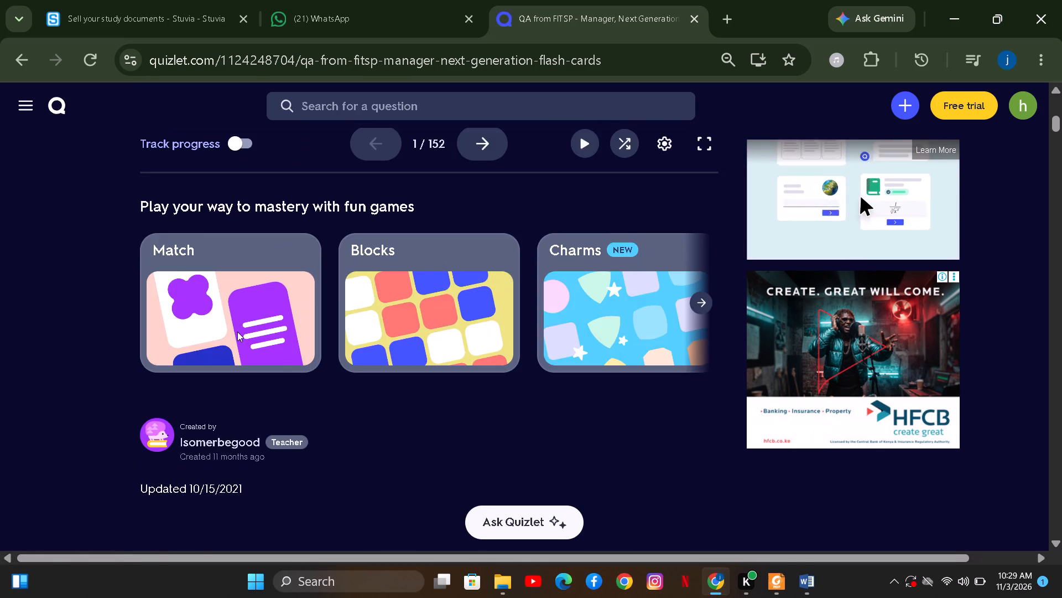
{"action": "scroll", "coordinate": [238, 331], "scroll_direction": "up", "scroll_amount": 10}
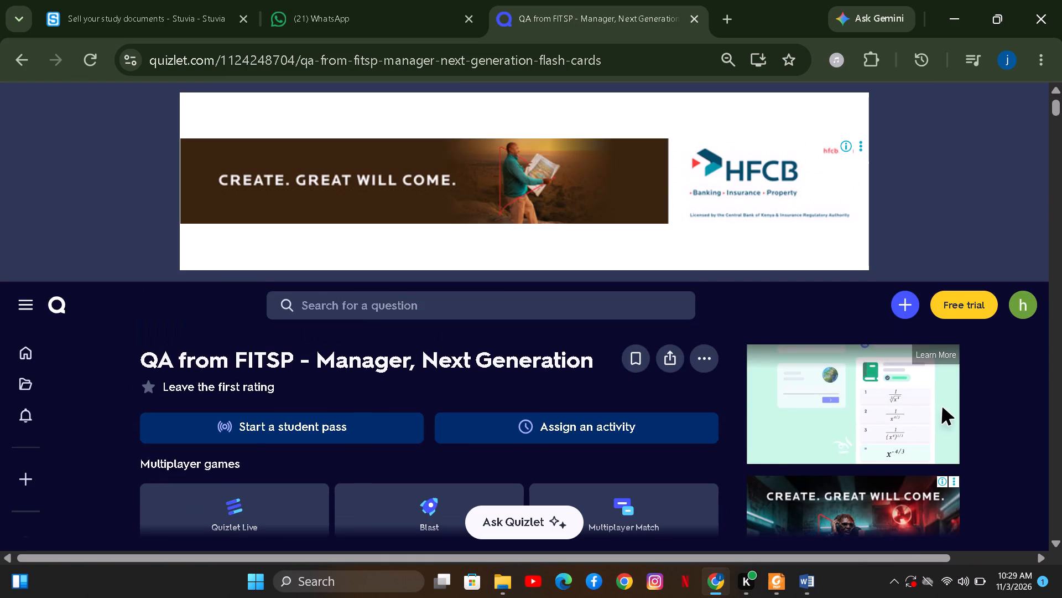
{"action": "left_click_drag", "start_coordinate": [148, 357], "coordinate": [171, 362]}
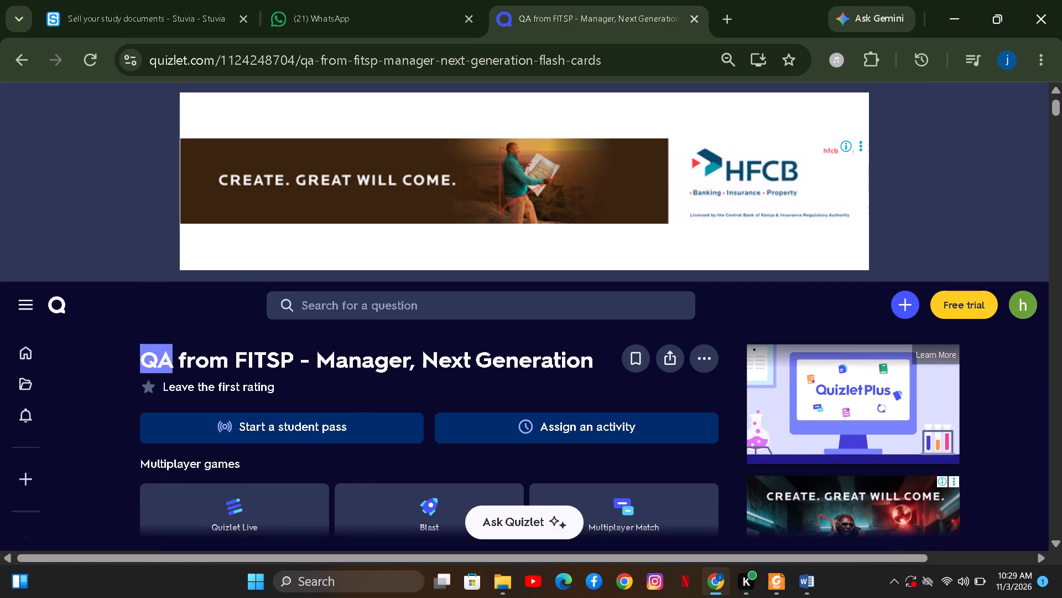
{"action": "left_click_drag", "start_coordinate": [171, 362], "coordinate": [425, 365]}
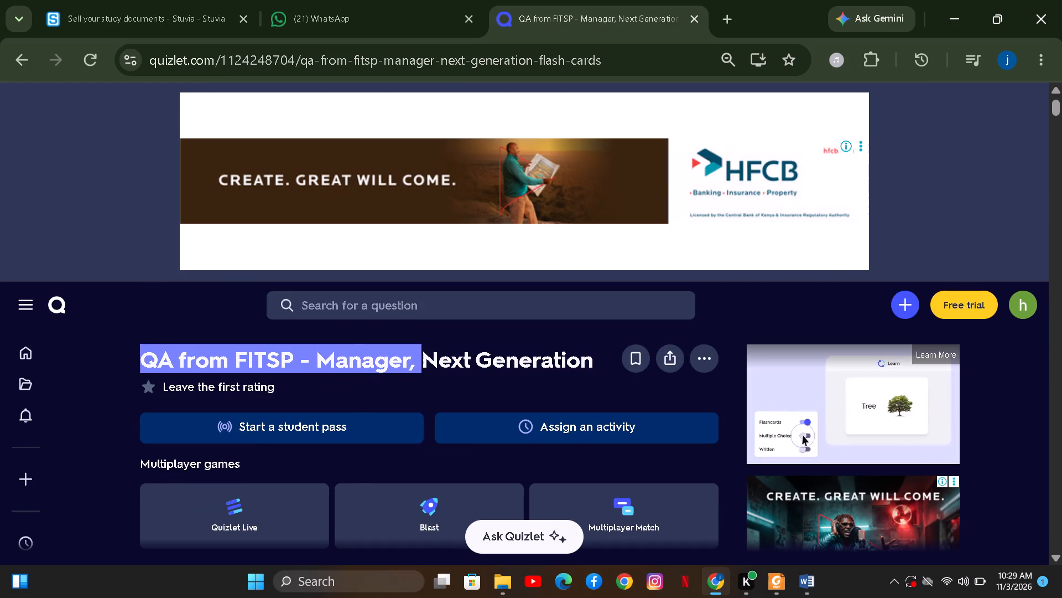
{"action": "left_click_drag", "start_coordinate": [425, 365], "coordinate": [595, 365]}
{"action": "key", "text": "ctrl+c"}
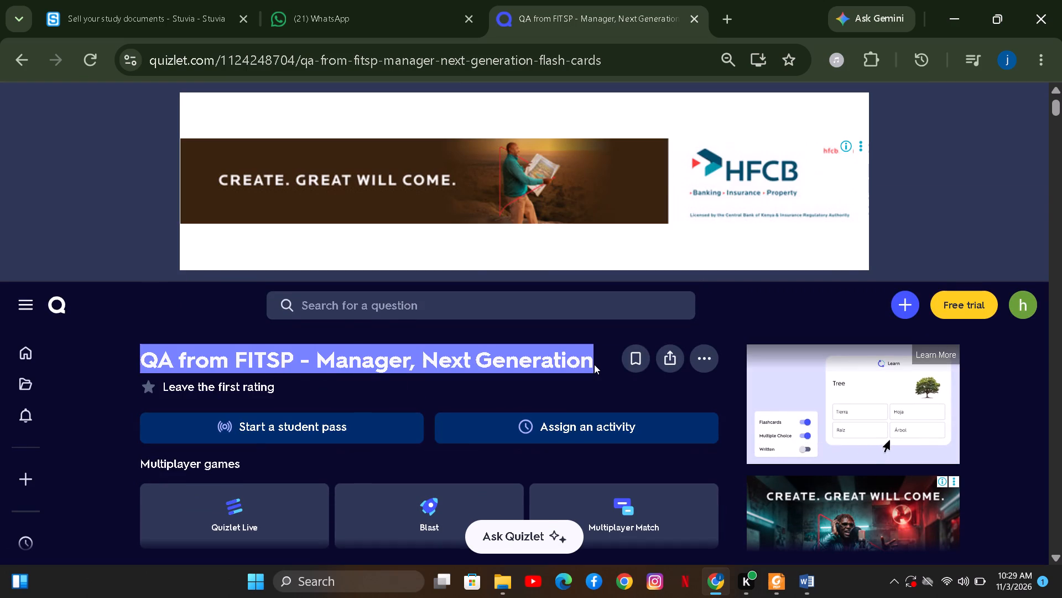
{"action": "key", "text": "ctrl+c"}
{"action": "left_click", "coordinate": [806, 585]}
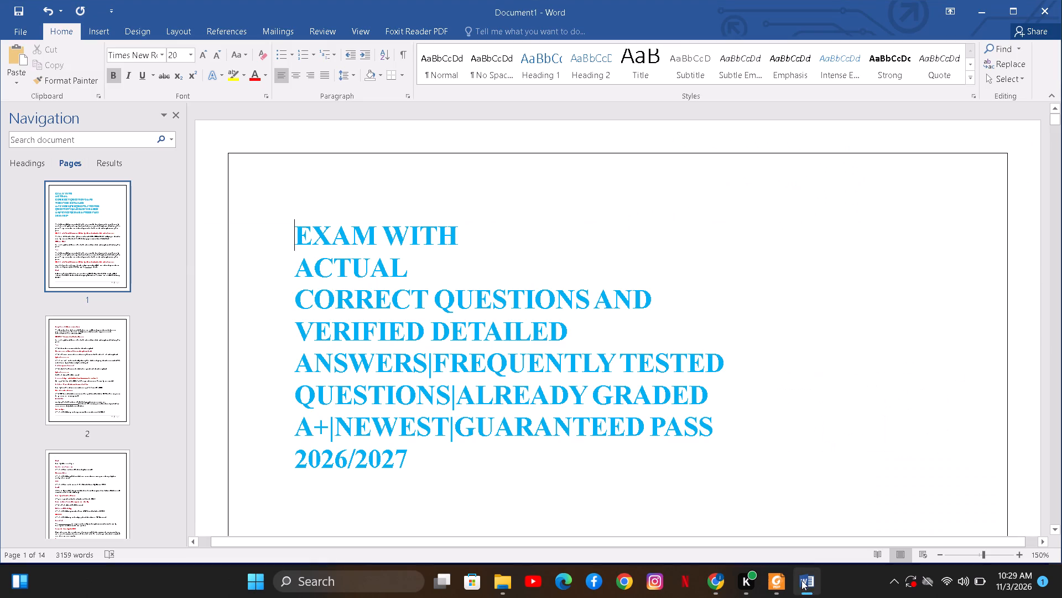
{"action": "key", "text": "ctrl+v"}
{"action": "key", "text": "BackSpace"}
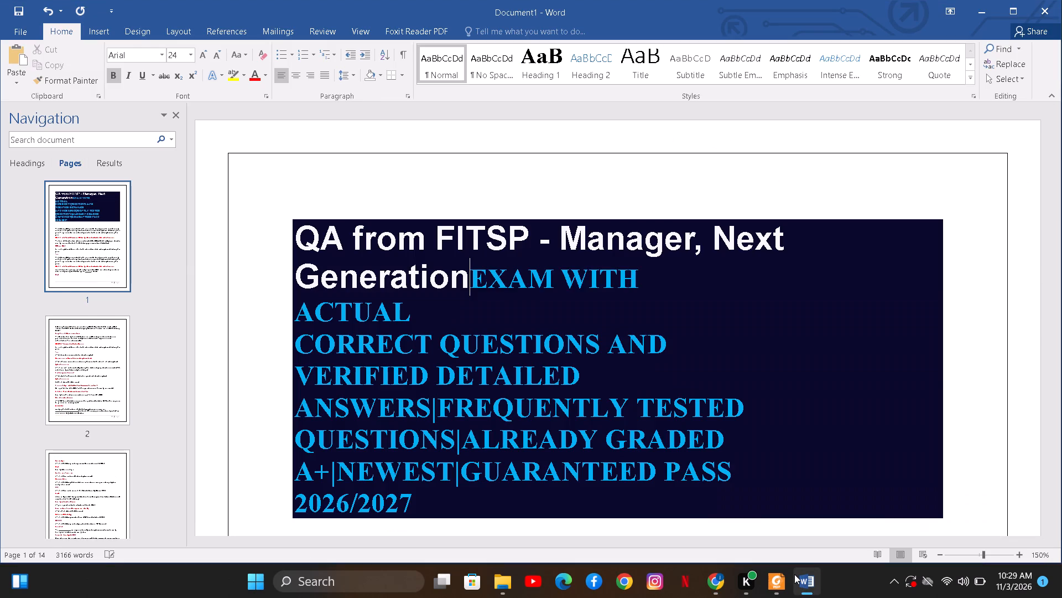
{"action": "key", "text": "space"}
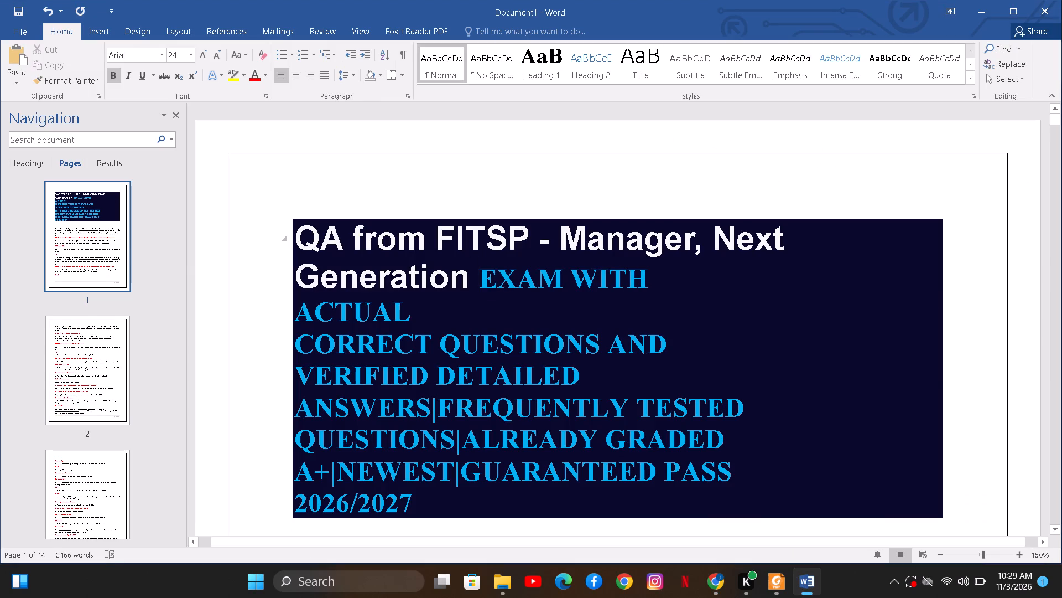
Format the pasted set name in the title as Times New Roman, size 28, uppercase and light blue.
{"action": "left_click_drag", "start_coordinate": [299, 236], "coordinate": [469, 280]}
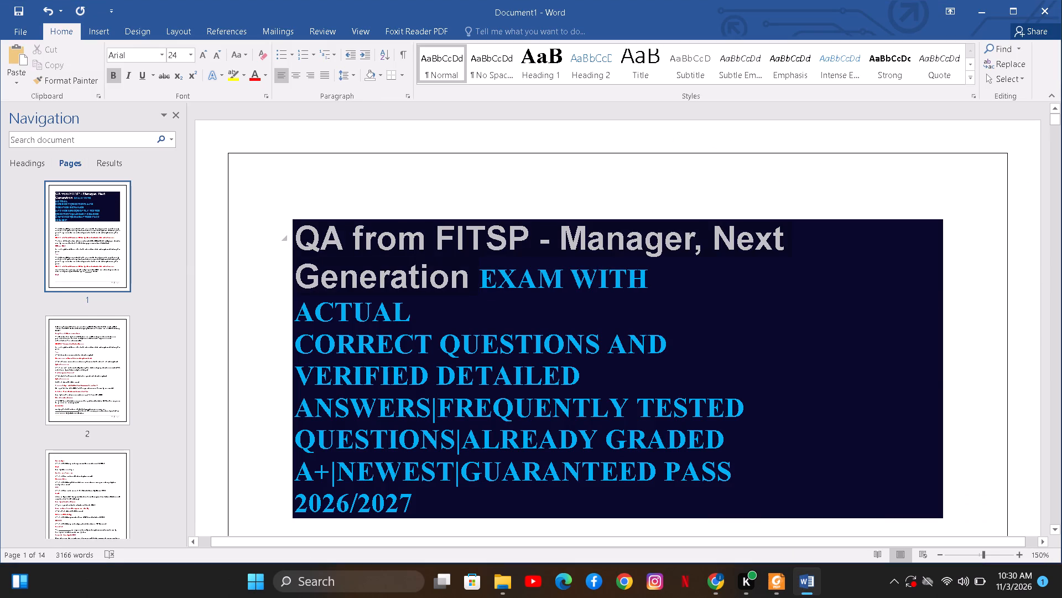
{"action": "left_click_drag", "start_coordinate": [469, 280], "coordinate": [468, 280]}
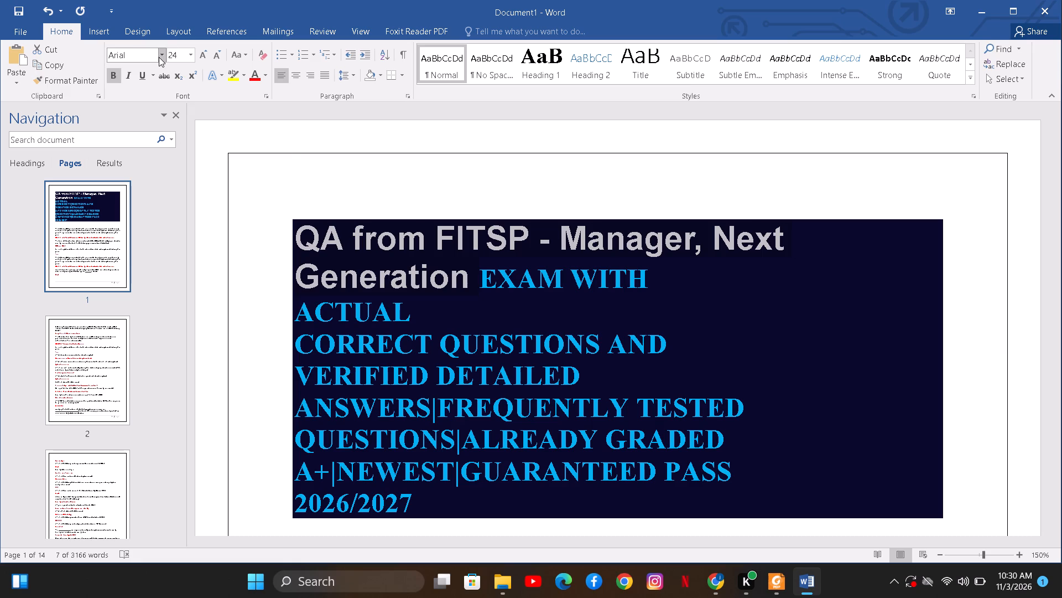
{"action": "left_click", "coordinate": [163, 53]}
{"action": "left_click", "coordinate": [173, 137]}
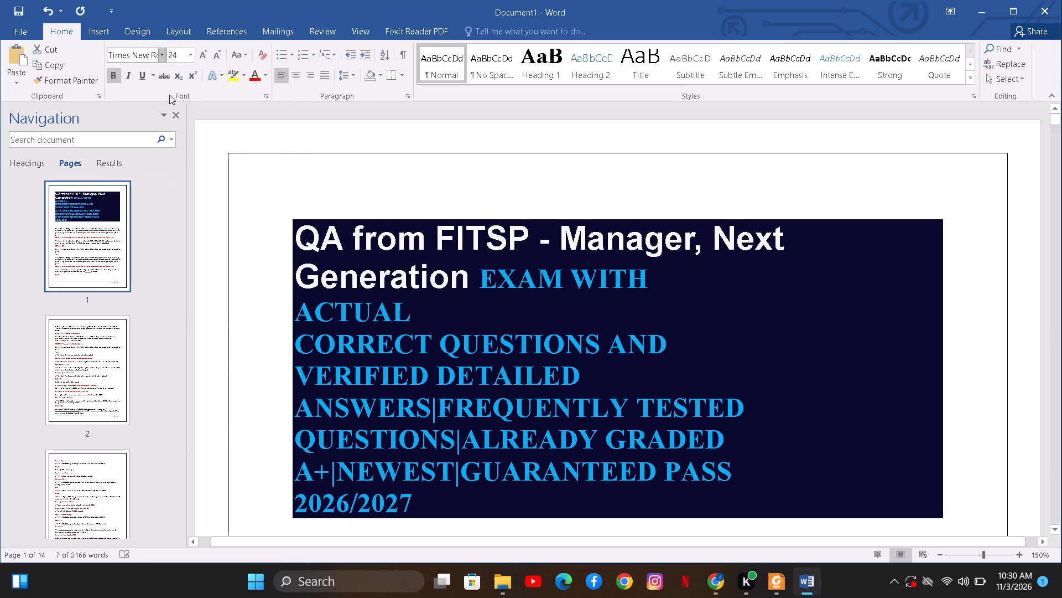
{"action": "left_click", "coordinate": [192, 51]}
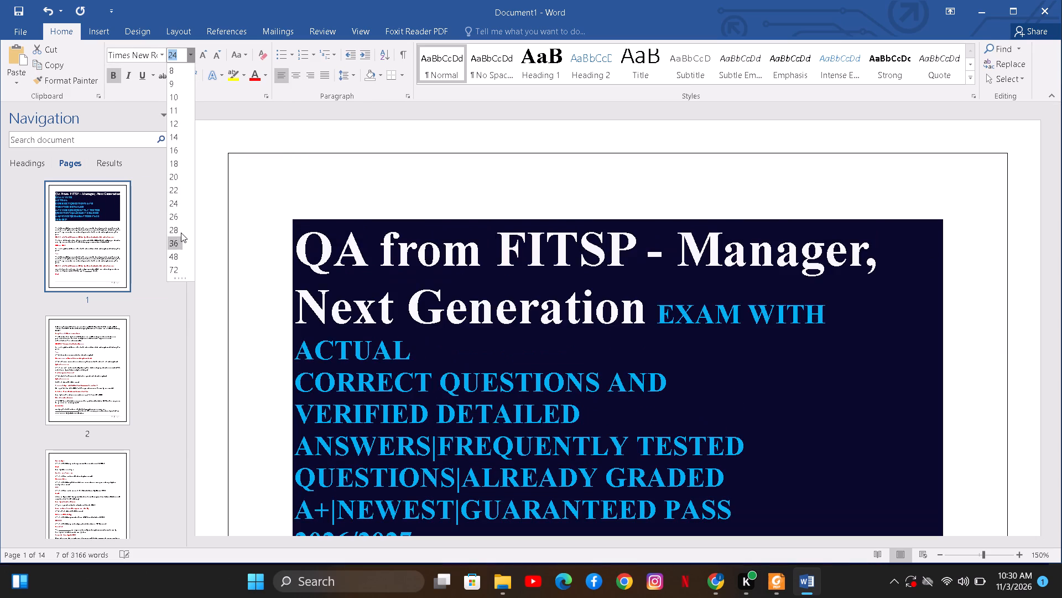
{"action": "left_click", "coordinate": [180, 229]}
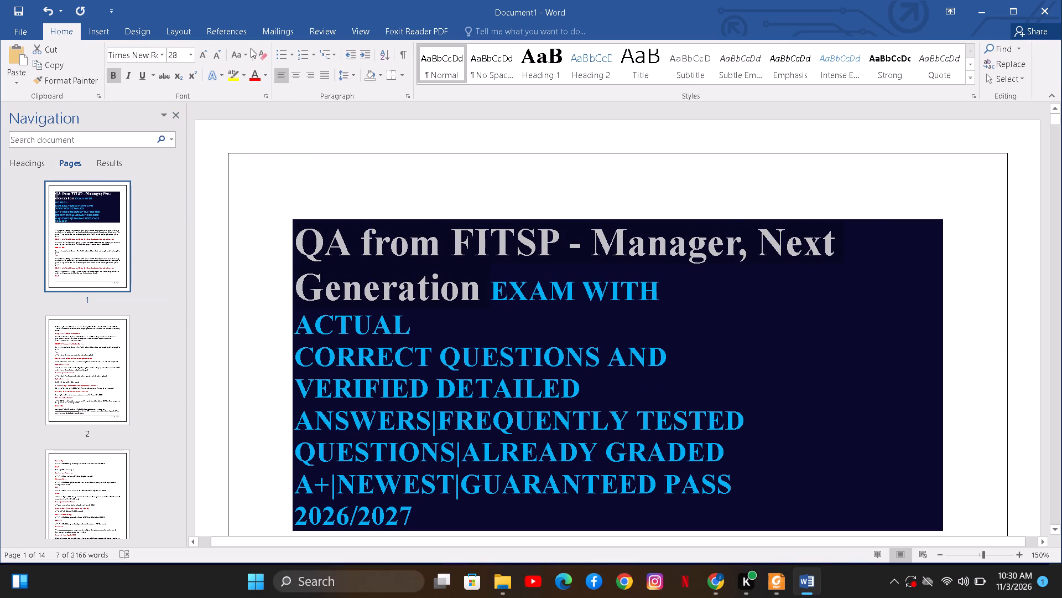
{"action": "left_click", "coordinate": [246, 51]}
{"action": "left_click", "coordinate": [275, 97]}
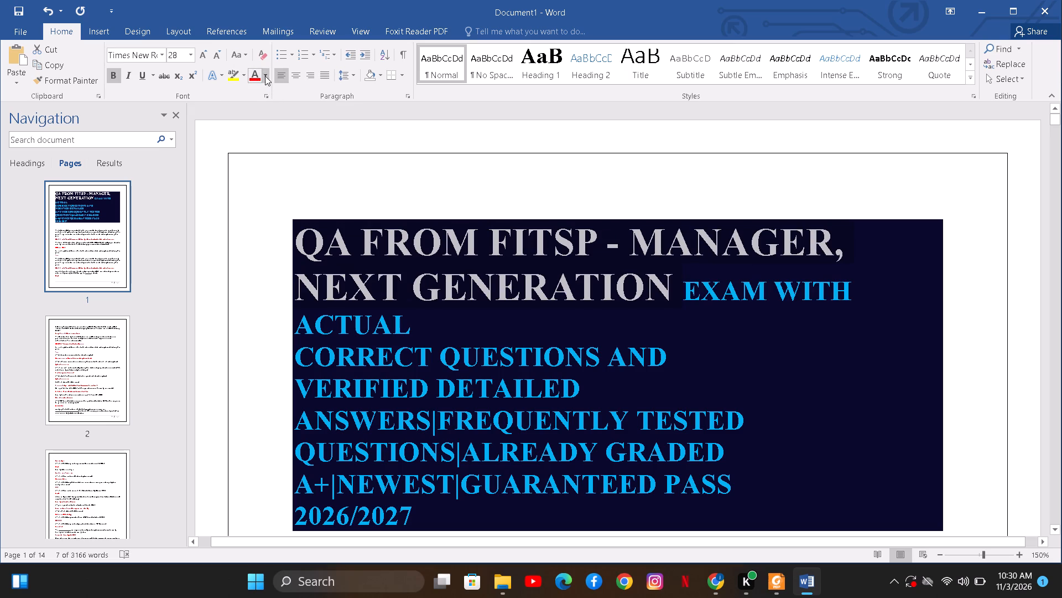
{"action": "left_click", "coordinate": [265, 76]}
{"action": "left_click", "coordinate": [318, 194]}
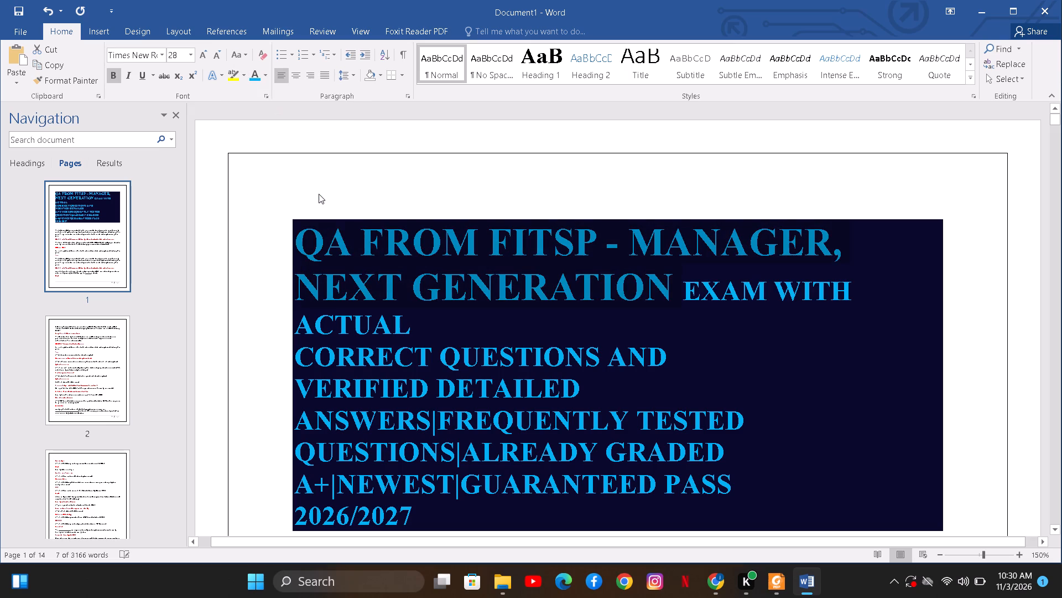
Set the rest of the title, from "EXAM WITH" to "2026/2027", to font size 28.
{"action": "left_click_drag", "start_coordinate": [688, 291], "coordinate": [726, 314]}
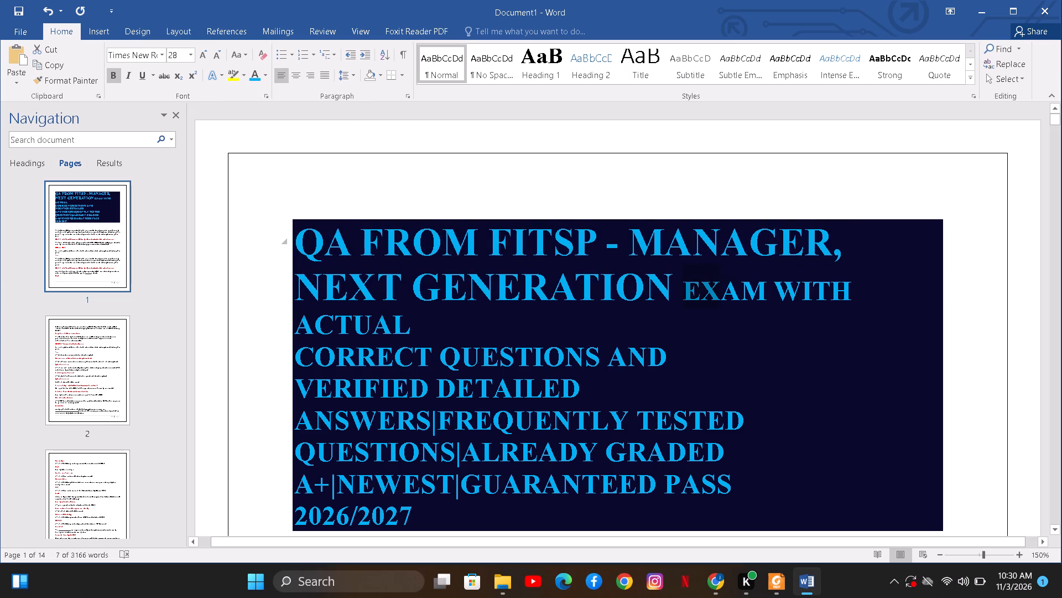
{"action": "left_click_drag", "start_coordinate": [726, 314], "coordinate": [735, 520]}
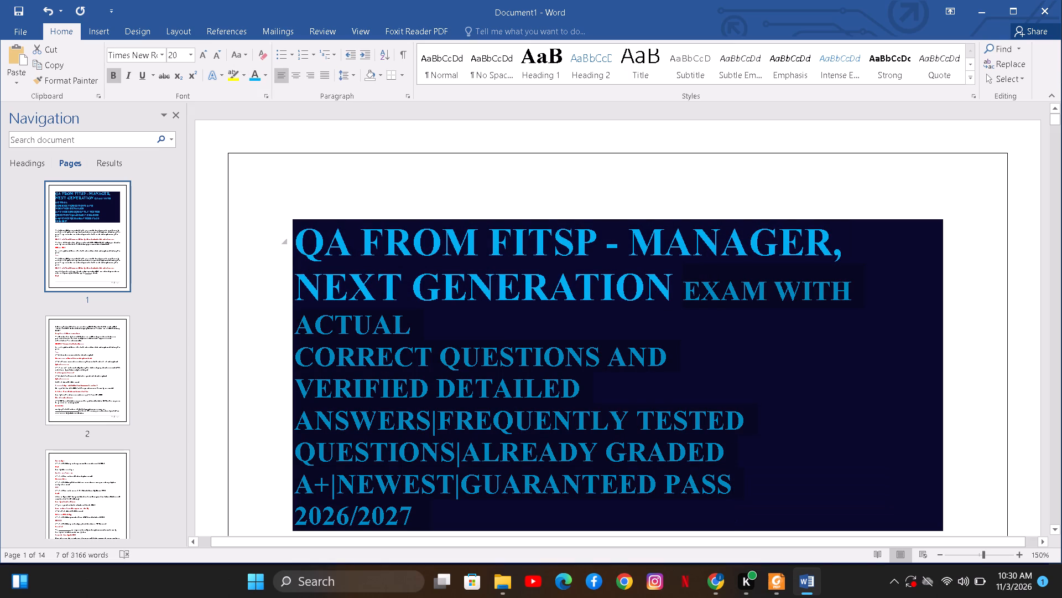
{"action": "left_click", "coordinate": [194, 53]}
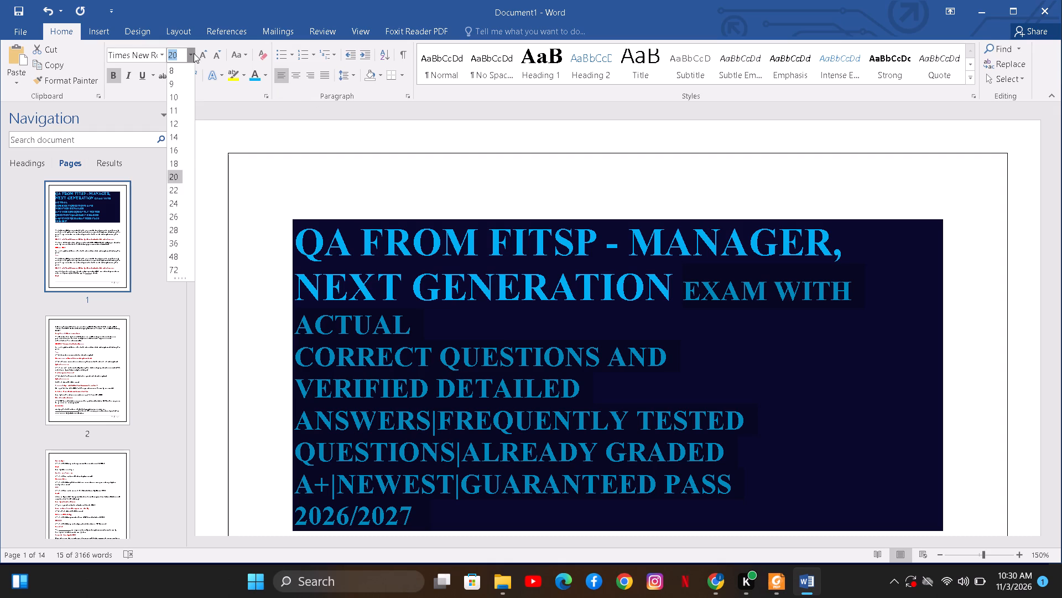
{"action": "left_click", "coordinate": [176, 228]}
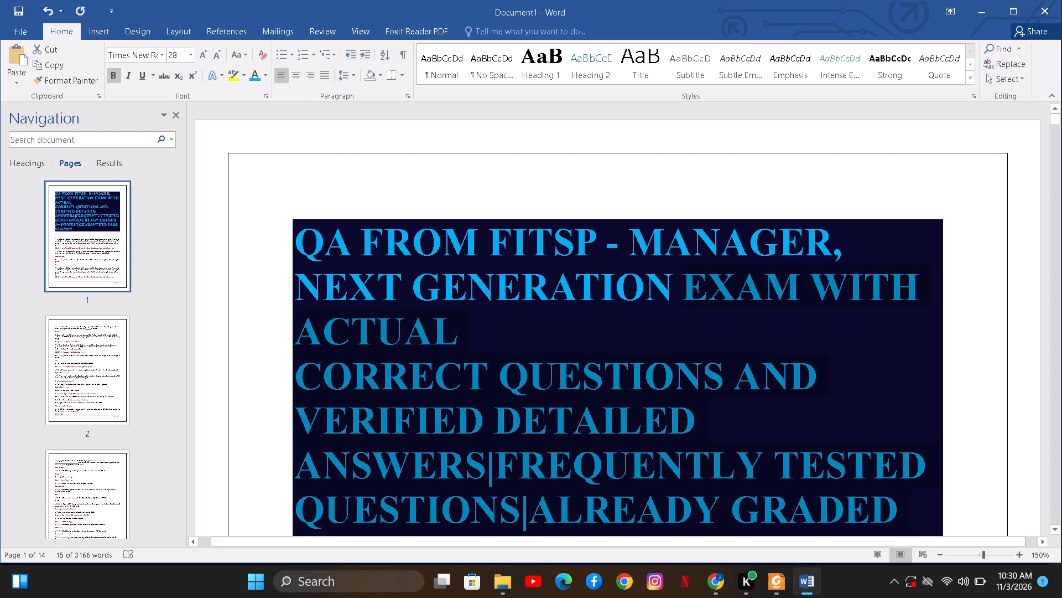
Center the whole title from "QA FROM FITSP" to "2026/2027".
{"action": "left_click_drag", "start_coordinate": [300, 240], "coordinate": [584, 323]}
{"action": "scroll", "coordinate": [584, 321], "scroll_direction": "down", "scroll_amount": 2}
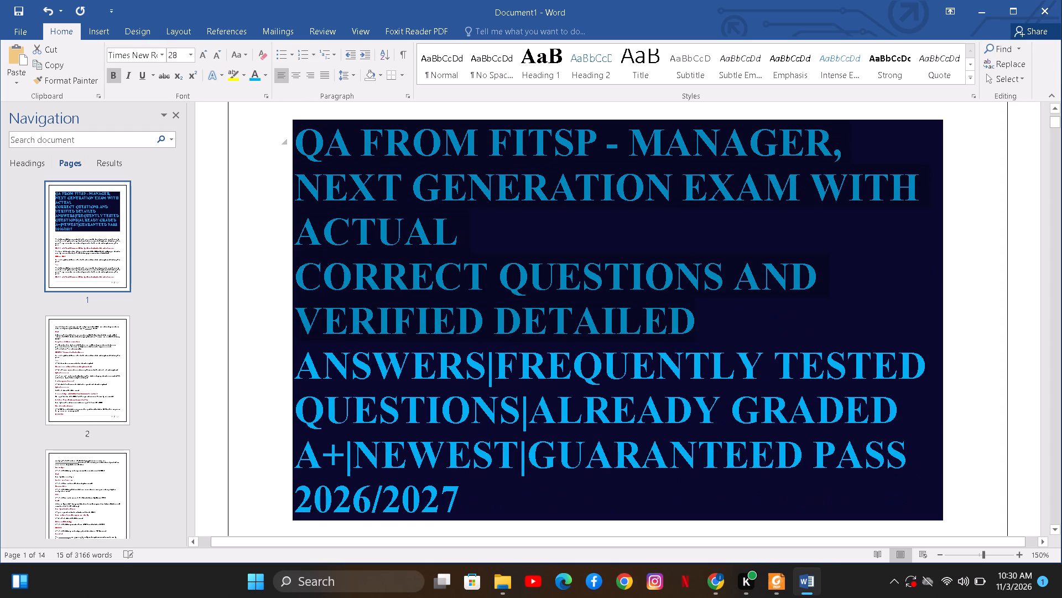
{"action": "left_click_drag", "start_coordinate": [584, 323], "coordinate": [589, 484]}
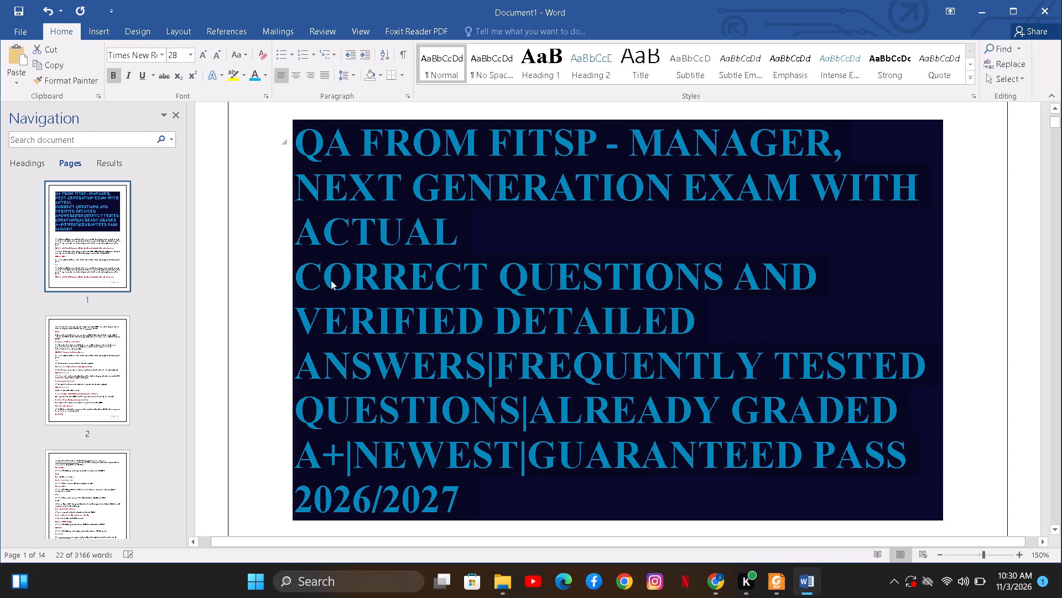
{"action": "left_click", "coordinate": [297, 75]}
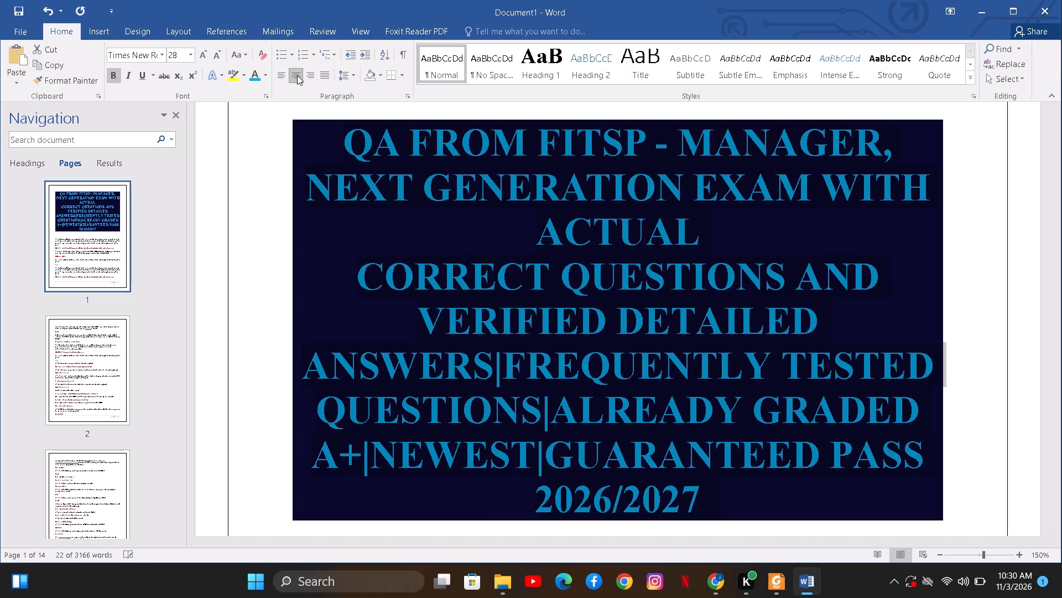
Reduce the font size of the whole title to 22.
{"action": "left_click", "coordinate": [219, 49]}
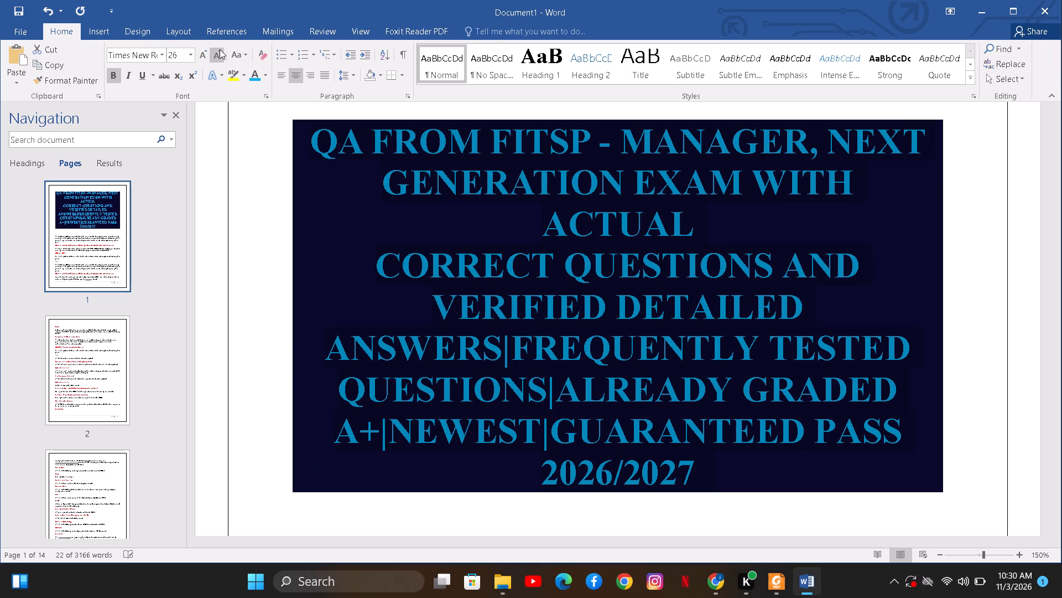
{"action": "left_click", "coordinate": [220, 49]}
{"action": "left_click", "coordinate": [220, 49]}
Delete the empty line between the title and the first question about OMB guidance.
{"action": "scroll", "coordinate": [546, 312], "scroll_direction": "down", "scroll_amount": 2}
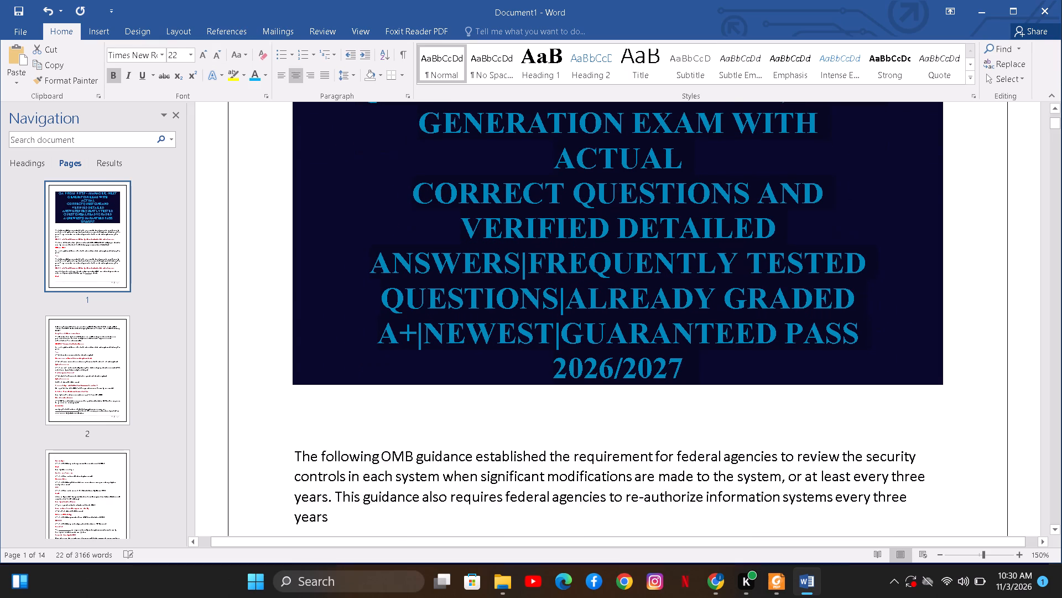
{"action": "scroll", "coordinate": [548, 312], "scroll_direction": "down", "scroll_amount": 1}
{"action": "left_click", "coordinate": [297, 338]}
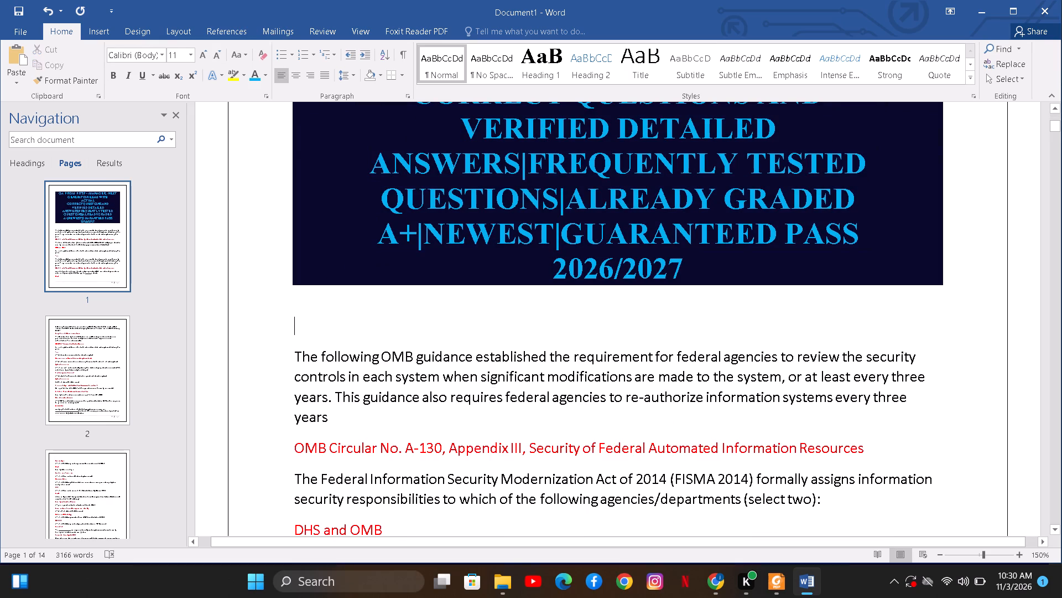
{"action": "key", "text": "BackSpace"}
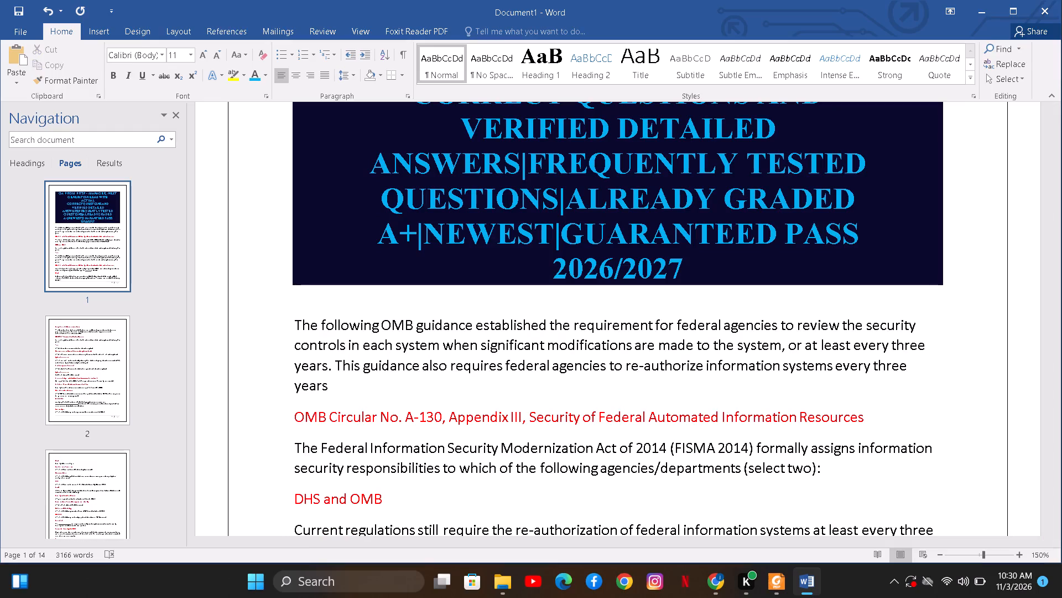
Save the document as a PDF named "QA FROM FITSP" in the GAITOO folder on the Desktop.
{"action": "key", "text": "ctrl+s"}
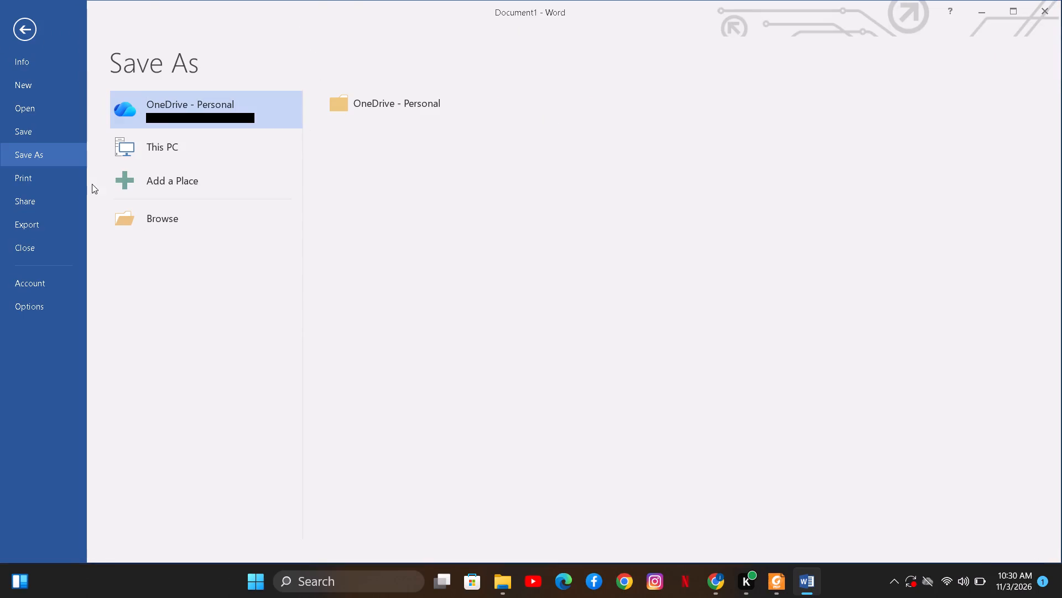
{"action": "left_click", "coordinate": [191, 149]}
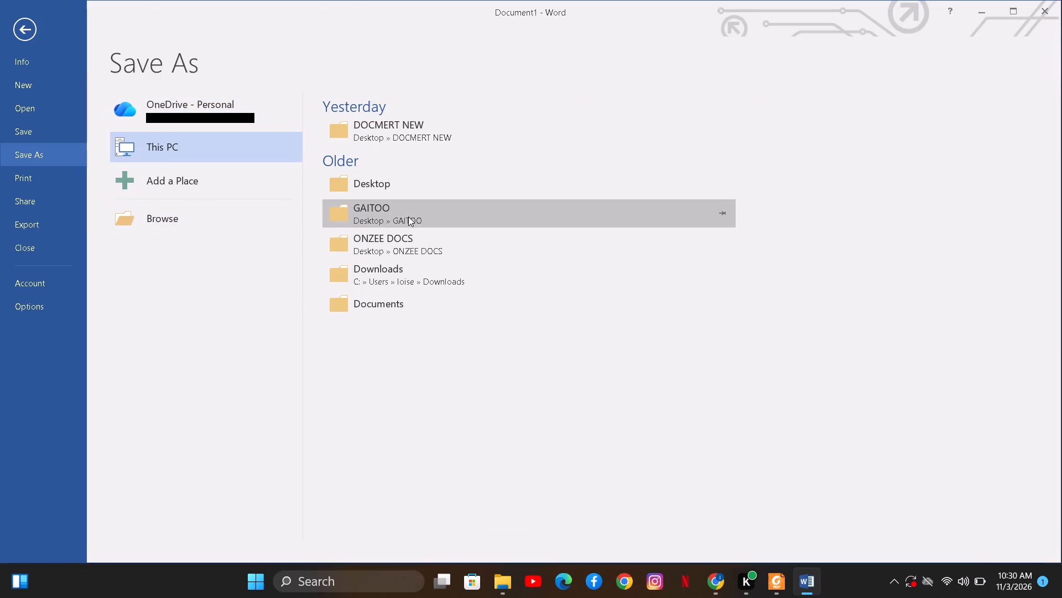
{"action": "left_click", "coordinate": [409, 216]}
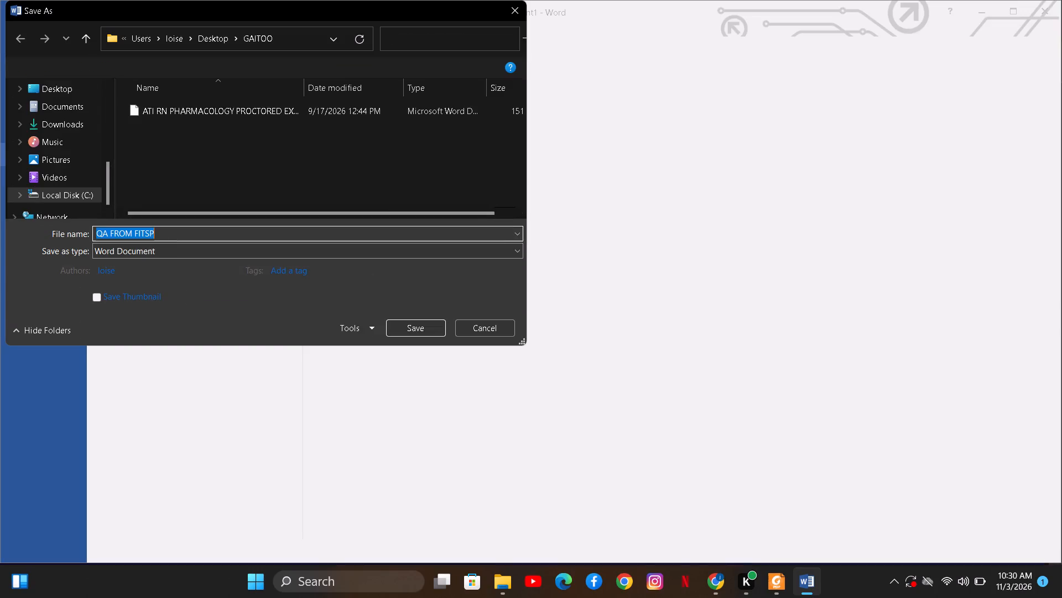
{"action": "left_click", "coordinate": [162, 251]}
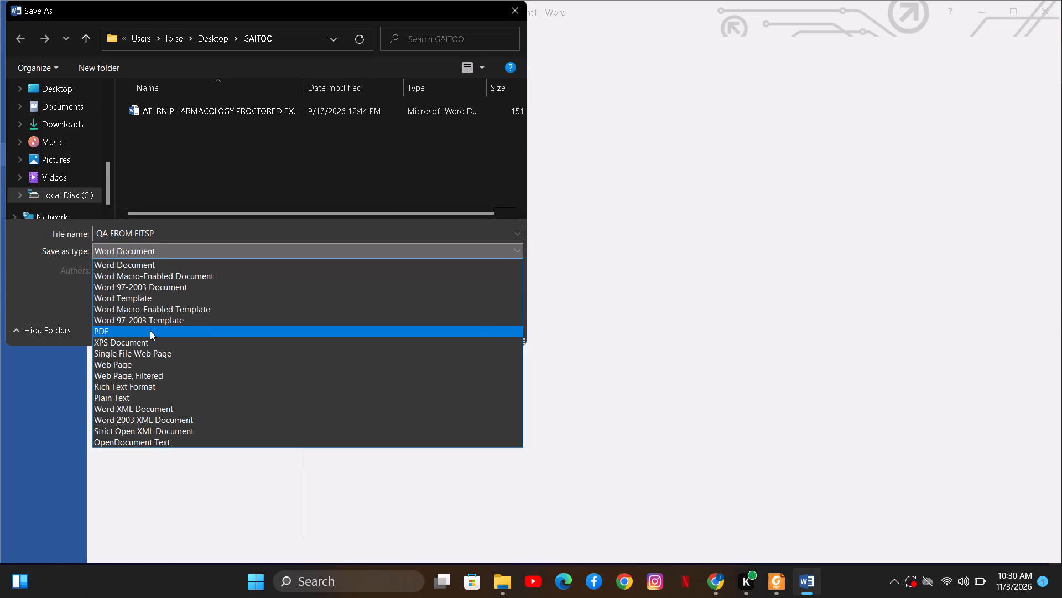
{"action": "left_click", "coordinate": [151, 331]}
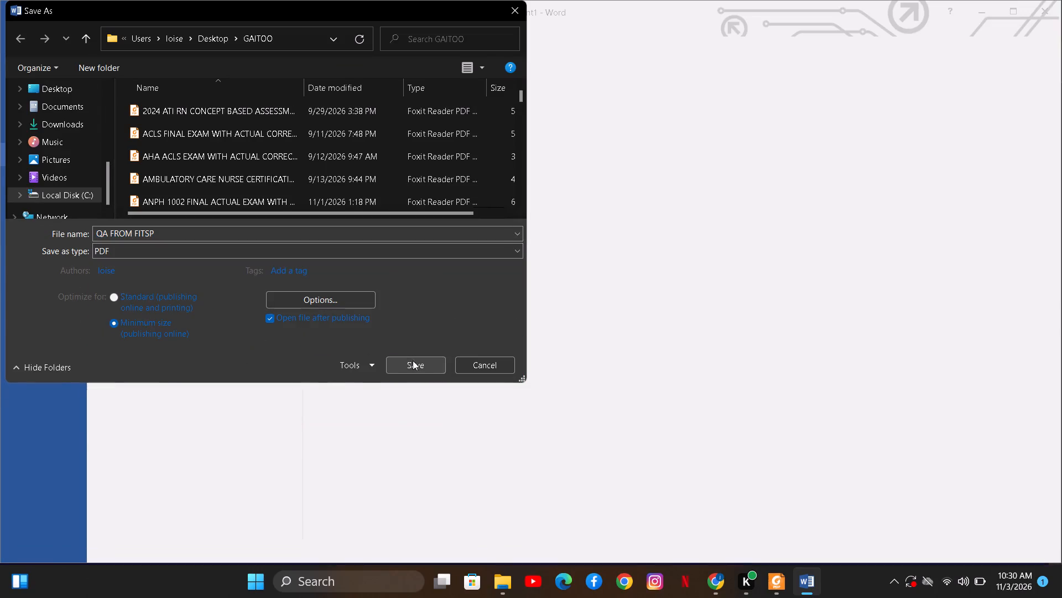
{"action": "left_click", "coordinate": [413, 360]}
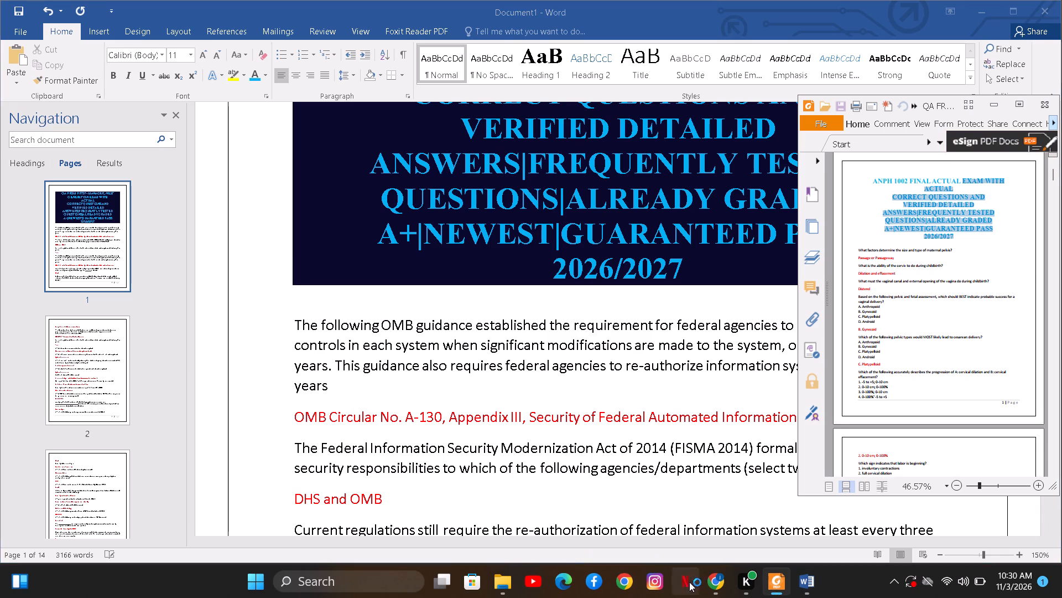
Switch to Chrome, open Docmerit in a new tab and open the "Stutts - ANSC 4395 Animal Breeding & Genetics - Test 2" exam from its latest sales.
{"action": "left_click", "coordinate": [715, 582]}
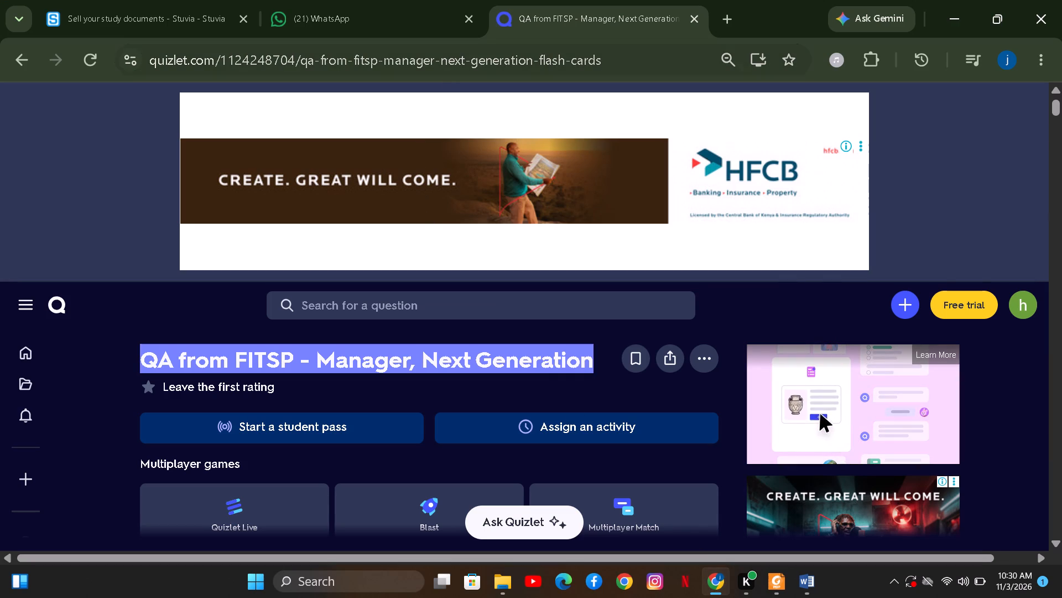
{"action": "left_click", "coordinate": [732, 23]}
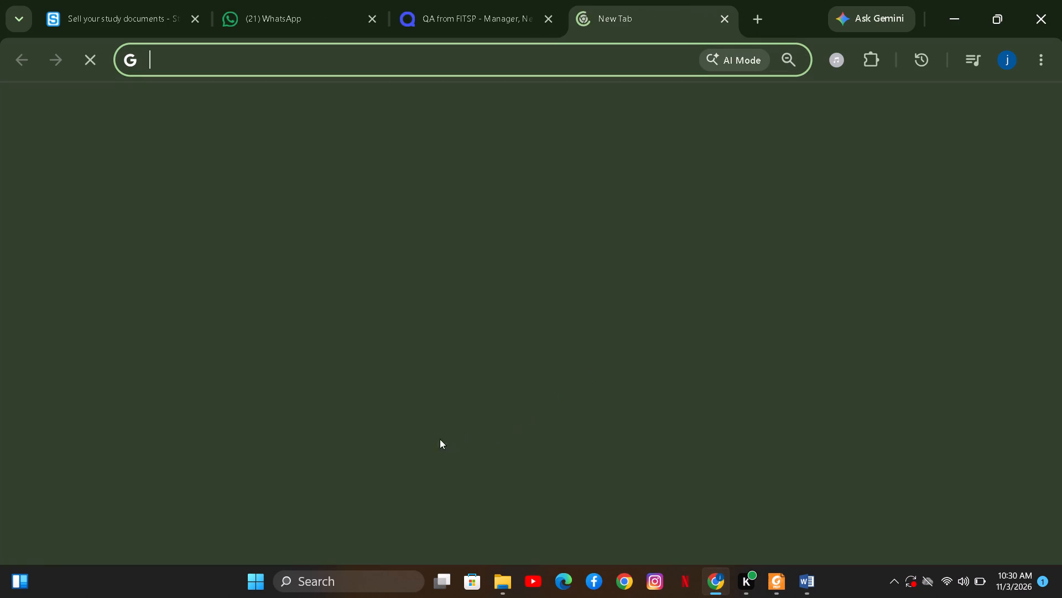
{"action": "left_click", "coordinate": [320, 422]}
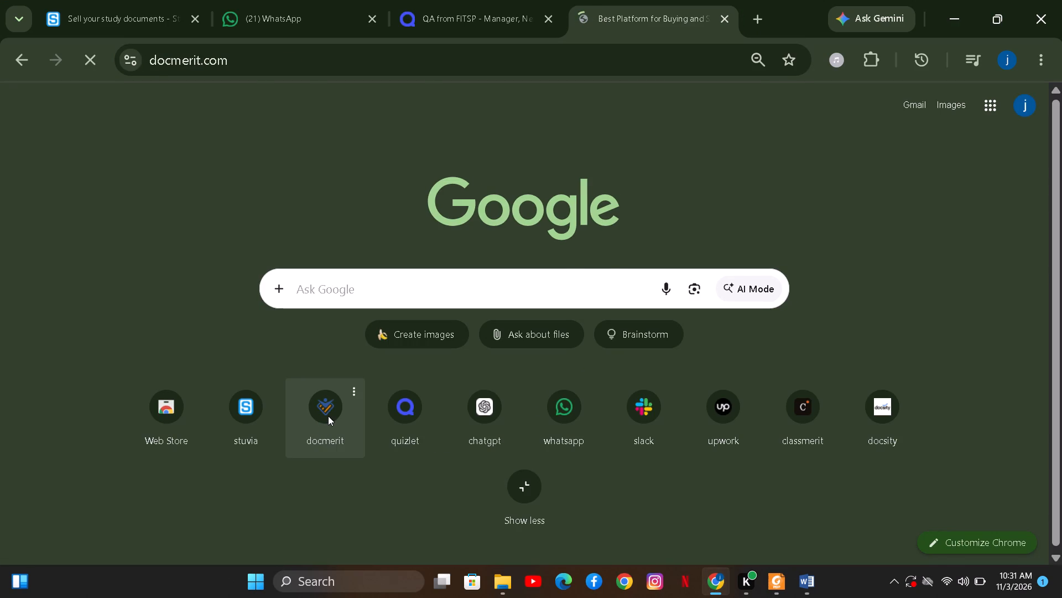
{"action": "scroll", "coordinate": [546, 327], "scroll_direction": "down", "scroll_amount": 12}
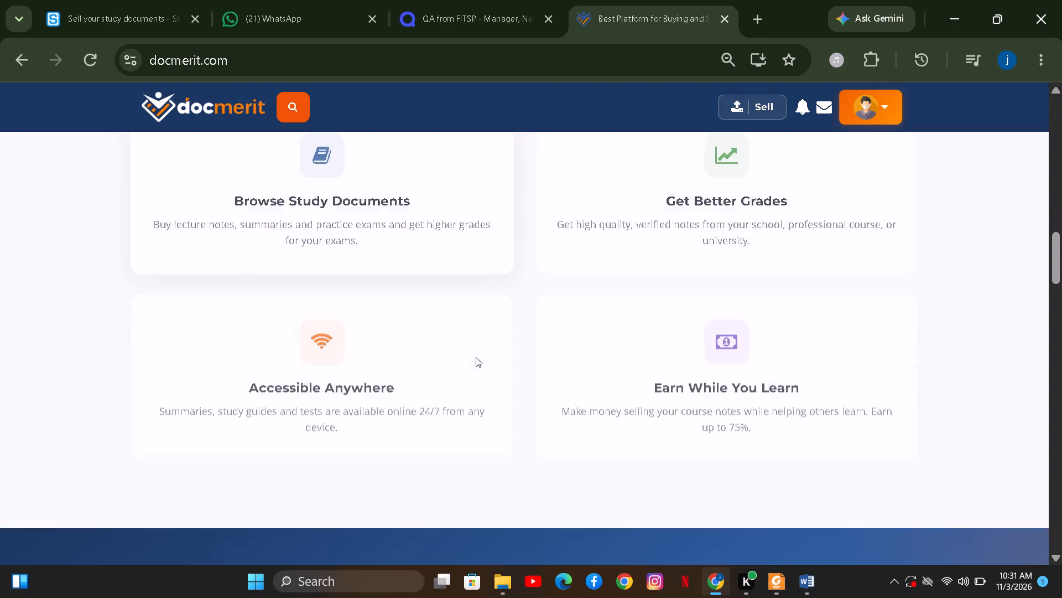
{"action": "scroll", "coordinate": [476, 357], "scroll_direction": "down", "scroll_amount": 20}
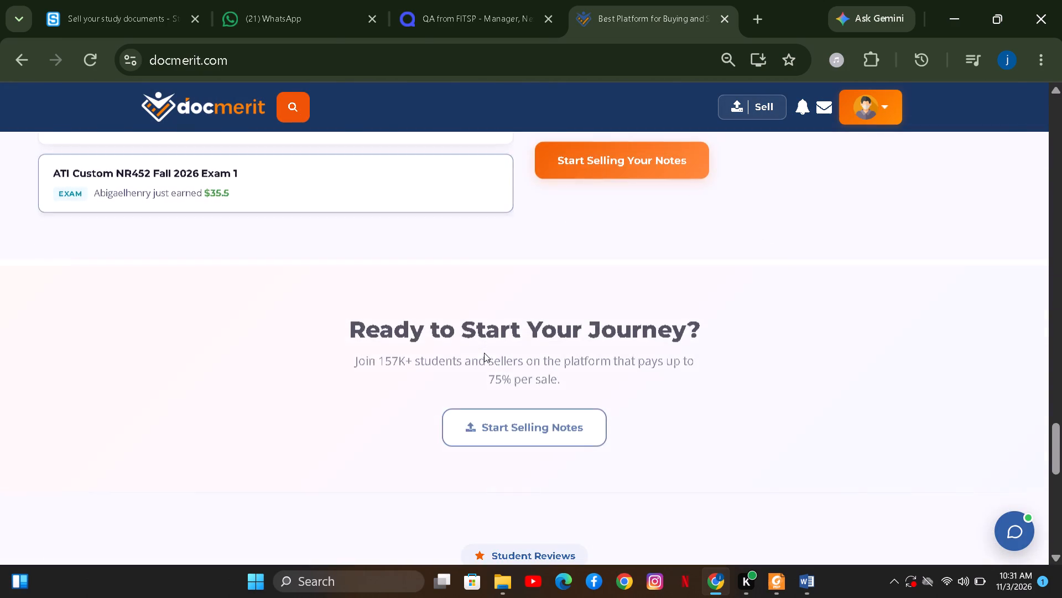
{"action": "scroll", "coordinate": [486, 352], "scroll_direction": "up", "scroll_amount": 5}
{"action": "scroll", "coordinate": [200, 415], "scroll_direction": "down", "scroll_amount": 1}
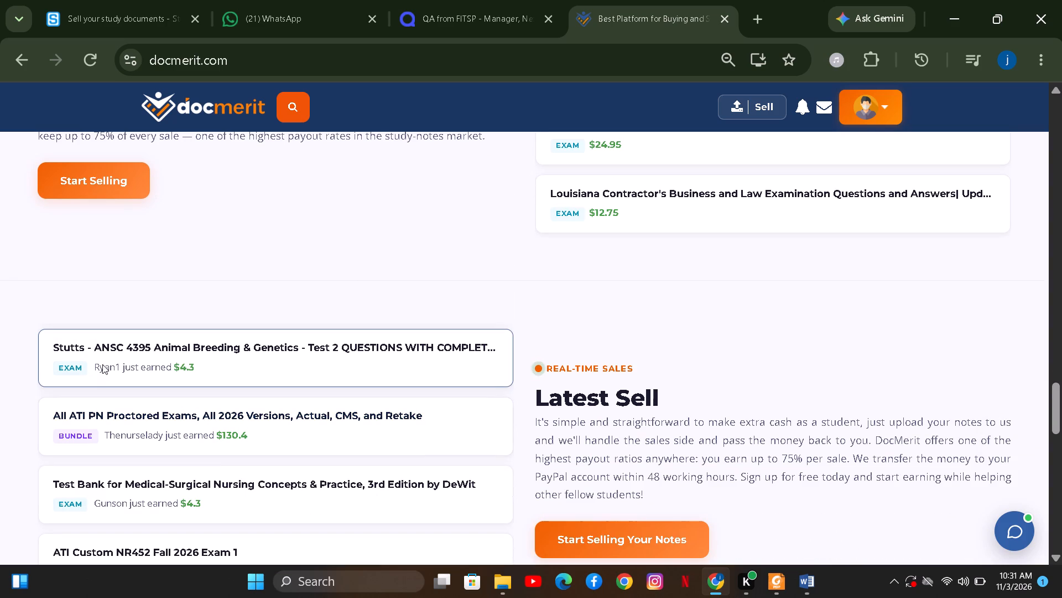
{"action": "left_click", "coordinate": [213, 349]}
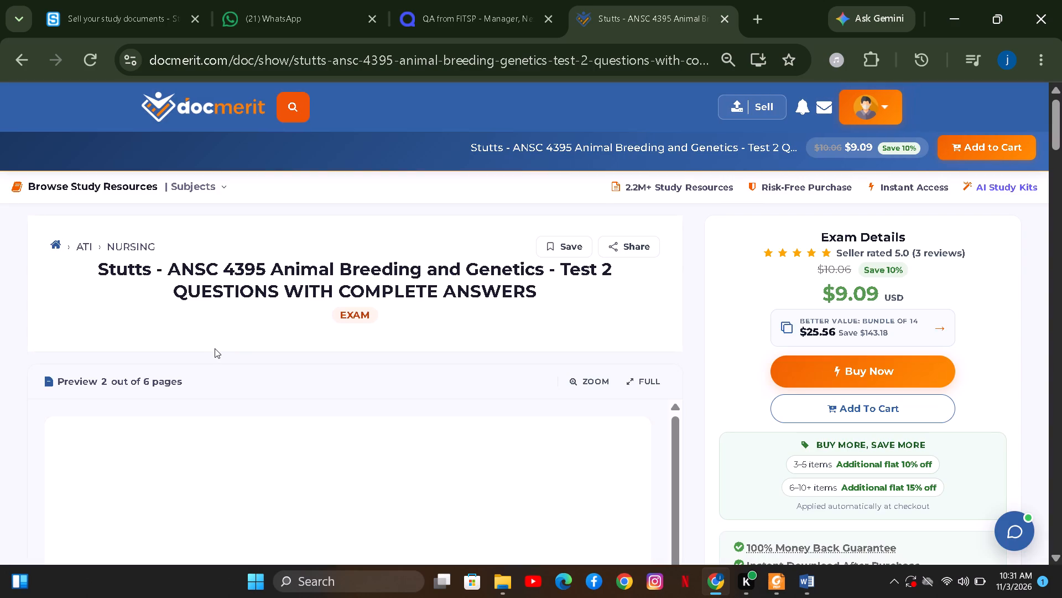
Check the exam's preview and copy "Stutts - ANSC 4395 Animal Breeding and Genetics - Test 2" from the listing's title.
{"action": "scroll", "coordinate": [215, 348], "scroll_direction": "down", "scroll_amount": 4}
{"action": "scroll", "coordinate": [217, 348], "scroll_direction": "up", "scroll_amount": 3}
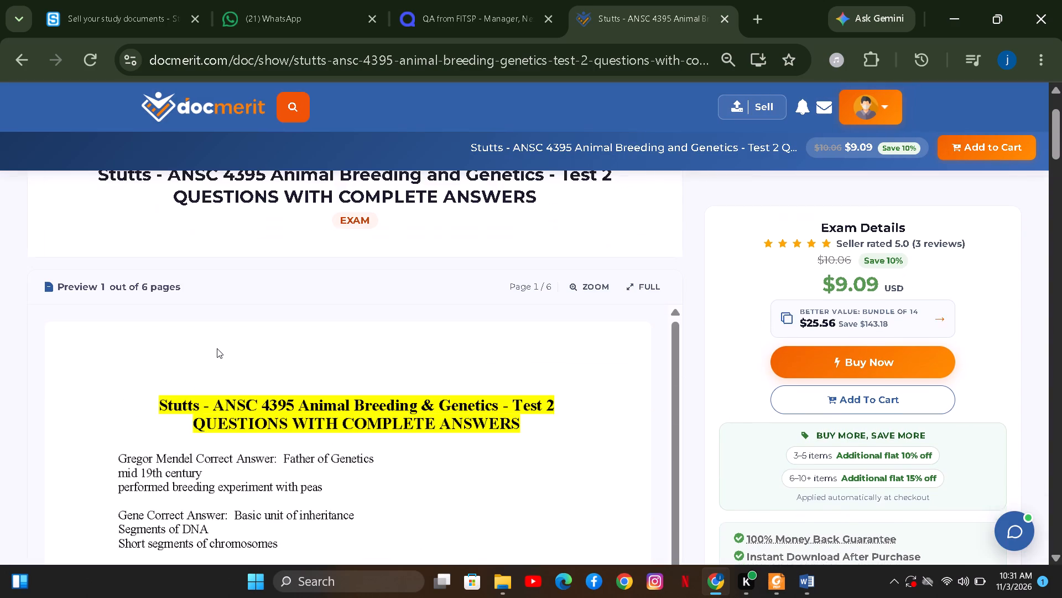
{"action": "scroll", "coordinate": [217, 348], "scroll_direction": "down", "scroll_amount": 1}
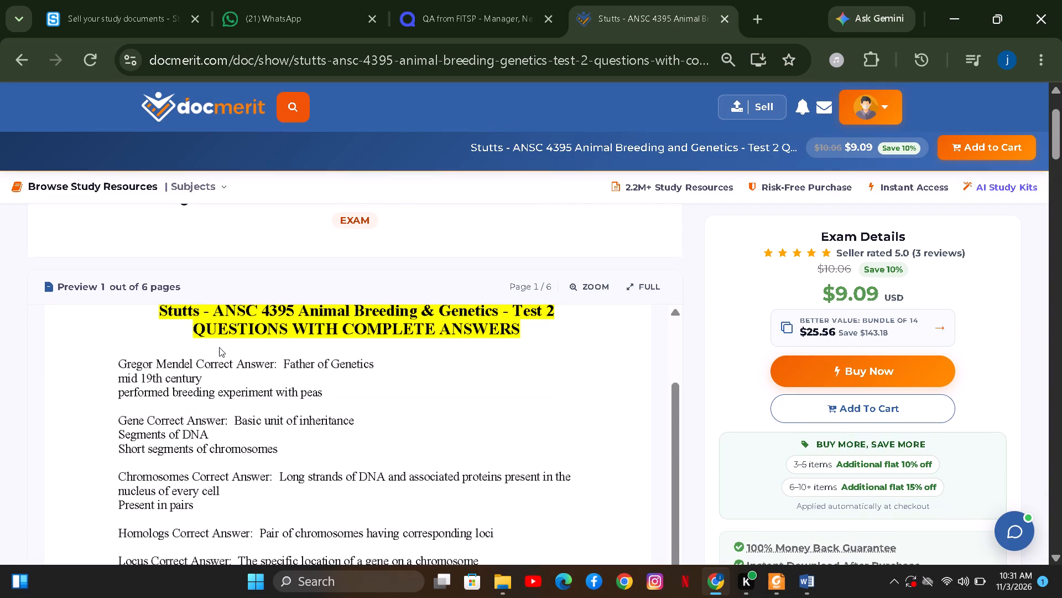
{"action": "scroll", "coordinate": [218, 342], "scroll_direction": "up", "scroll_amount": 11}
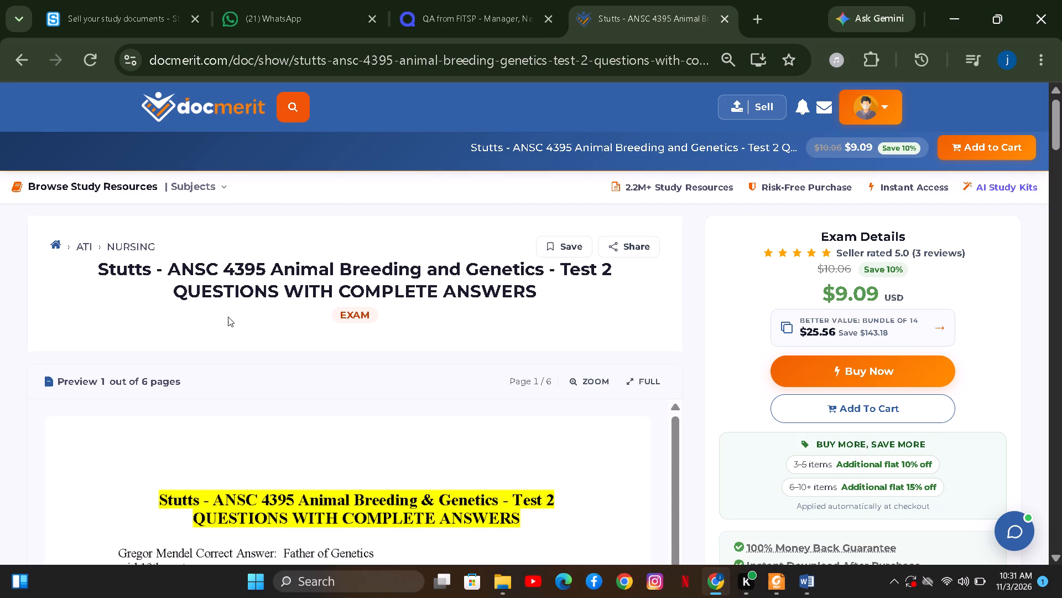
{"action": "left_click_drag", "start_coordinate": [99, 269], "coordinate": [101, 270]}
{"action": "left_click_drag", "start_coordinate": [101, 270], "coordinate": [404, 277]}
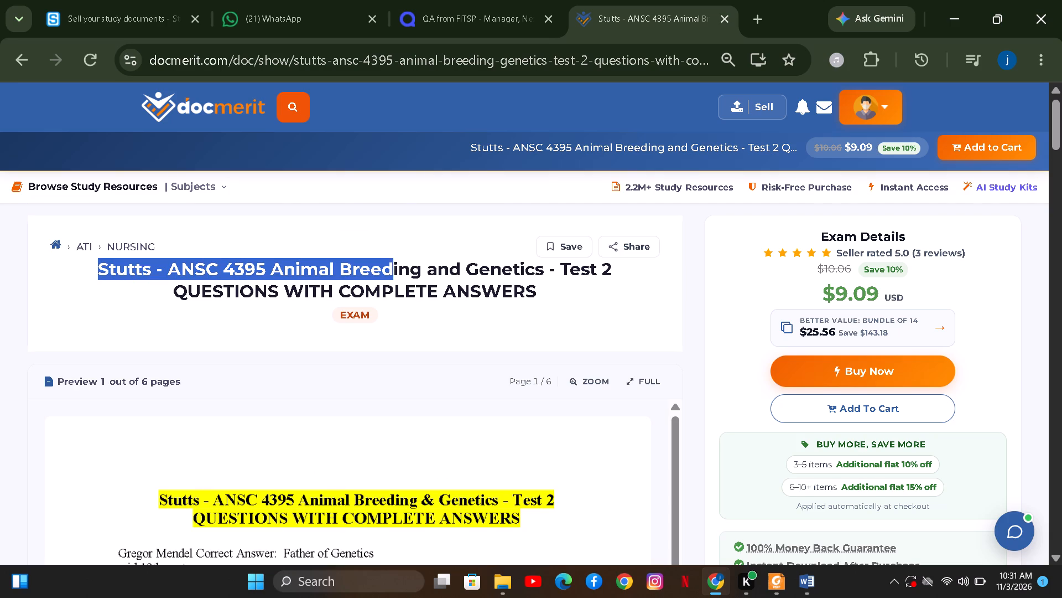
{"action": "left_click_drag", "start_coordinate": [404, 277], "coordinate": [548, 262]}
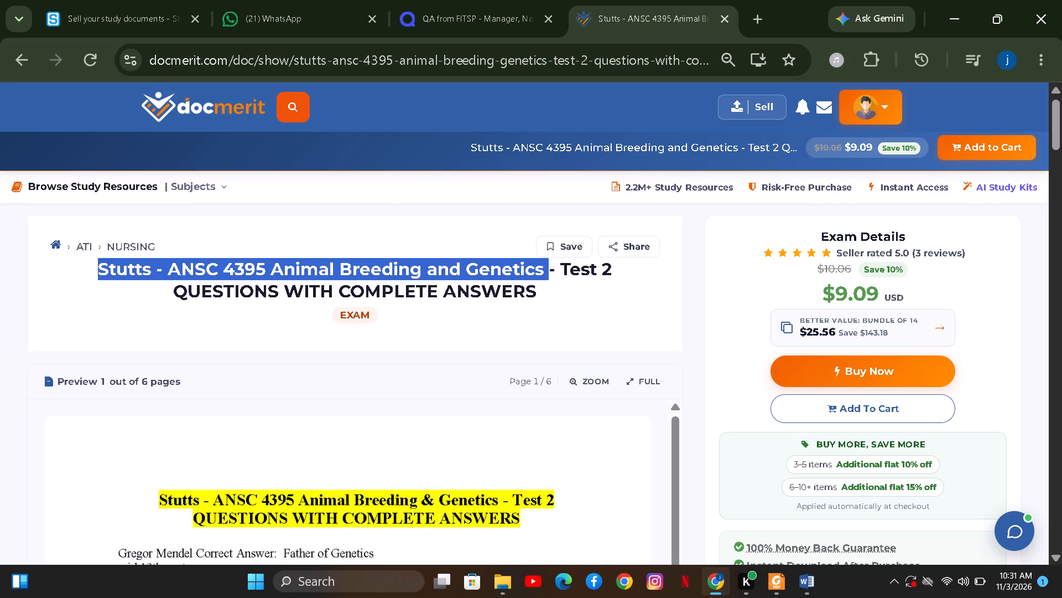
{"action": "left_click_drag", "start_coordinate": [548, 262], "coordinate": [644, 268]}
{"action": "key", "text": "ctrl+c"}
{"action": "key", "text": "ctrl+c"}
{"action": "key", "text": "ctrl+c"}
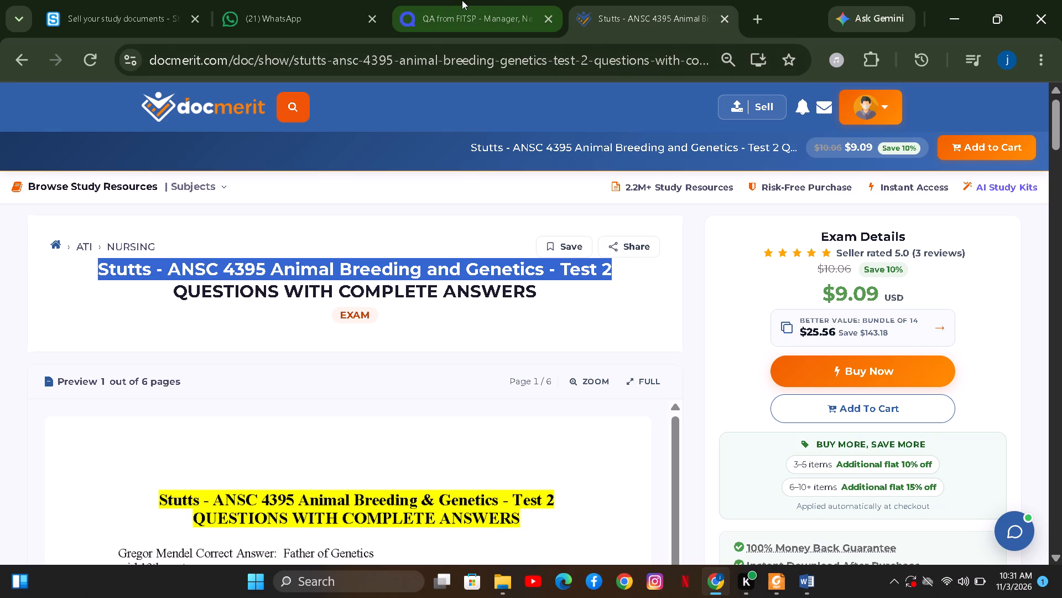
Leave the finished FITSP set on Quizlet and search the site for the copied exam title.
{"action": "left_click", "coordinate": [466, 14]}
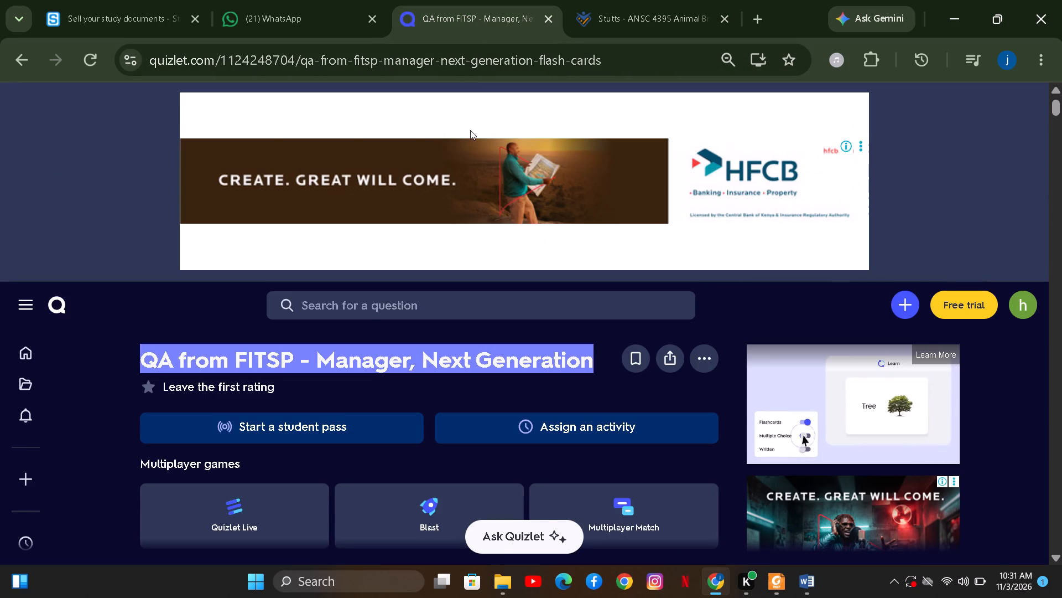
{"action": "left_click", "coordinate": [17, 66]}
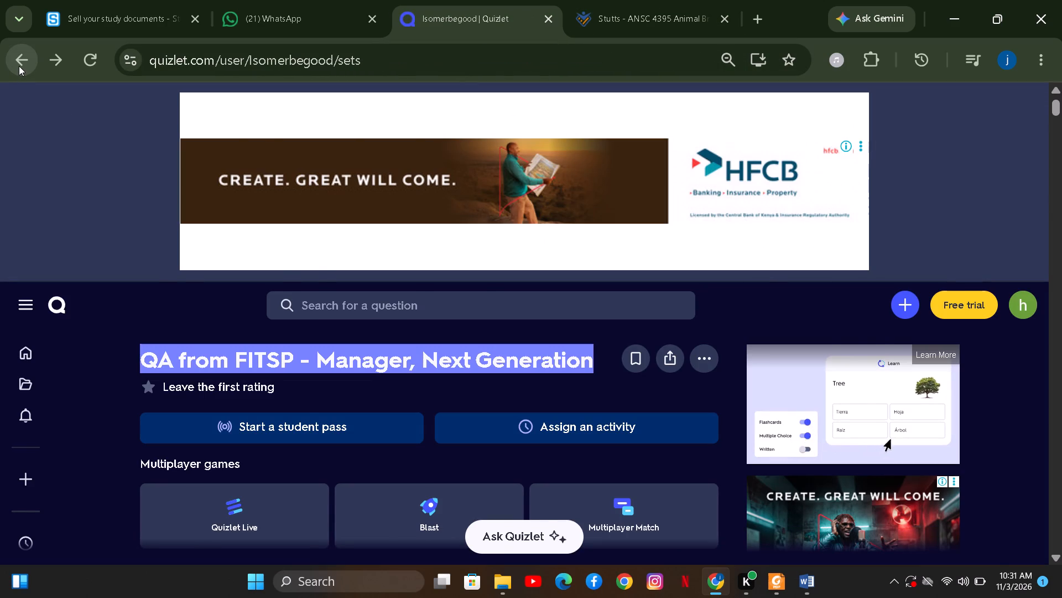
{"action": "left_click", "coordinate": [445, 104]}
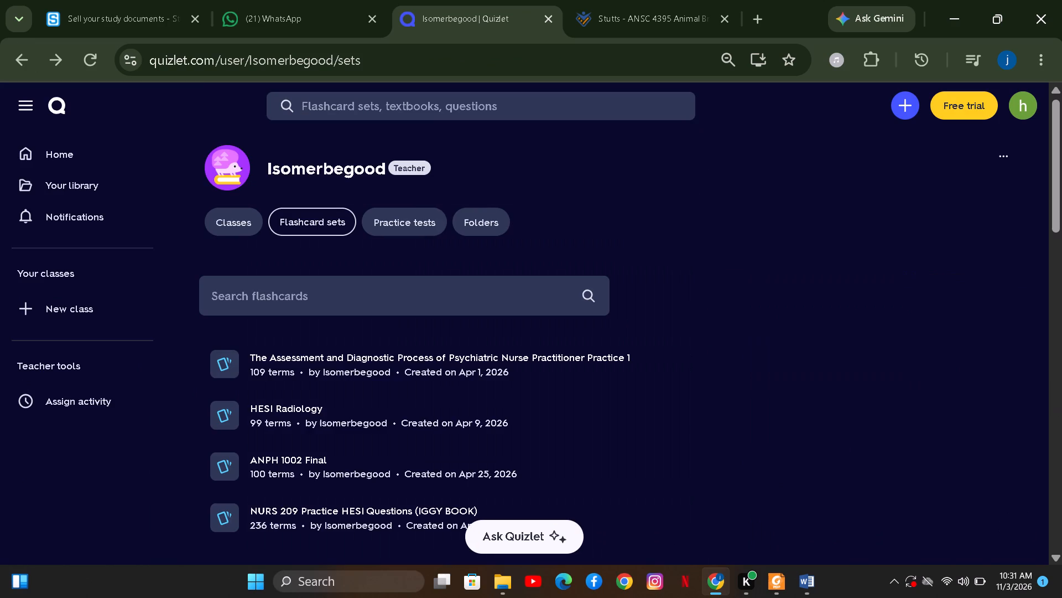
{"action": "left_click", "coordinate": [446, 104]}
{"action": "key", "text": "ctrl+v"}
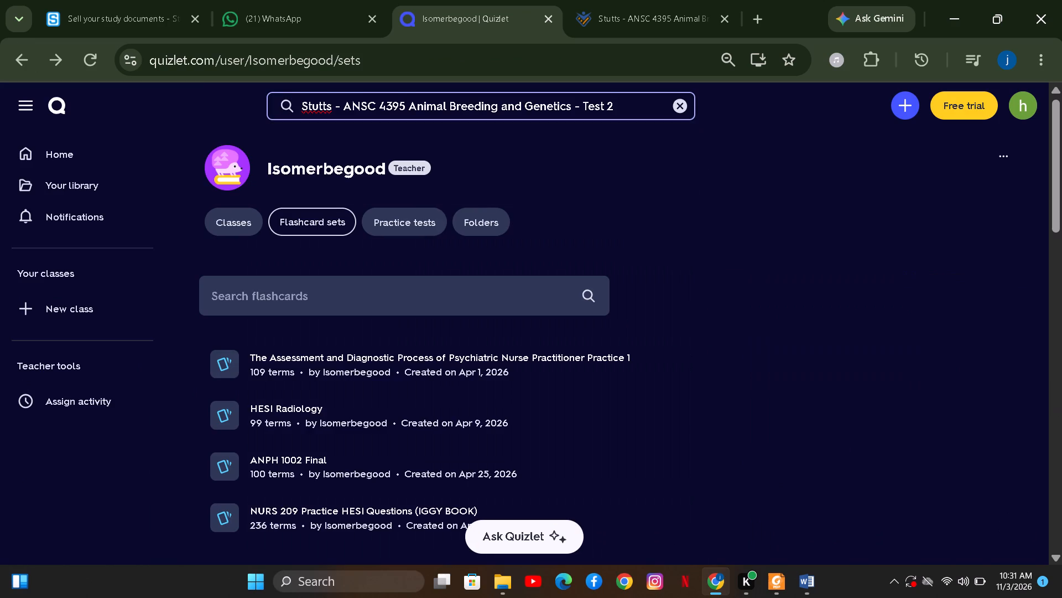
{"action": "key", "text": "Return"}
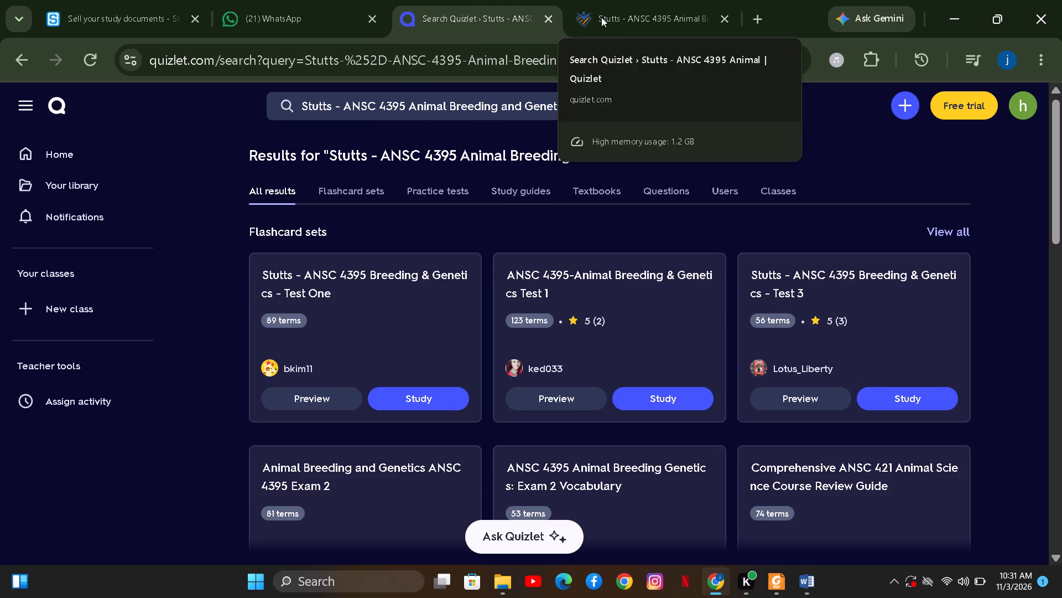
Compare the flashcard sets in the Quizlet results with the title and previewed questions of the Docmerit exam.
{"action": "left_click", "coordinate": [620, 13]}
{"action": "scroll", "coordinate": [330, 315], "scroll_direction": "down", "scroll_amount": 3}
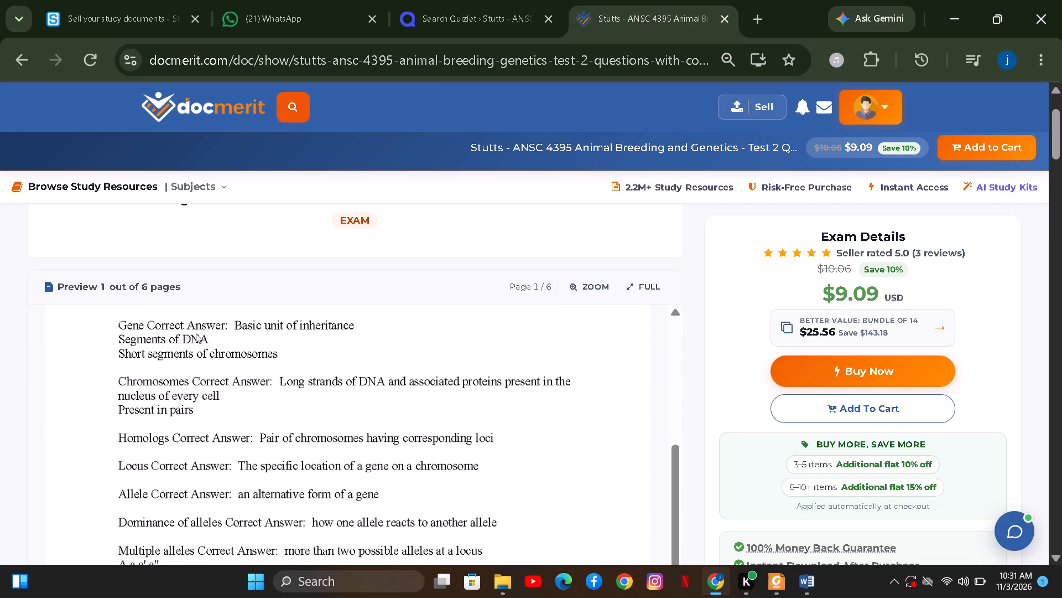
{"action": "scroll", "coordinate": [207, 334], "scroll_direction": "up", "scroll_amount": 1}
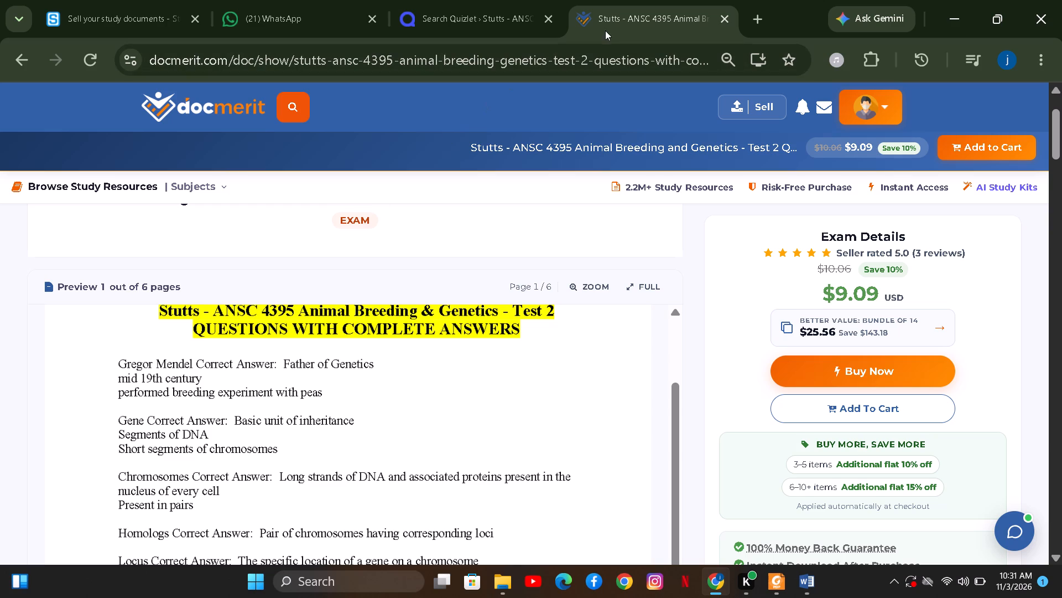
{"action": "left_click", "coordinate": [487, 19]}
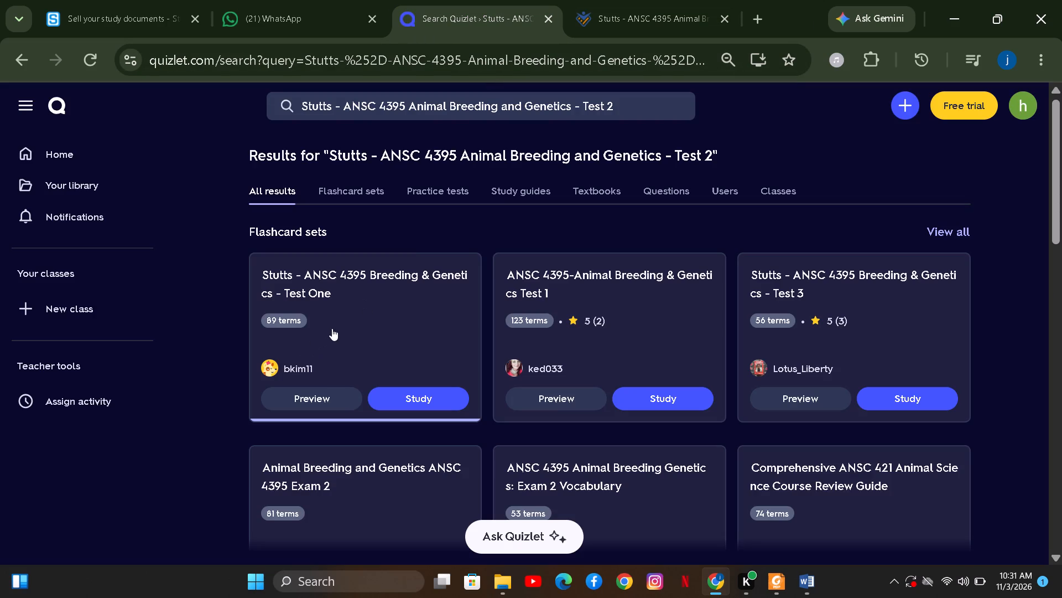
{"action": "left_click", "coordinate": [631, 17]}
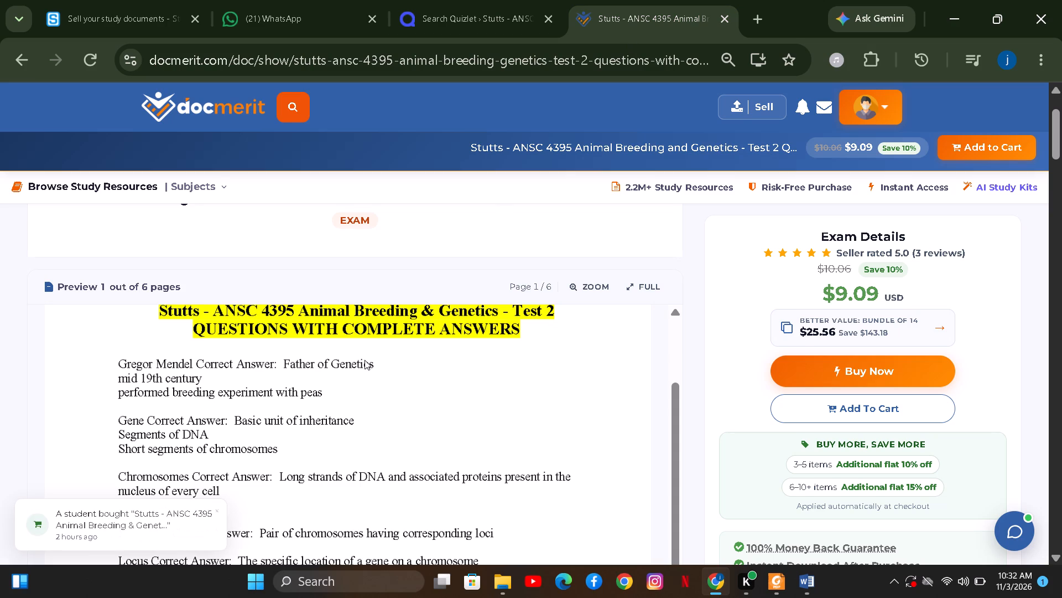
{"action": "scroll", "coordinate": [366, 360], "scroll_direction": "up", "scroll_amount": 5}
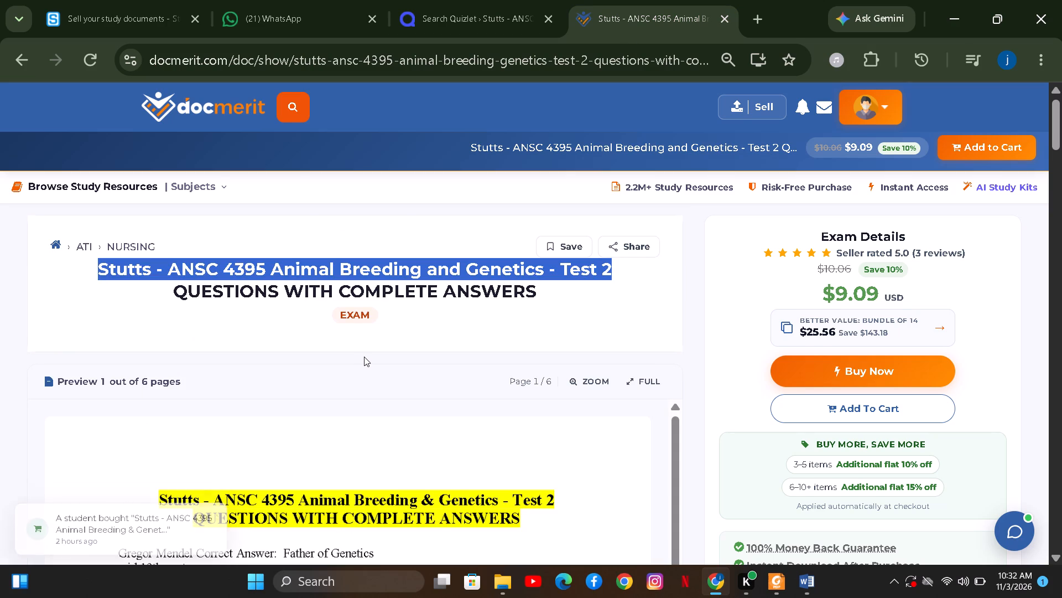
Return to the Quizlet results and preview the "Stutts - ANSC 4395 Breeding & Genetics - Test One" flashcard set.
{"action": "left_click", "coordinate": [488, 24]}
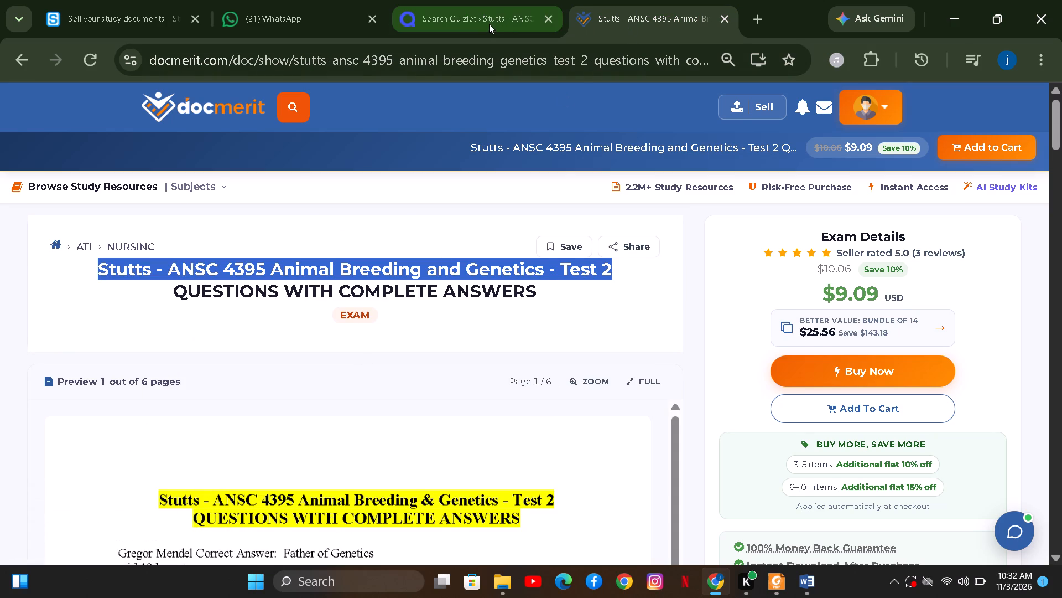
{"action": "left_click", "coordinate": [315, 393]}
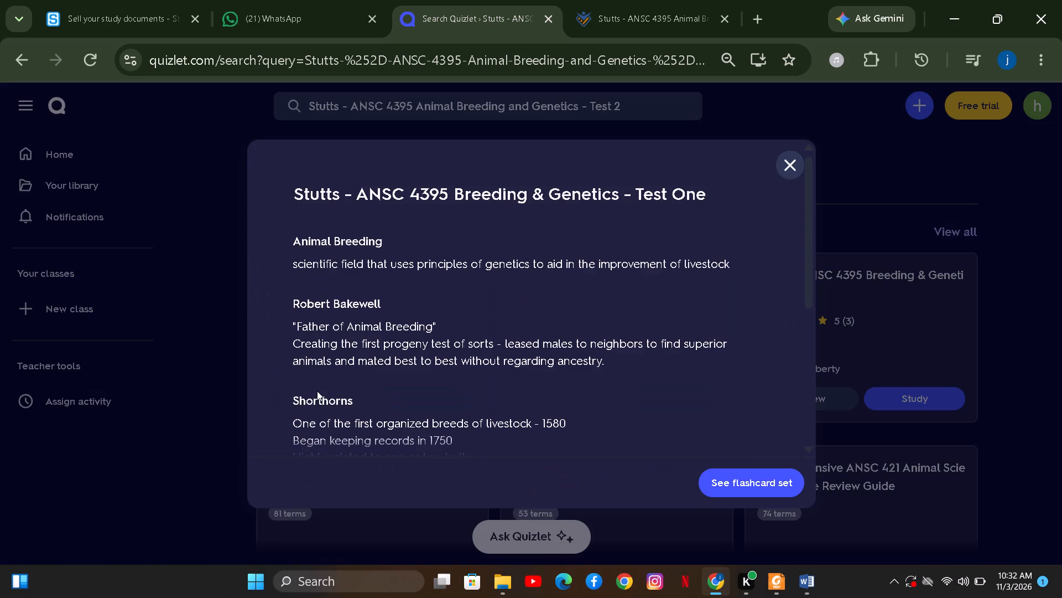
{"action": "scroll", "coordinate": [322, 384], "scroll_direction": "down", "scroll_amount": 2}
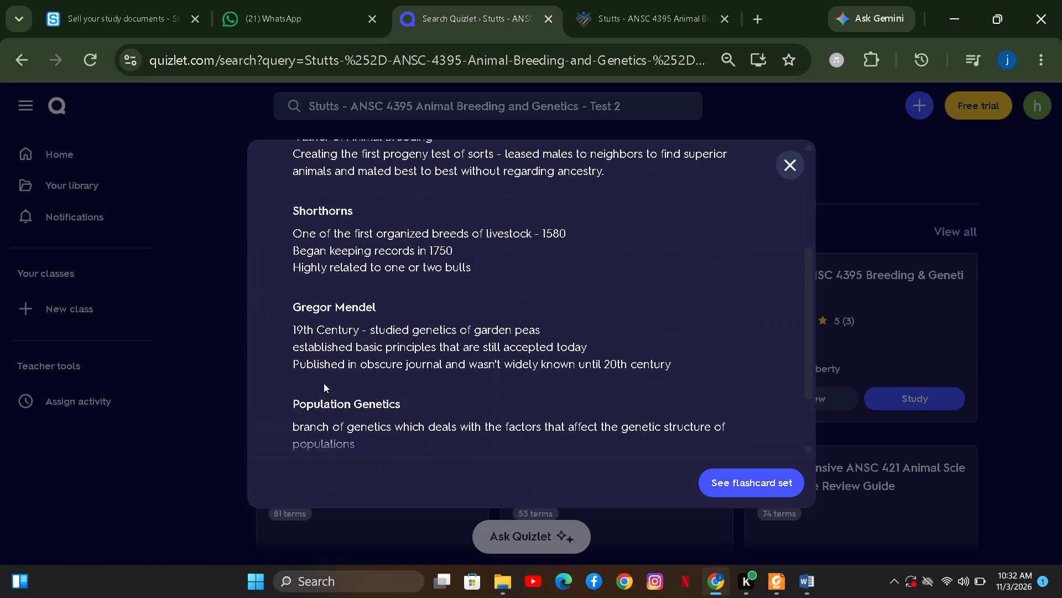
Read through the terms in the "Stutts - ANSC 4395 Breeding & Genetics - Test One" preview, then close it.
{"action": "scroll", "coordinate": [324, 383], "scroll_direction": "down", "scroll_amount": 5}
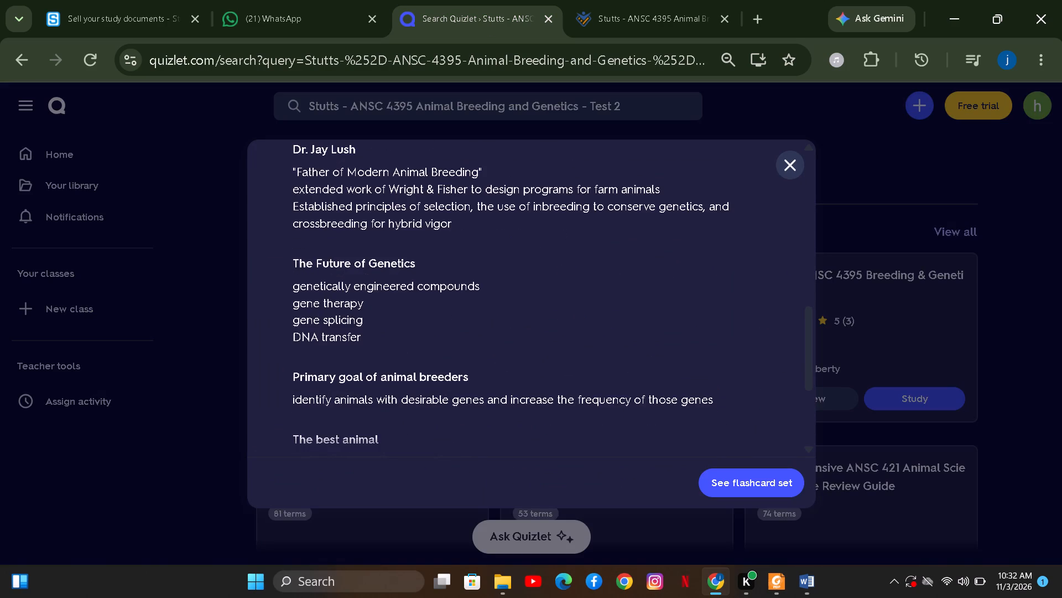
{"action": "scroll", "coordinate": [324, 382], "scroll_direction": "up", "scroll_amount": 2}
{"action": "scroll", "coordinate": [324, 382], "scroll_direction": "down", "scroll_amount": 18}
{"action": "scroll", "coordinate": [330, 405], "scroll_direction": "down", "scroll_amount": 3}
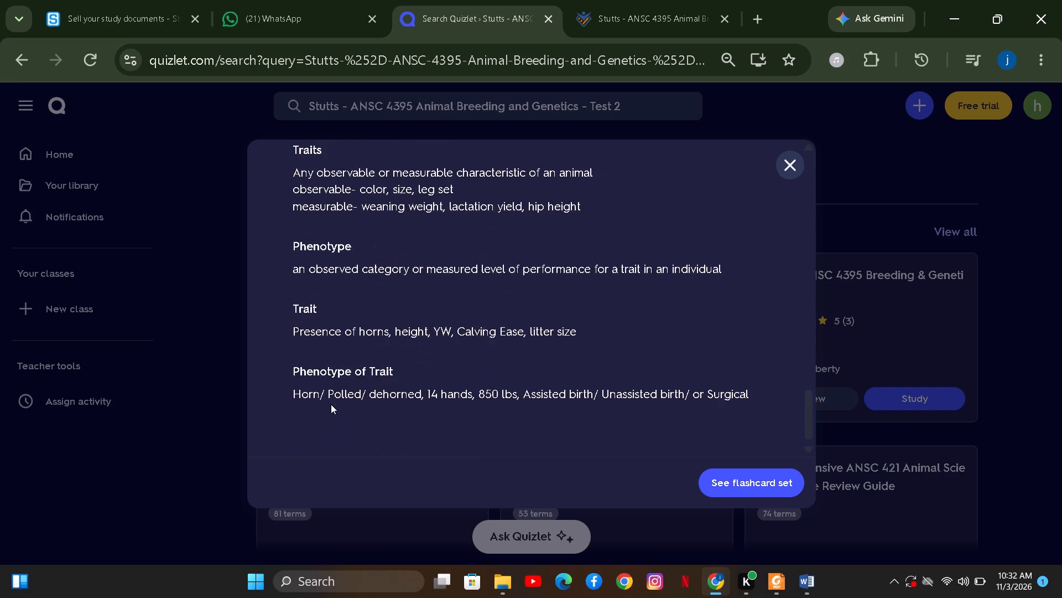
{"action": "scroll", "coordinate": [331, 404], "scroll_direction": "down", "scroll_amount": 12}
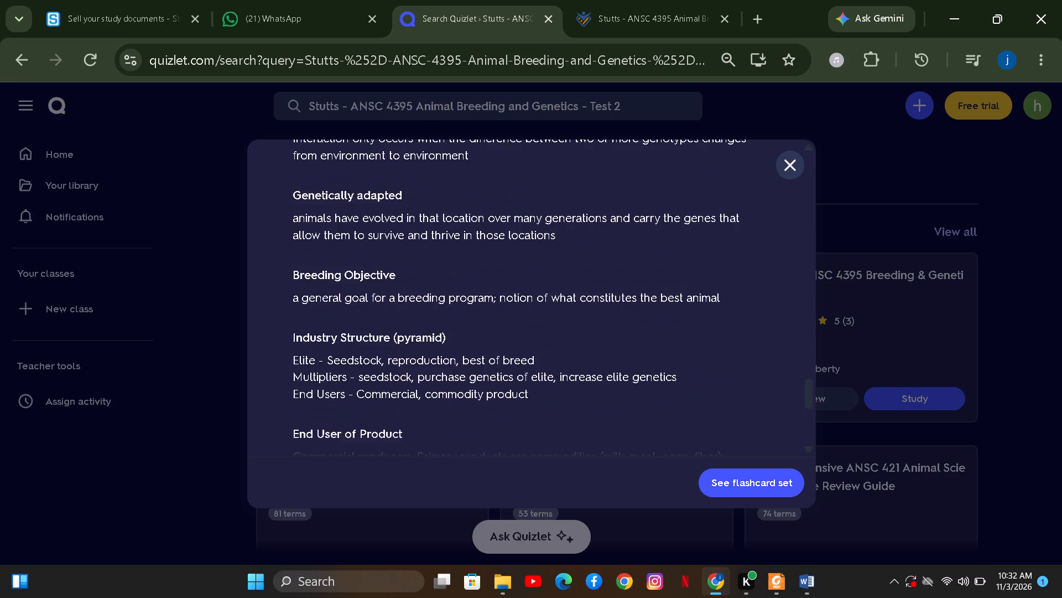
{"action": "scroll", "coordinate": [335, 398], "scroll_direction": "up", "scroll_amount": 20}
{"action": "scroll", "coordinate": [335, 398], "scroll_direction": "up", "scroll_amount": 8}
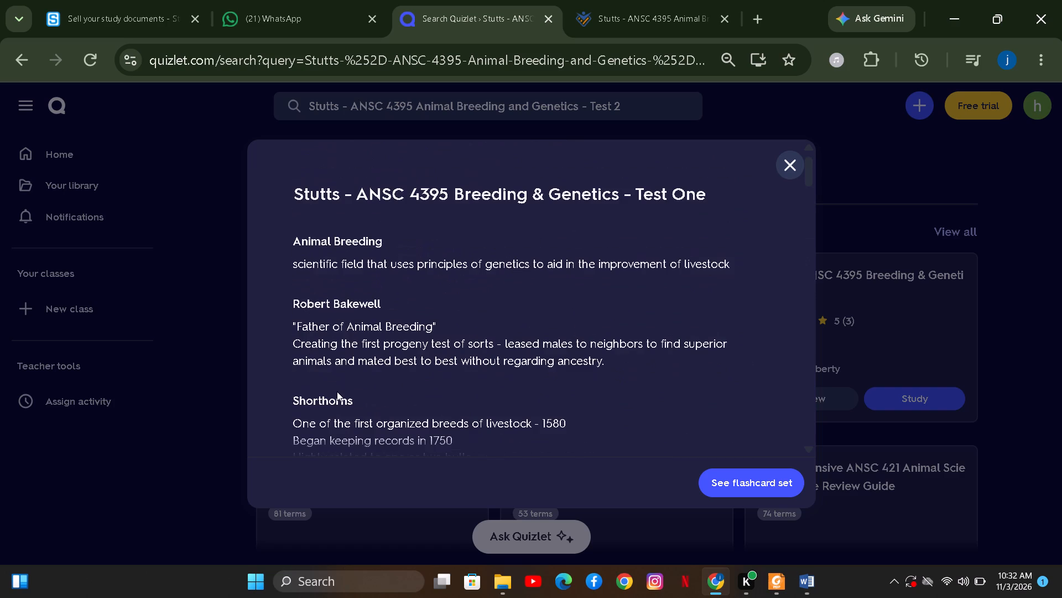
{"action": "scroll", "coordinate": [337, 391], "scroll_direction": "up", "scroll_amount": 1}
{"action": "scroll", "coordinate": [335, 414], "scroll_direction": "down", "scroll_amount": 1}
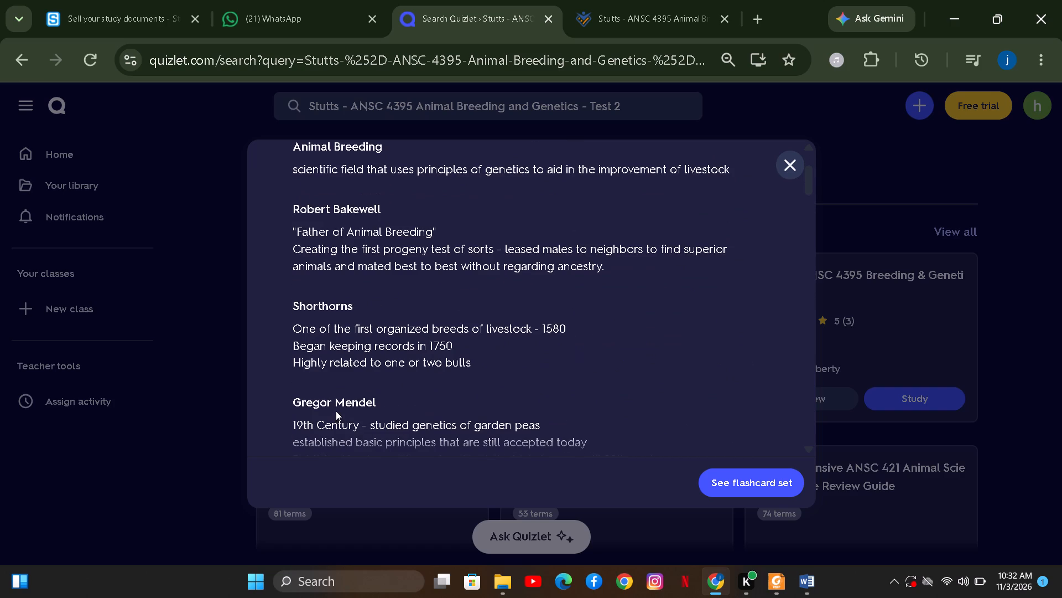
{"action": "scroll", "coordinate": [338, 408], "scroll_direction": "down", "scroll_amount": 1}
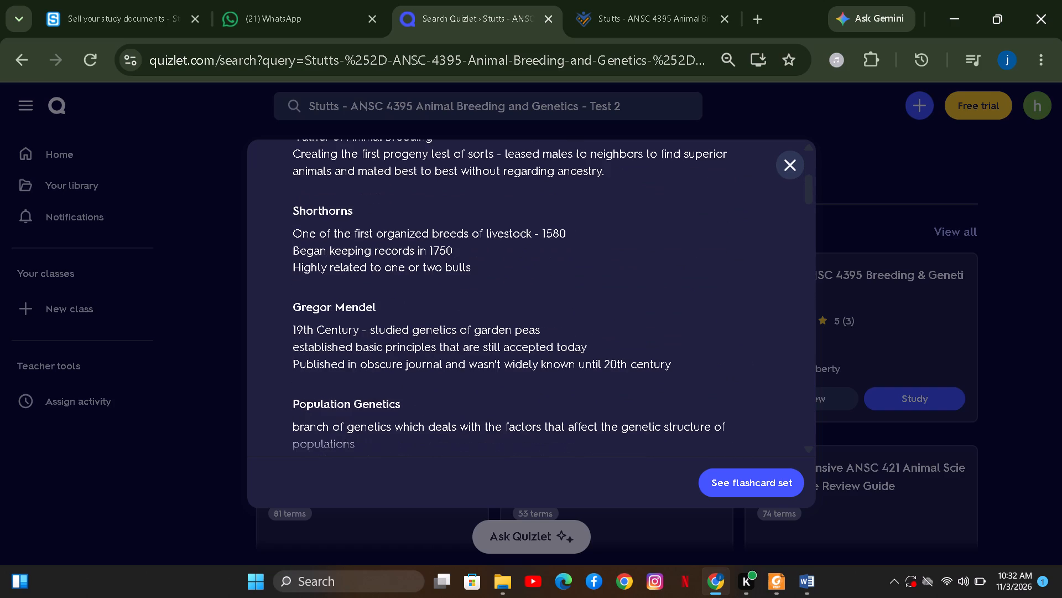
{"action": "scroll", "coordinate": [339, 408], "scroll_direction": "down", "scroll_amount": 4}
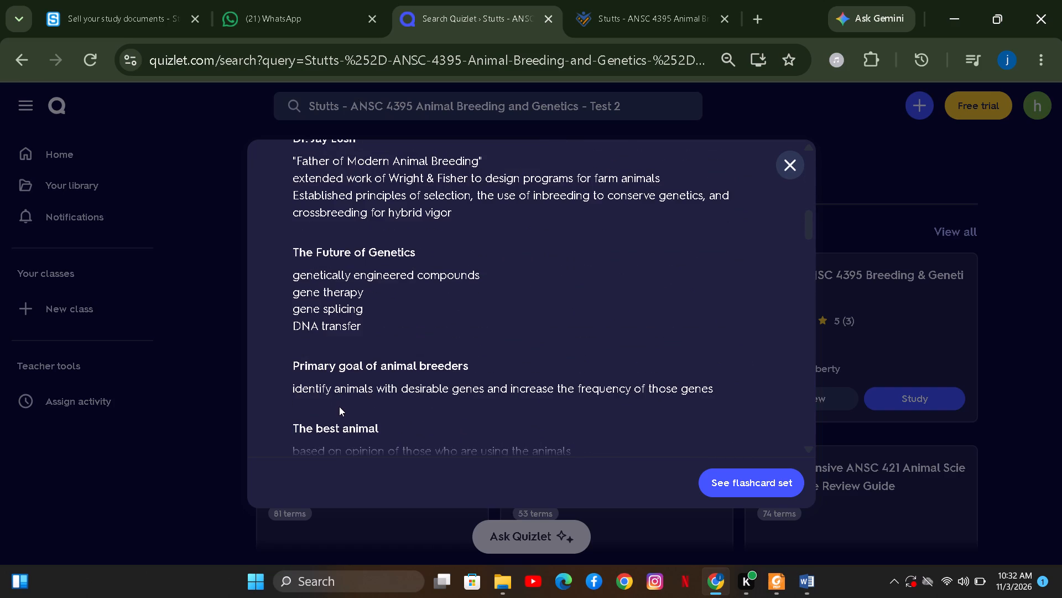
{"action": "scroll", "coordinate": [339, 406], "scroll_direction": "down", "scroll_amount": 2}
{"action": "left_click", "coordinate": [798, 164]}
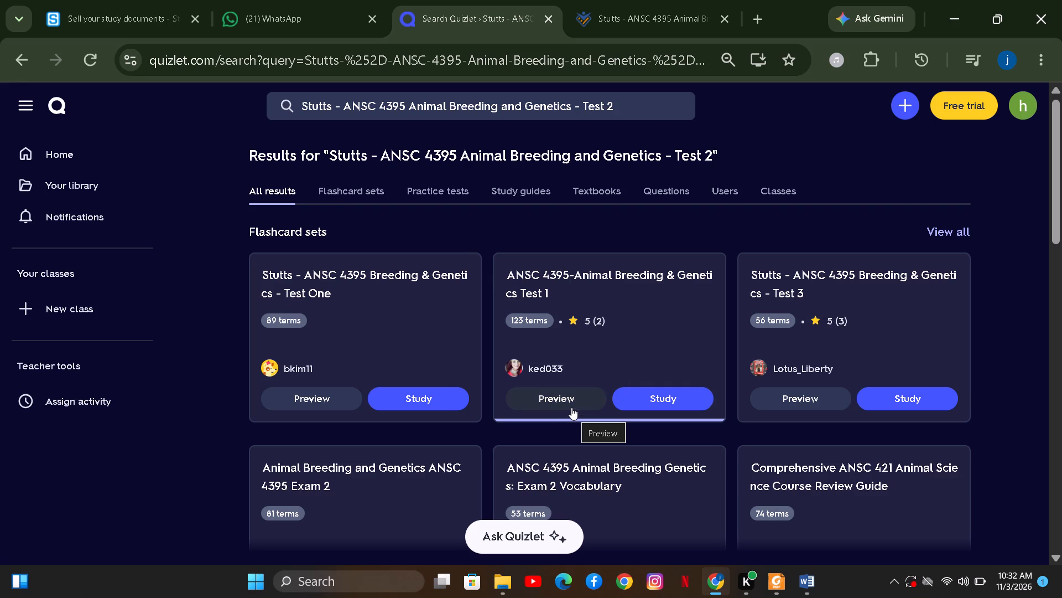
Look over the other ANSC 4395 flashcard sets in the search results for one matching the Test 2 exam.
{"action": "scroll", "coordinate": [571, 408], "scroll_direction": "down", "scroll_amount": 1}
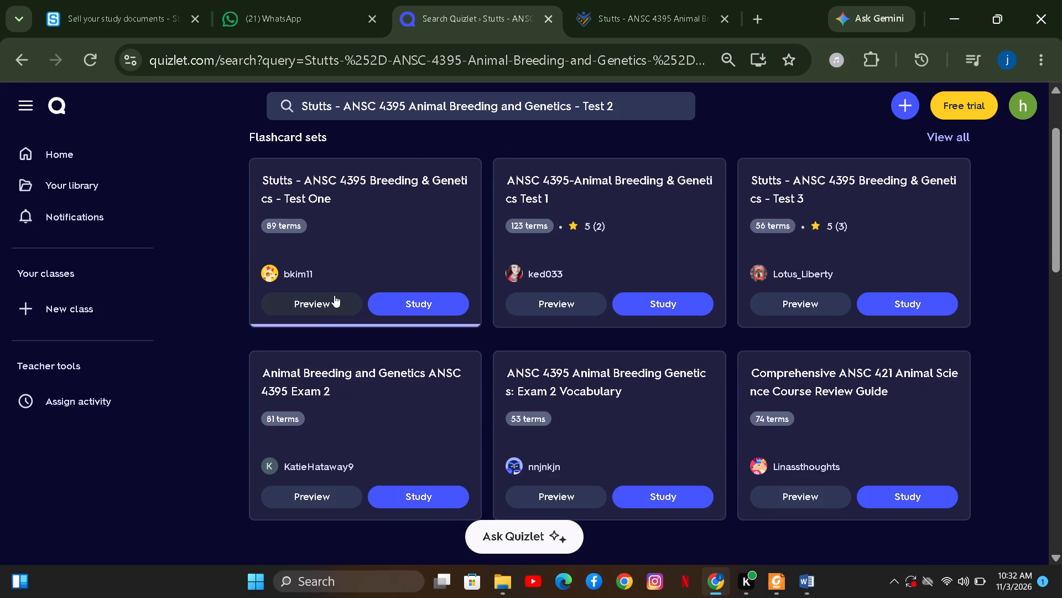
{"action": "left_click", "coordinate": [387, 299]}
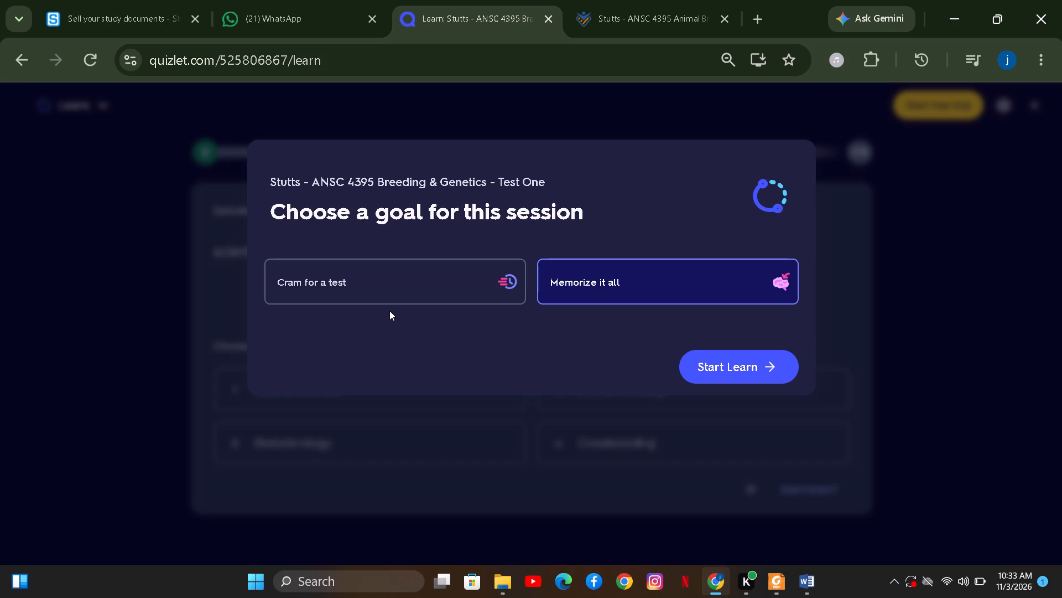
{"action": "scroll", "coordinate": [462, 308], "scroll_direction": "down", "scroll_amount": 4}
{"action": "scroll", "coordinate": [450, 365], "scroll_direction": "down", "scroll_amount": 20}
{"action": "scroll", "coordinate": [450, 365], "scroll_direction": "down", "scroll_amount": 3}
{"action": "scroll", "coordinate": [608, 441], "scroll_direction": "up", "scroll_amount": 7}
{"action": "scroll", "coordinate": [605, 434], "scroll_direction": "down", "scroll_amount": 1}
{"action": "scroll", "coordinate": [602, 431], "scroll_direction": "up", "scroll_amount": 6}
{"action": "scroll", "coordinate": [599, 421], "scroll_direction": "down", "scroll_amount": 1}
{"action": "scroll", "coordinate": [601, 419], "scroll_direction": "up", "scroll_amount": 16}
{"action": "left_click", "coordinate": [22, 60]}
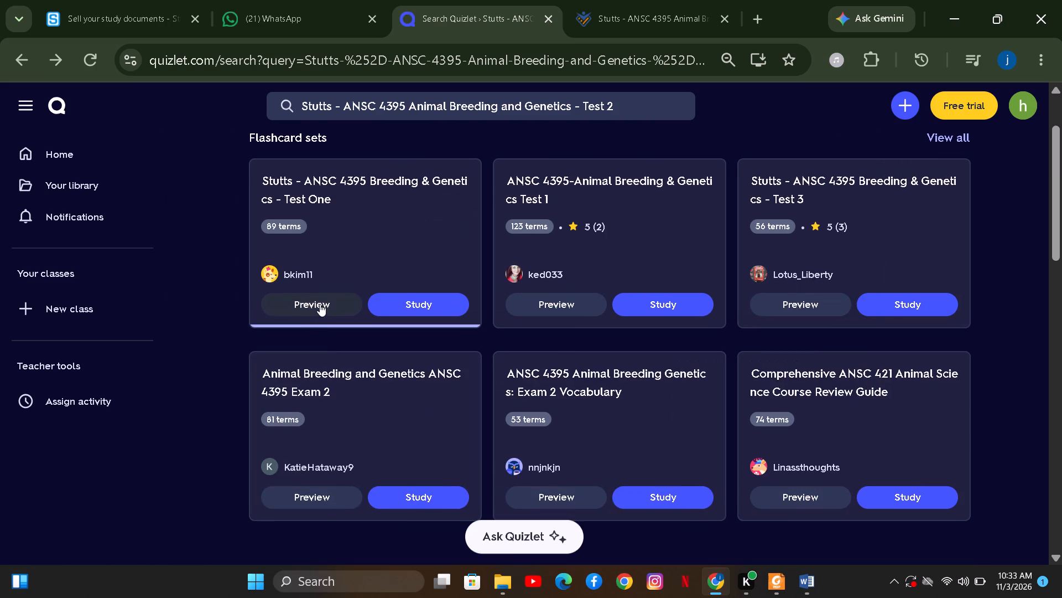
Preview the "Stutts - ANSC 4395 Breeding & Genetics - Test One" set again and open its full flashcard page.
{"action": "left_click", "coordinate": [318, 302]}
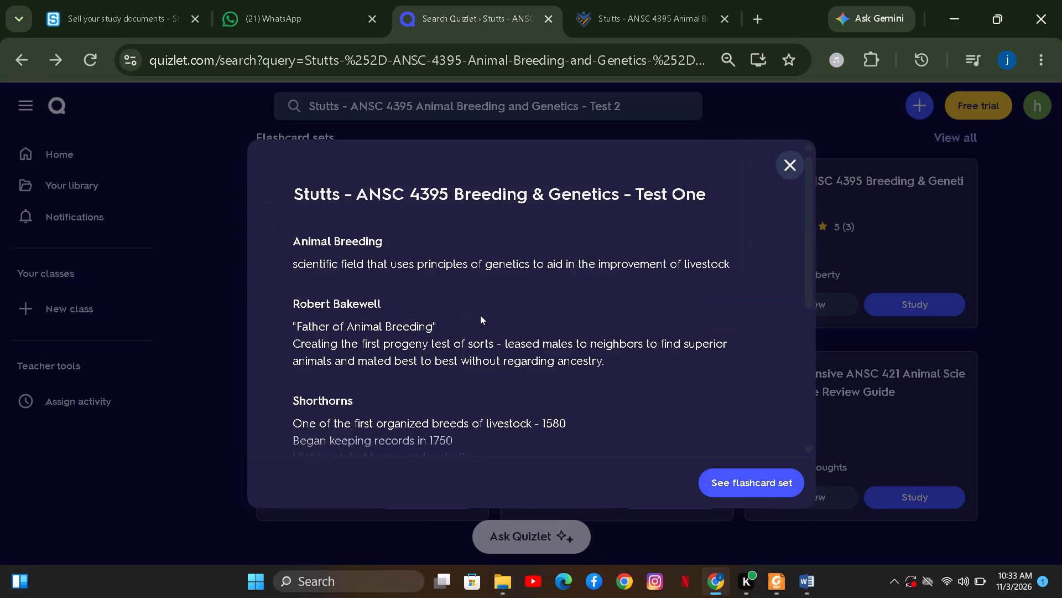
{"action": "left_click", "coordinate": [485, 266]}
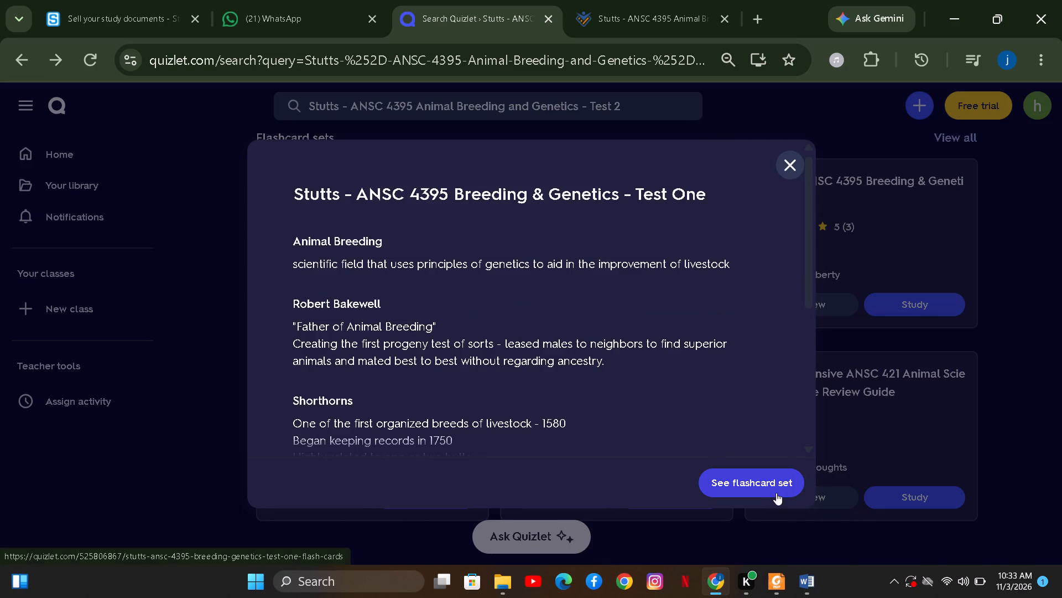
{"action": "left_click", "coordinate": [779, 495]}
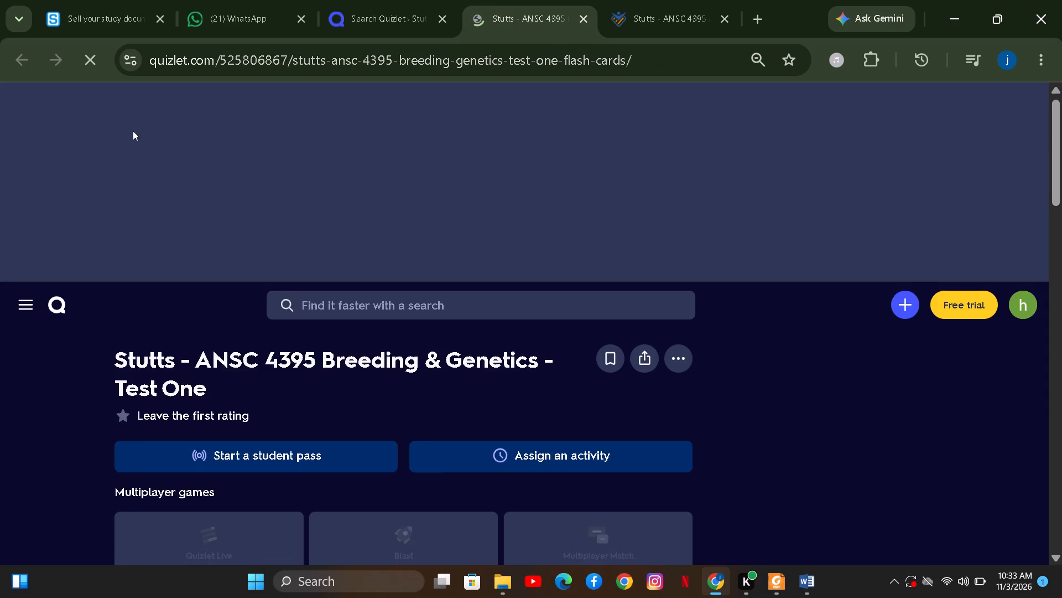
Look through the opening terms and definitions of the Test One flashcard set.
{"action": "scroll", "coordinate": [441, 465], "scroll_direction": "down", "scroll_amount": 12}
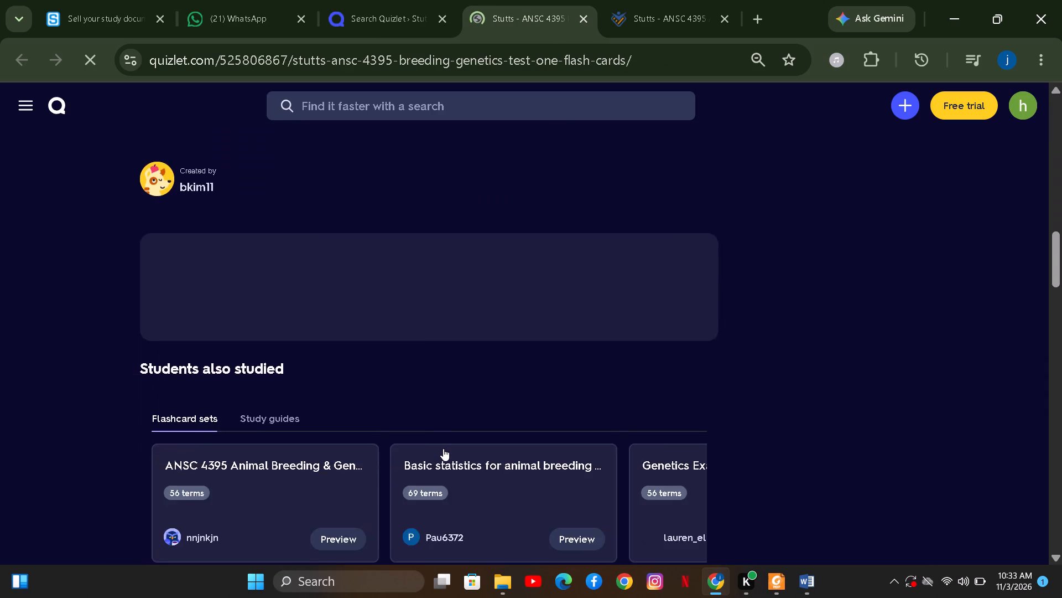
{"action": "scroll", "coordinate": [443, 448], "scroll_direction": "down", "scroll_amount": 4}
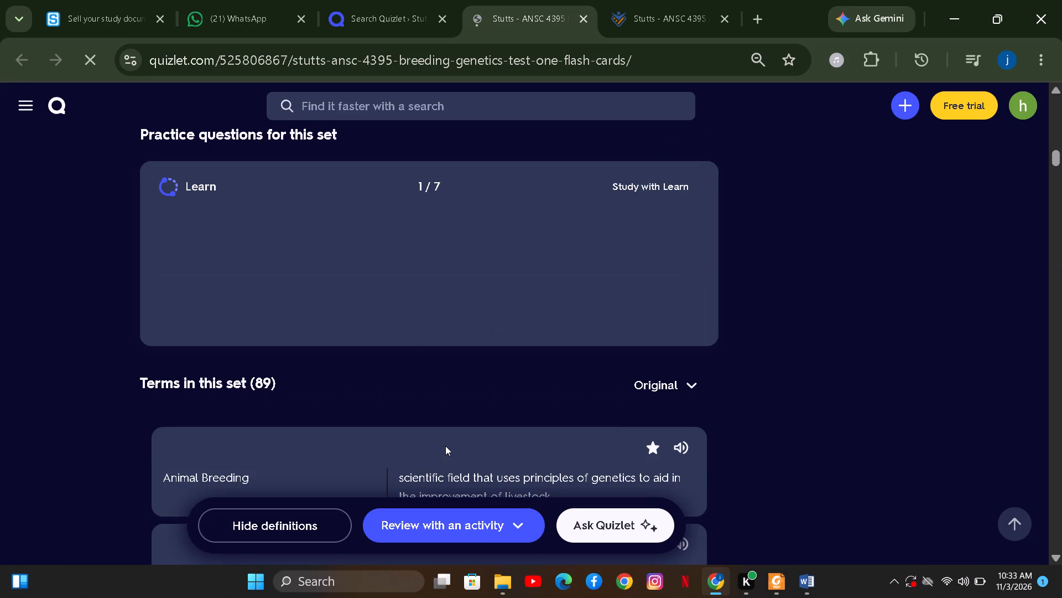
{"action": "scroll", "coordinate": [446, 373], "scroll_direction": "down", "scroll_amount": 4}
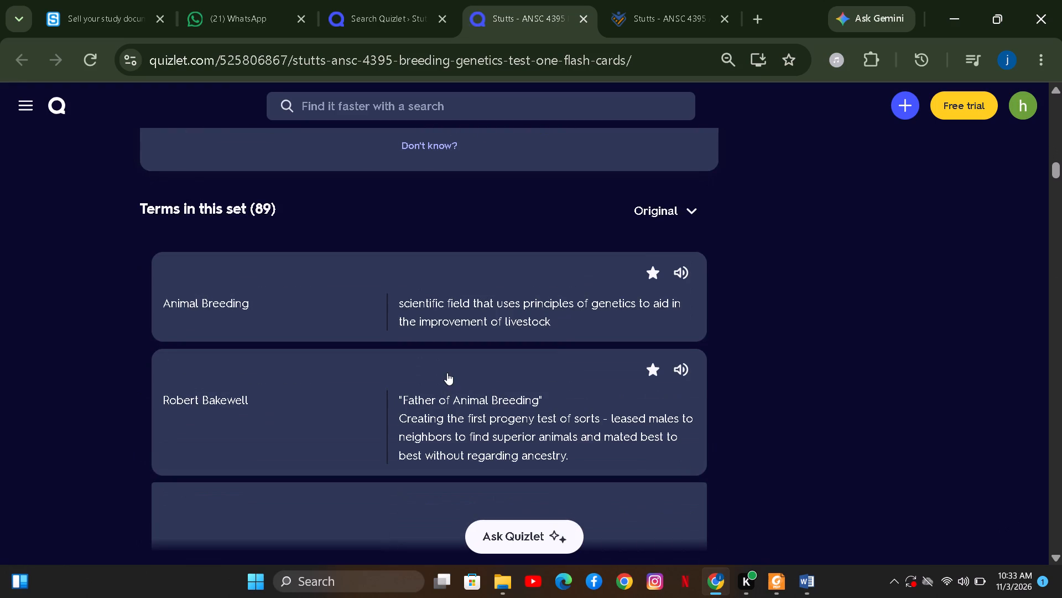
{"action": "scroll", "coordinate": [447, 373], "scroll_direction": "down", "scroll_amount": 3}
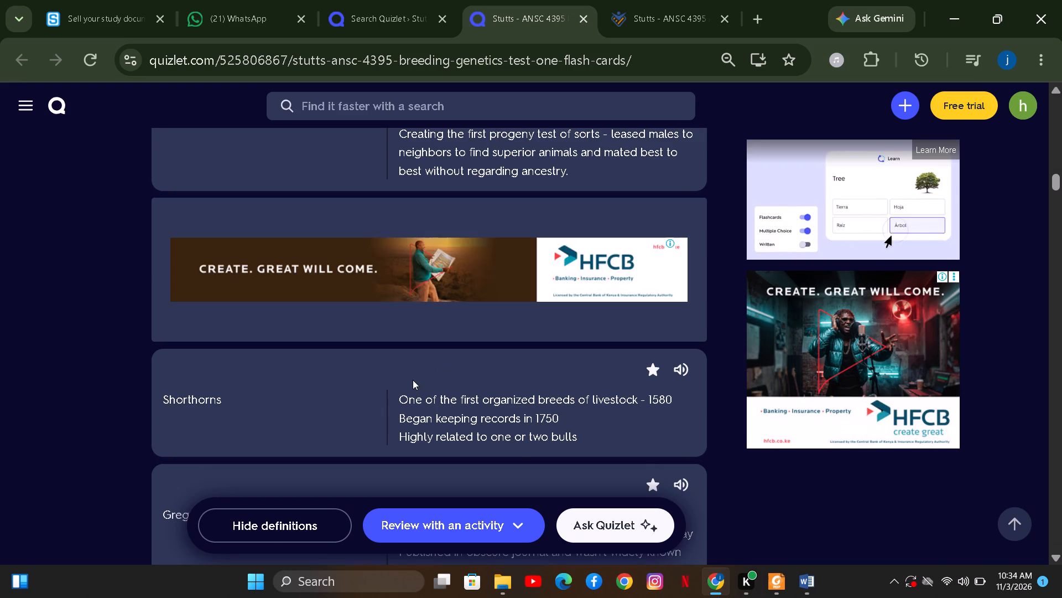
{"action": "scroll", "coordinate": [410, 383], "scroll_direction": "down", "scroll_amount": 6}
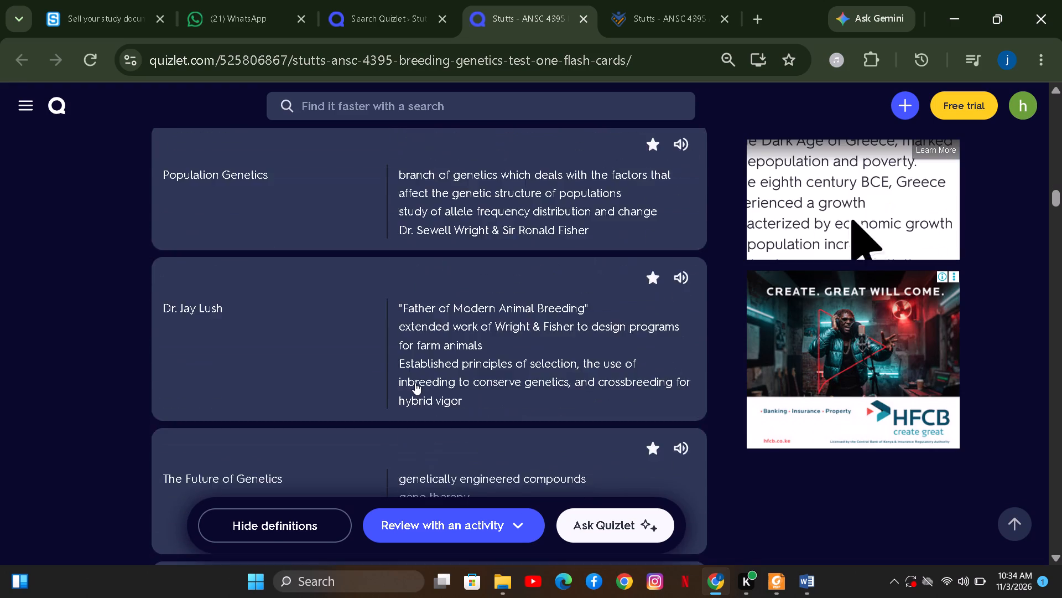
{"action": "scroll", "coordinate": [415, 382], "scroll_direction": "up", "scroll_amount": 12}
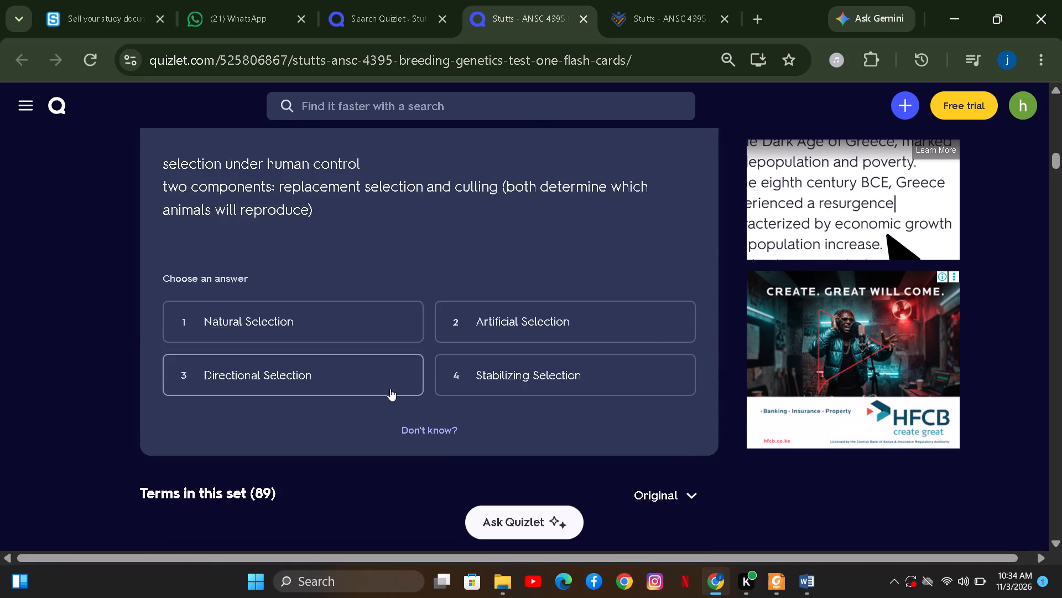
Copy all terms and definitions of the Test One set, from "Animal Breeding" through "Get more progess by".
{"action": "scroll", "coordinate": [390, 389], "scroll_direction": "down", "scroll_amount": 4}
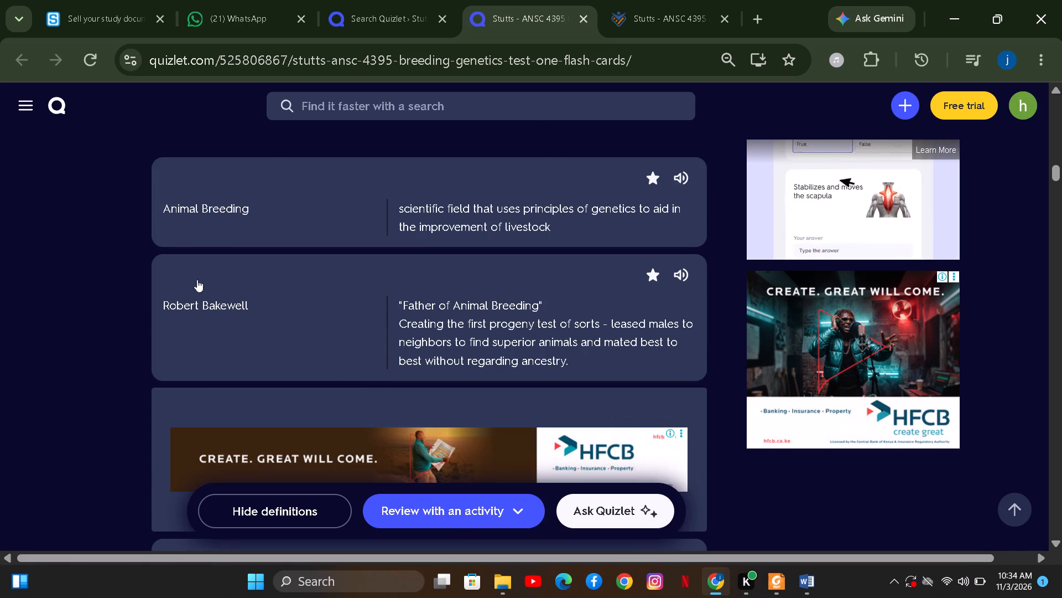
{"action": "left_click_drag", "start_coordinate": [165, 209], "coordinate": [480, 318]}
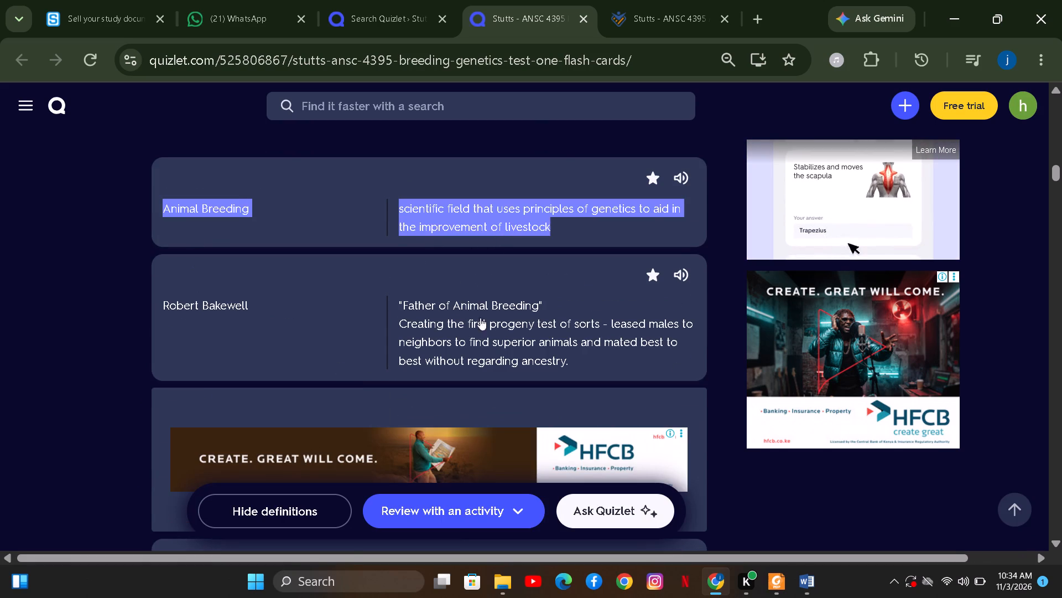
{"action": "left_click_drag", "start_coordinate": [480, 318], "coordinate": [480, 579]}
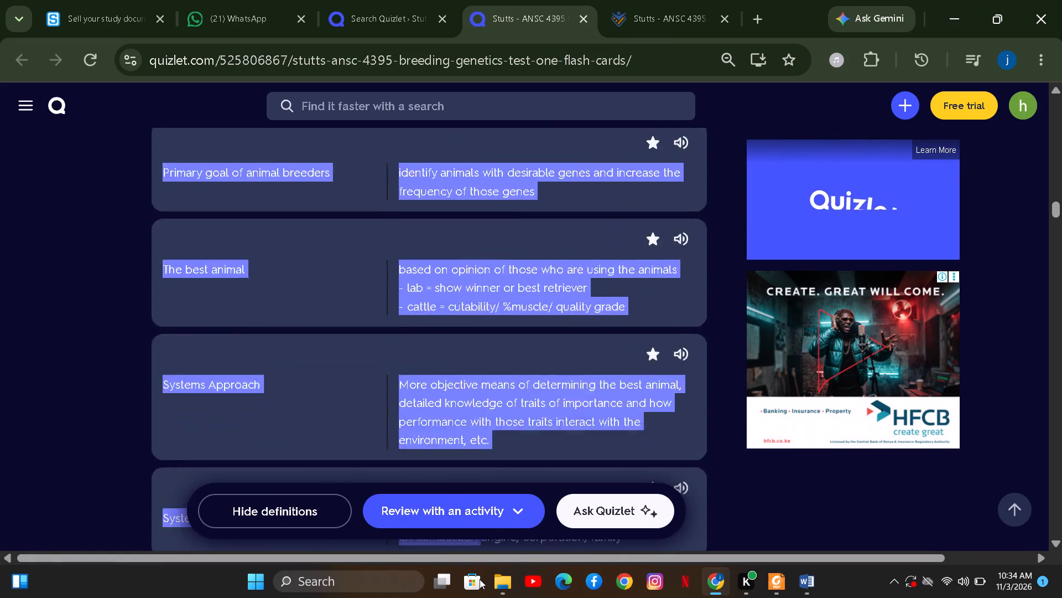
{"action": "left_click_drag", "start_coordinate": [480, 579], "coordinate": [481, 579]}
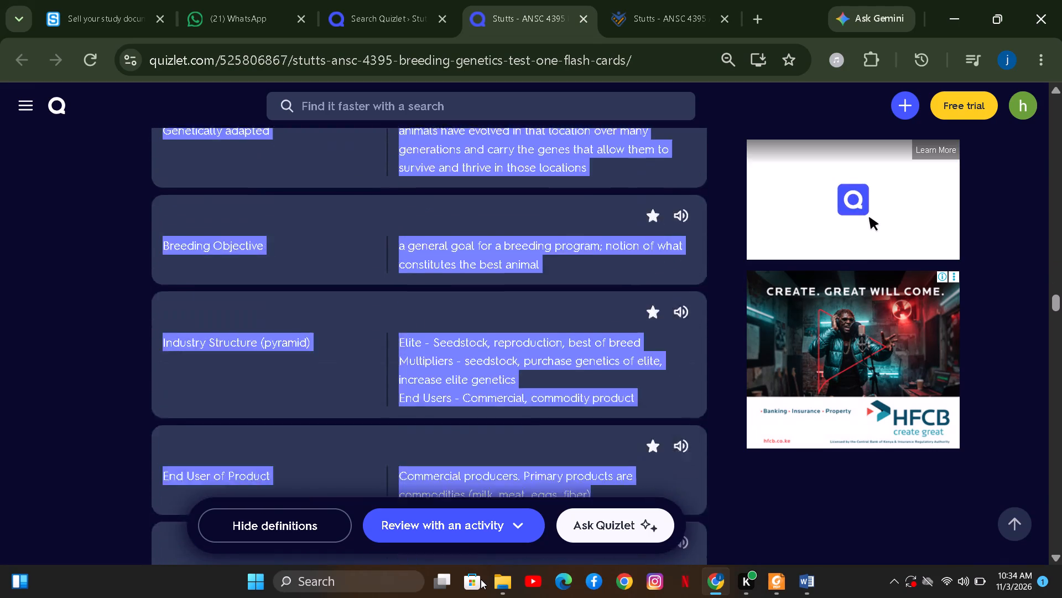
{"action": "left_click_drag", "start_coordinate": [481, 579], "coordinate": [481, 579]}
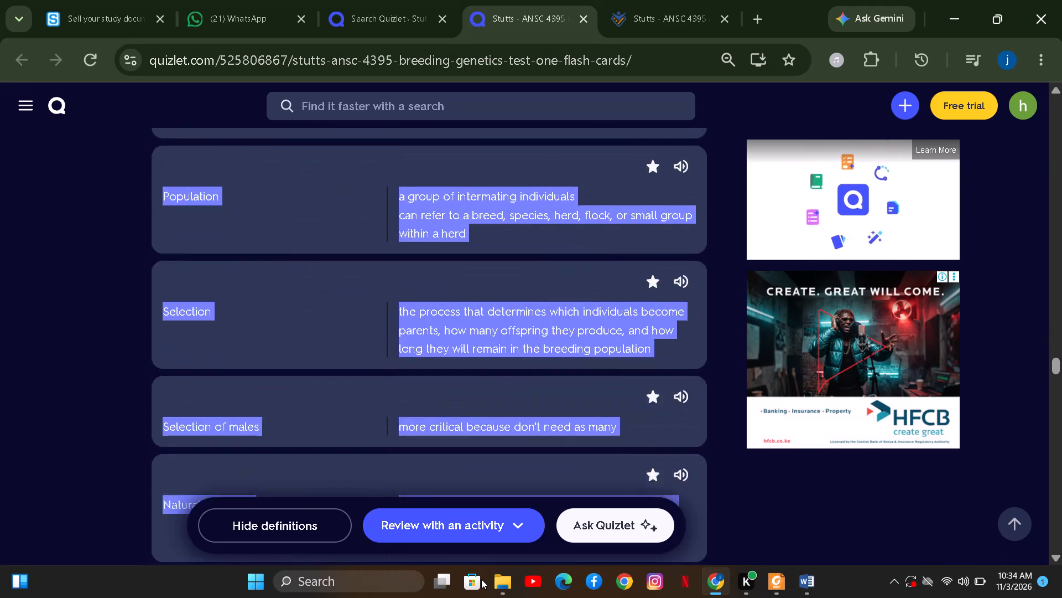
{"action": "left_click_drag", "start_coordinate": [481, 579], "coordinate": [482, 579]}
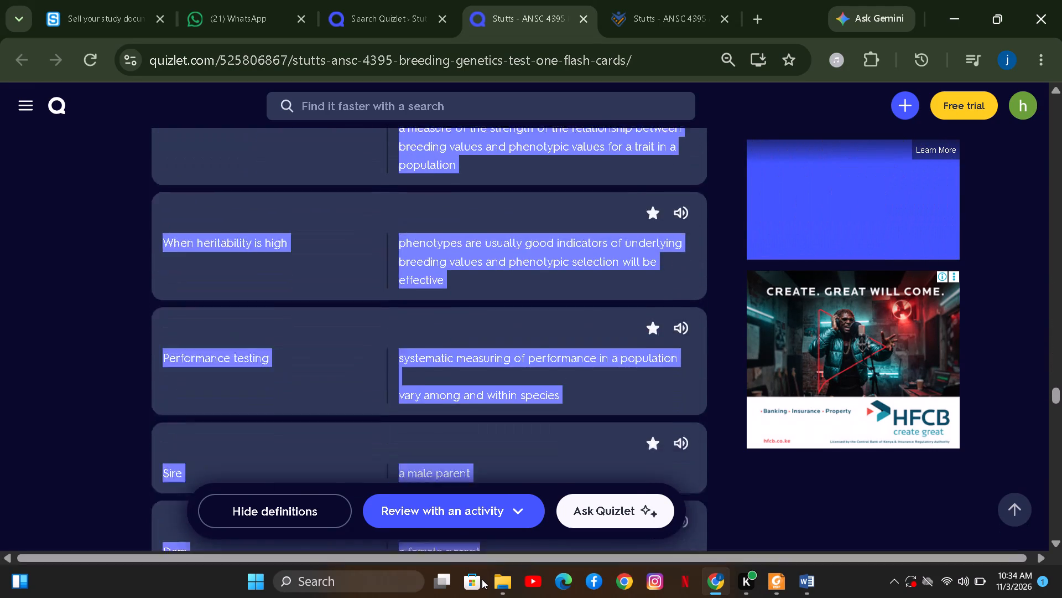
{"action": "left_click_drag", "start_coordinate": [482, 579], "coordinate": [482, 580]}
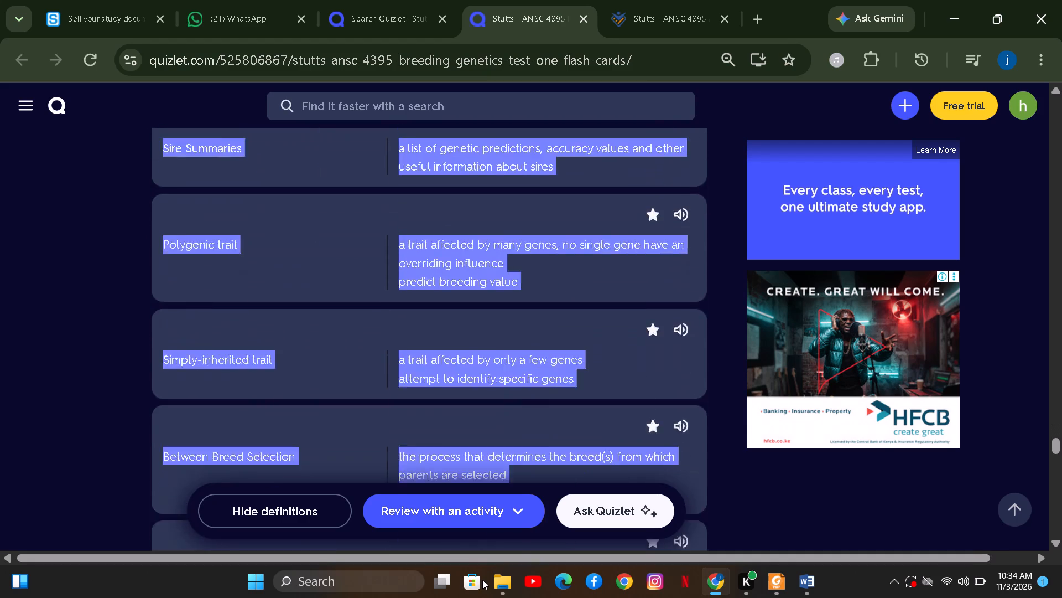
{"action": "left_click_drag", "start_coordinate": [482, 580], "coordinate": [483, 563]}
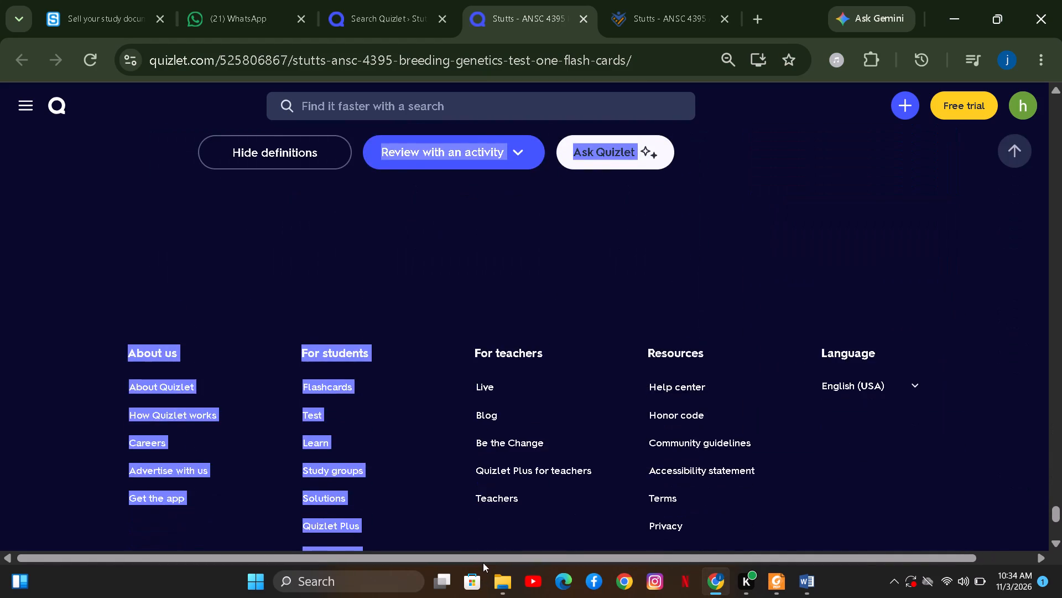
{"action": "left_click_drag", "start_coordinate": [483, 563], "coordinate": [537, 444]}
{"action": "scroll", "coordinate": [483, 527], "scroll_direction": "up", "scroll_amount": 4}
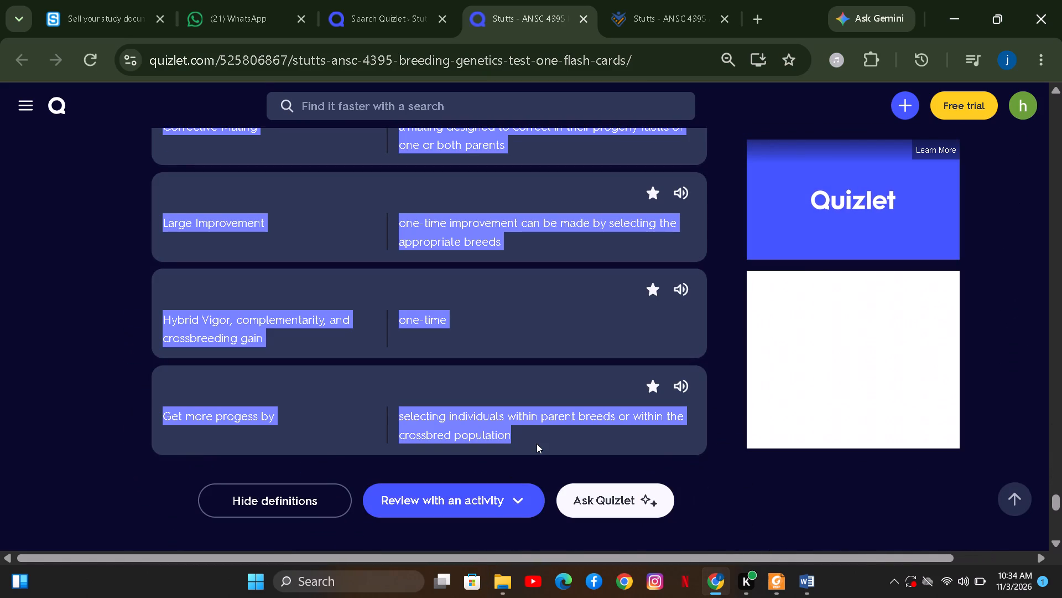
{"action": "left_click_drag", "start_coordinate": [537, 444], "coordinate": [537, 444]}
{"action": "key", "text": "ctrl+c"}
{"action": "key", "text": "ctrl+c"}
{"action": "key", "text": "ctrl+c"}
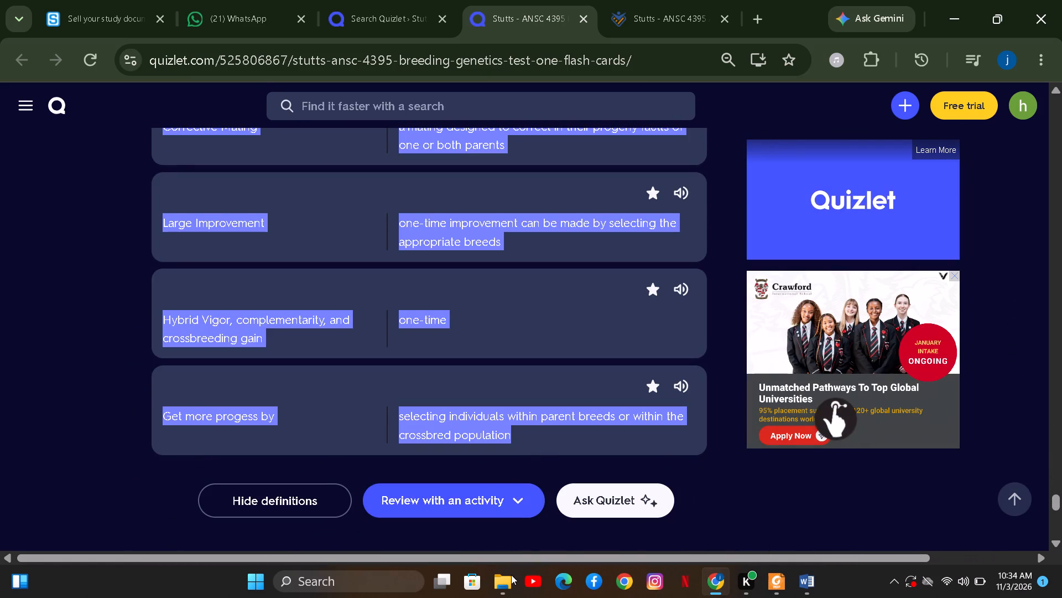
Switch to Word and close the finished FITSP document, Document1, without saving it.
{"action": "left_click", "coordinate": [805, 581]}
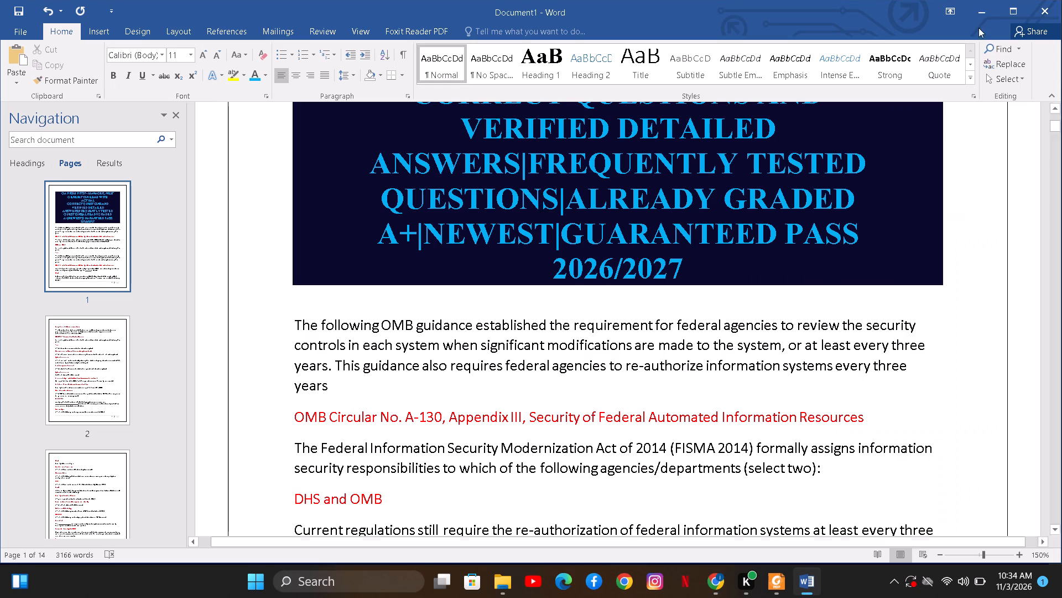
{"action": "left_click", "coordinate": [1043, 6]}
{"action": "left_click", "coordinate": [528, 311]}
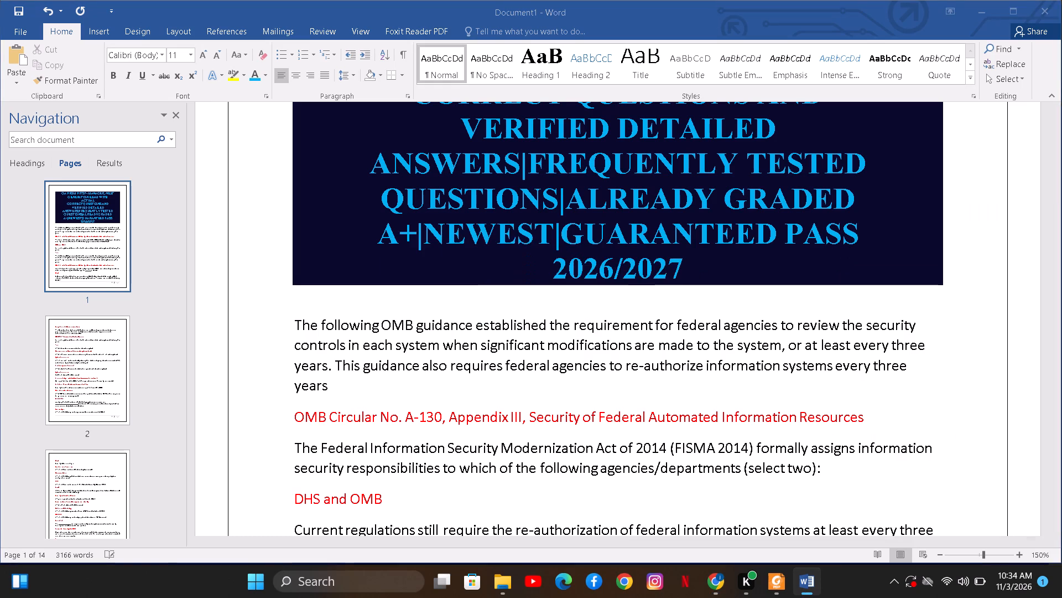
Relaunch Word 2016 and create a new blank document.
{"action": "left_click", "coordinate": [274, 579]}
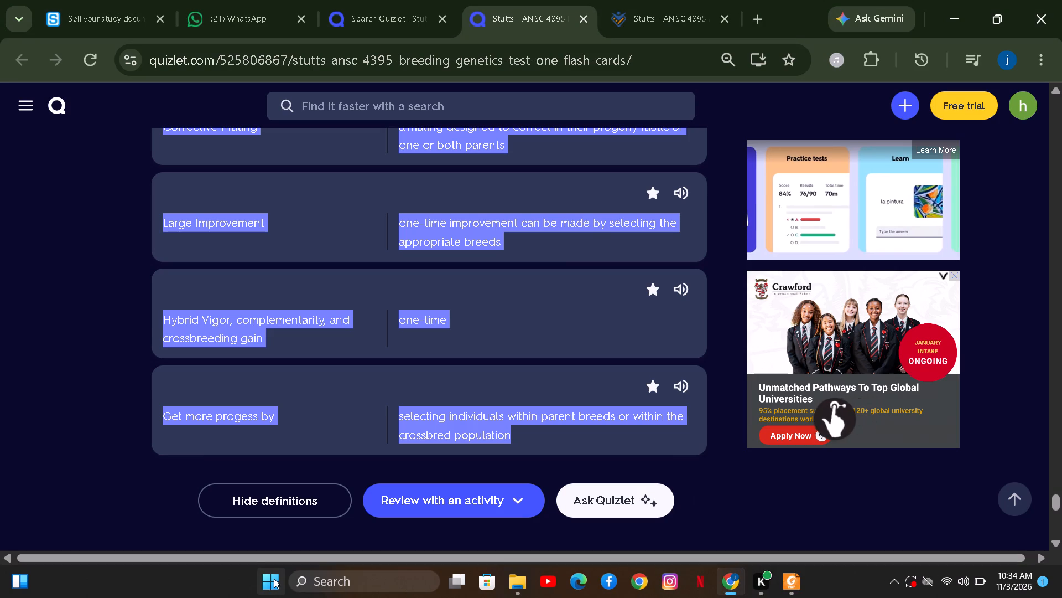
{"action": "left_click", "coordinate": [577, 84]}
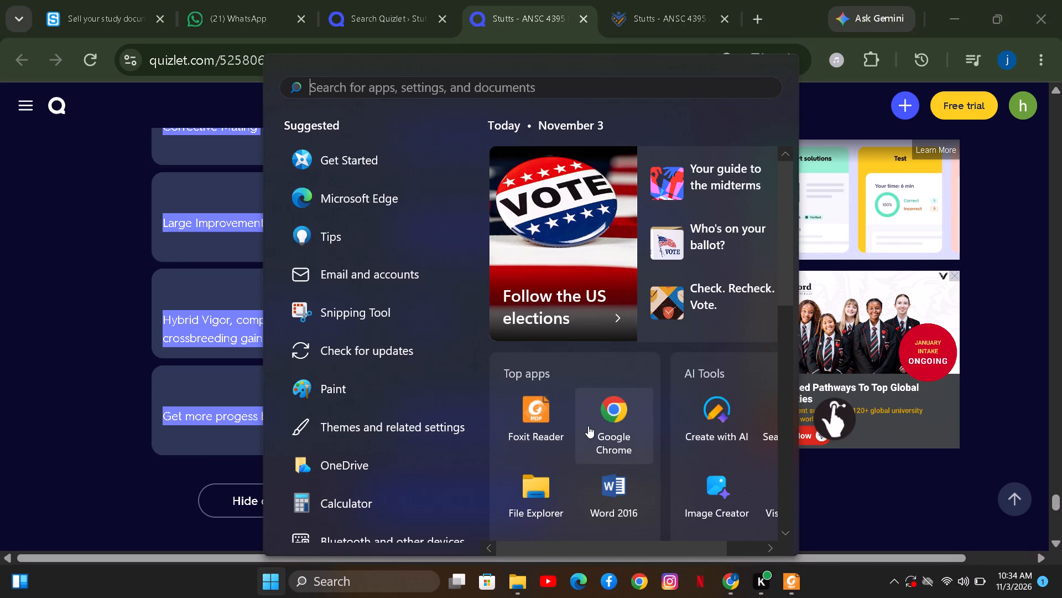
{"action": "left_click", "coordinate": [628, 481]}
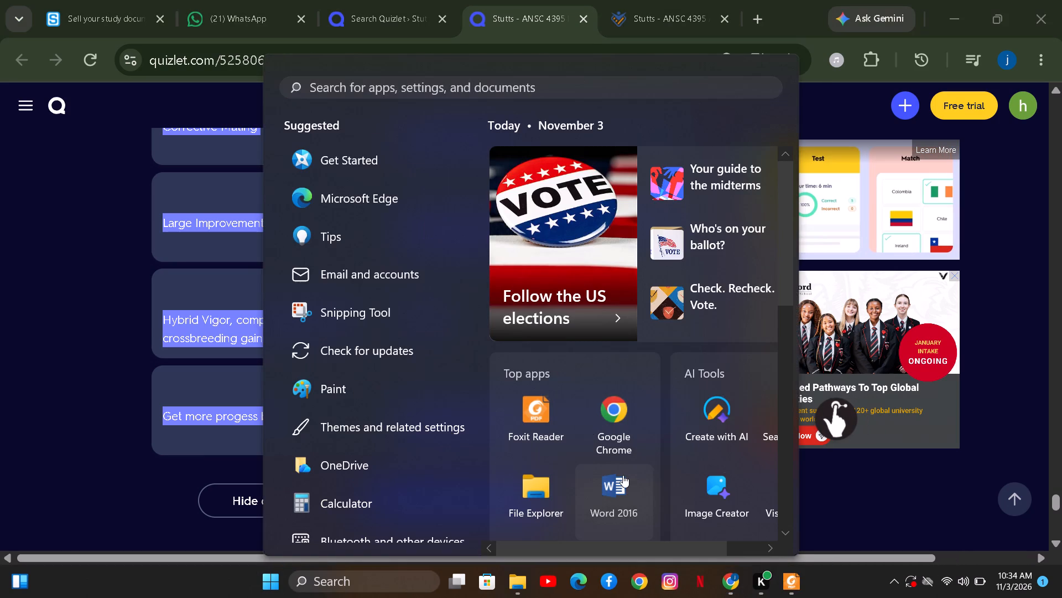
{"action": "left_click", "coordinate": [616, 487]}
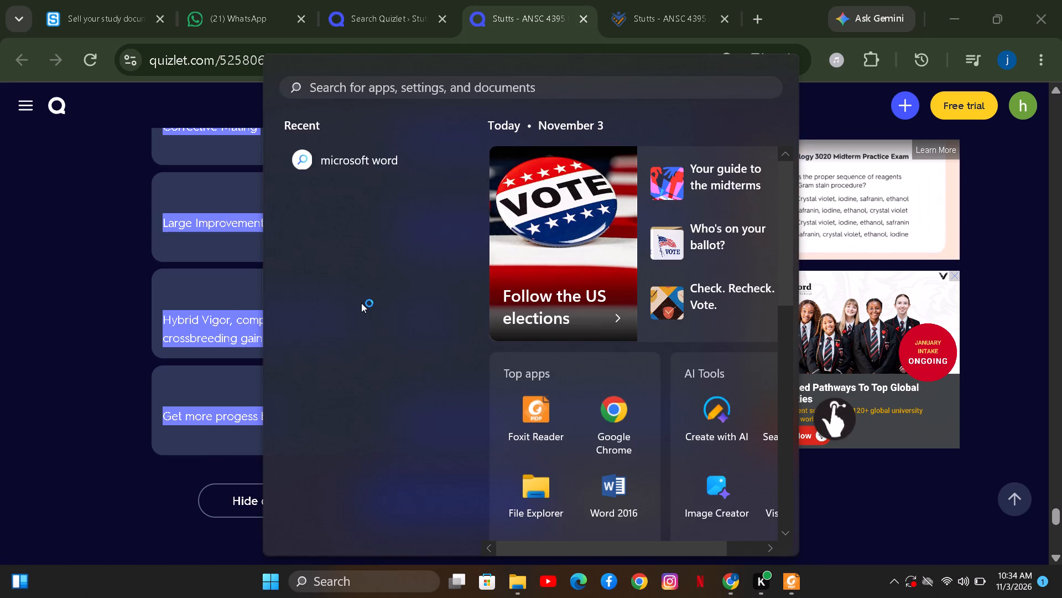
{"action": "left_click", "coordinate": [623, 499]}
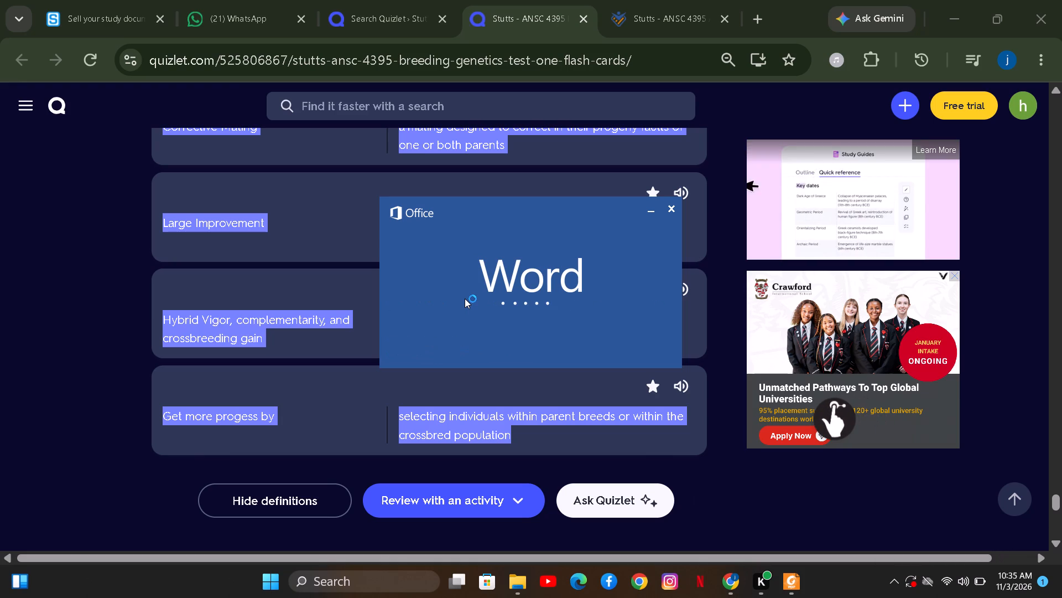
{"action": "left_click", "coordinate": [402, 208]}
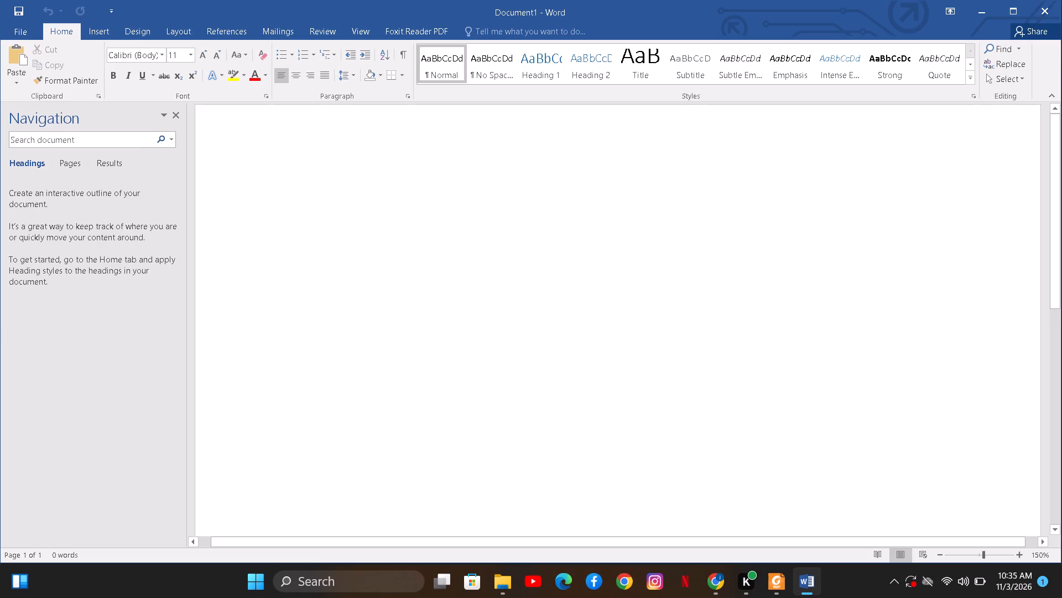
Paste the copied Test One terms and definitions into the blank document, adapted to the document's own formatting.
{"action": "left_click", "coordinate": [403, 208], "text": "ctrl"}
{"action": "key", "text": "ctrl+v"}
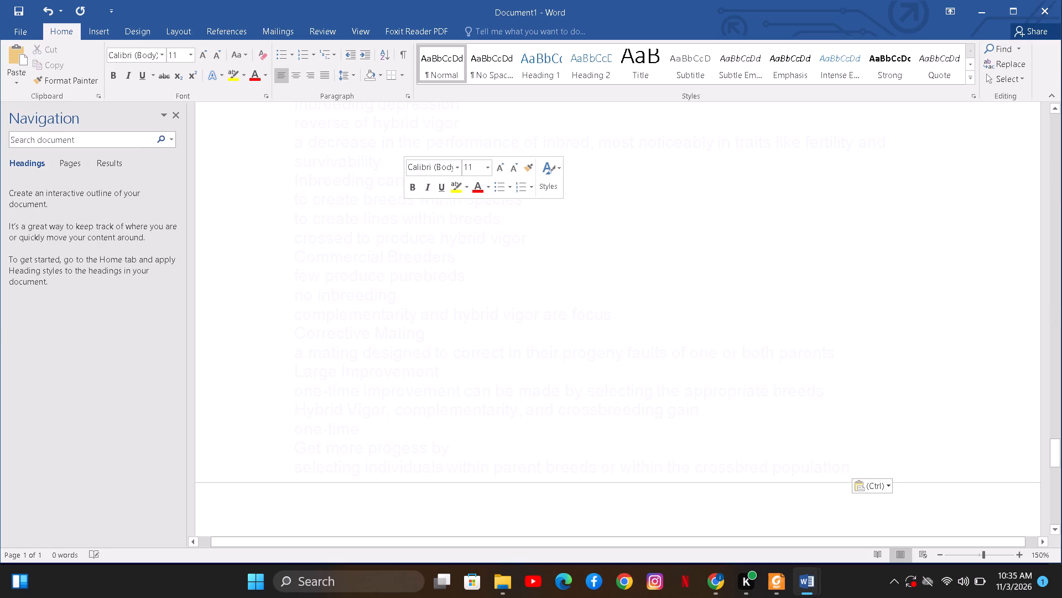
{"action": "left_click", "coordinate": [877, 486]}
{"action": "left_click", "coordinate": [881, 513]}
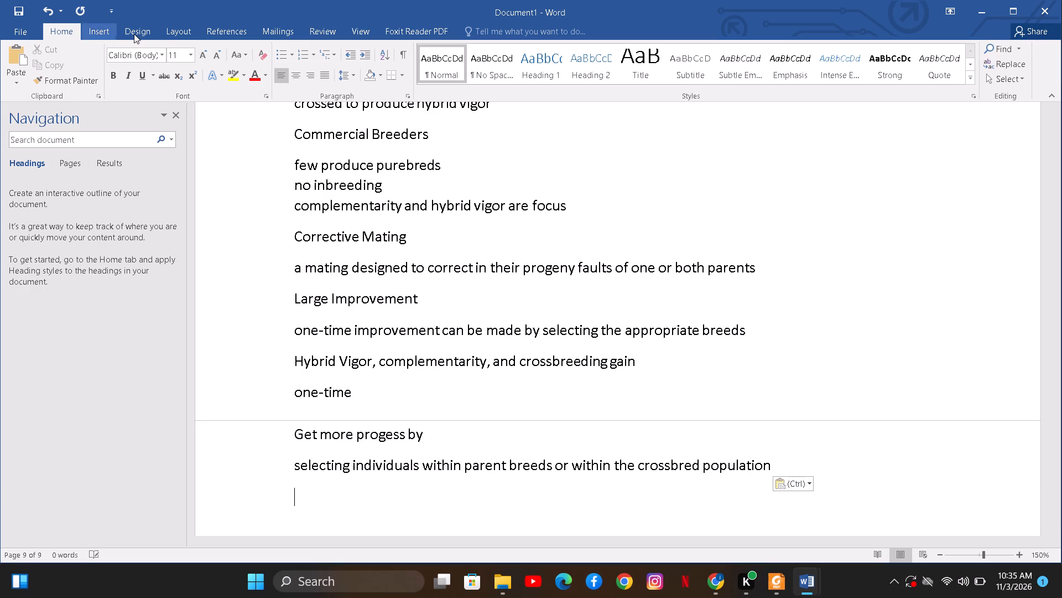
Insert bottom-of-page page numbers in the right-aligned design that shows the number followed by "| Page".
{"action": "left_click", "coordinate": [101, 32]}
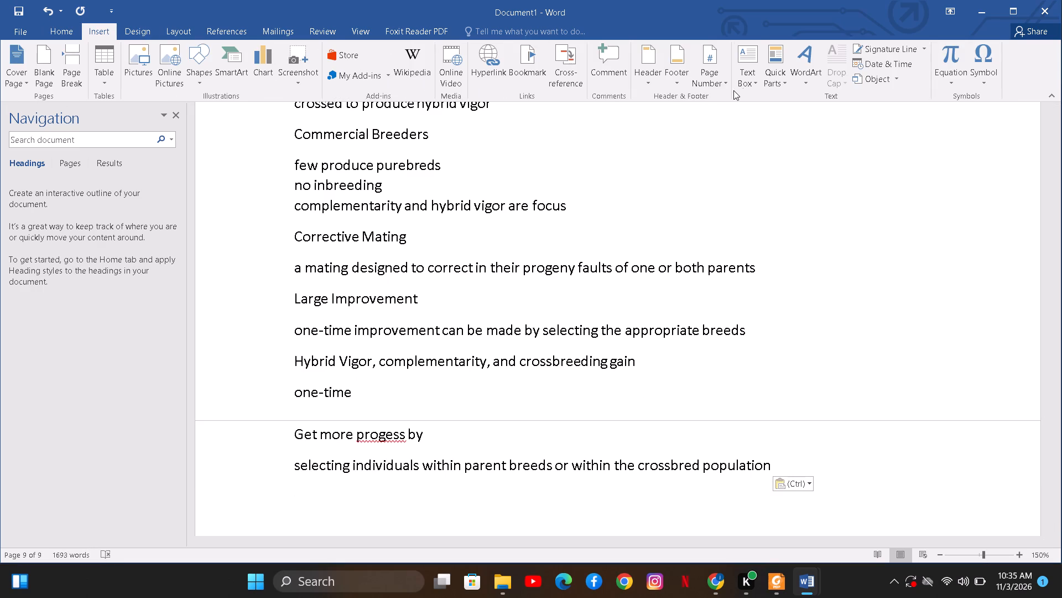
{"action": "left_click", "coordinate": [727, 83]}
{"action": "left_click", "coordinate": [731, 114]}
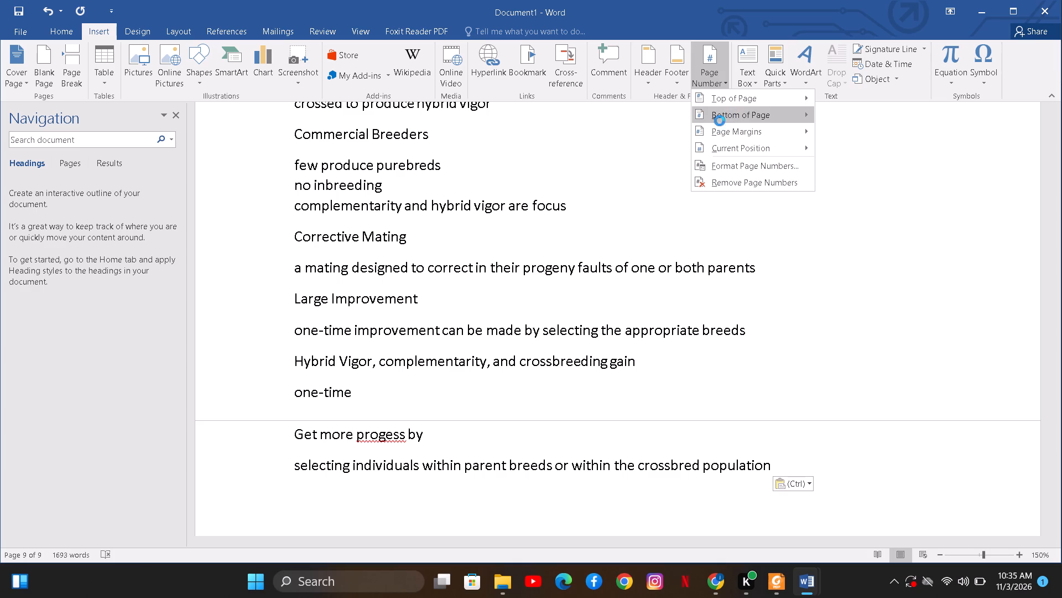
{"action": "left_click", "coordinate": [456, 482]}
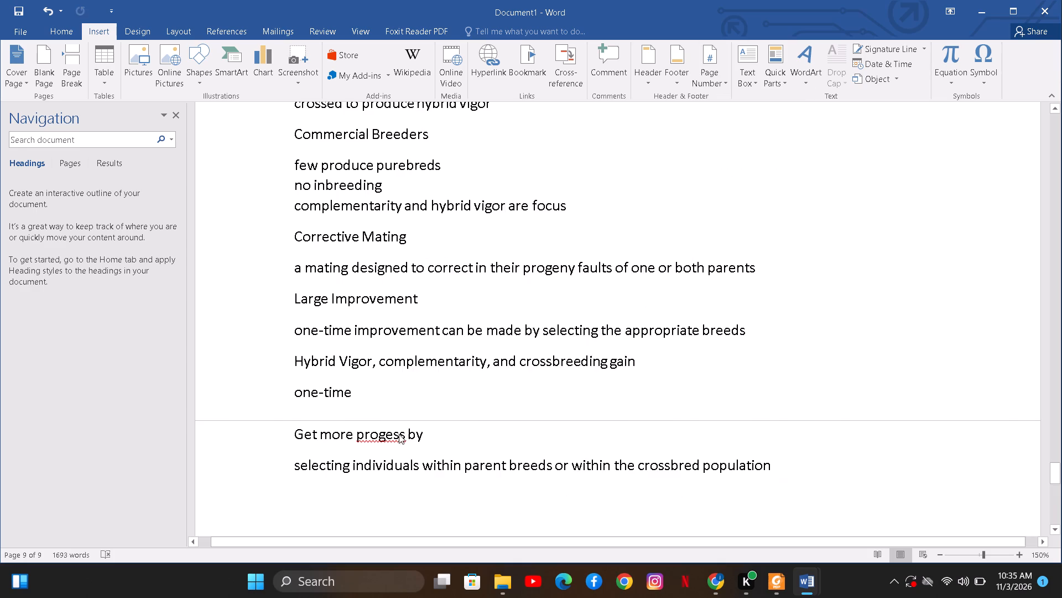
Add a Box page border to the whole document.
{"action": "left_click", "coordinate": [132, 34]}
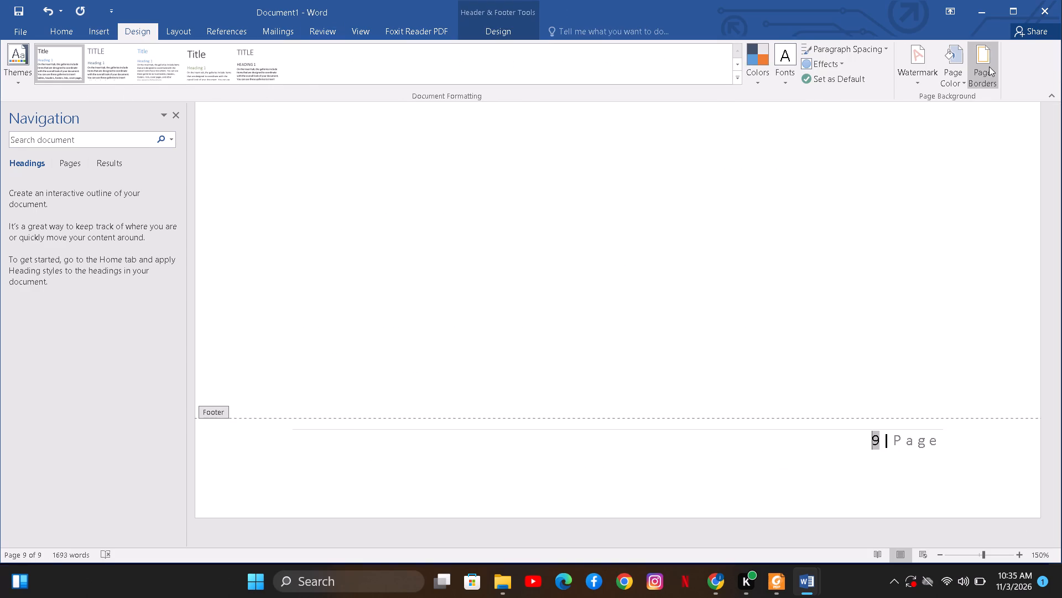
{"action": "left_click", "coordinate": [989, 66]}
{"action": "left_click", "coordinate": [349, 235]}
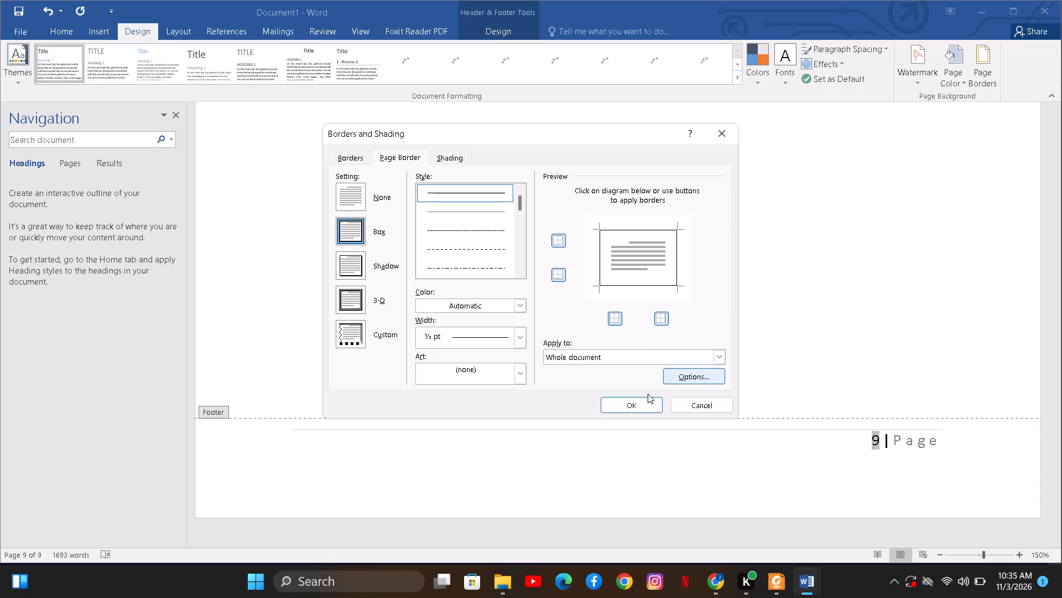
{"action": "left_click", "coordinate": [642, 405]}
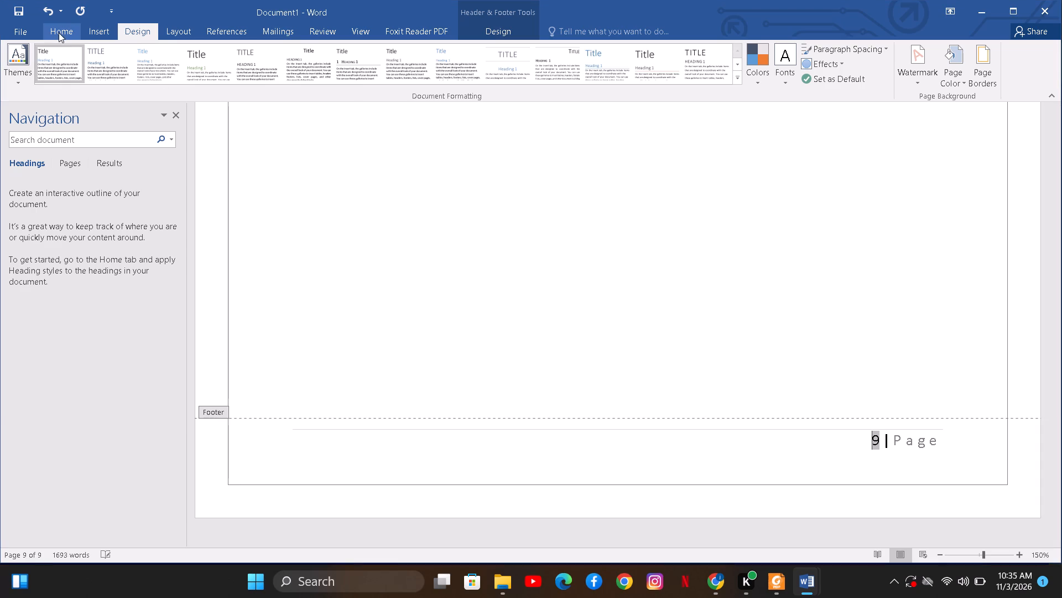
Set the line spacing of the footer's page number line to 1.5.
{"action": "left_click", "coordinate": [59, 33]}
{"action": "left_click", "coordinate": [357, 76]}
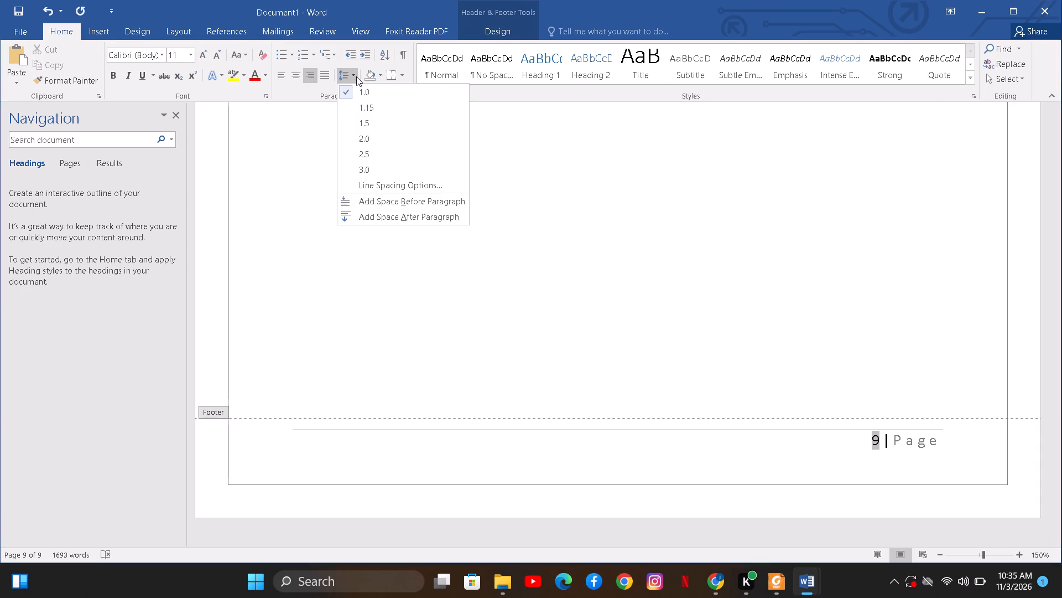
{"action": "left_click", "coordinate": [370, 120]}
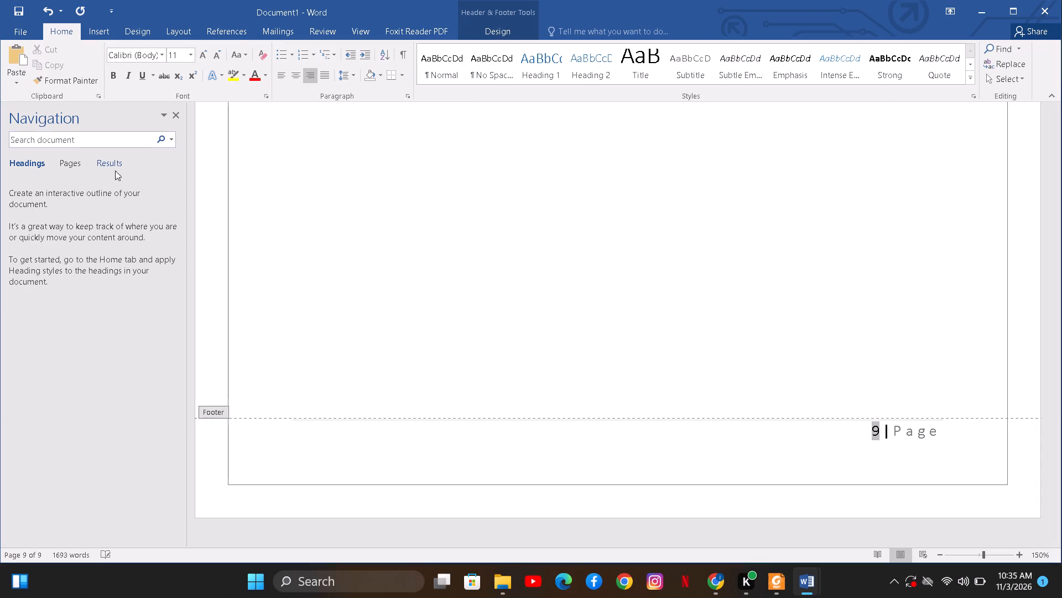
Show the page thumbnails for navigation and return from the footer to the body text on the last page.
{"action": "left_click", "coordinate": [69, 162]}
{"action": "scroll", "coordinate": [326, 227], "scroll_direction": "up", "scroll_amount": 5}
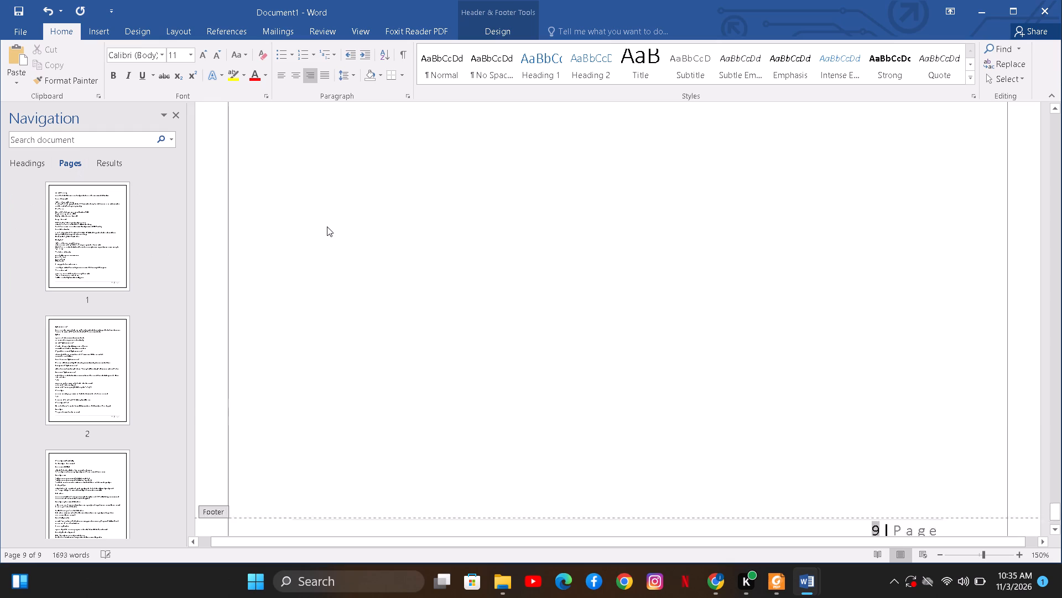
{"action": "scroll", "coordinate": [273, 254], "scroll_direction": "up", "scroll_amount": 8}
{"action": "double_click", "coordinate": [297, 287]}
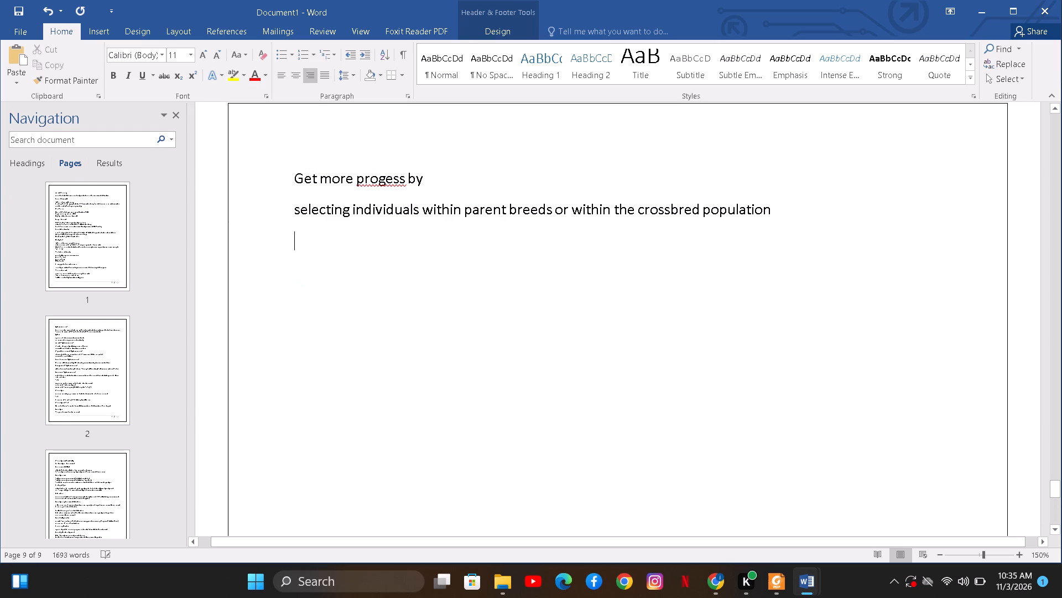
Correct the misspelled "progess" to "progress" in the last term of the document.
{"action": "right_click", "coordinate": [384, 181]}
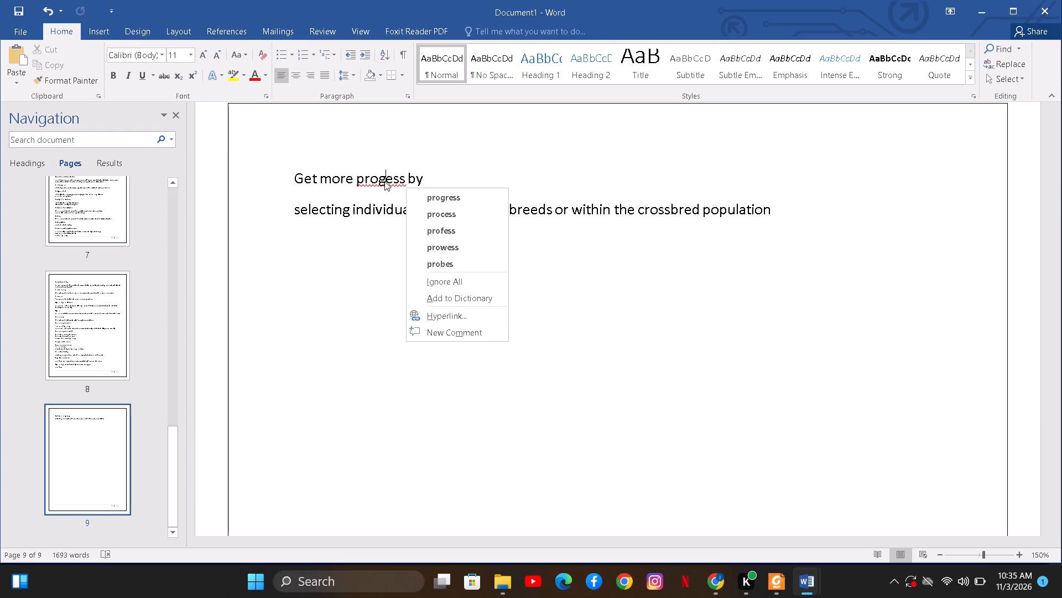
{"action": "left_click", "coordinate": [455, 197]}
Ignore all spelling flags for "Heterosis" in the "Hybrid Vigor or Heterosis" term on page 8.
{"action": "scroll", "coordinate": [438, 202], "scroll_direction": "up", "scroll_amount": 8}
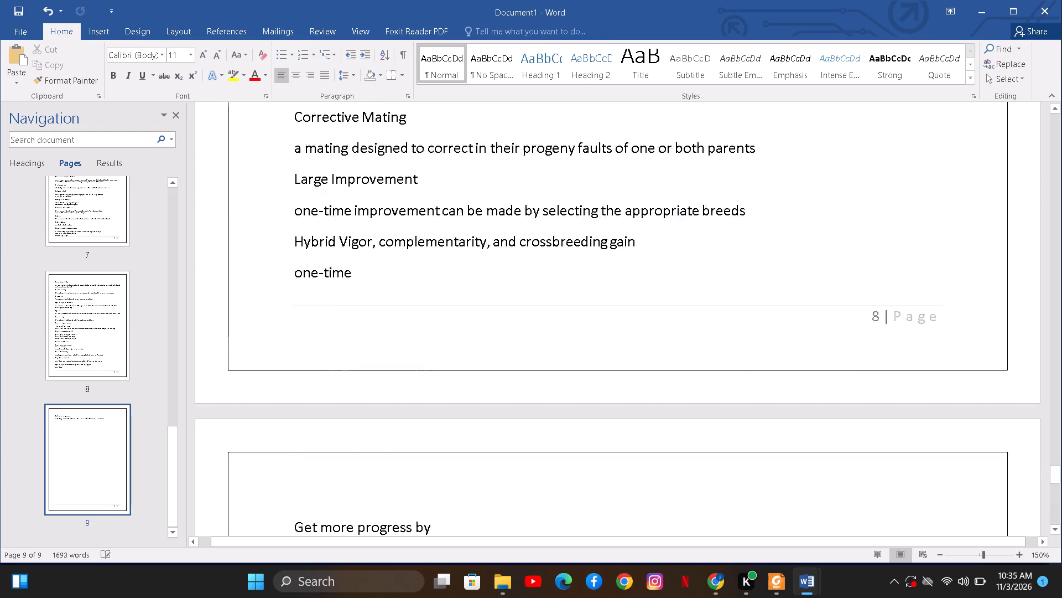
{"action": "scroll", "coordinate": [447, 208], "scroll_direction": "down", "scroll_amount": 5}
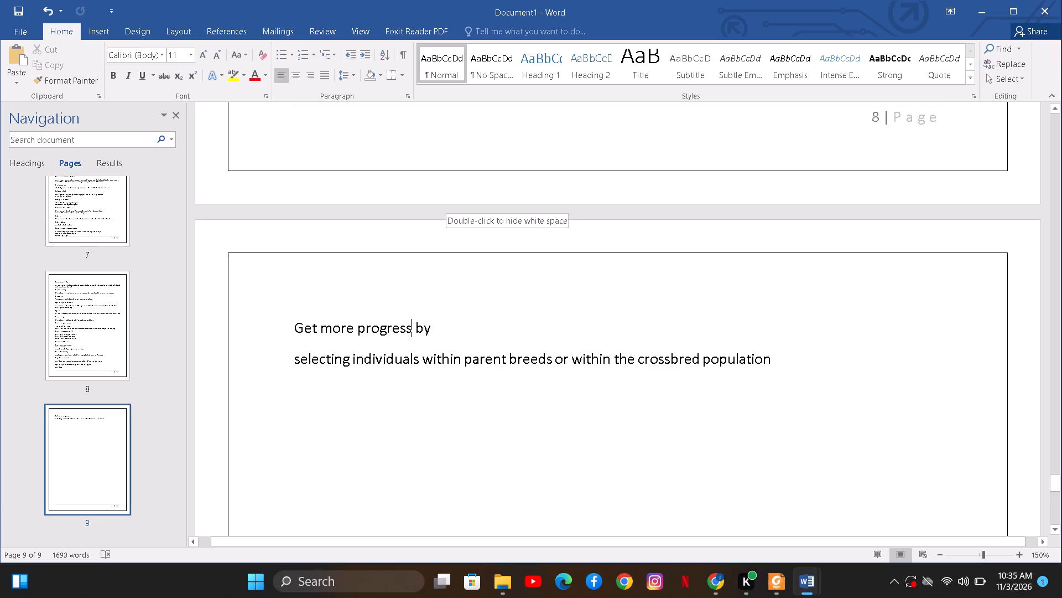
{"action": "scroll", "coordinate": [460, 204], "scroll_direction": "up", "scroll_amount": 3}
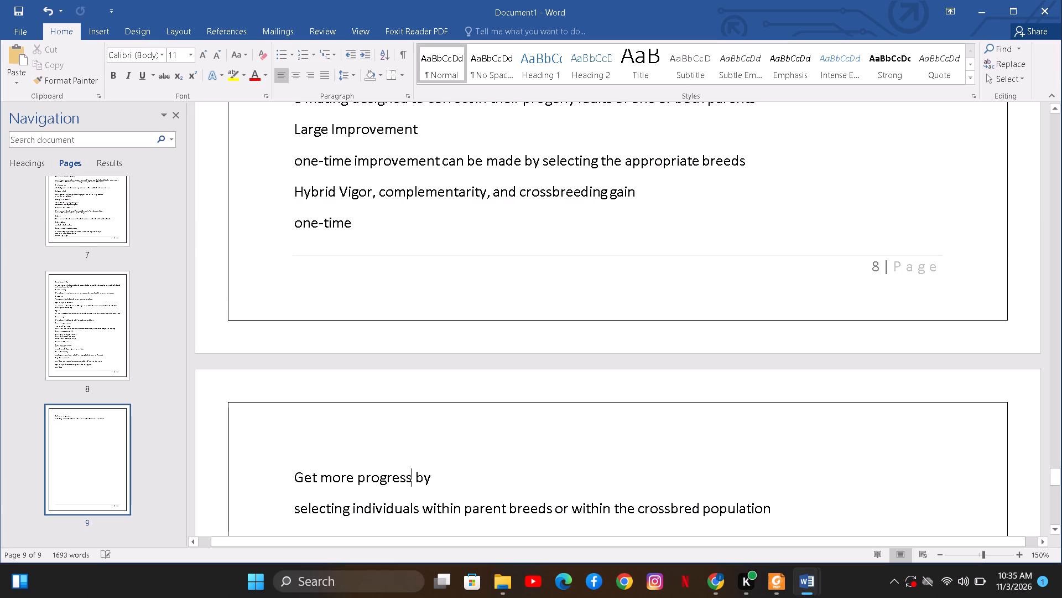
{"action": "scroll", "coordinate": [465, 201], "scroll_direction": "up", "scroll_amount": 10}
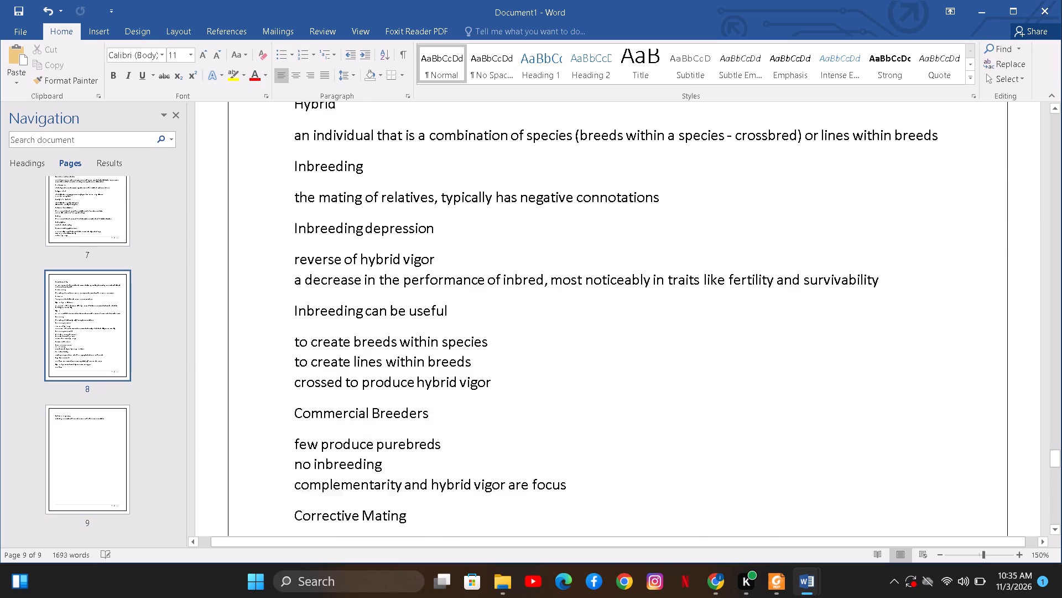
{"action": "scroll", "coordinate": [466, 202], "scroll_direction": "up", "scroll_amount": 4}
{"action": "right_click", "coordinate": [431, 275]}
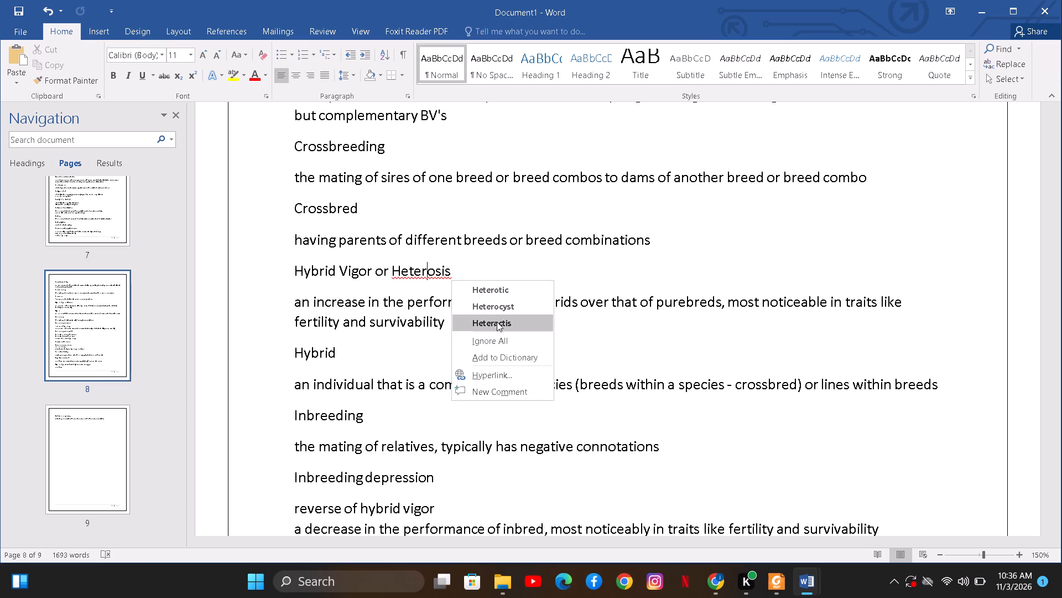
{"action": "left_click", "coordinate": [503, 338]}
Ignore all spelling flags for "intermating" in the Population definition on page 5.
{"action": "scroll", "coordinate": [450, 323], "scroll_direction": "up", "scroll_amount": 12}
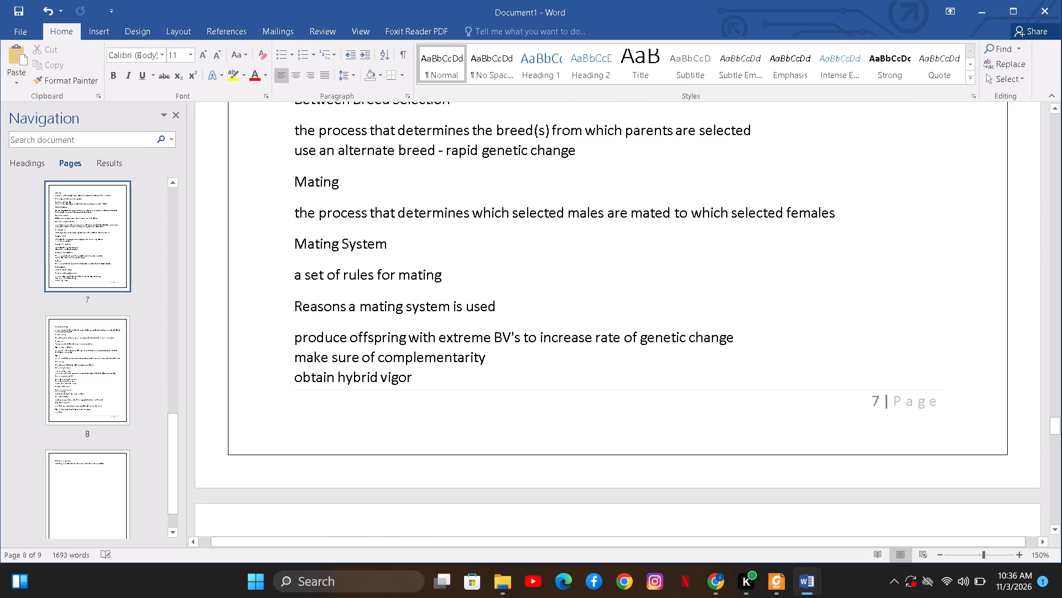
{"action": "scroll", "coordinate": [455, 320], "scroll_direction": "up", "scroll_amount": 20}
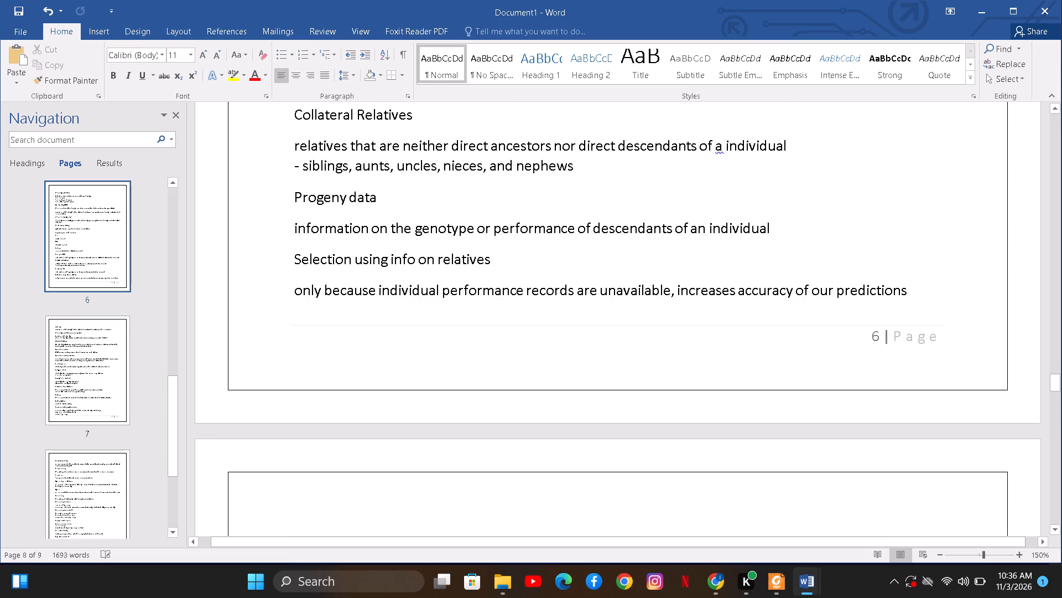
{"action": "scroll", "coordinate": [464, 316], "scroll_direction": "up", "scroll_amount": 8}
{"action": "scroll", "coordinate": [468, 298], "scroll_direction": "up", "scroll_amount": 15}
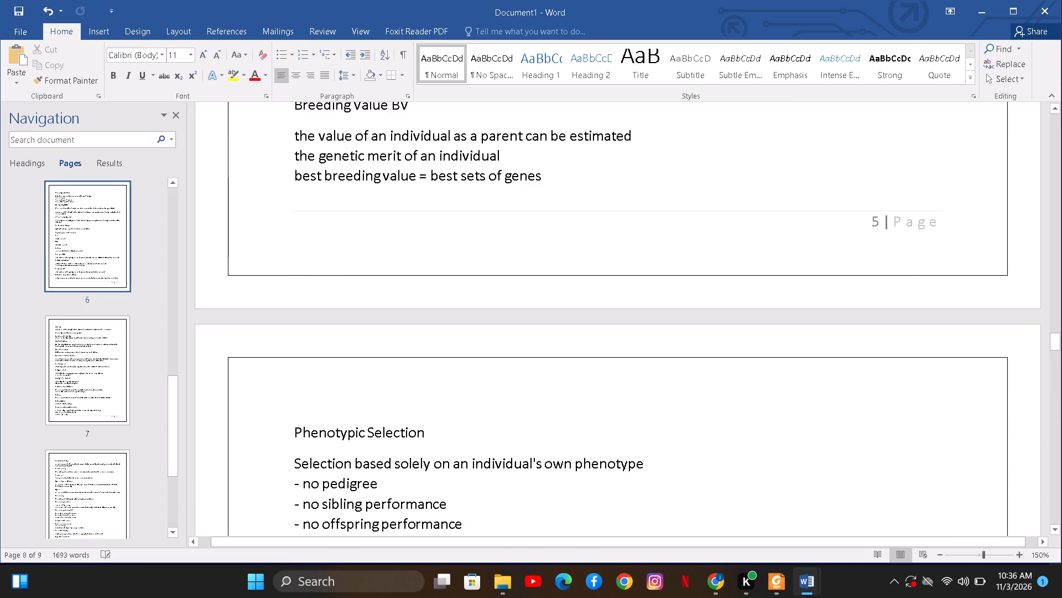
{"action": "scroll", "coordinate": [469, 291], "scroll_direction": "up", "scroll_amount": 15}
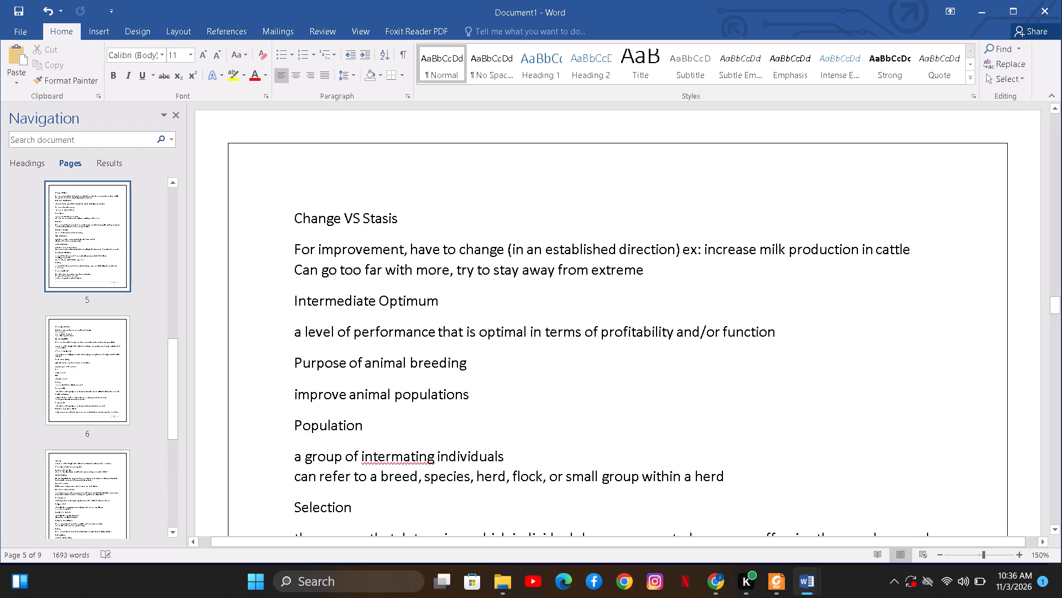
{"action": "right_click", "coordinate": [402, 460]}
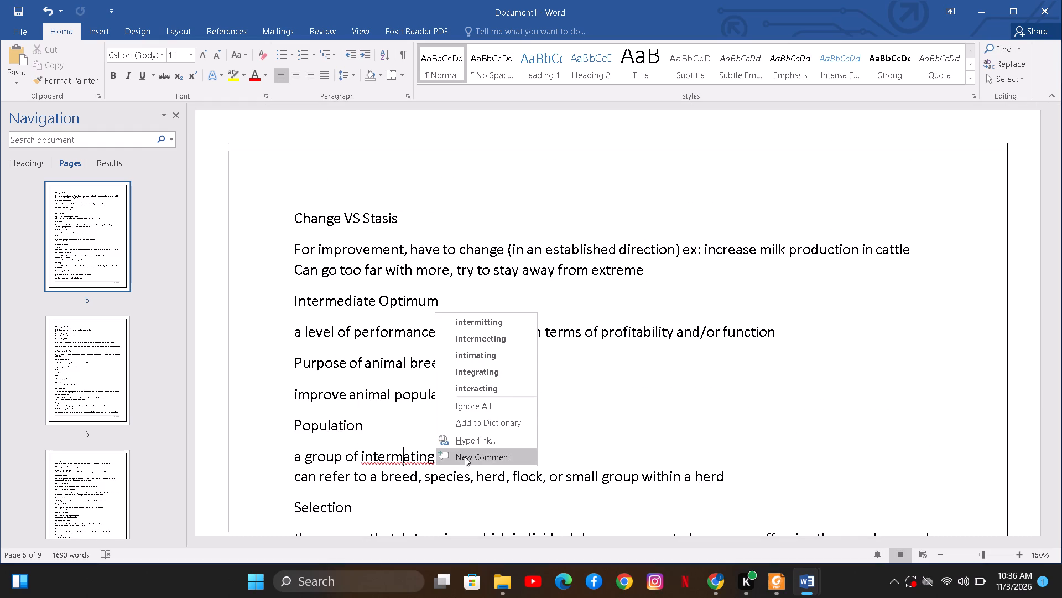
{"action": "left_click", "coordinate": [478, 408]}
Replace the flagged words in the "Commercial producers" definition on page 4 with the suggestions "what's", "mattings" and "seed stock".
{"action": "scroll", "coordinate": [468, 400], "scroll_direction": "up", "scroll_amount": 14}
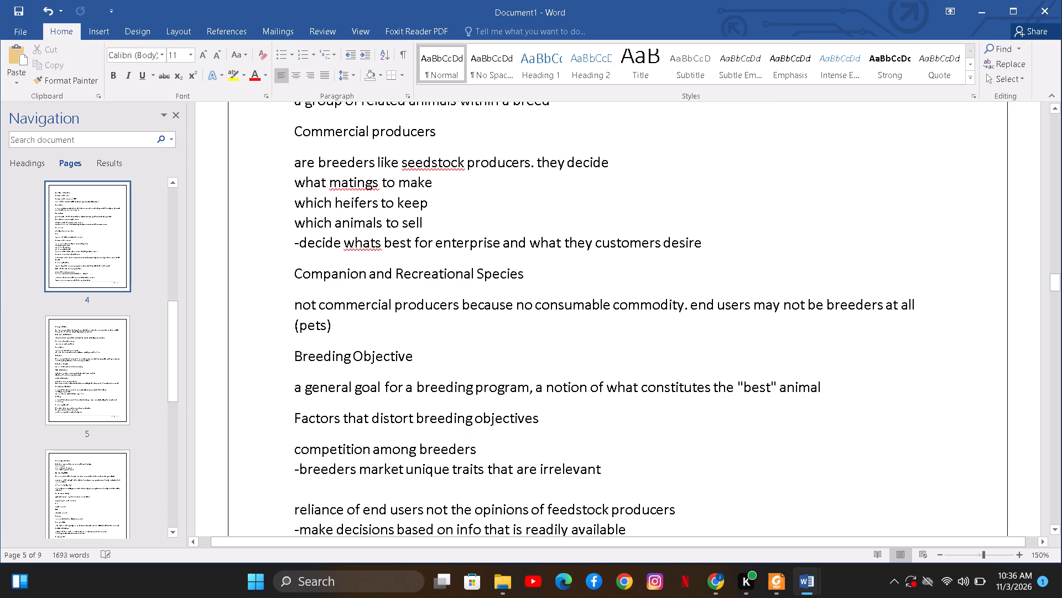
{"action": "scroll", "coordinate": [477, 394], "scroll_direction": "up", "scroll_amount": 3}
{"action": "scroll", "coordinate": [406, 473], "scroll_direction": "down", "scroll_amount": 4}
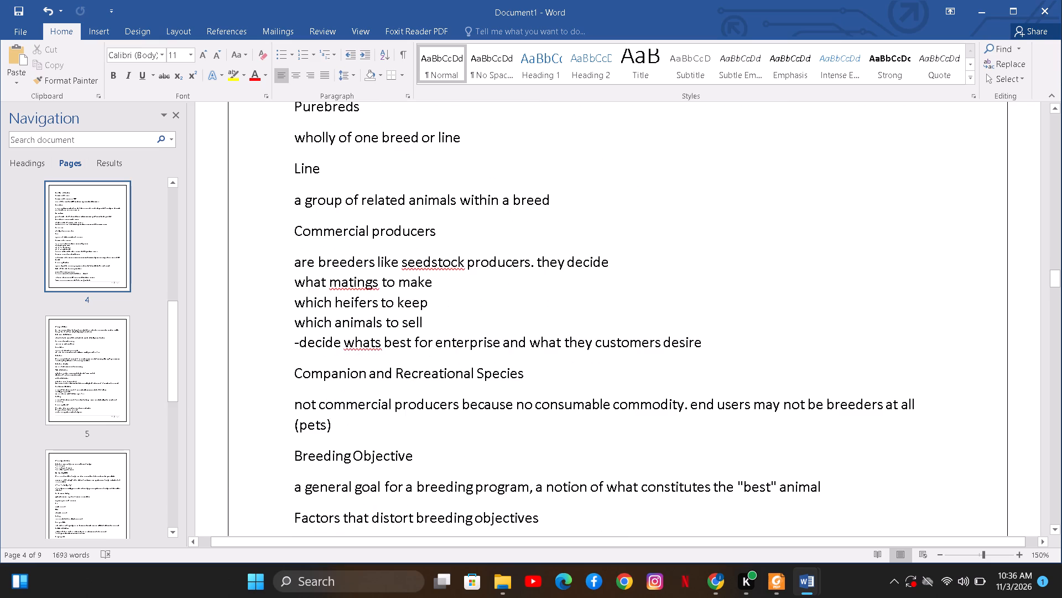
{"action": "right_click", "coordinate": [370, 352]}
{"action": "left_click", "coordinate": [405, 361]}
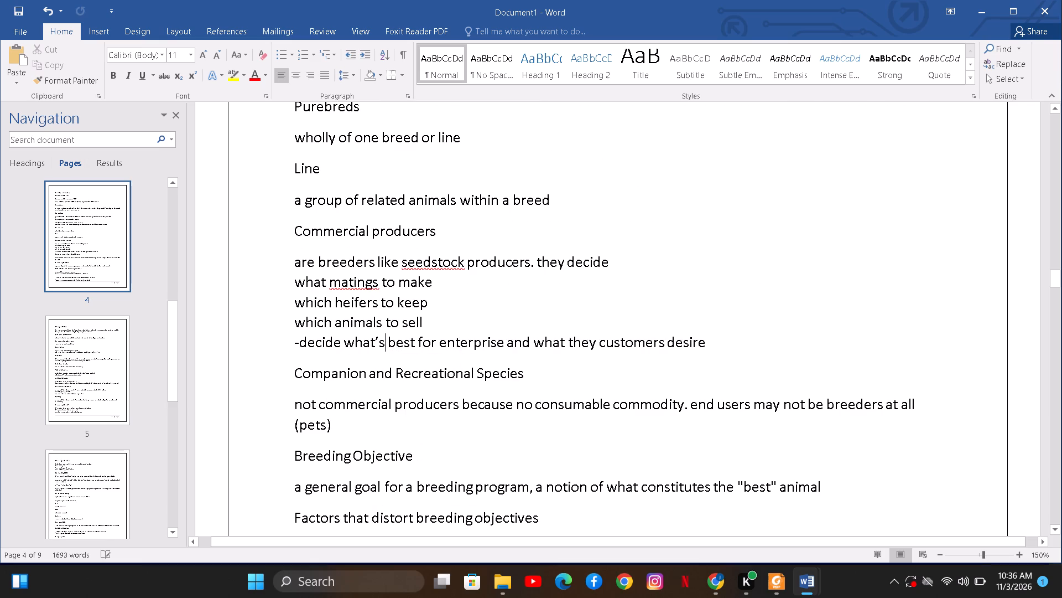
{"action": "right_click", "coordinate": [354, 290]}
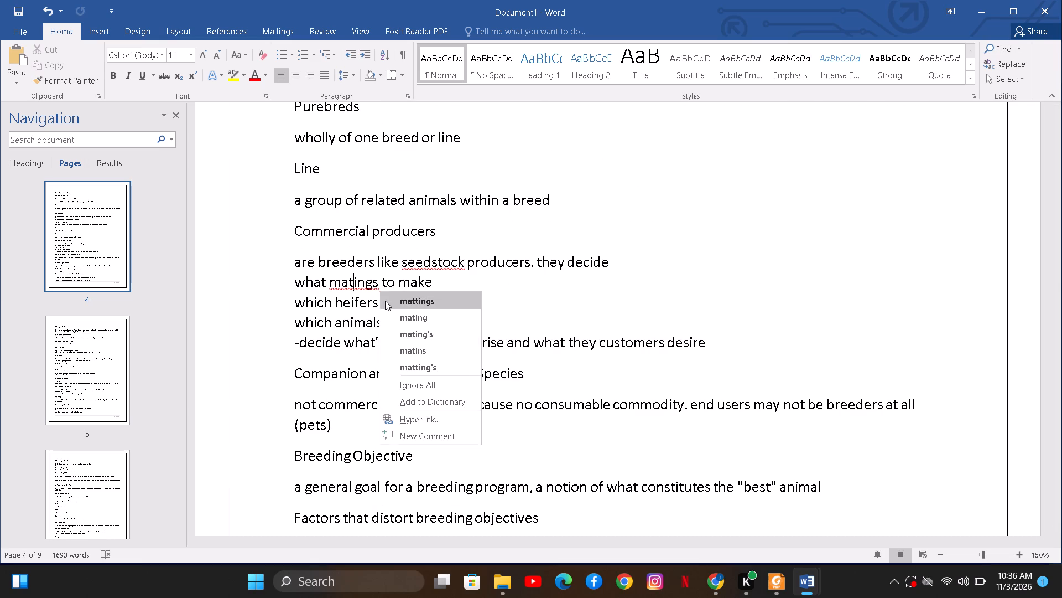
{"action": "left_click", "coordinate": [385, 301]}
{"action": "right_click", "coordinate": [435, 272]}
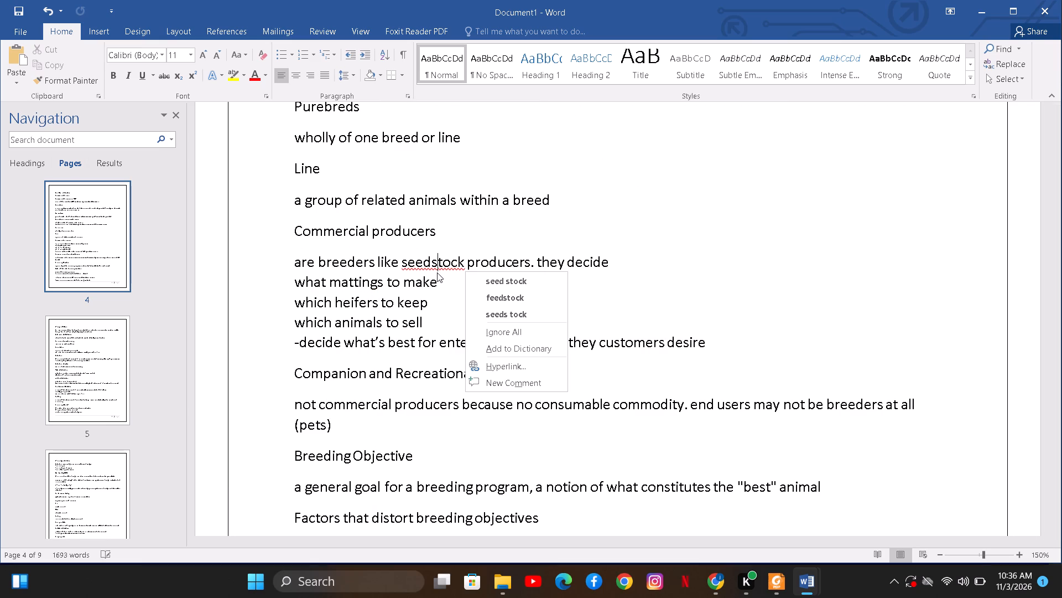
{"action": "left_click", "coordinate": [517, 286]}
Change "Seedstock" to "Seed stock" in the "Seedstock producers must produce" and "Seedstock" terms on page 4.
{"action": "scroll", "coordinate": [357, 221], "scroll_direction": "up", "scroll_amount": 5}
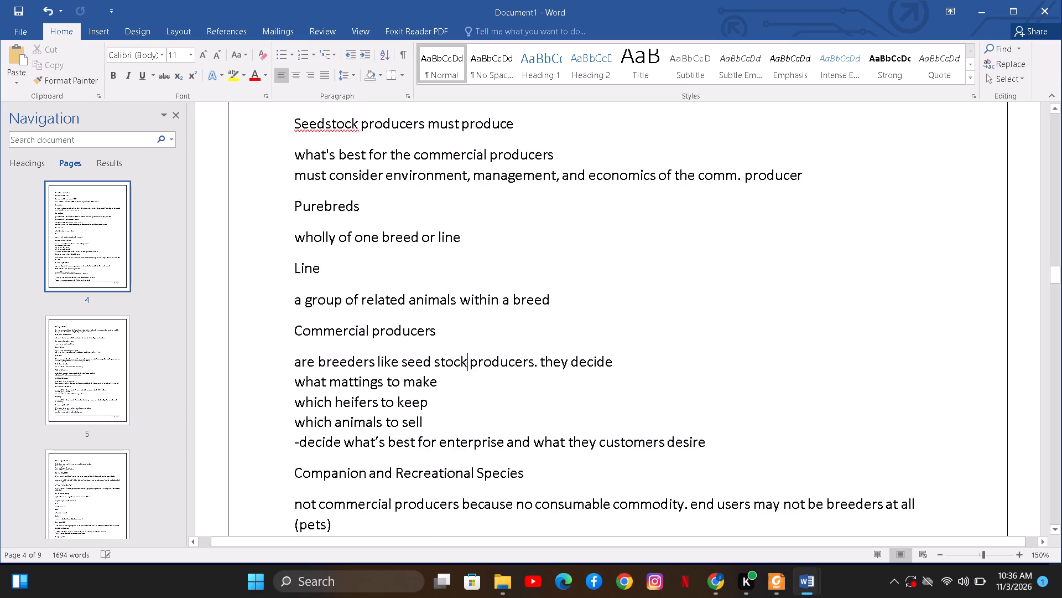
{"action": "right_click", "coordinate": [327, 278]}
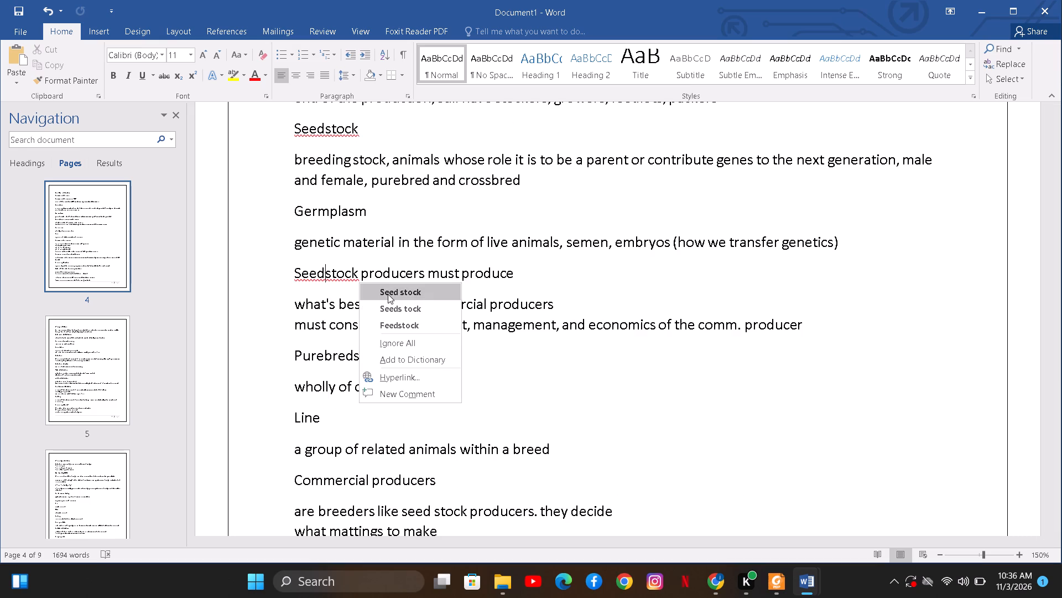
{"action": "left_click", "coordinate": [391, 293]}
{"action": "right_click", "coordinate": [337, 135]}
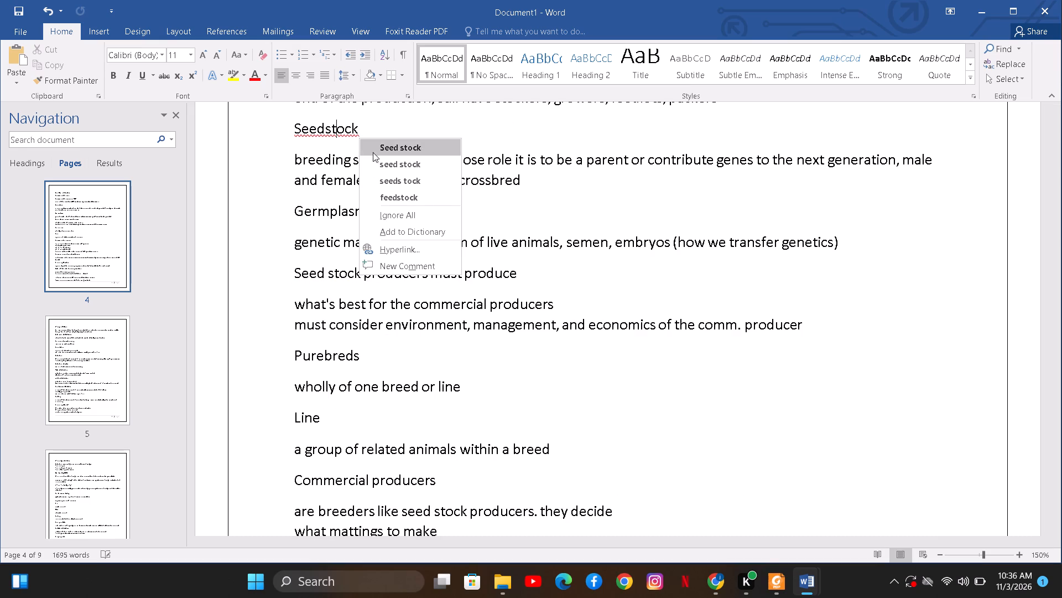
{"action": "left_click", "coordinate": [391, 147]}
Ignore all spelling flags for "seedstock" in the Multipliers line of the Industry Structure definition on page 3.
{"action": "scroll", "coordinate": [378, 136], "scroll_direction": "up", "scroll_amount": 6}
{"action": "scroll", "coordinate": [381, 290], "scroll_direction": "up", "scroll_amount": 5}
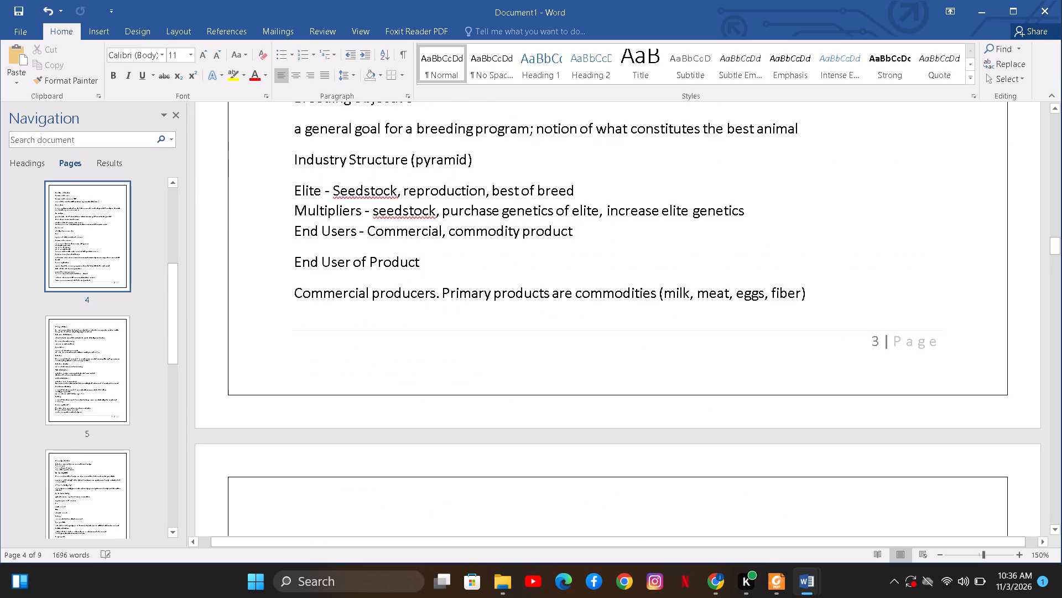
{"action": "scroll", "coordinate": [379, 288], "scroll_direction": "up", "scroll_amount": 3}
{"action": "right_click", "coordinate": [408, 370]}
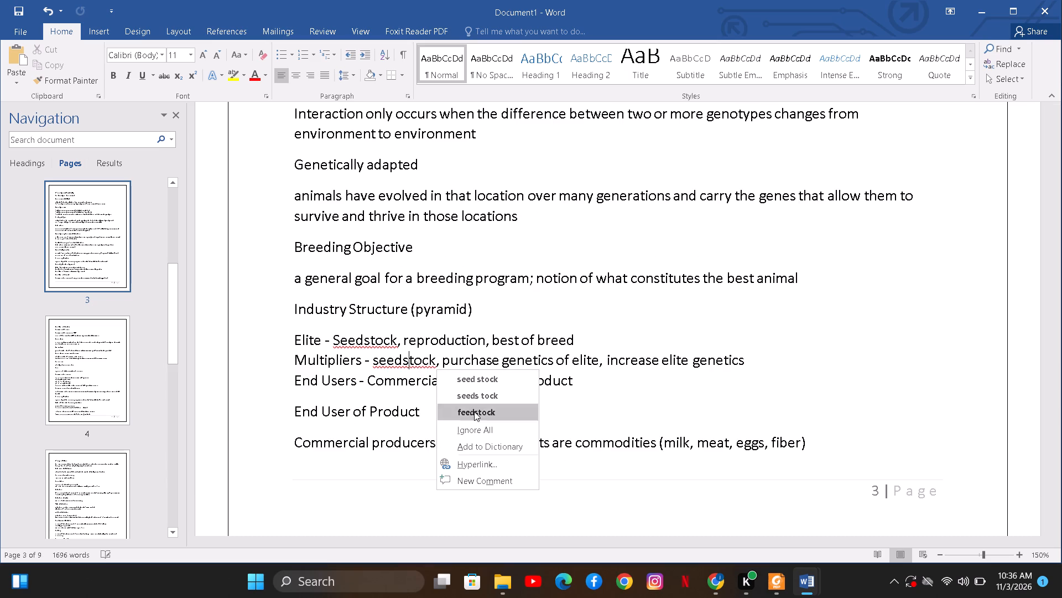
{"action": "left_click", "coordinate": [484, 430]}
Ignore all spelling flags for "lbs" in the Phenotype of Trait definition on page 2.
{"action": "scroll", "coordinate": [399, 365], "scroll_direction": "up", "scroll_amount": 9}
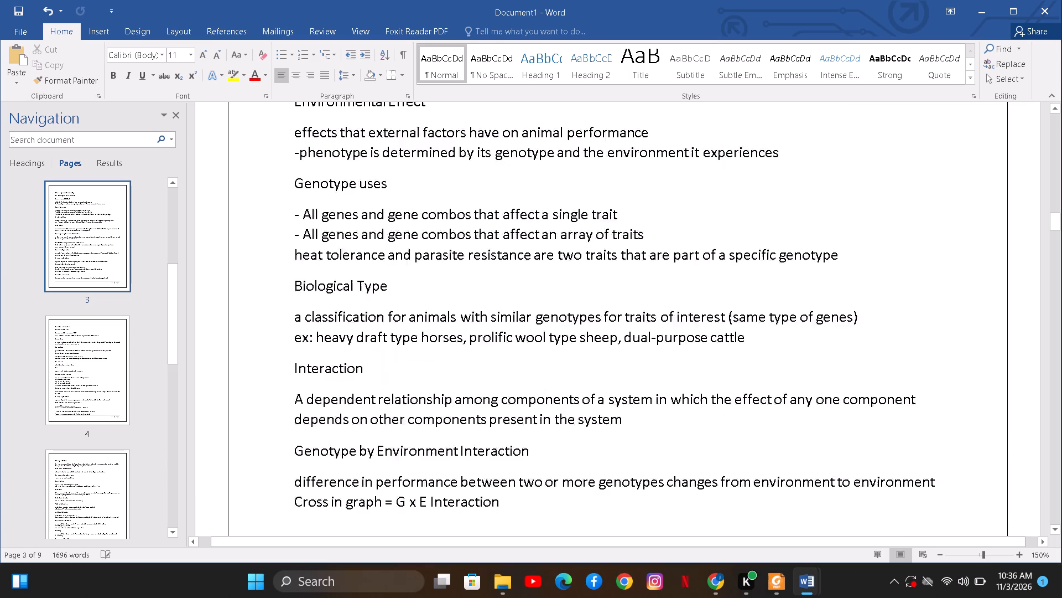
{"action": "scroll", "coordinate": [402, 360], "scroll_direction": "up", "scroll_amount": 14}
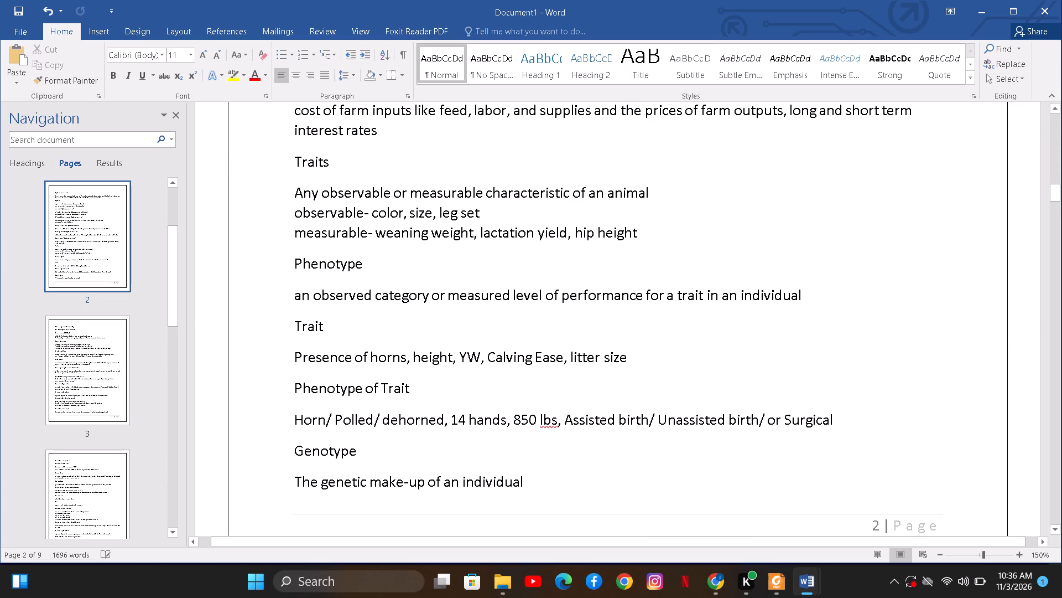
{"action": "right_click", "coordinate": [545, 422]}
{"action": "left_click", "coordinate": [586, 369]}
Ignore all spelling flags for "cutability" in The best animal definition and "Gregor" in the Gregor Mendel term on page 1.
{"action": "scroll", "coordinate": [388, 362], "scroll_direction": "up", "scroll_amount": 19}
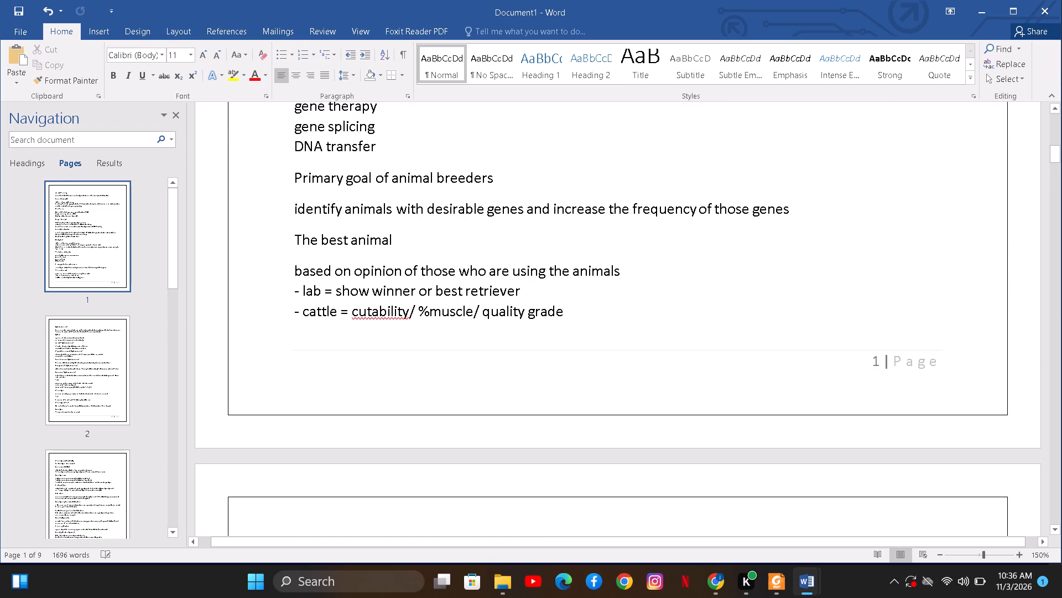
{"action": "right_click", "coordinate": [376, 315]}
{"action": "left_click", "coordinate": [465, 379]}
{"action": "scroll", "coordinate": [464, 378], "scroll_direction": "up", "scroll_amount": 14}
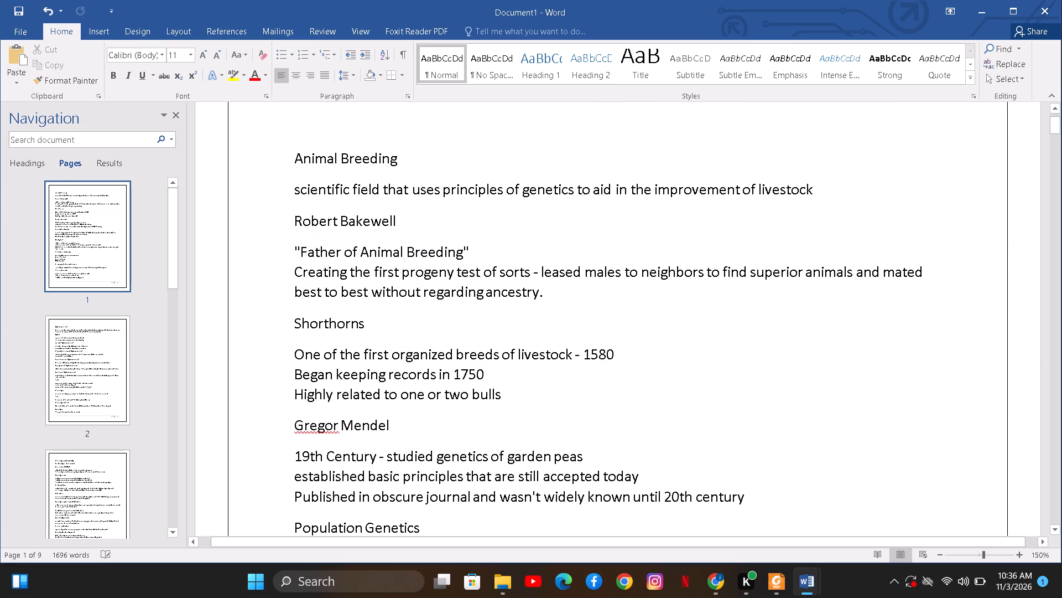
{"action": "right_click", "coordinate": [325, 432]}
{"action": "left_click", "coordinate": [386, 374]}
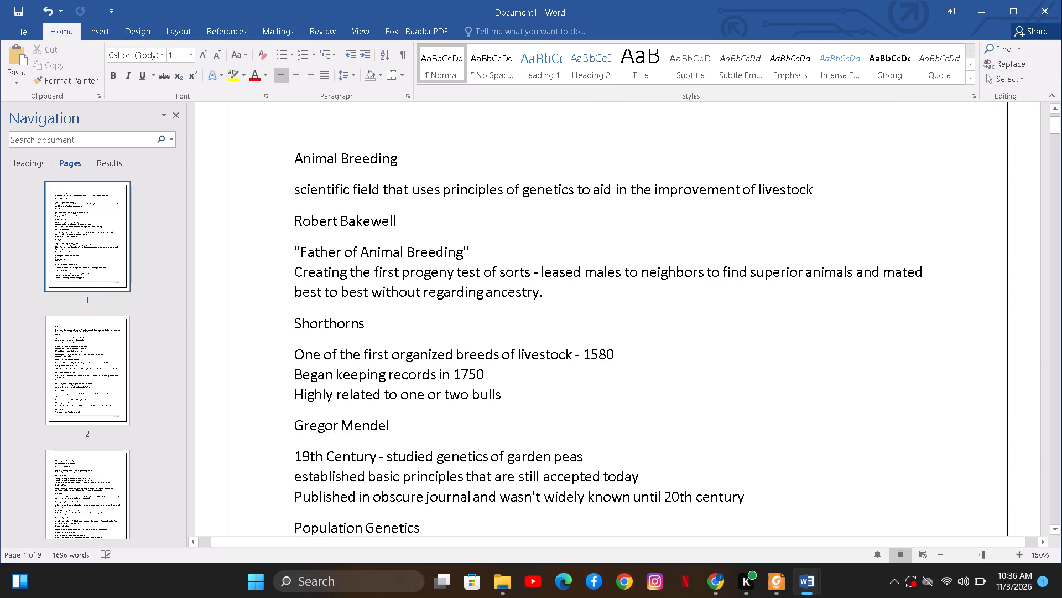
Color the definition text under Animal Breeding, Robert Bakewell and Shorthorns on page 1 red.
{"action": "scroll", "coordinate": [386, 374], "scroll_direction": "up", "scroll_amount": 5}
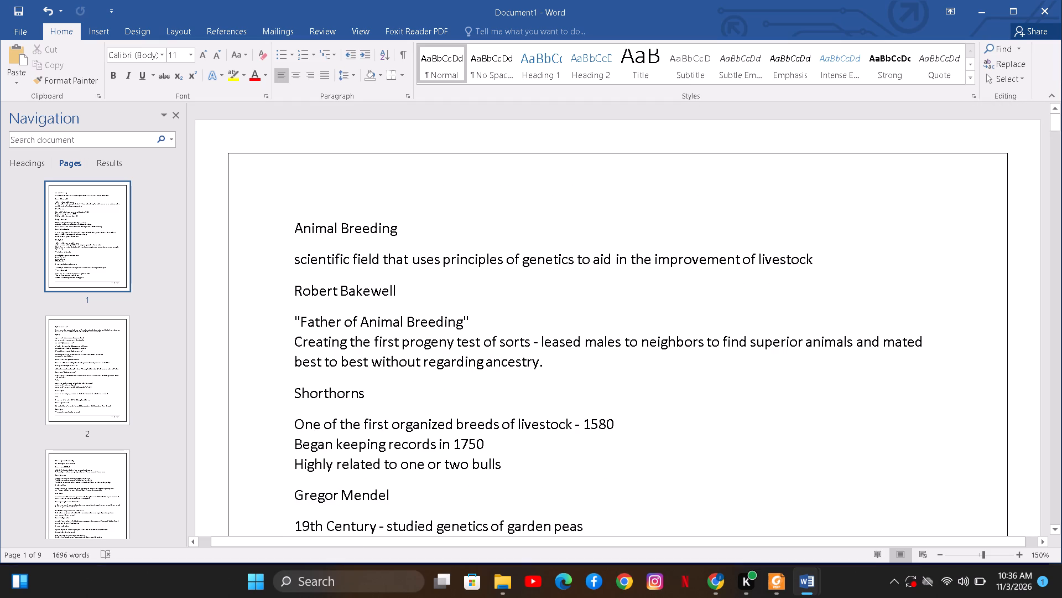
{"action": "left_click", "coordinate": [269, 265]}
{"action": "left_click", "coordinate": [343, 243]}
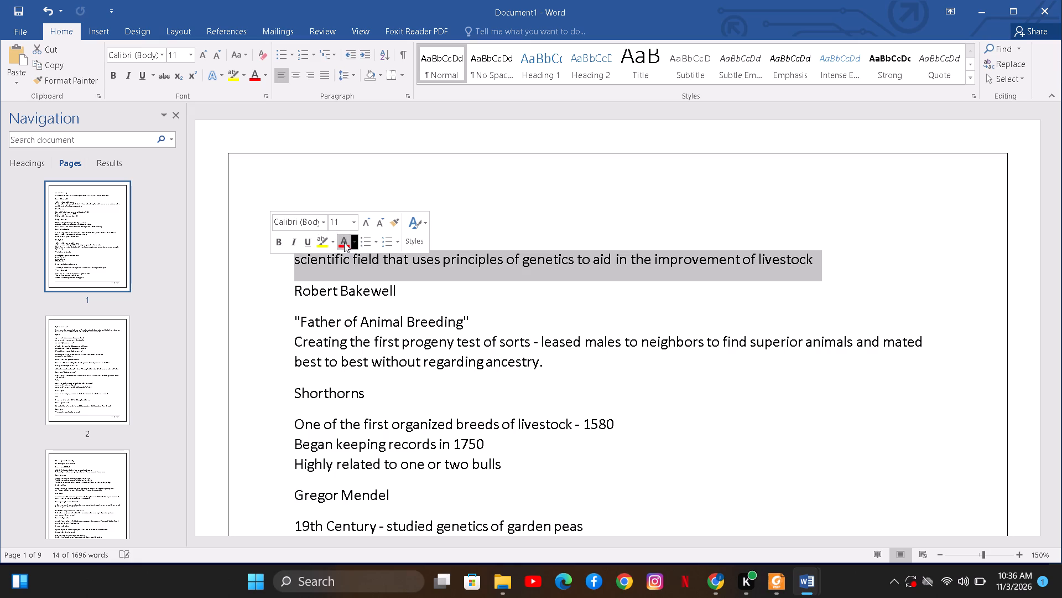
{"action": "left_click_drag", "start_coordinate": [301, 321], "coordinate": [548, 353]}
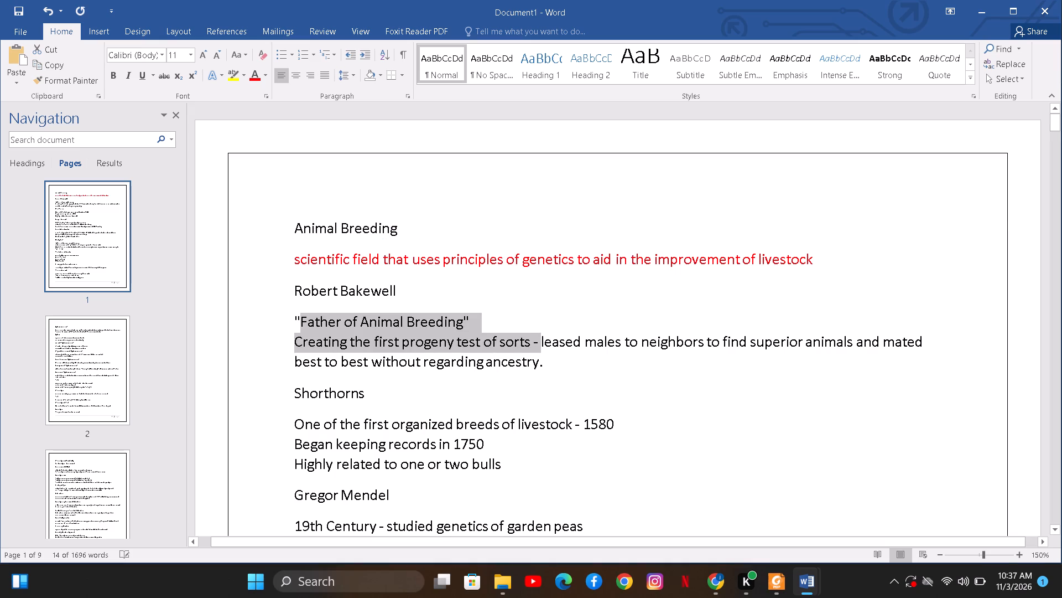
{"action": "left_click_drag", "start_coordinate": [548, 353], "coordinate": [558, 363]}
{"action": "left_click", "coordinate": [634, 342]}
{"action": "scroll", "coordinate": [428, 375], "scroll_direction": "down", "scroll_amount": 2}
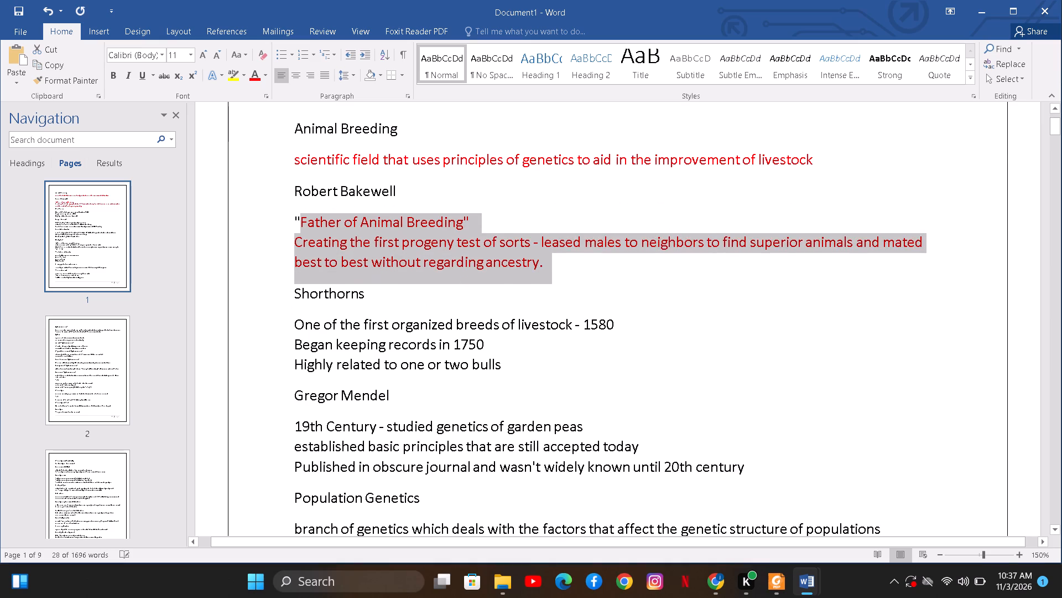
{"action": "left_click_drag", "start_coordinate": [301, 327], "coordinate": [330, 326]}
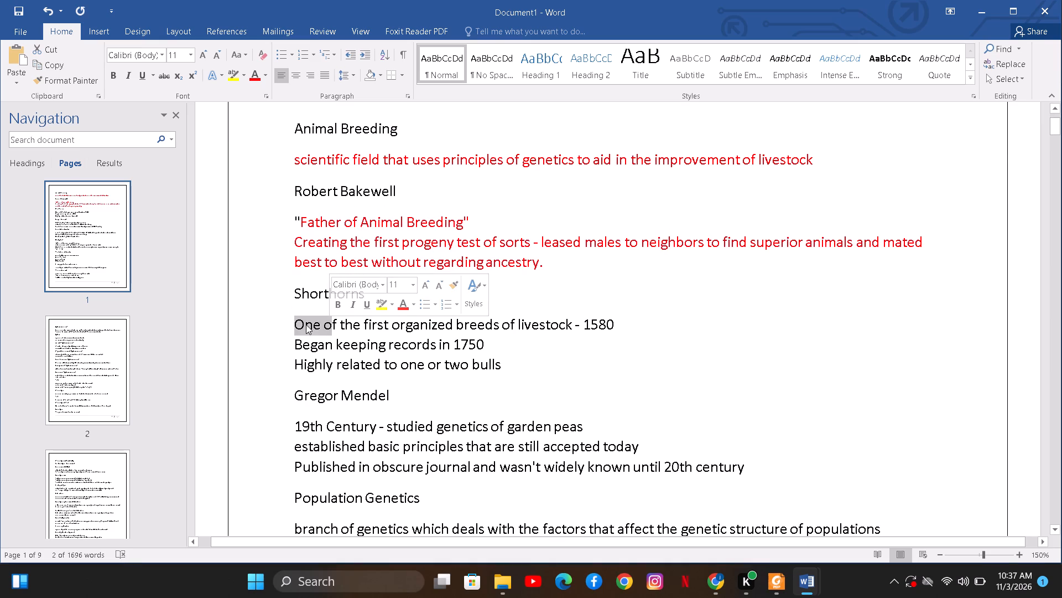
{"action": "left_click", "coordinate": [290, 322]}
{"action": "left_click_drag", "start_coordinate": [290, 323], "coordinate": [529, 361]}
{"action": "left_click", "coordinate": [598, 343]}
Color the definition text under Gregor Mendel, Population Genetics and Dr. Jay Lush on page 1 red.
{"action": "scroll", "coordinate": [558, 365], "scroll_direction": "down", "scroll_amount": 4}
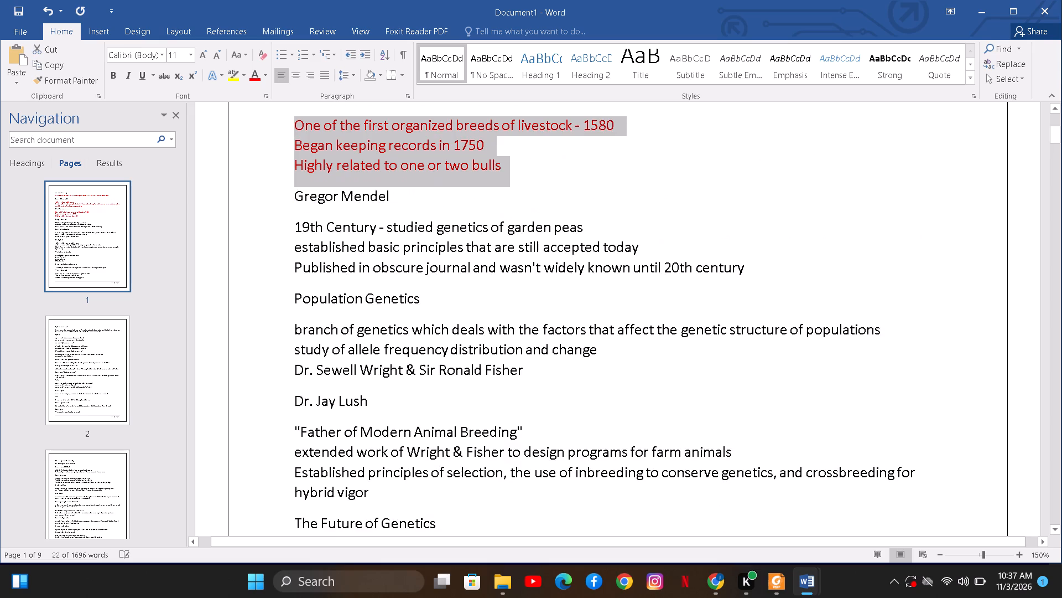
{"action": "left_click_drag", "start_coordinate": [297, 227], "coordinate": [730, 264]}
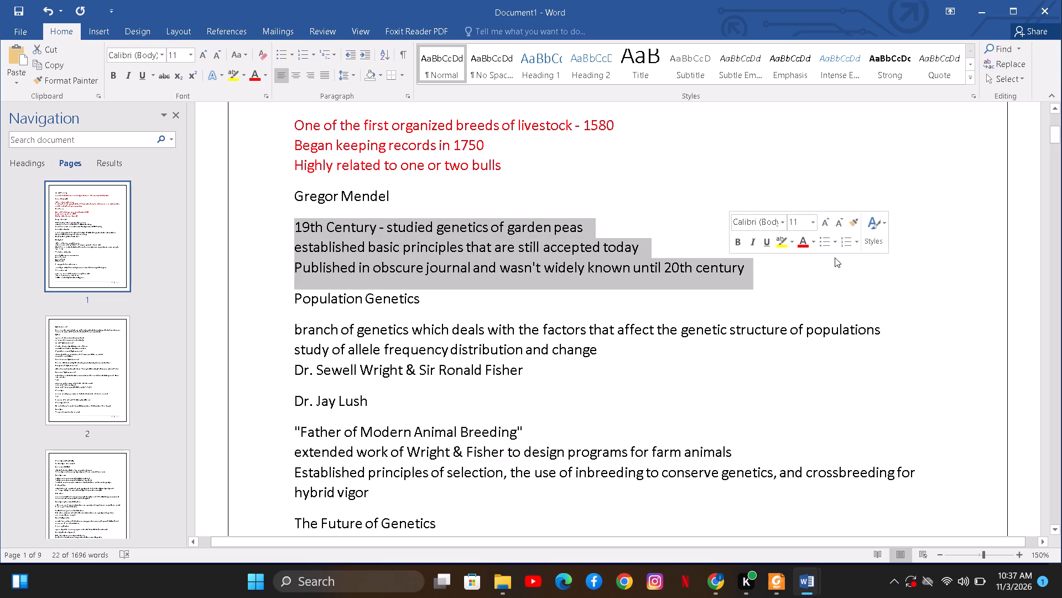
{"action": "left_click", "coordinate": [801, 243]}
{"action": "left_click_drag", "start_coordinate": [293, 333], "coordinate": [295, 333]}
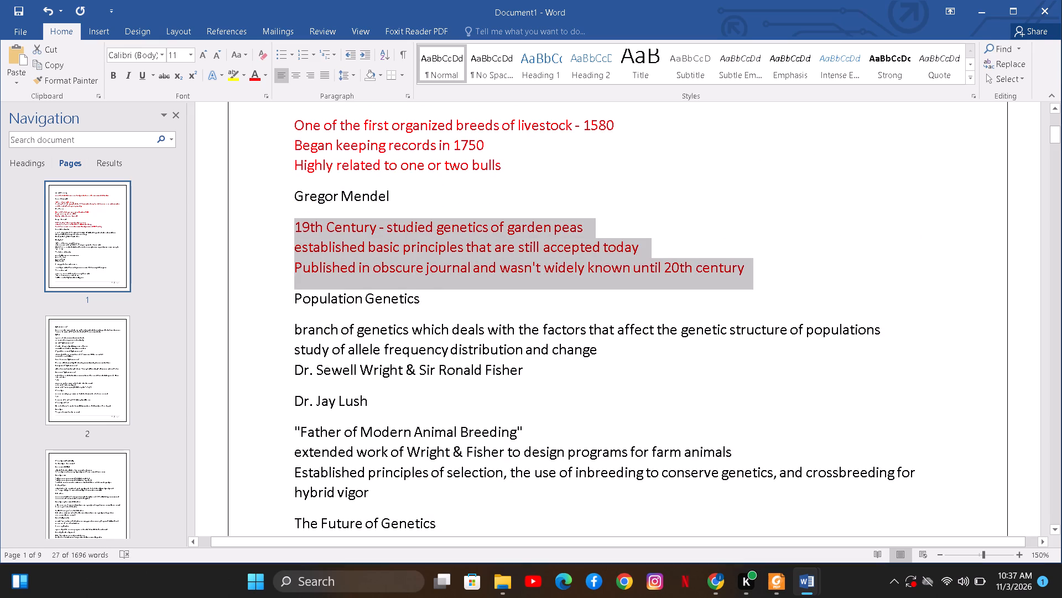
{"action": "left_click_drag", "start_coordinate": [295, 333], "coordinate": [554, 365]}
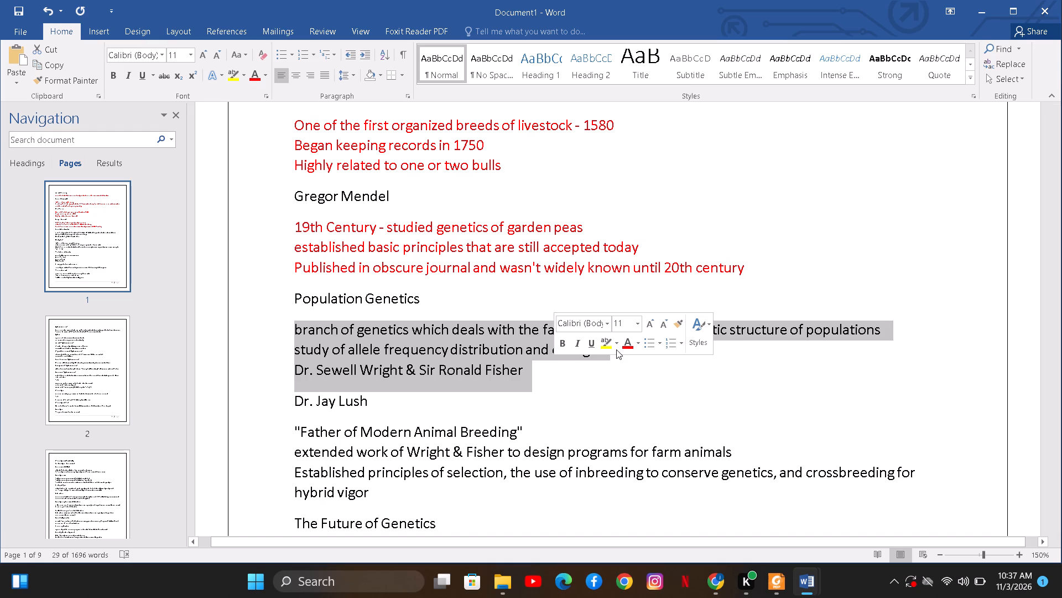
{"action": "left_click", "coordinate": [627, 345]}
{"action": "scroll", "coordinate": [633, 352], "scroll_direction": "down", "scroll_amount": 2}
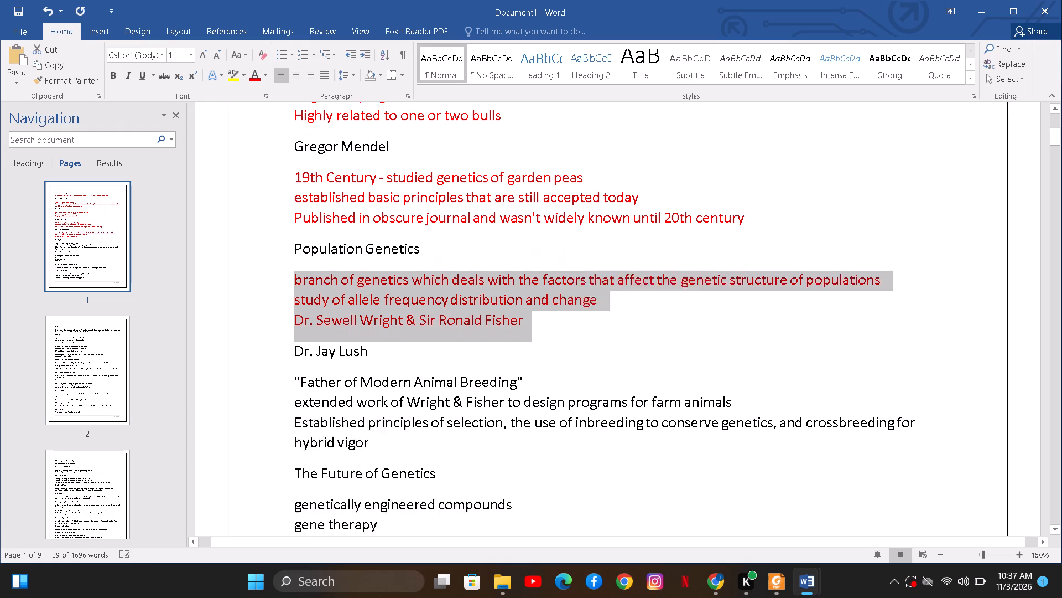
{"action": "scroll", "coordinate": [633, 352], "scroll_direction": "down", "scroll_amount": 1}
{"action": "left_click_drag", "start_coordinate": [296, 281], "coordinate": [300, 282]}
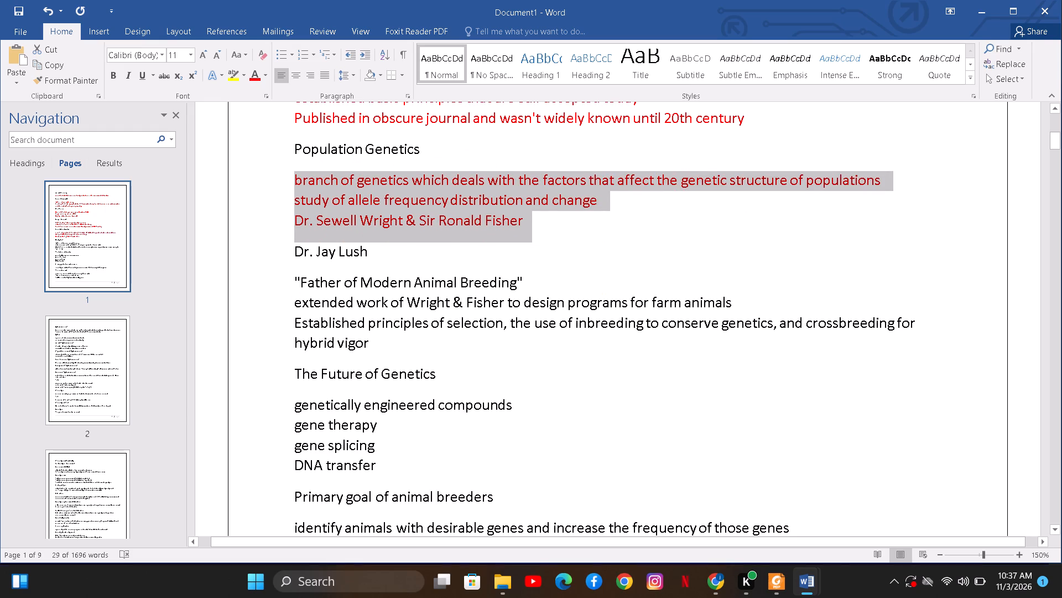
{"action": "left_click_drag", "start_coordinate": [300, 282], "coordinate": [466, 337]}
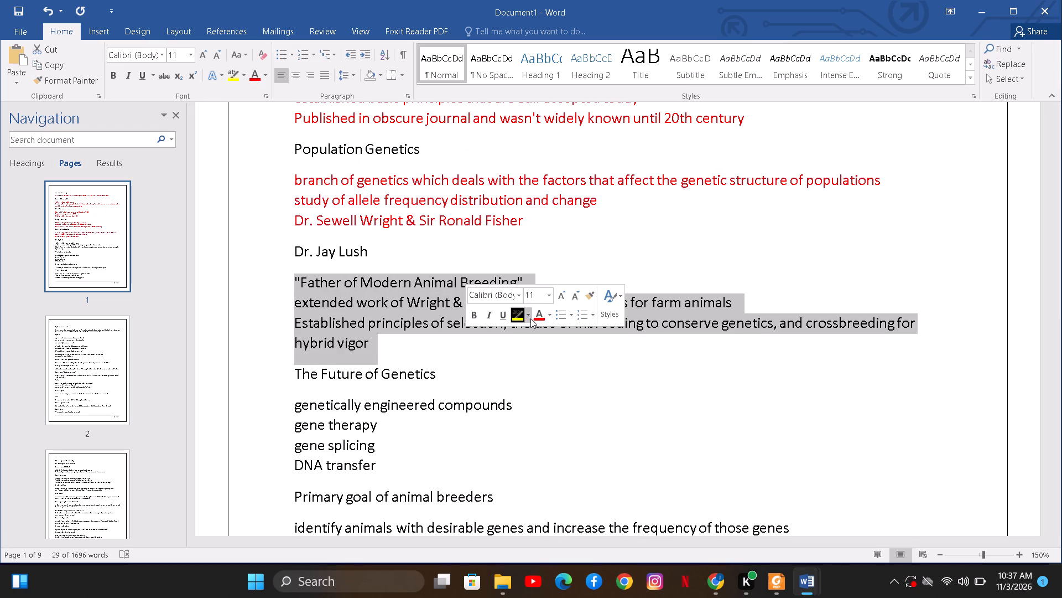
{"action": "left_click", "coordinate": [538, 317]}
Color the definitions of The Future of Genetics, Primary goal of animal breeders and The best animal on page 1 red.
{"action": "scroll", "coordinate": [517, 332], "scroll_direction": "down", "scroll_amount": 4}
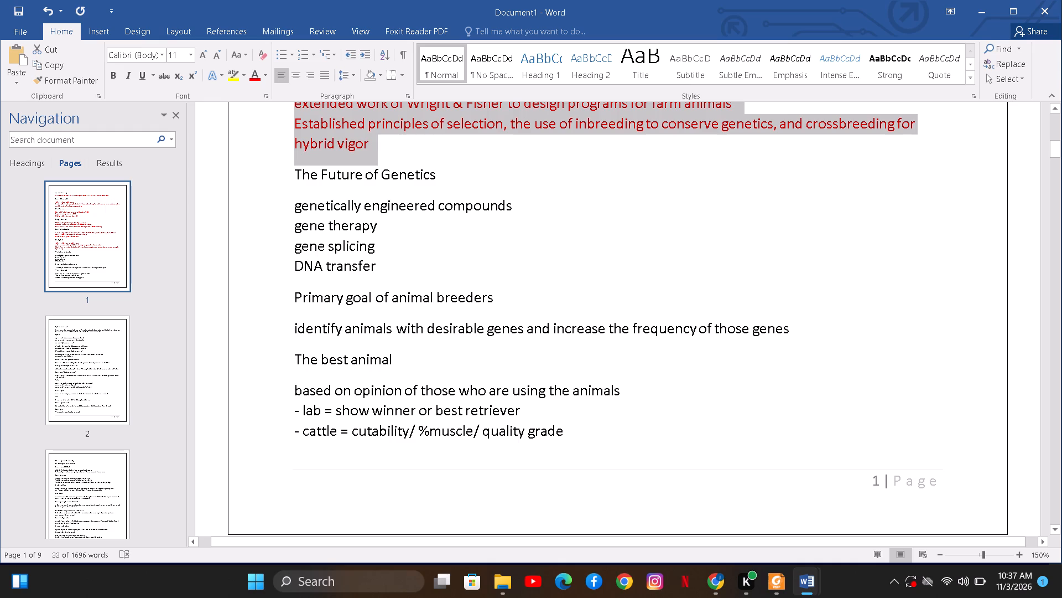
{"action": "left_click_drag", "start_coordinate": [294, 209], "coordinate": [379, 262]}
{"action": "left_click", "coordinate": [452, 242]}
{"action": "scroll", "coordinate": [450, 243], "scroll_direction": "down", "scroll_amount": 2}
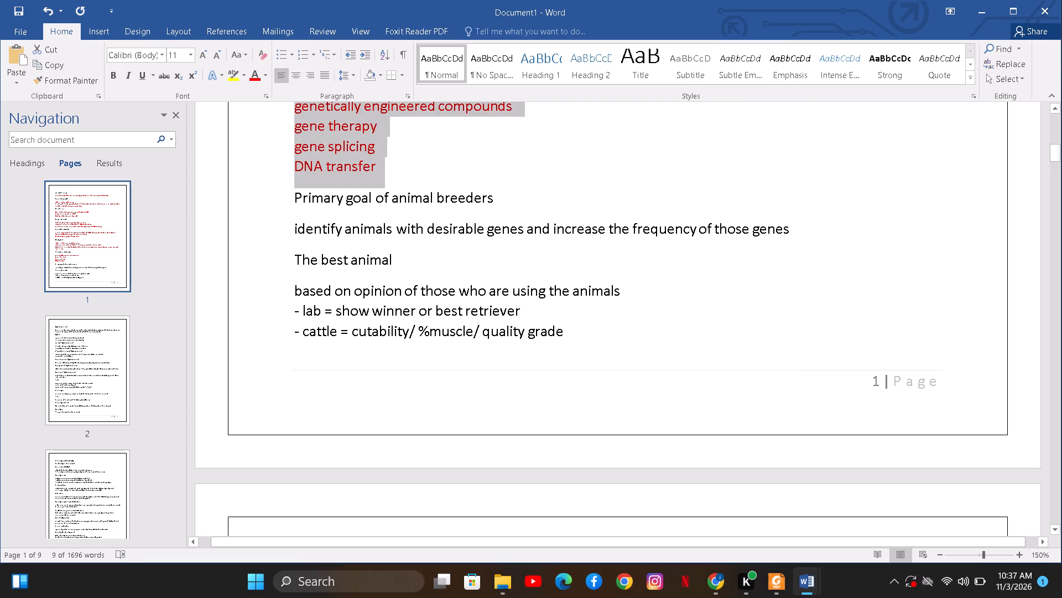
{"action": "left_click", "coordinate": [268, 236]}
{"action": "left_click", "coordinate": [342, 214]}
{"action": "scroll", "coordinate": [341, 216], "scroll_direction": "down", "scroll_amount": 2}
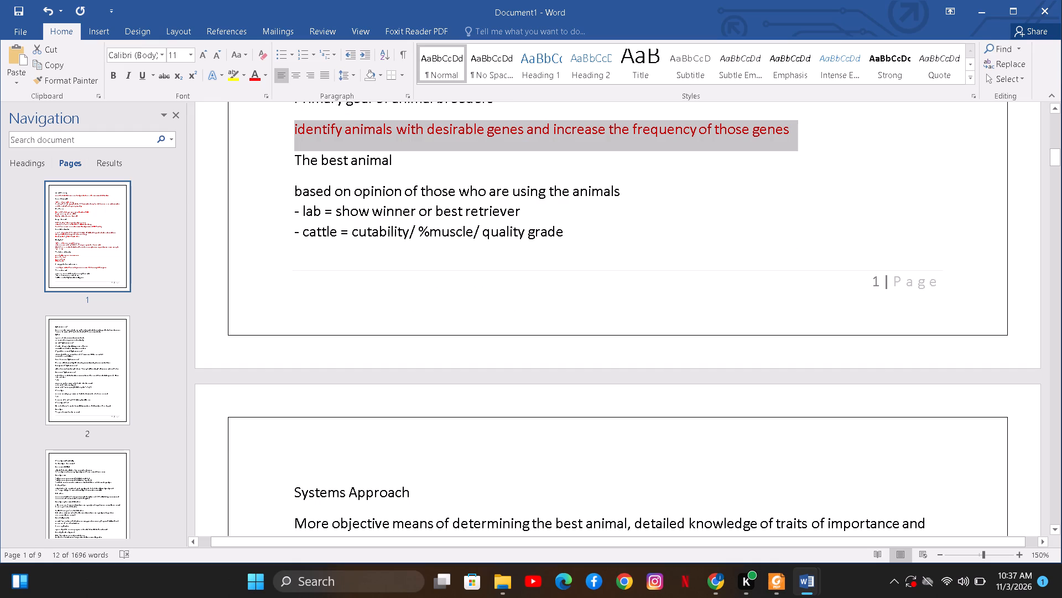
{"action": "left_click_drag", "start_coordinate": [294, 193], "coordinate": [574, 233]}
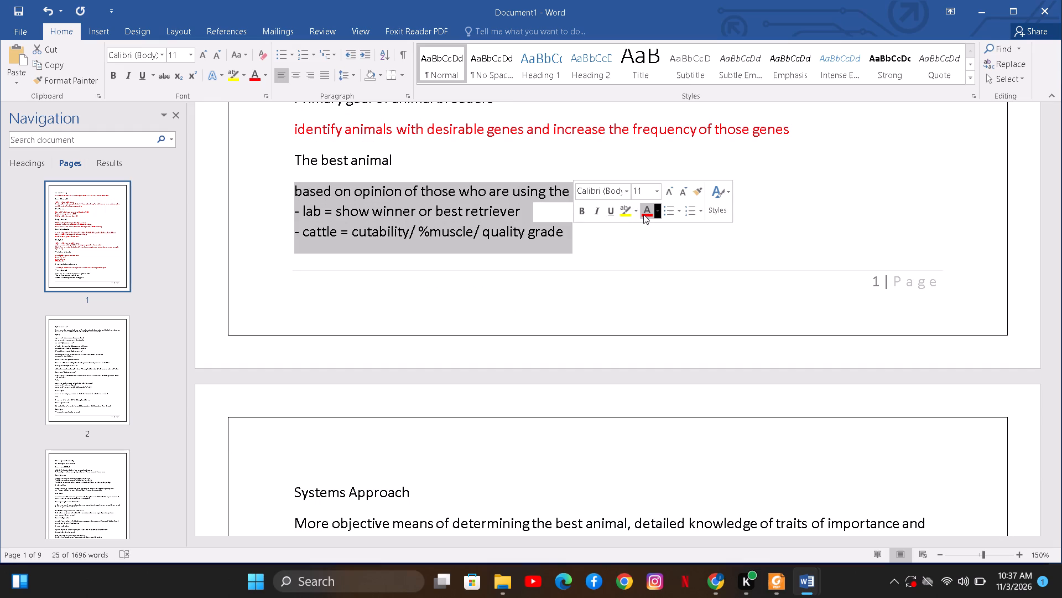
{"action": "left_click", "coordinate": [645, 213]}
Color the definitions of Systems Approach and System at the start of page 2 red.
{"action": "scroll", "coordinate": [487, 368], "scroll_direction": "down", "scroll_amount": 3}
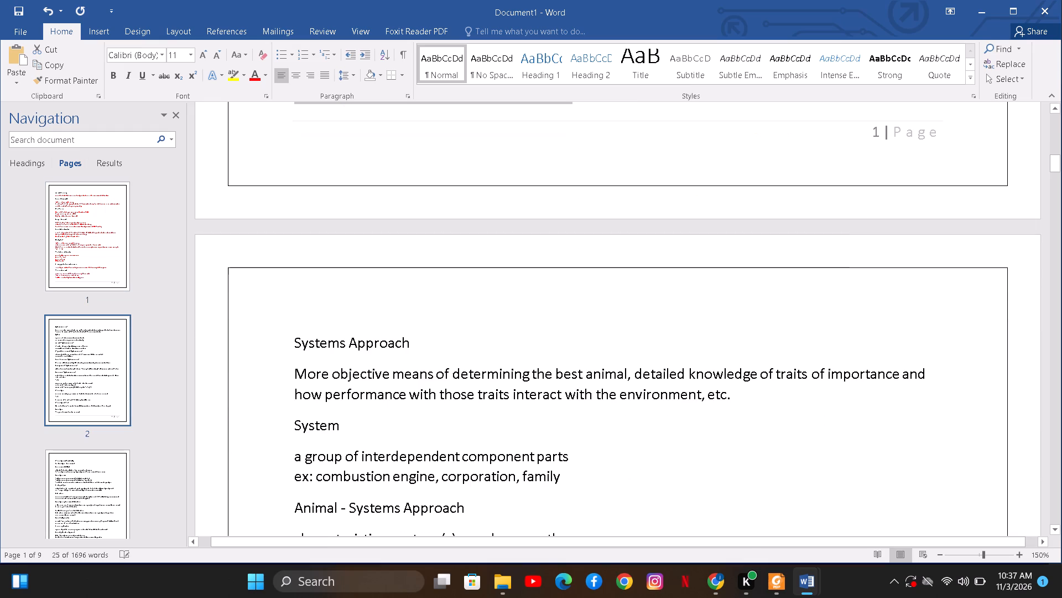
{"action": "scroll", "coordinate": [485, 365], "scroll_direction": "up", "scroll_amount": 2}
{"action": "scroll", "coordinate": [412, 405], "scroll_direction": "down", "scroll_amount": 2}
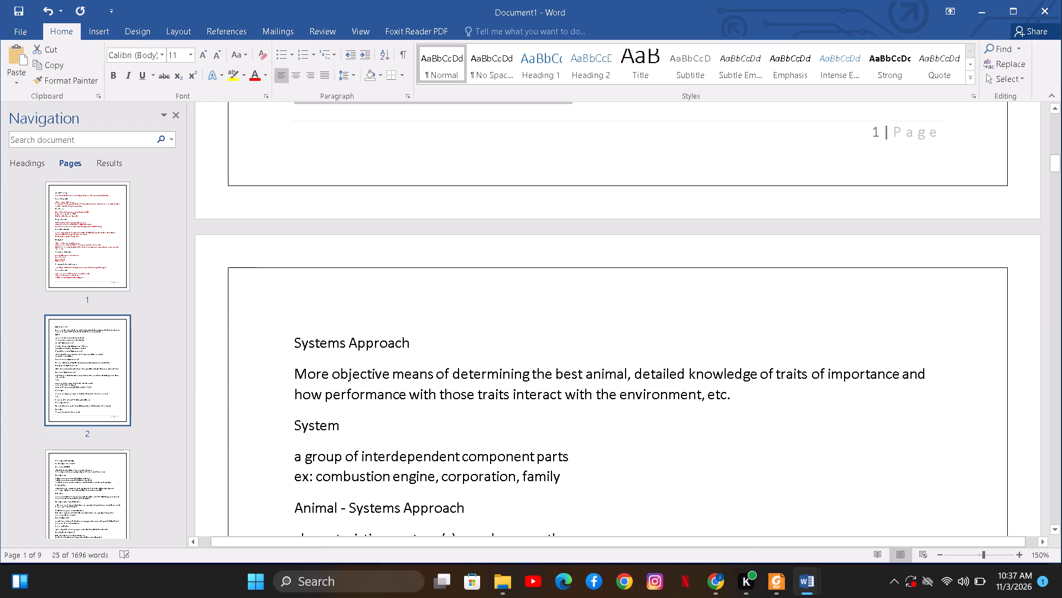
{"action": "left_click_drag", "start_coordinate": [296, 376], "coordinate": [656, 385]}
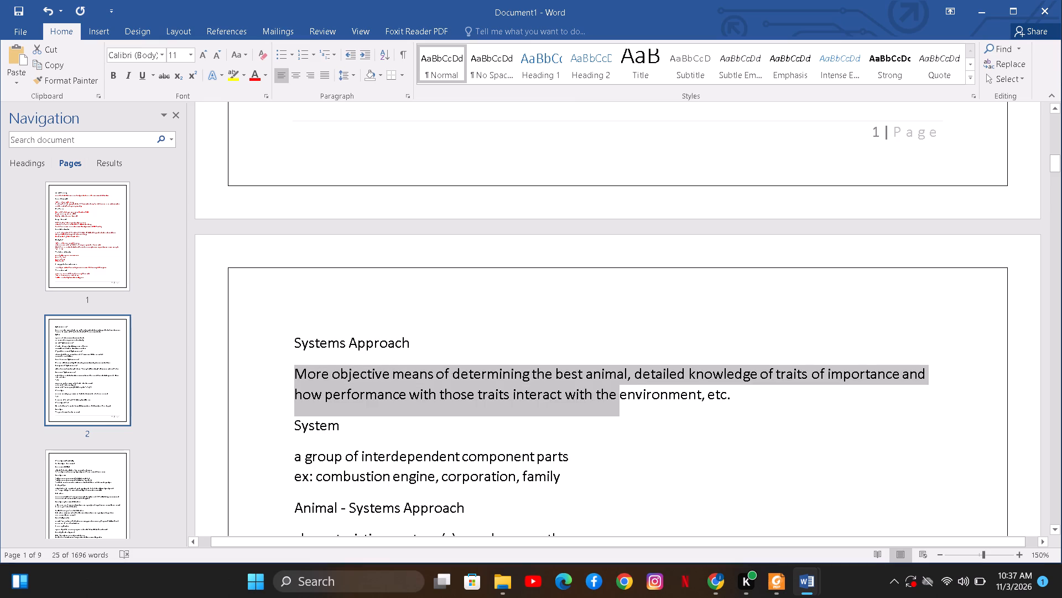
{"action": "left_click_drag", "start_coordinate": [656, 385], "coordinate": [728, 394]}
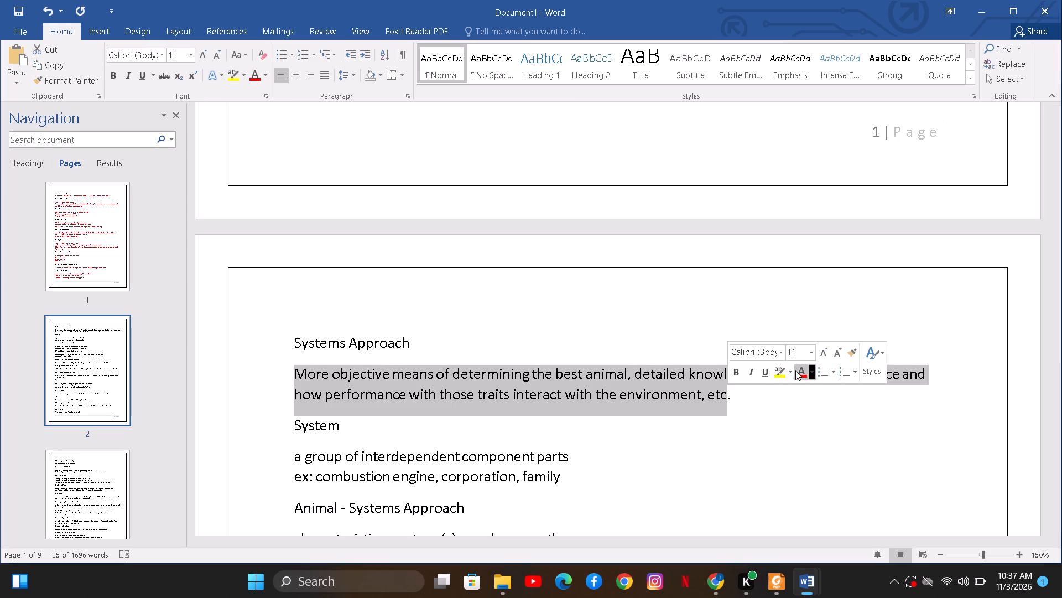
{"action": "left_click", "coordinate": [799, 370]}
{"action": "scroll", "coordinate": [385, 370], "scroll_direction": "down", "scroll_amount": 2}
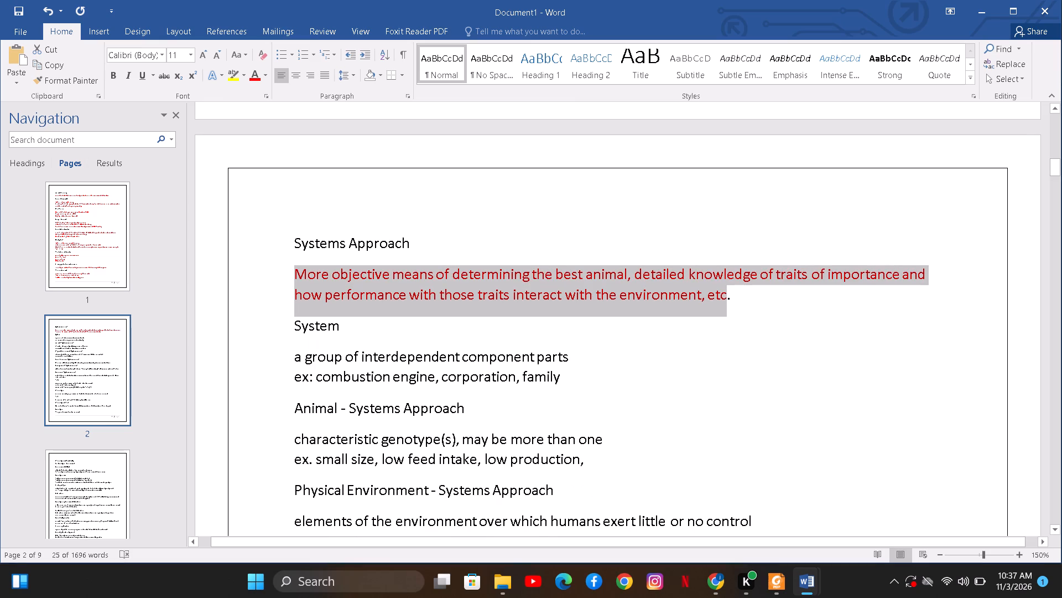
{"action": "left_click_drag", "start_coordinate": [296, 358], "coordinate": [589, 372]}
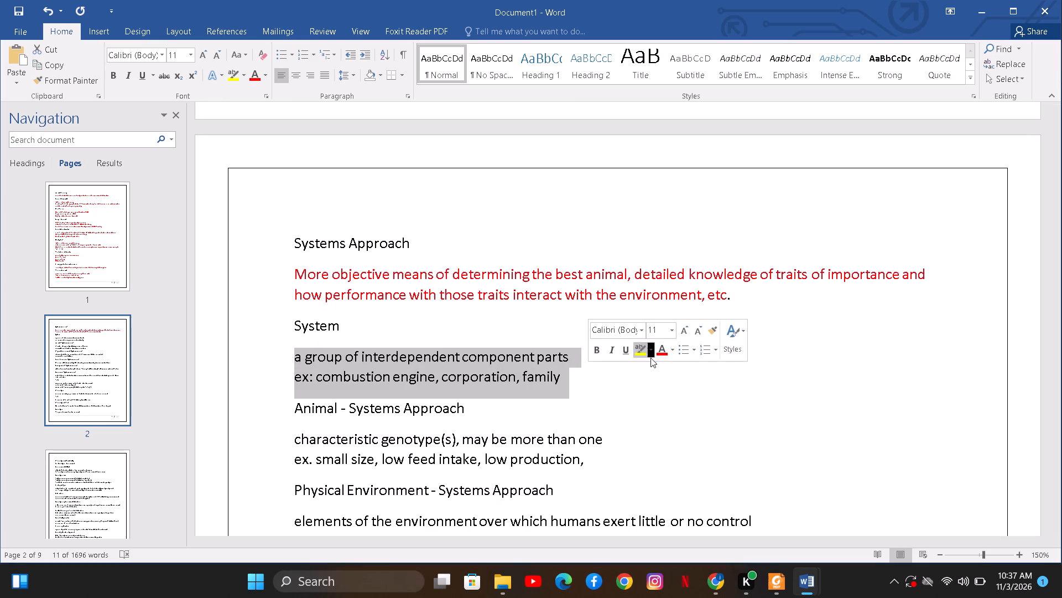
{"action": "left_click", "coordinate": [658, 353]}
Color the Animal, Physical Environment and Fixed Resources definitions of the Systems Approach terms on page 2 red.
{"action": "scroll", "coordinate": [538, 416], "scroll_direction": "down", "scroll_amount": 3}
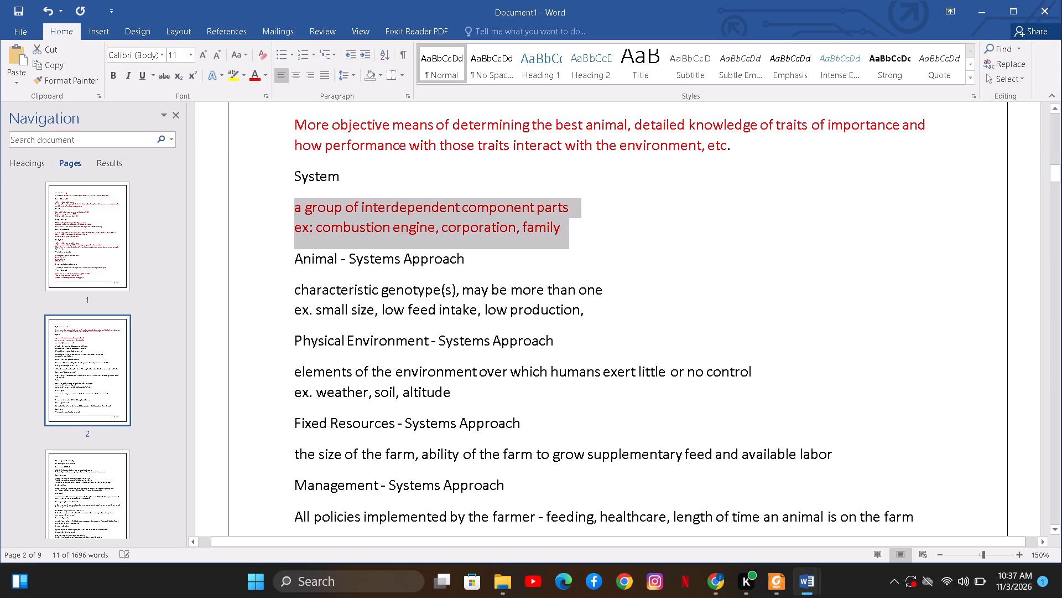
{"action": "left_click_drag", "start_coordinate": [294, 291], "coordinate": [614, 318]}
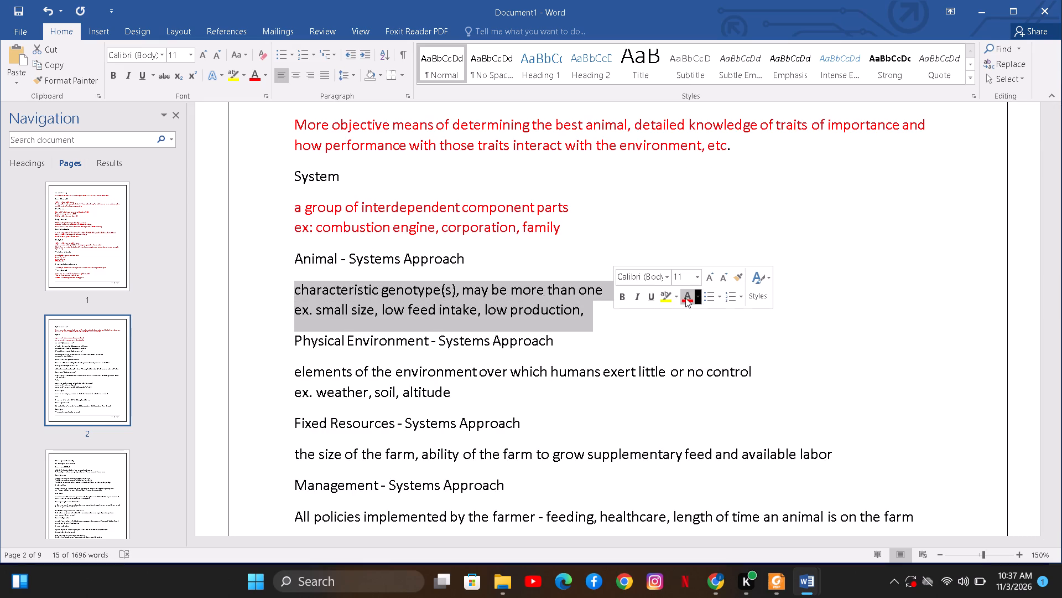
{"action": "left_click", "coordinate": [688, 298]}
{"action": "left_click_drag", "start_coordinate": [293, 373], "coordinate": [385, 380]}
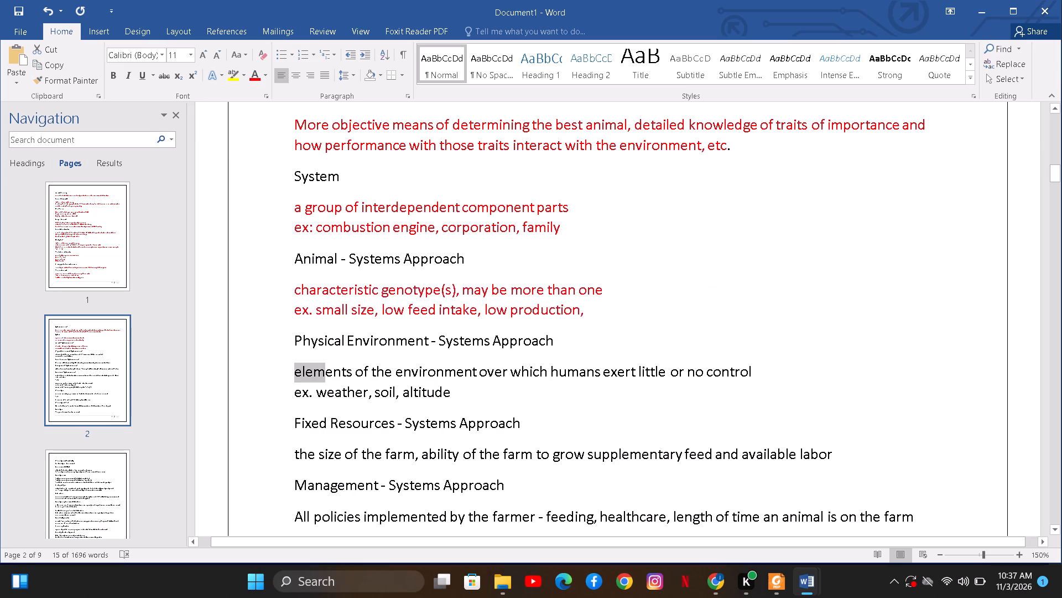
{"action": "left_click_drag", "start_coordinate": [385, 380], "coordinate": [446, 396]}
{"action": "left_click", "coordinate": [520, 374]}
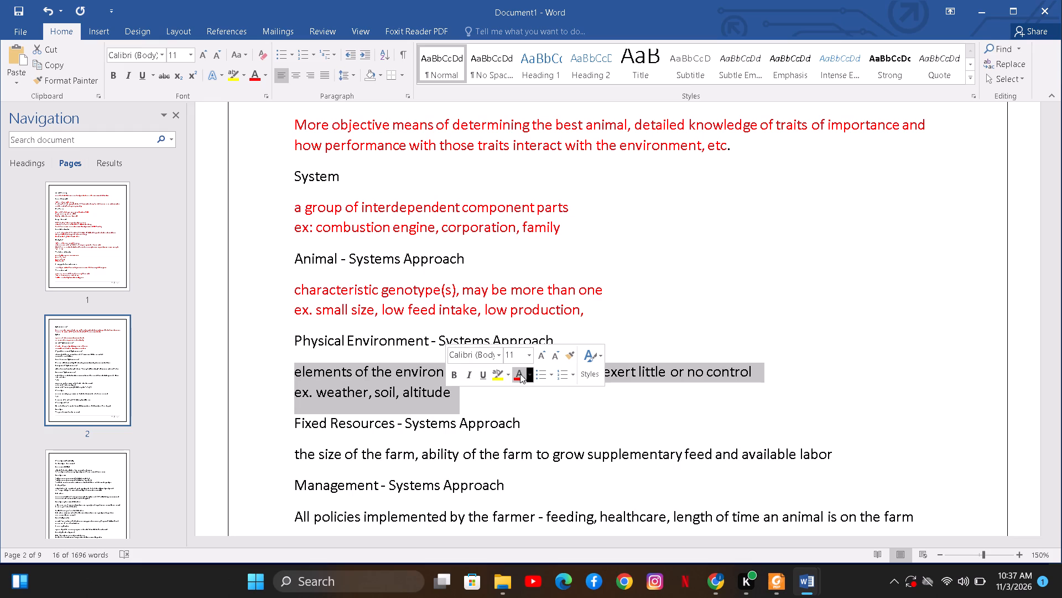
{"action": "scroll", "coordinate": [423, 436], "scroll_direction": "down", "scroll_amount": 1}
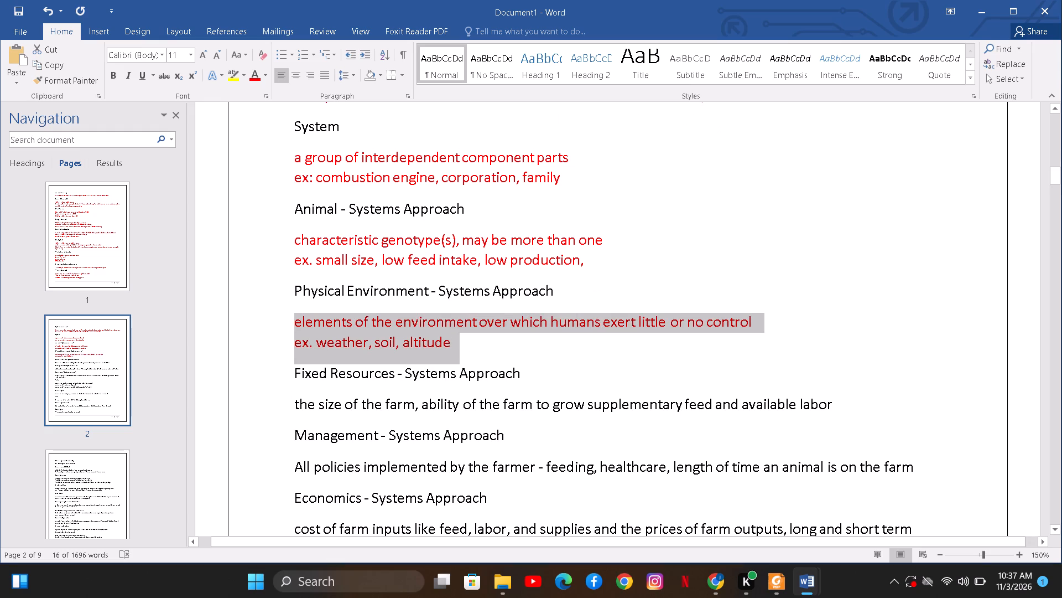
{"action": "left_click", "coordinate": [274, 413]}
{"action": "left_click", "coordinate": [349, 393]}
Color the Management and Economics definitions of the Systems Approach terms on page 2 red.
{"action": "scroll", "coordinate": [293, 466], "scroll_direction": "down", "scroll_amount": 2}
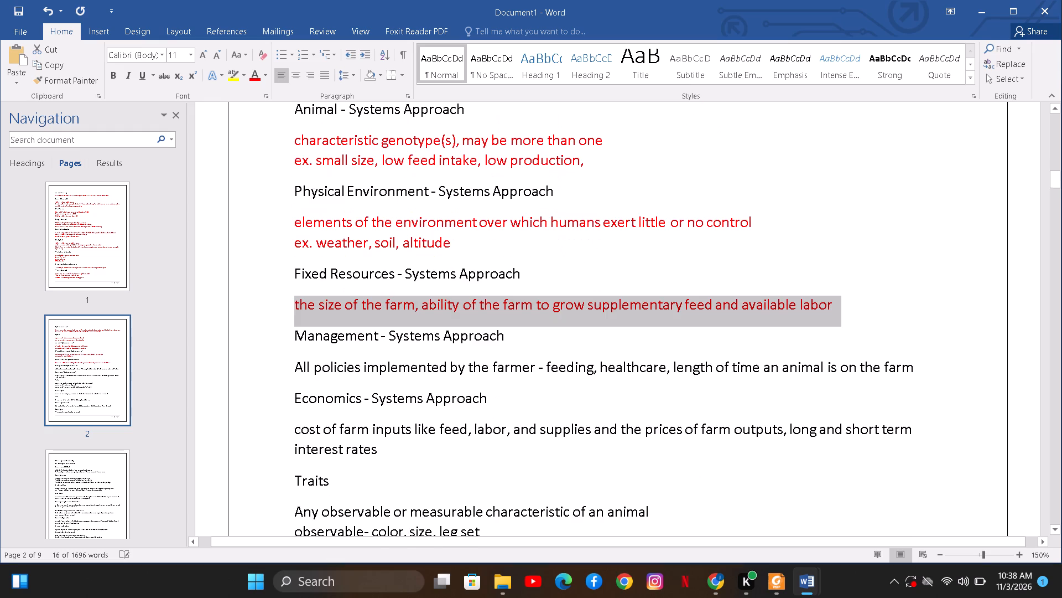
{"action": "left_click", "coordinate": [262, 375]}
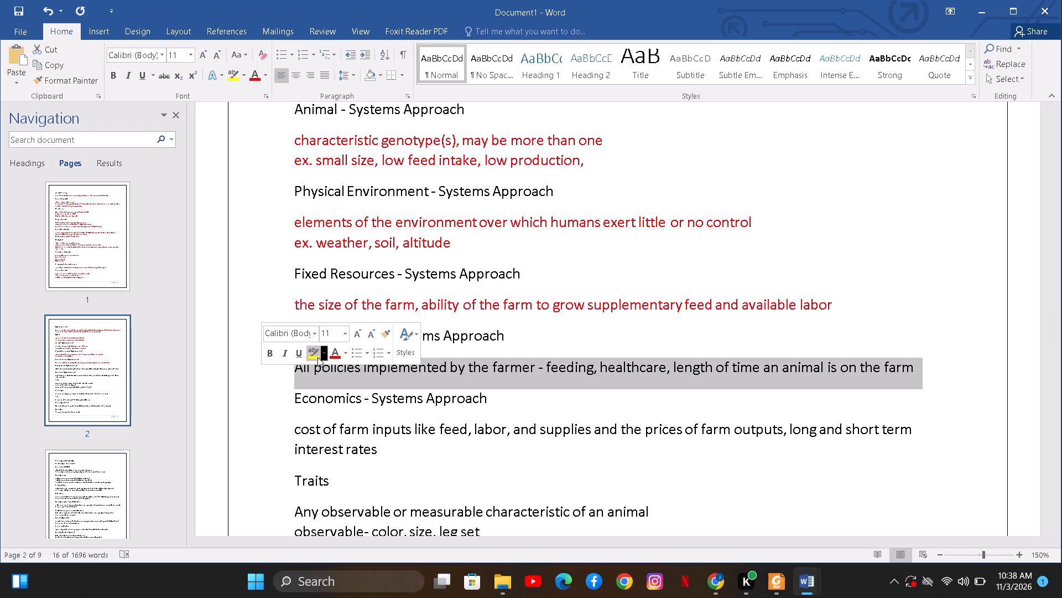
{"action": "left_click", "coordinate": [339, 356]}
{"action": "scroll", "coordinate": [337, 403], "scroll_direction": "down", "scroll_amount": 1}
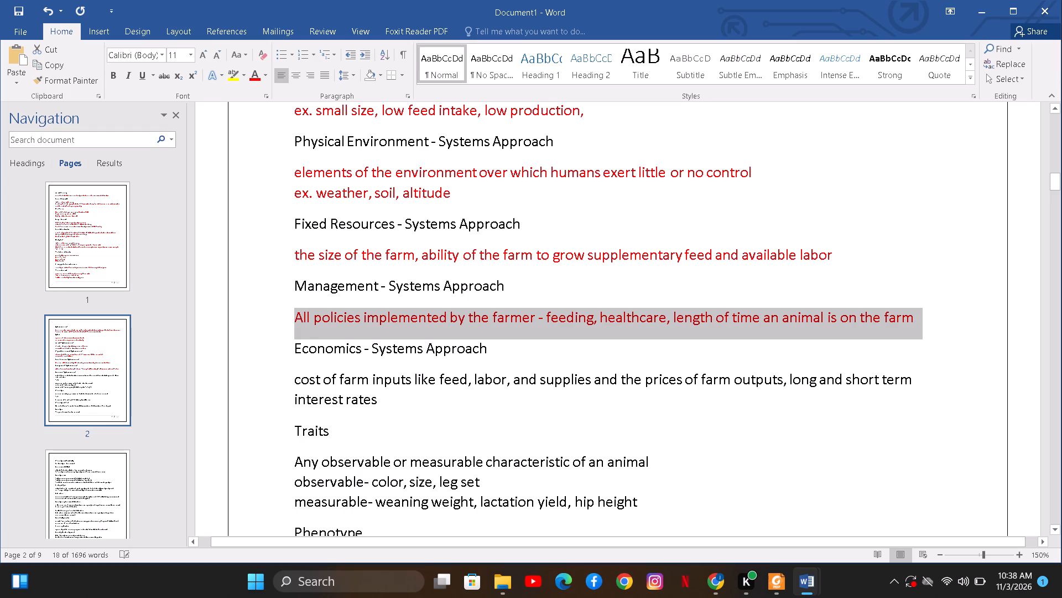
{"action": "left_click_drag", "start_coordinate": [291, 381], "coordinate": [375, 400]}
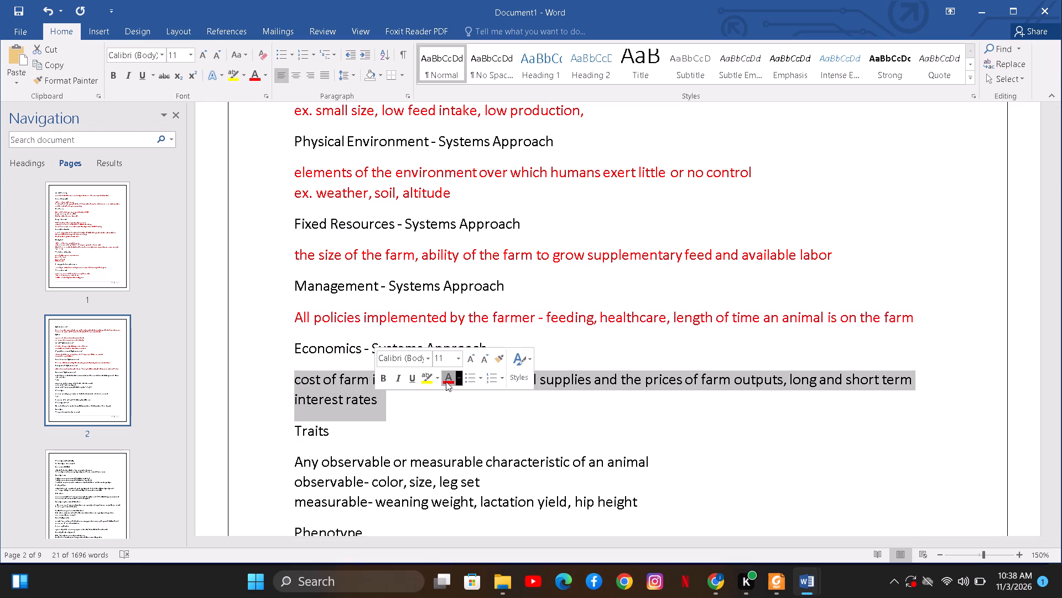
{"action": "left_click", "coordinate": [446, 382]}
Color the definitions under Traits, Phenotype and Trait on page 2 red.
{"action": "scroll", "coordinate": [433, 412], "scroll_direction": "down", "scroll_amount": 3}
{"action": "left_click_drag", "start_coordinate": [292, 313], "coordinate": [353, 332]}
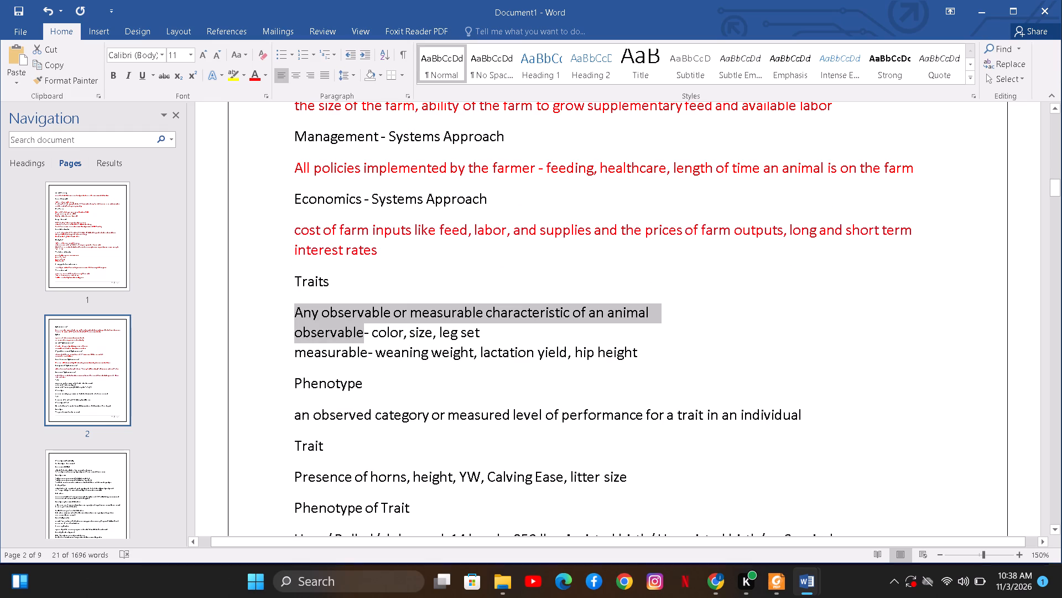
{"action": "left_click_drag", "start_coordinate": [353, 332], "coordinate": [641, 351]}
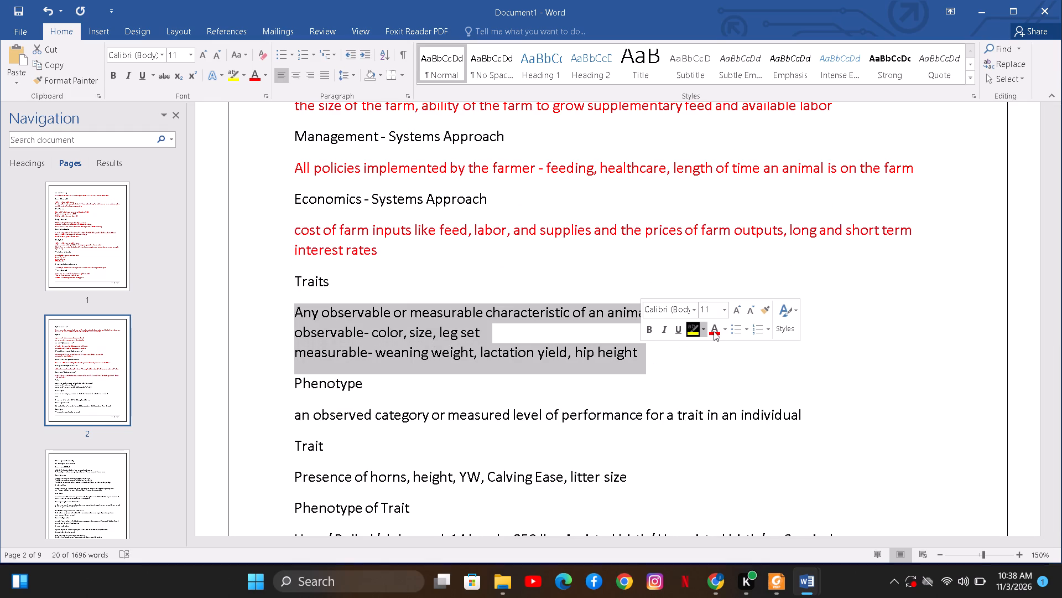
{"action": "left_click", "coordinate": [711, 331]}
{"action": "scroll", "coordinate": [566, 434], "scroll_direction": "down", "scroll_amount": 2}
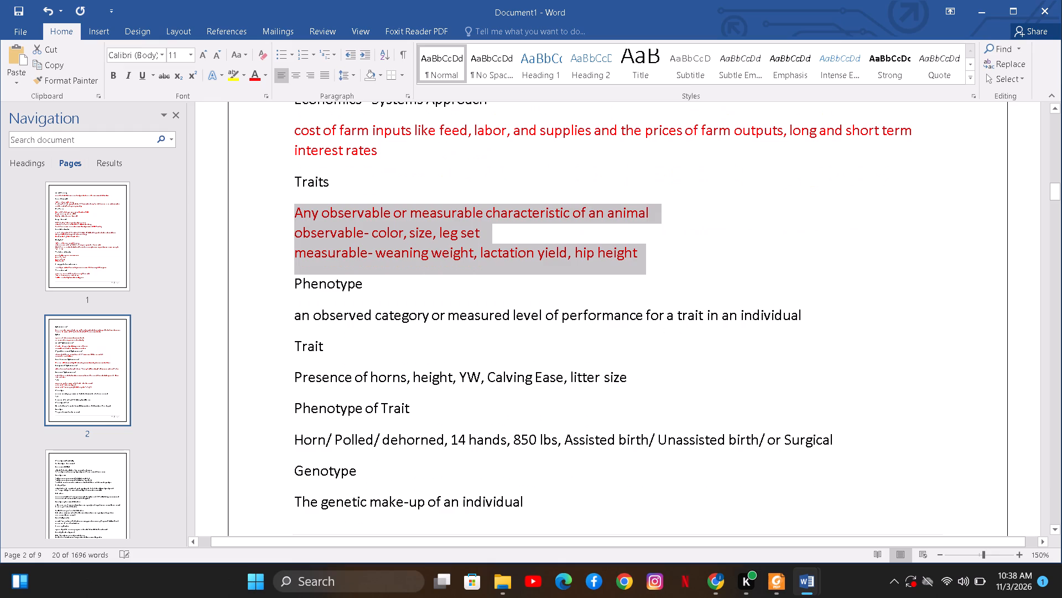
{"action": "left_click", "coordinate": [251, 325]}
{"action": "left_click", "coordinate": [325, 305]}
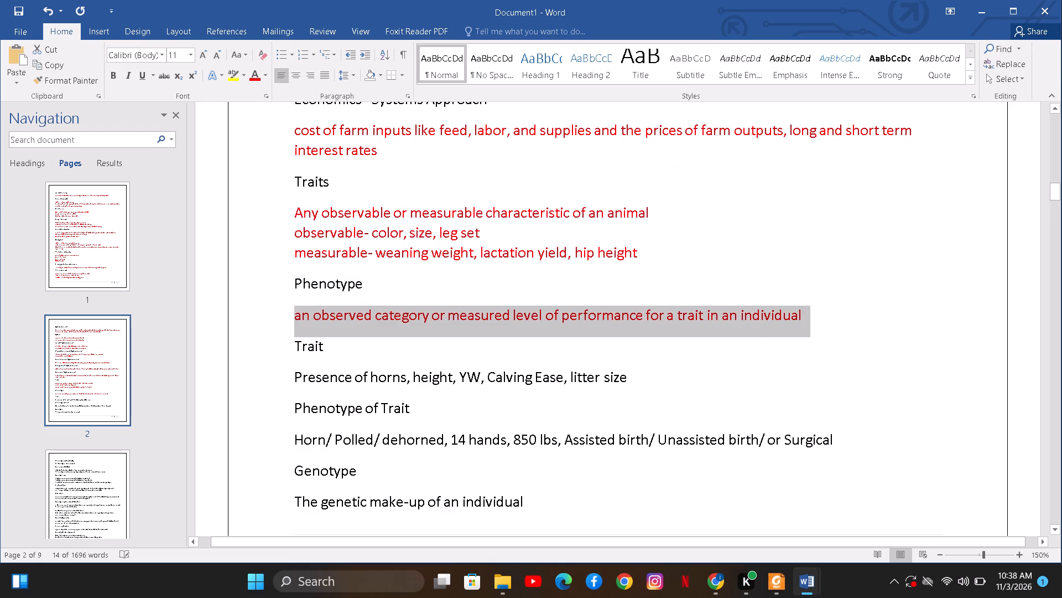
{"action": "left_click", "coordinate": [273, 380]}
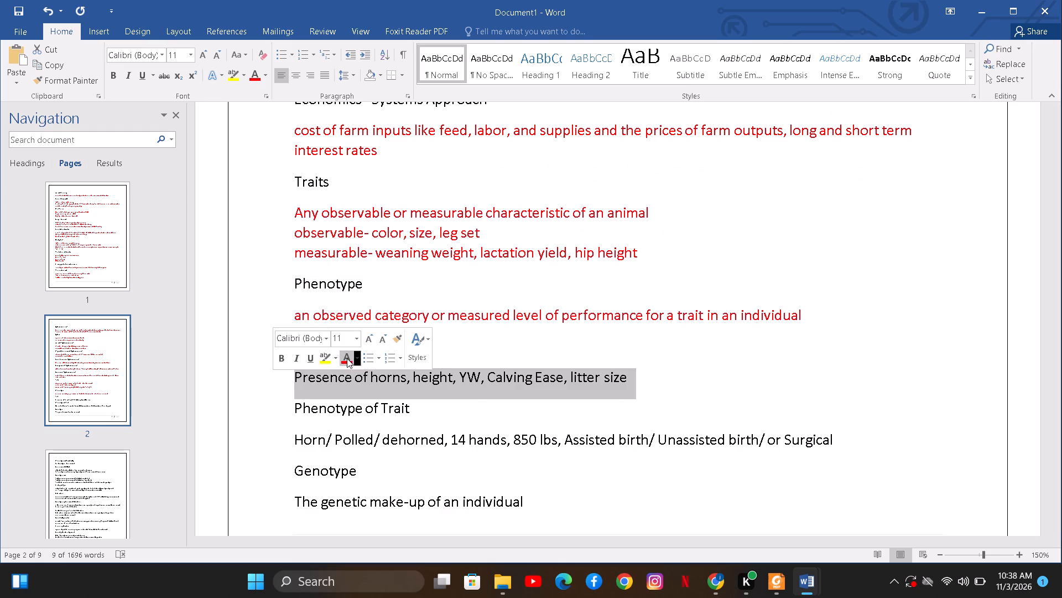
{"action": "left_click", "coordinate": [347, 358]}
Color the definitions of Phenotype of Trait and Genotype at the end of page 2 red.
{"action": "scroll", "coordinate": [330, 384], "scroll_direction": "down", "scroll_amount": 1}
{"action": "left_click_drag", "start_coordinate": [262, 394], "coordinate": [0, 97]}
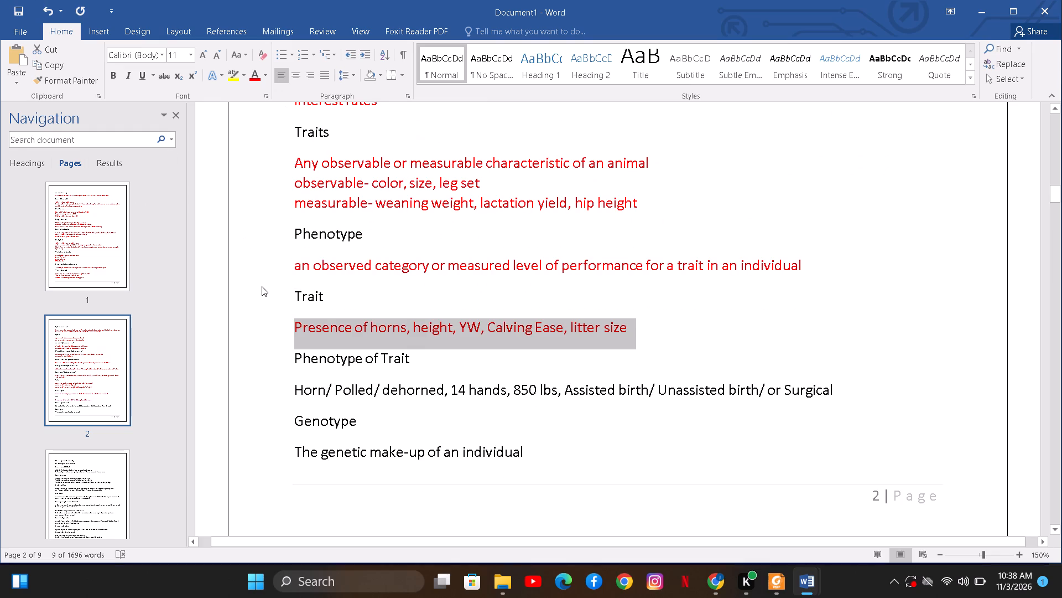
{"action": "left_click", "coordinate": [305, 390]}
{"action": "left_click", "coordinate": [283, 395]}
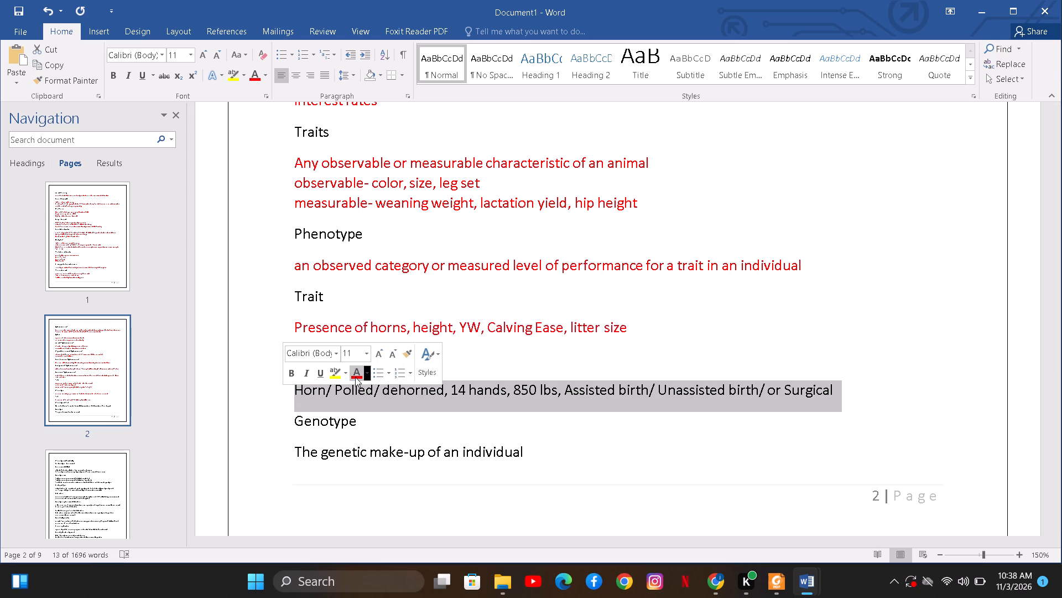
{"action": "left_click", "coordinate": [355, 377]}
{"action": "scroll", "coordinate": [354, 380], "scroll_direction": "down", "scroll_amount": 3}
{"action": "left_click", "coordinate": [270, 302]}
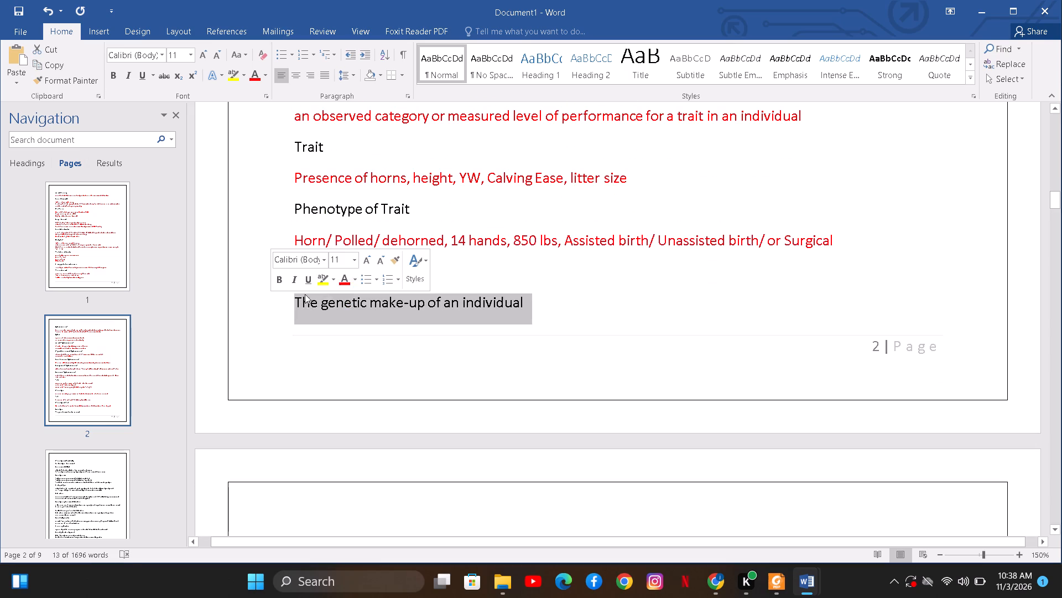
{"action": "left_click", "coordinate": [341, 280]}
Color the definitions of Phenotype mathematically and Environmental Effect at the start of page 3 red.
{"action": "scroll", "coordinate": [308, 333], "scroll_direction": "down", "scroll_amount": 4}
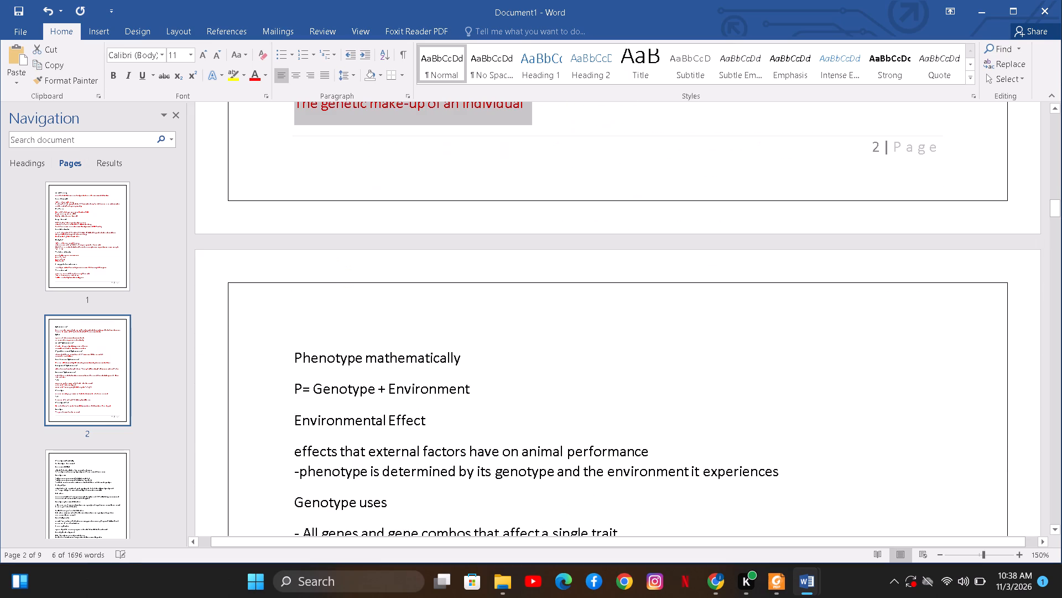
{"action": "scroll", "coordinate": [317, 332], "scroll_direction": "up", "scroll_amount": 3}
{"action": "scroll", "coordinate": [317, 332], "scroll_direction": "down", "scroll_amount": 1}
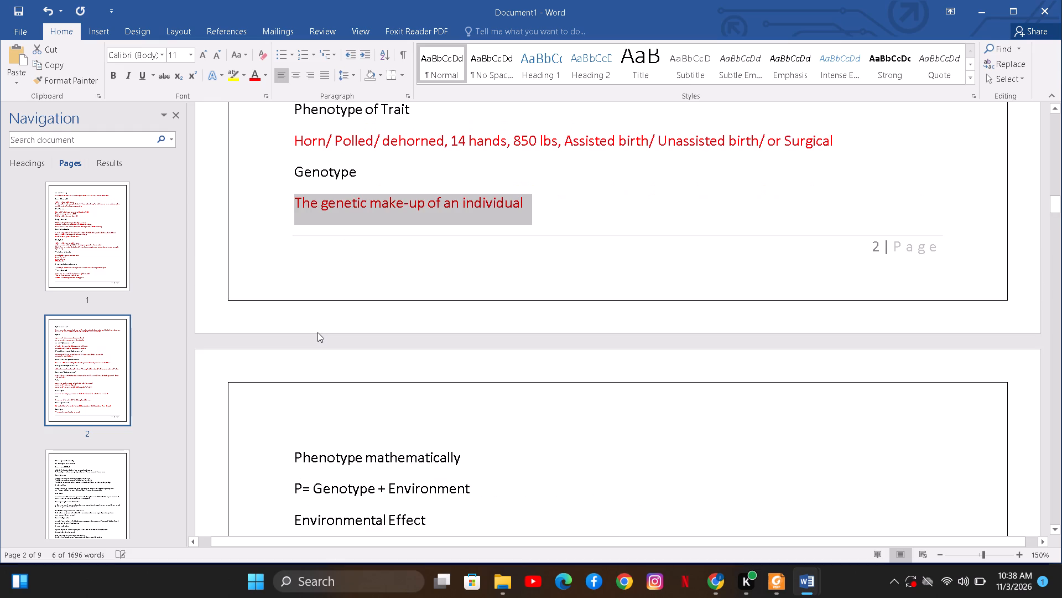
{"action": "scroll", "coordinate": [317, 332], "scroll_direction": "down", "scroll_amount": 3}
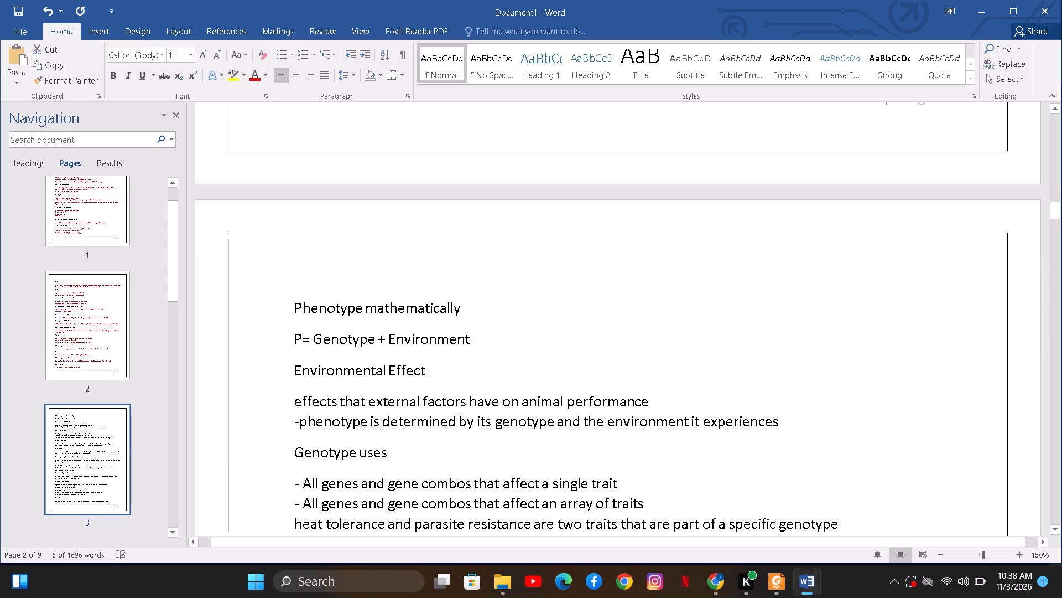
{"action": "left_click", "coordinate": [269, 346]}
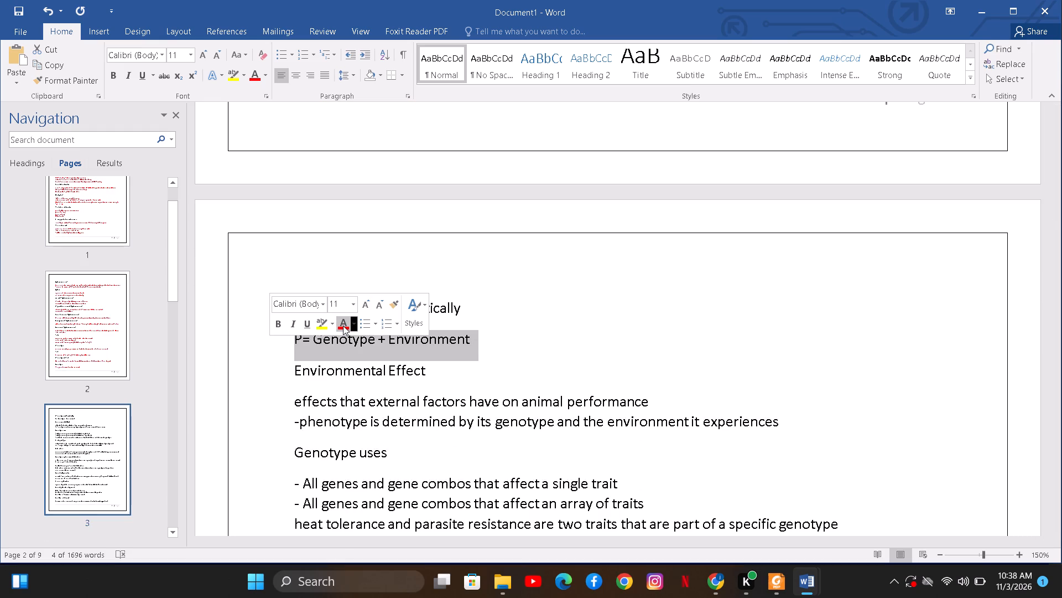
{"action": "left_click", "coordinate": [342, 326]}
{"action": "scroll", "coordinate": [343, 326], "scroll_direction": "down", "scroll_amount": 2}
{"action": "left_click_drag", "start_coordinate": [291, 301], "coordinate": [603, 306]}
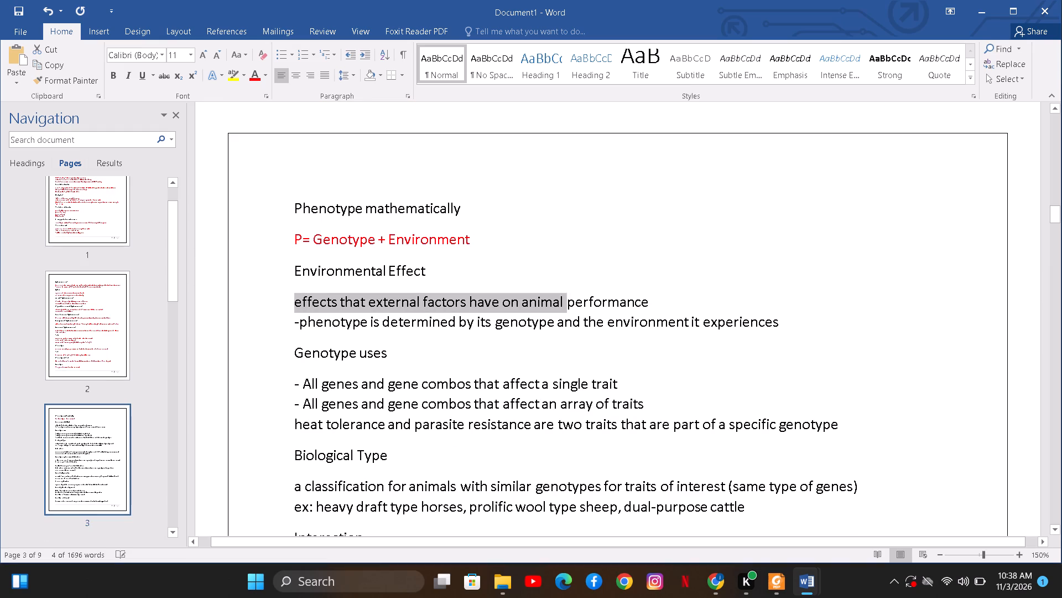
{"action": "left_click_drag", "start_coordinate": [603, 306], "coordinate": [756, 322]}
{"action": "left_click", "coordinate": [827, 300]}
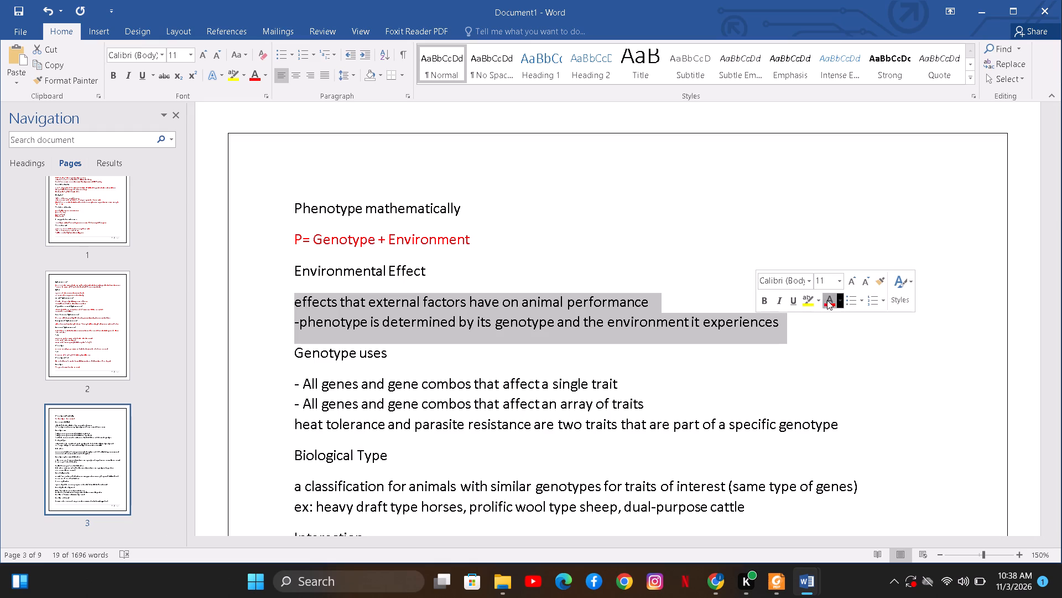
Color the definitions of Genotype uses, Biological Type and Interaction on page 3 red.
{"action": "scroll", "coordinate": [274, 406], "scroll_direction": "down", "scroll_amount": 1}
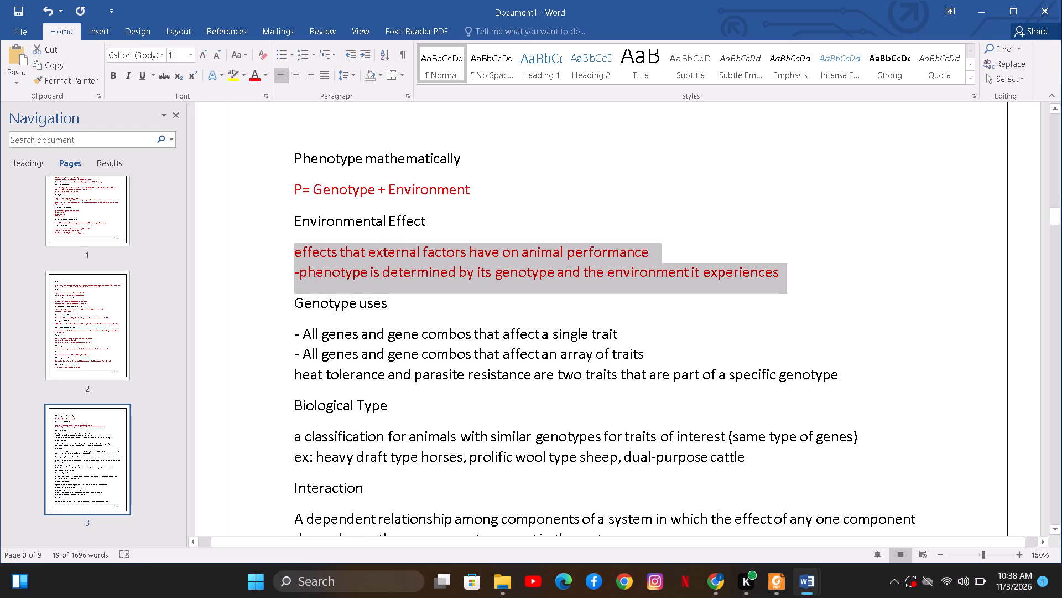
{"action": "left_click_drag", "start_coordinate": [295, 331], "coordinate": [813, 379]}
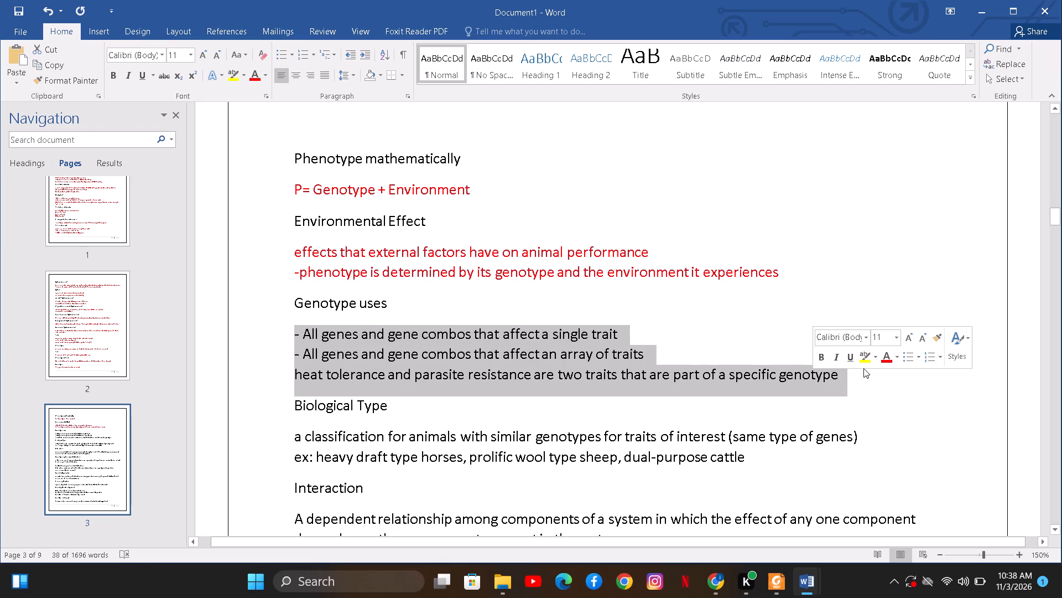
{"action": "left_click", "coordinate": [883, 356]}
{"action": "scroll", "coordinate": [506, 427], "scroll_direction": "down", "scroll_amount": 2}
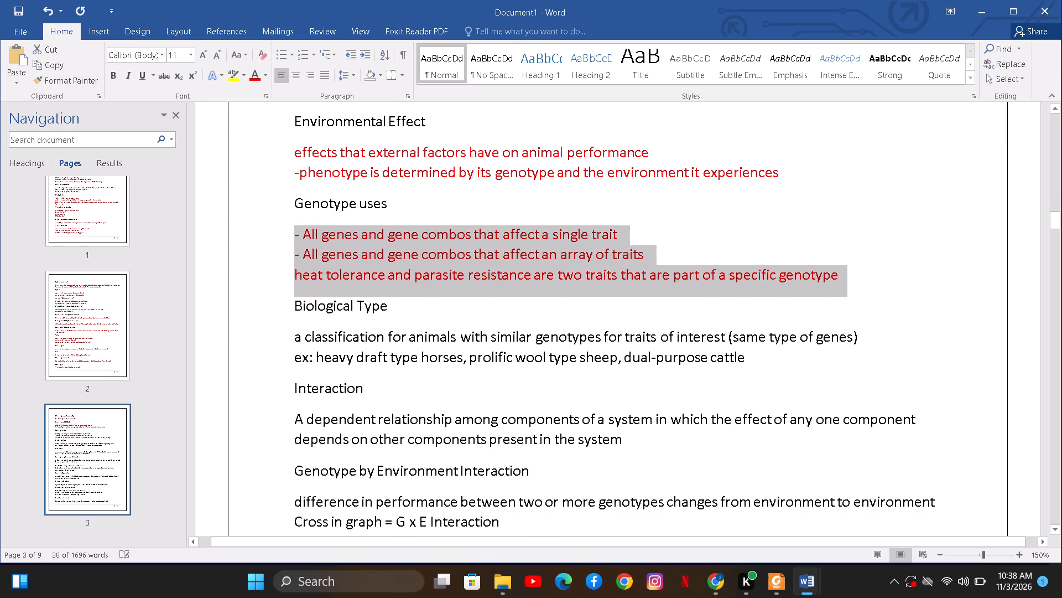
{"action": "left_click_drag", "start_coordinate": [298, 339], "coordinate": [742, 369]}
{"action": "left_click", "coordinate": [815, 349]}
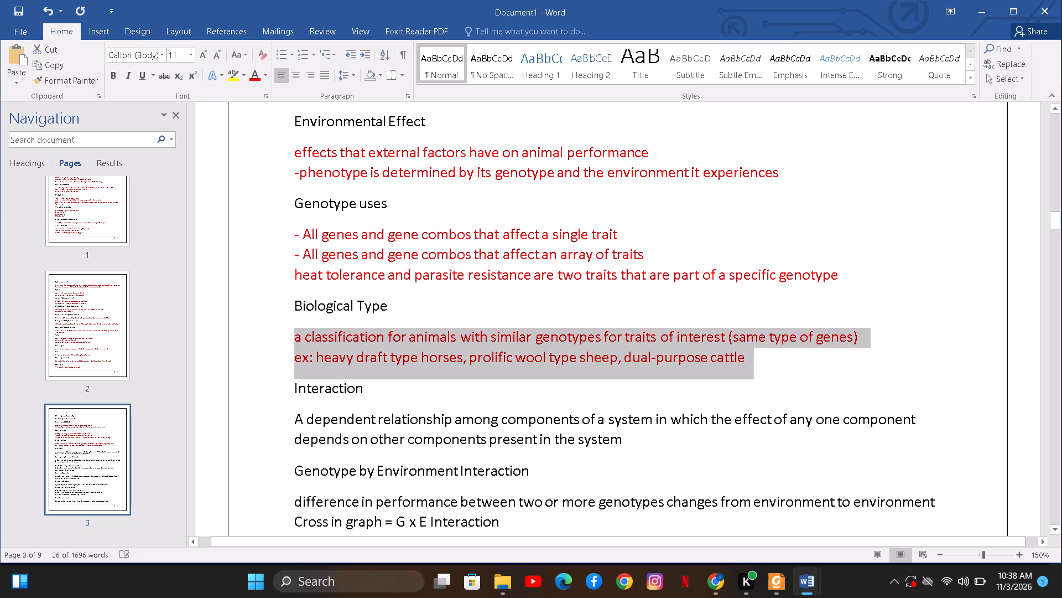
{"action": "left_click_drag", "start_coordinate": [293, 420], "coordinate": [624, 446]}
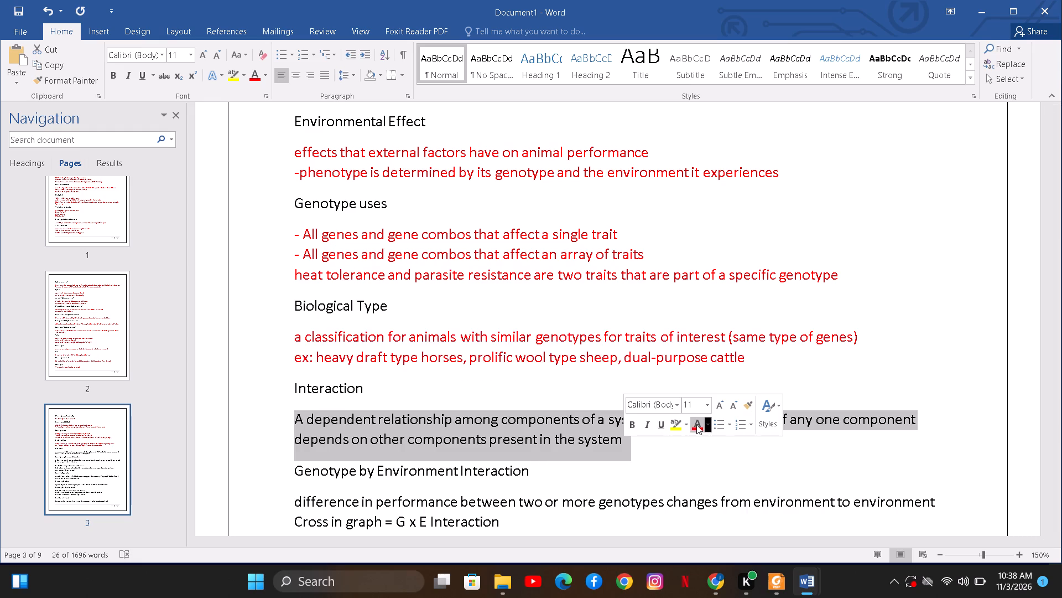
{"action": "left_click", "coordinate": [697, 425]}
Color the Genotype by Environment Interaction definition on page 3 red, except the line starting "Parallel lines in graph".
{"action": "scroll", "coordinate": [526, 479], "scroll_direction": "down", "scroll_amount": 2}
{"action": "left_click_drag", "start_coordinate": [298, 402], "coordinate": [300, 402]}
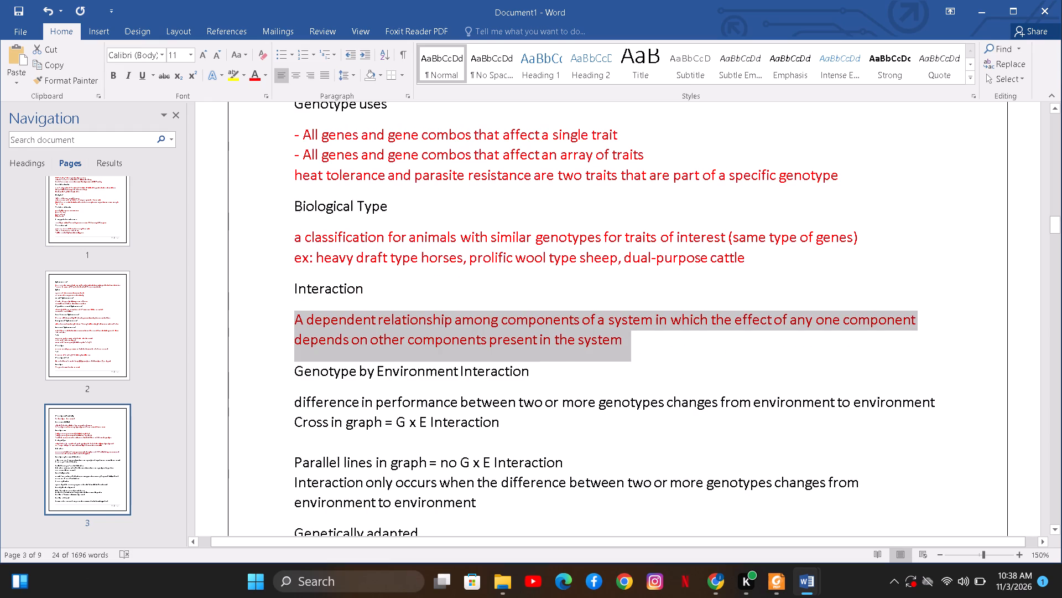
{"action": "left_click_drag", "start_coordinate": [300, 402], "coordinate": [517, 415]}
{"action": "left_click", "coordinate": [591, 392]}
{"action": "scroll", "coordinate": [556, 406], "scroll_direction": "down", "scroll_amount": 2}
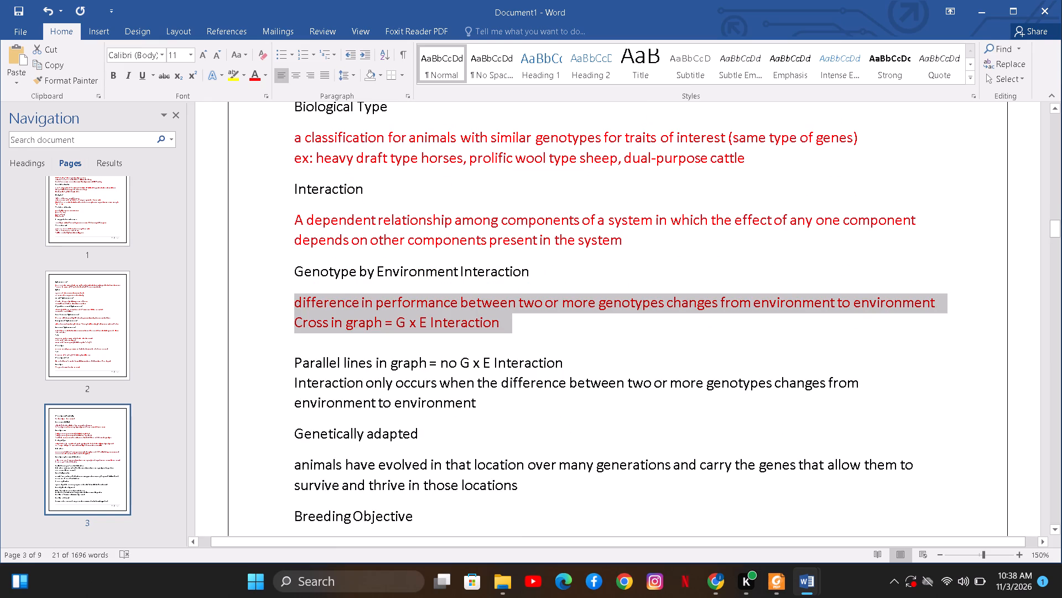
{"action": "left_click_drag", "start_coordinate": [297, 383], "coordinate": [492, 401]}
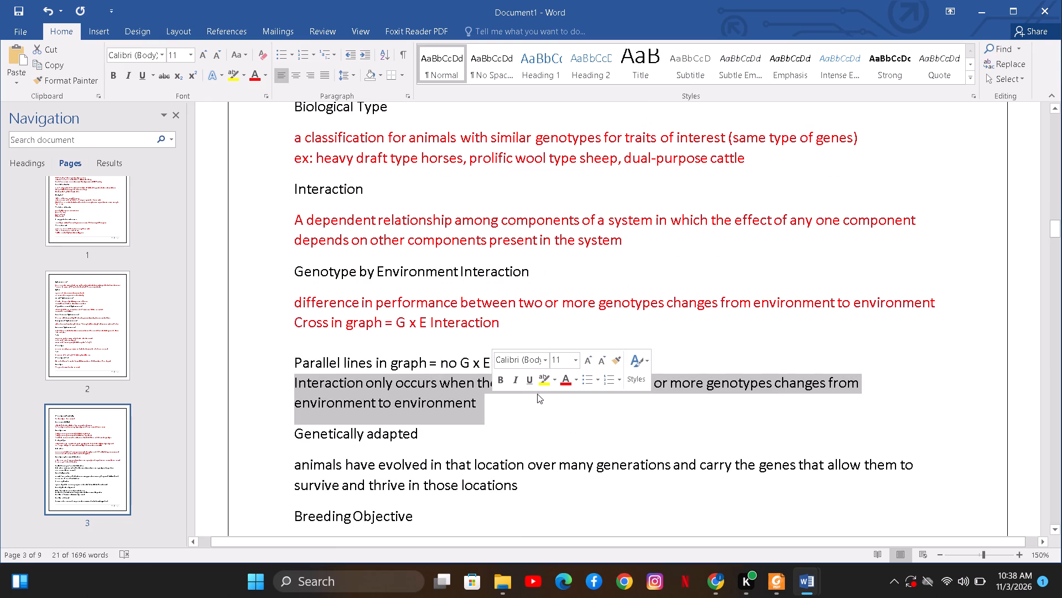
{"action": "left_click", "coordinate": [567, 380]}
Color the definitions of Genetically adapted and Breeding Objective on page 3 red.
{"action": "scroll", "coordinate": [559, 389], "scroll_direction": "down", "scroll_amount": 2}
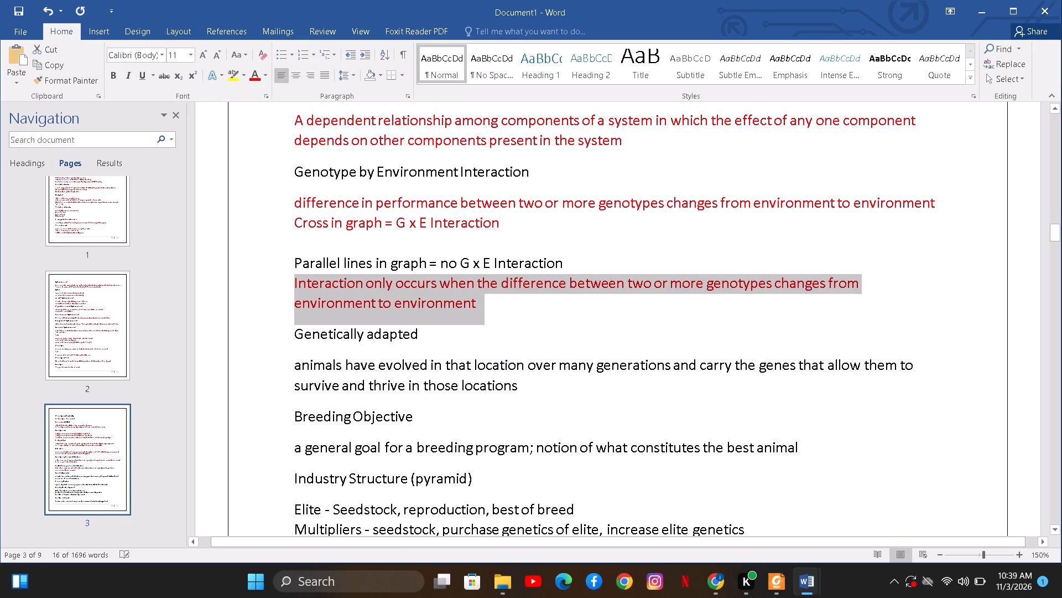
{"action": "left_click_drag", "start_coordinate": [293, 367], "coordinate": [509, 385]}
{"action": "left_click", "coordinate": [584, 364]}
{"action": "scroll", "coordinate": [519, 399], "scroll_direction": "down", "scroll_amount": 2}
{"action": "left_click", "coordinate": [272, 357]}
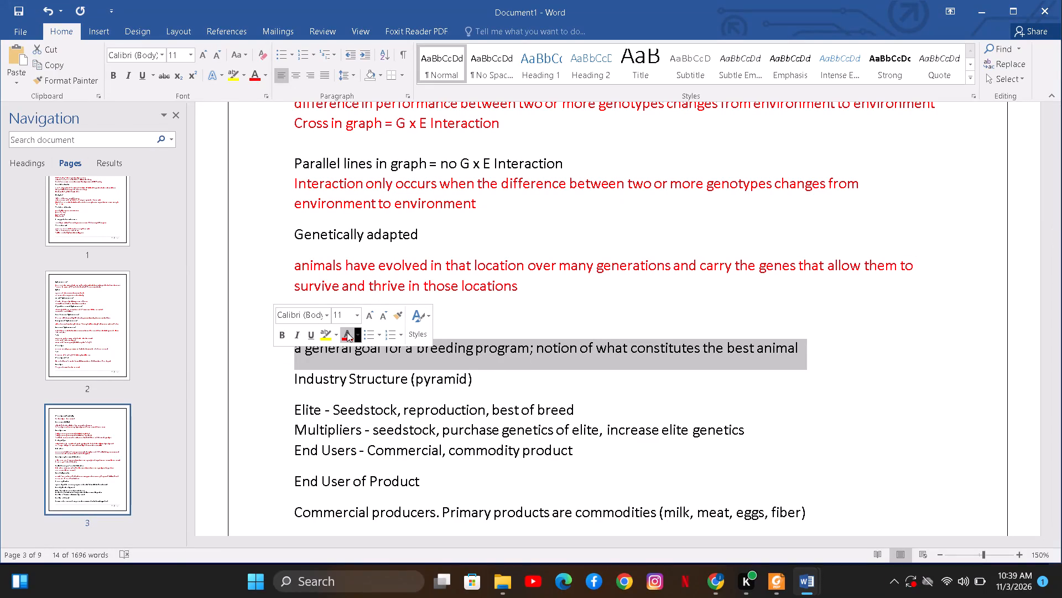
{"action": "left_click", "coordinate": [347, 332]}
Color the definitions of Industry Structure (pyramid) and End User of Product at the end of page 3 red.
{"action": "scroll", "coordinate": [331, 388], "scroll_direction": "down", "scroll_amount": 1}
{"action": "left_click_drag", "start_coordinate": [294, 362], "coordinate": [298, 362]}
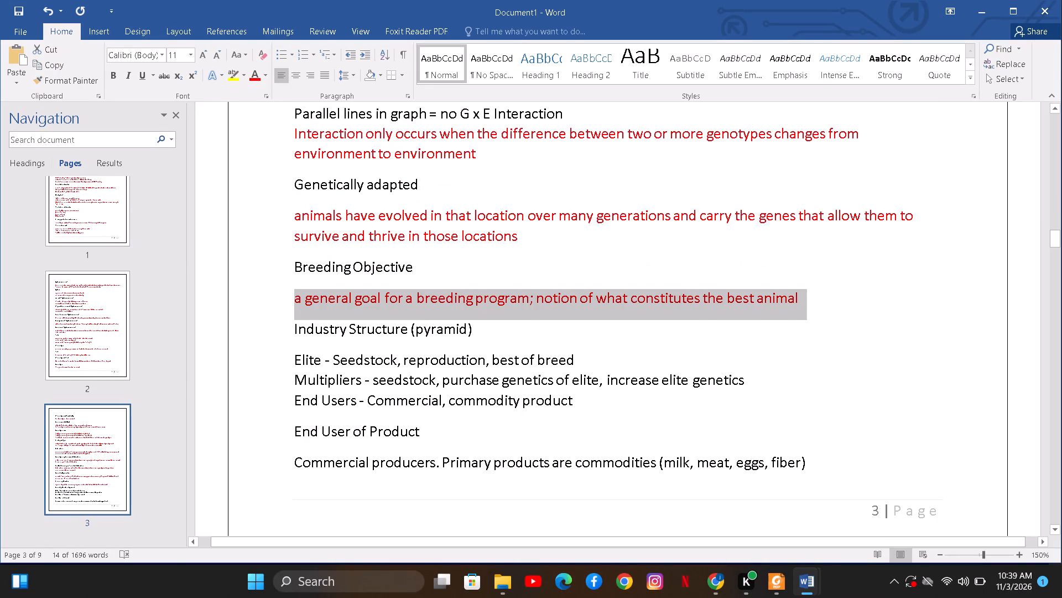
{"action": "left_click_drag", "start_coordinate": [298, 362], "coordinate": [581, 406]}
{"action": "left_click", "coordinate": [653, 388]}
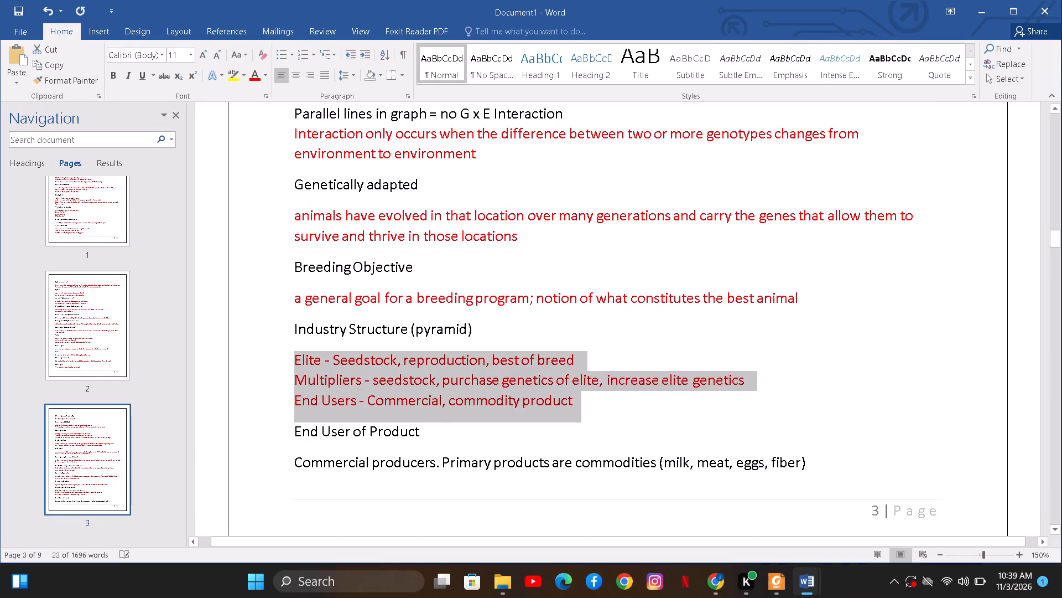
{"action": "scroll", "coordinate": [482, 448], "scroll_direction": "down", "scroll_amount": 4}
{"action": "left_click", "coordinate": [257, 280]}
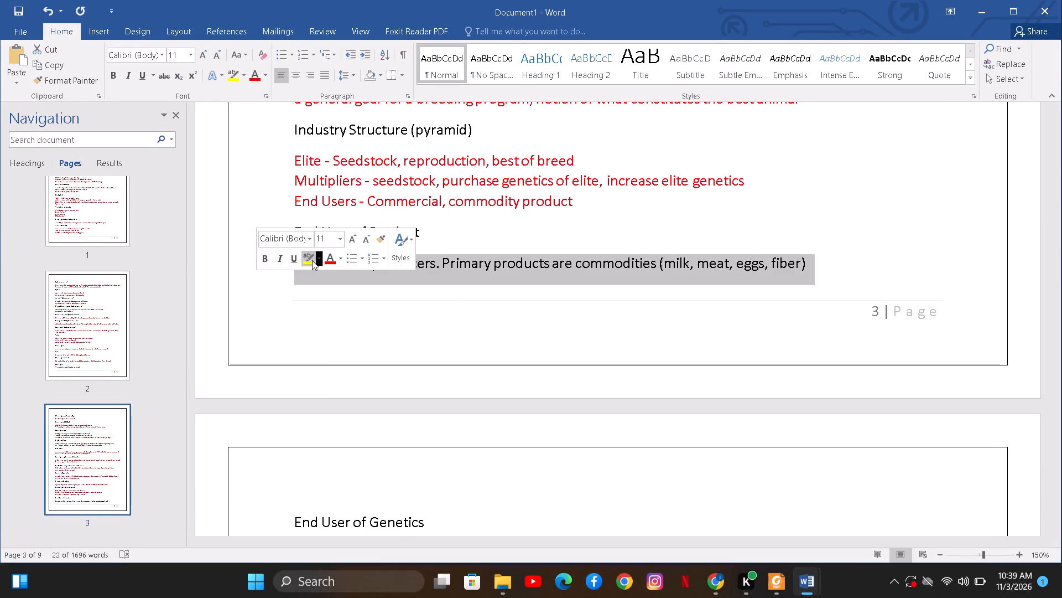
{"action": "left_click", "coordinate": [328, 257]}
Color the definitions of End User of Genetics and Commercial Producers are NOT at the start of page 4 red.
{"action": "scroll", "coordinate": [289, 439], "scroll_direction": "down", "scroll_amount": 3}
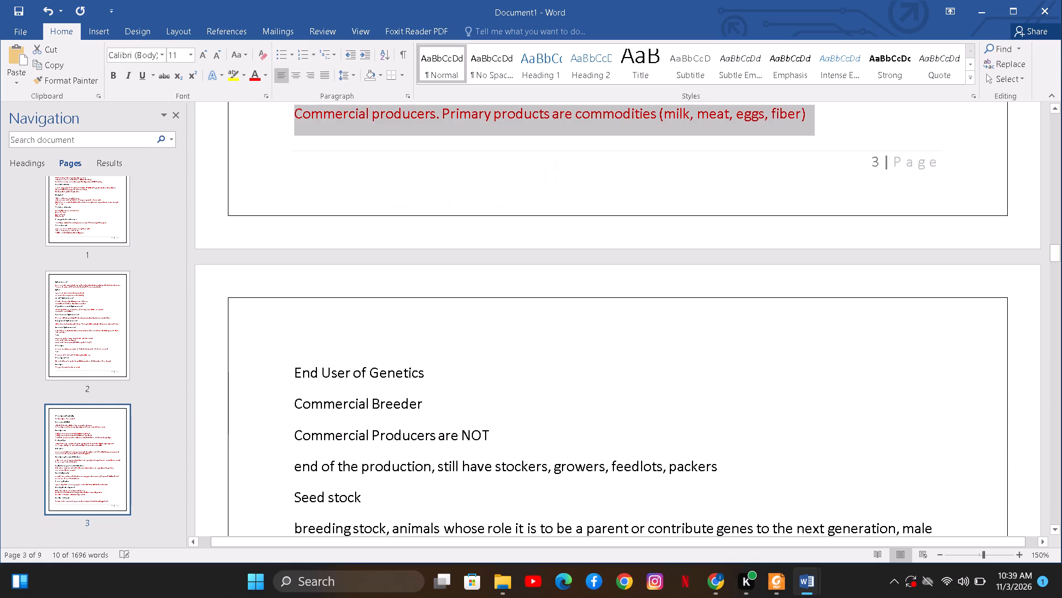
{"action": "left_click", "coordinate": [261, 413]}
{"action": "left_click", "coordinate": [334, 389]}
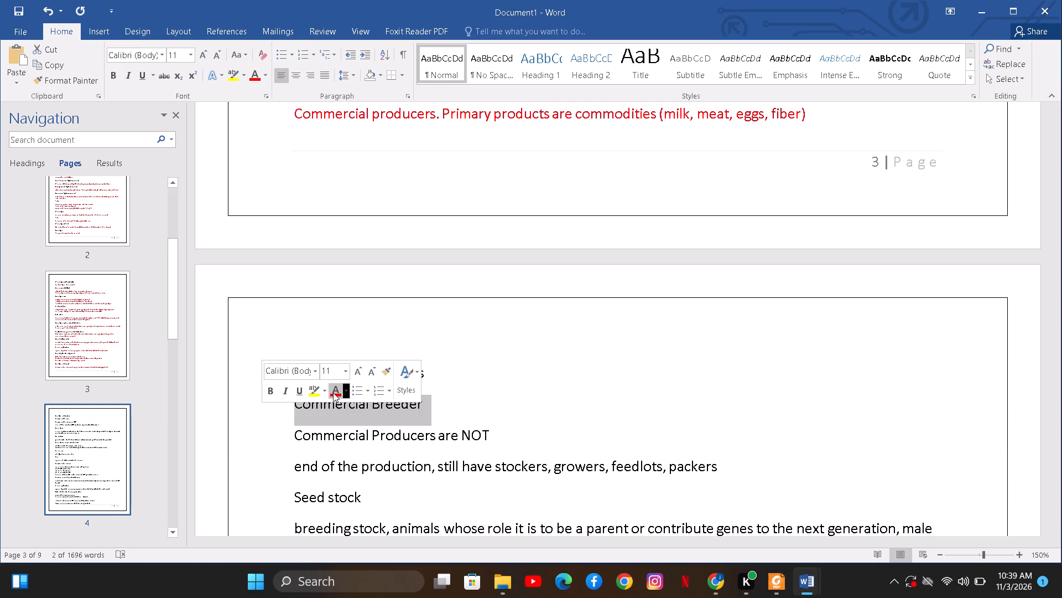
{"action": "left_click", "coordinate": [264, 470]}
{"action": "left_click", "coordinate": [336, 451]}
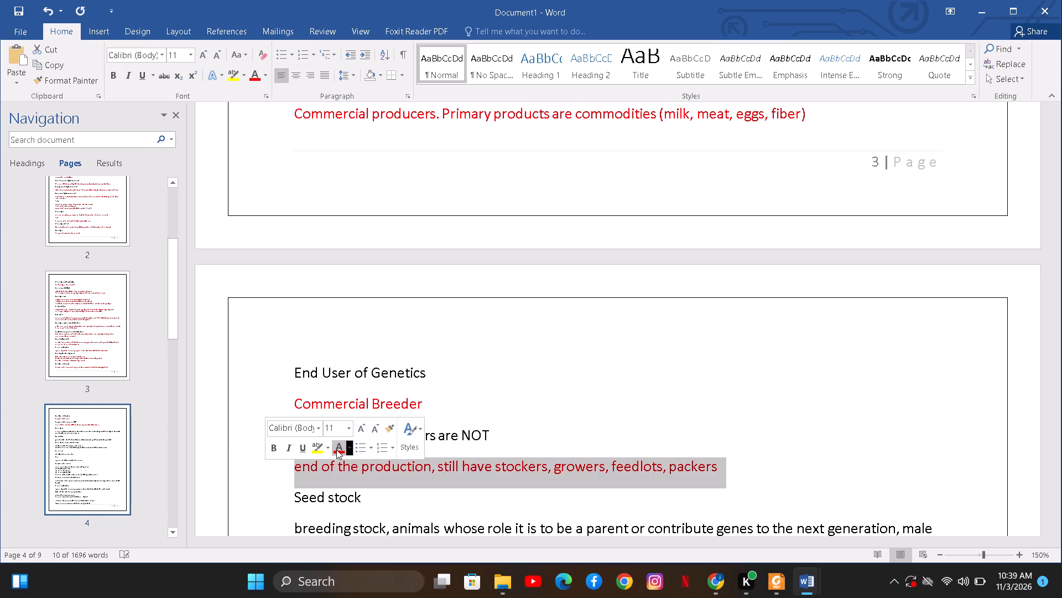
Color the definitions of Seed stock and Germplasm on page 4 red.
{"action": "scroll", "coordinate": [336, 450], "scroll_direction": "down", "scroll_amount": 3}
{"action": "left_click_drag", "start_coordinate": [296, 377], "coordinate": [477, 389]}
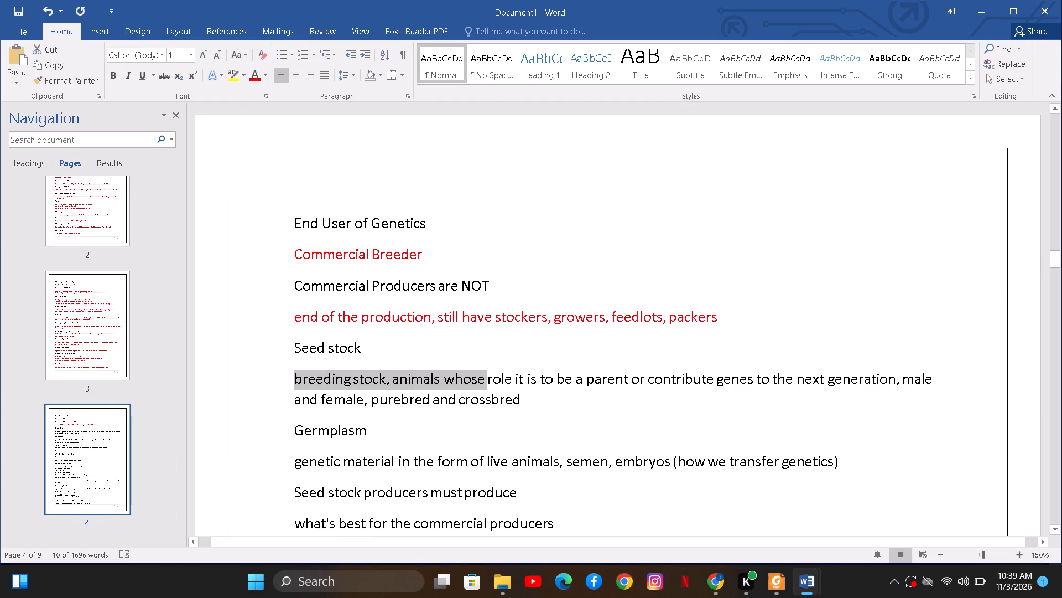
{"action": "left_click_drag", "start_coordinate": [477, 389], "coordinate": [523, 395]}
{"action": "left_click", "coordinate": [595, 373]}
{"action": "scroll", "coordinate": [451, 442], "scroll_direction": "down", "scroll_amount": 2}
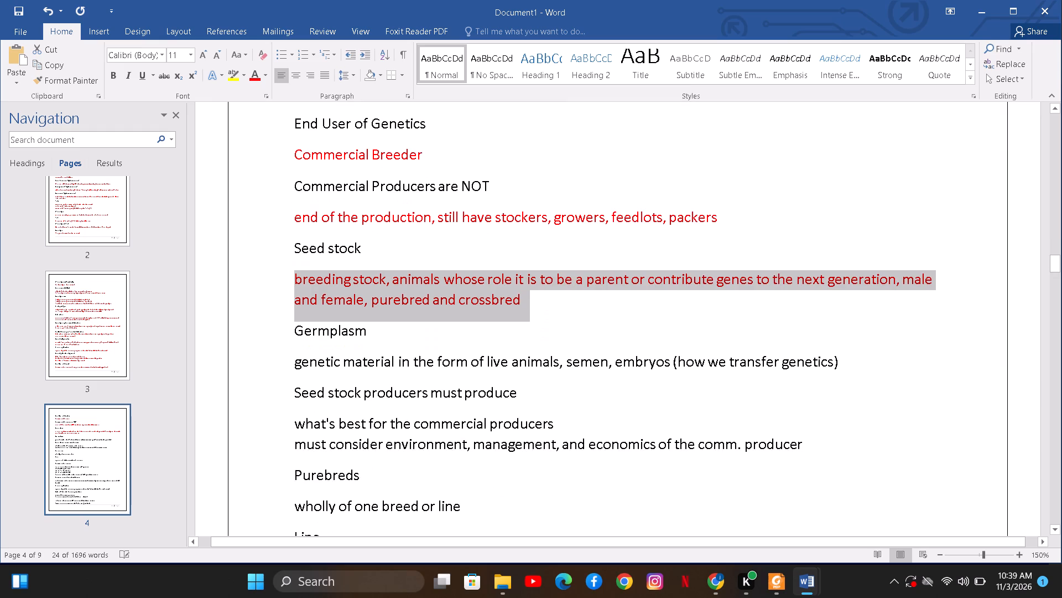
{"action": "left_click", "coordinate": [261, 367]}
{"action": "left_click", "coordinate": [334, 346]}
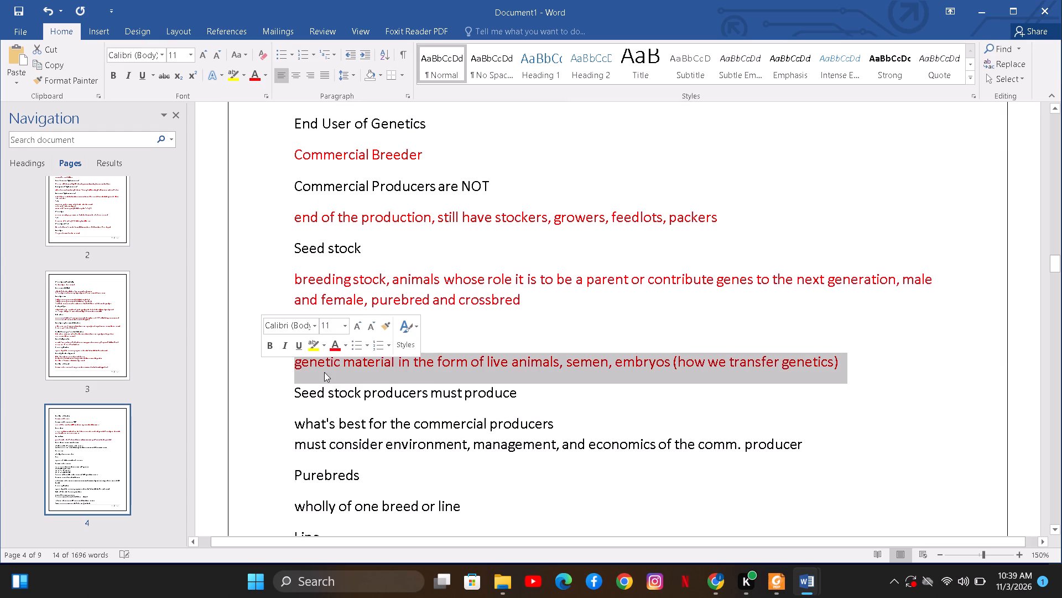
Color the two-line definition of Seed stock producers must produce on page 4 red.
{"action": "left_click_drag", "start_coordinate": [298, 417], "coordinate": [745, 448]}
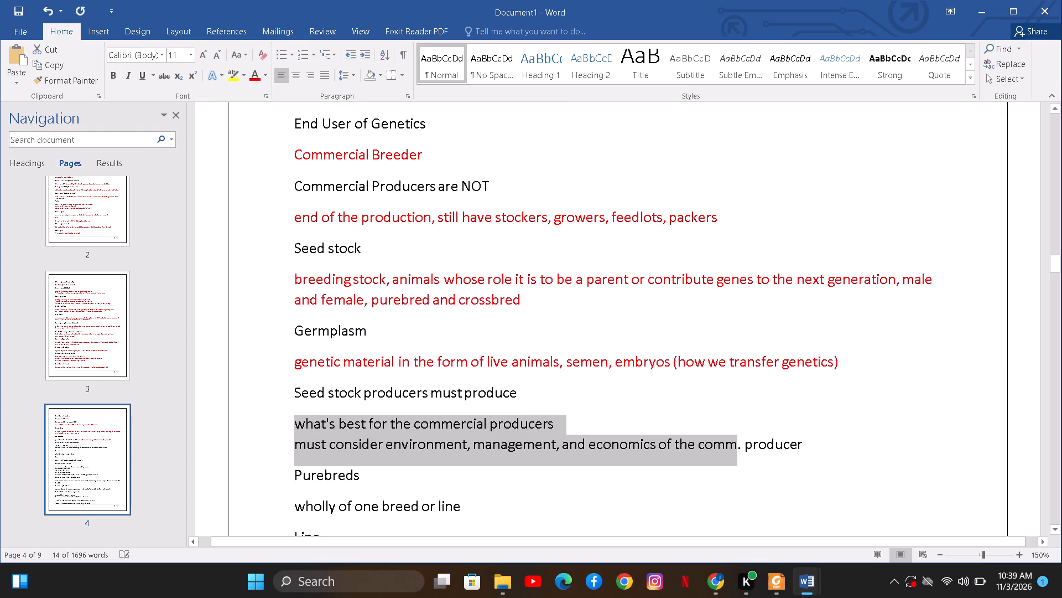
{"action": "left_click_drag", "start_coordinate": [745, 448], "coordinate": [821, 454]}
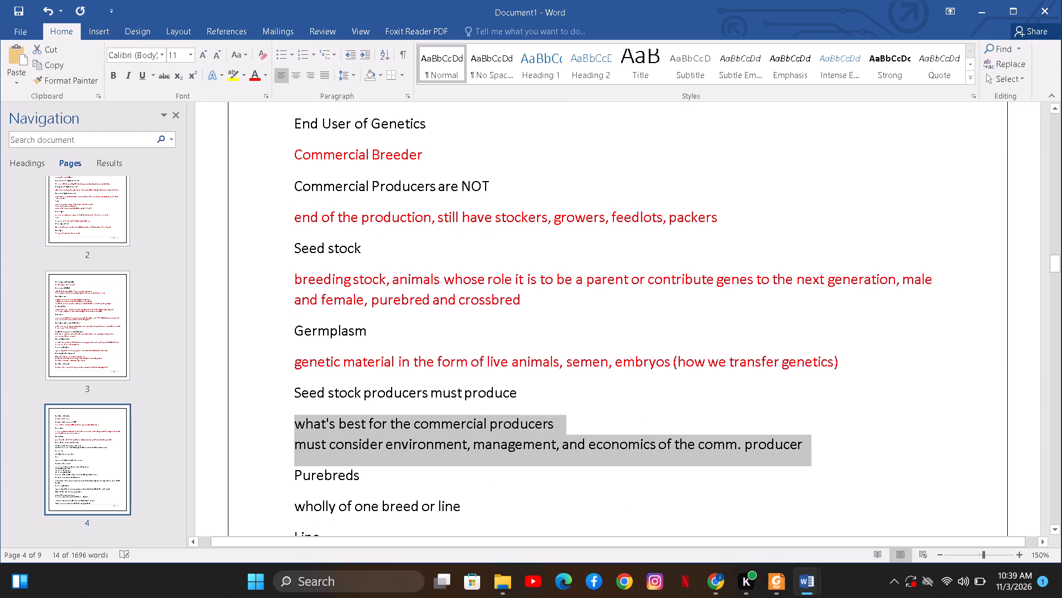
{"action": "left_click_drag", "start_coordinate": [821, 454], "coordinate": [822, 454]}
{"action": "left_click", "coordinate": [894, 433]}
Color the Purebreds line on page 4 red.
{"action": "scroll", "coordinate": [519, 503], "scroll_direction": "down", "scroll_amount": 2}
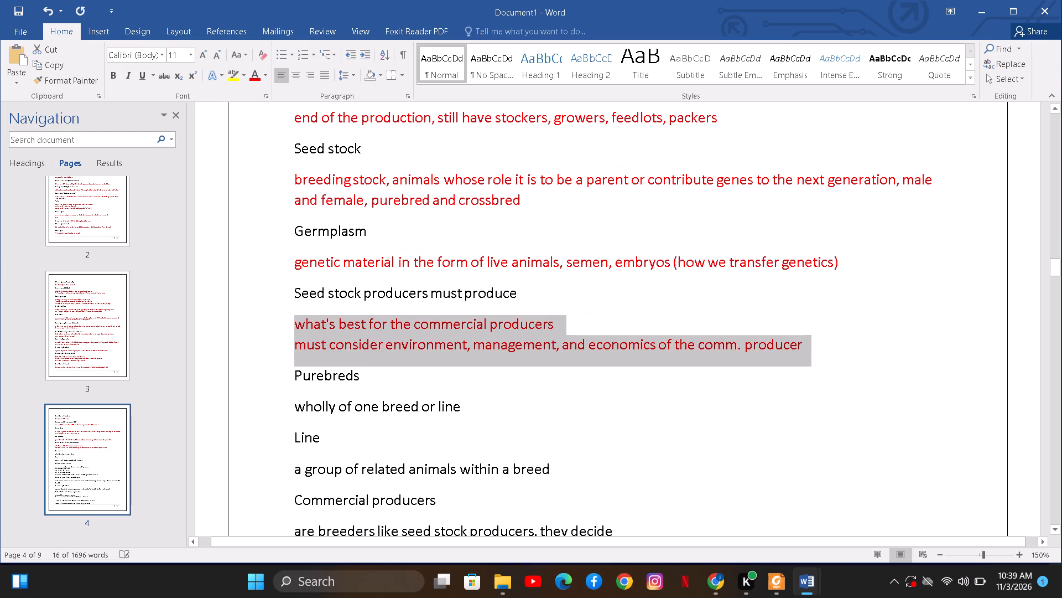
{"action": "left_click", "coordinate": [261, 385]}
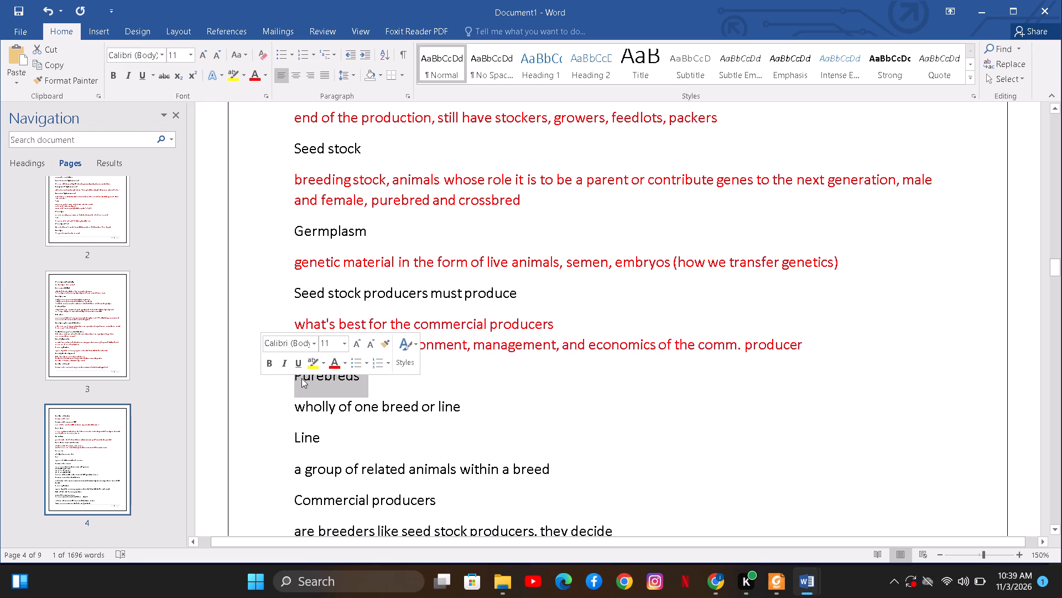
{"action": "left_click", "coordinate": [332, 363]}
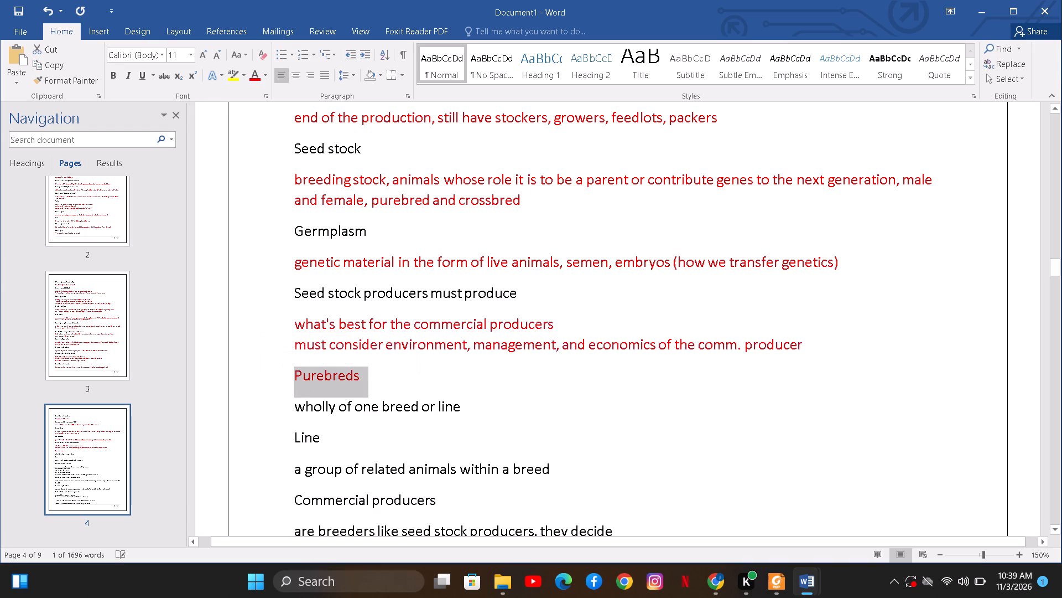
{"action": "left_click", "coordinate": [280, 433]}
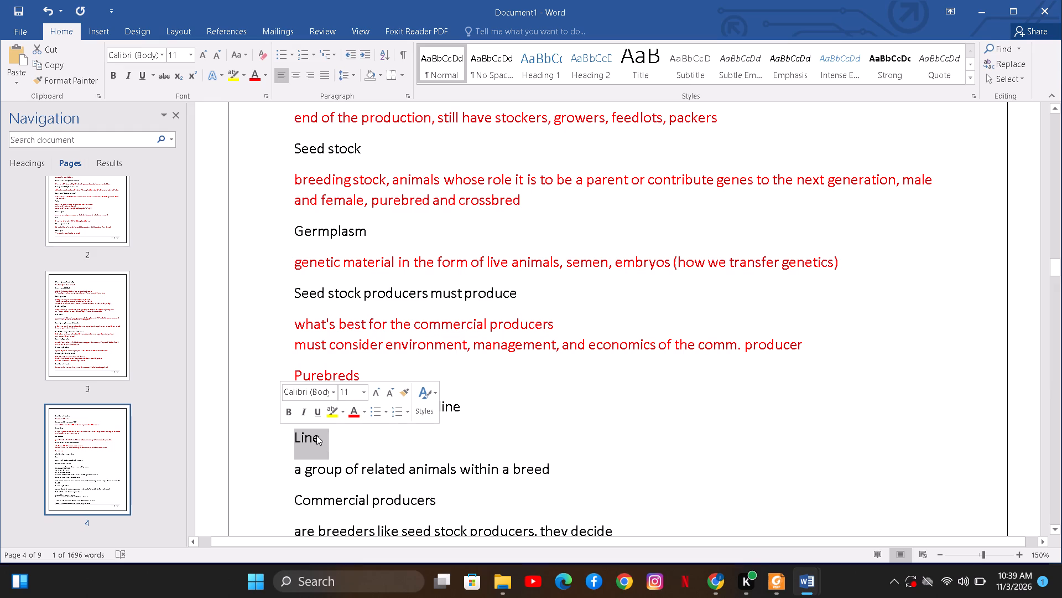
Switch to the Stutts ANSC 4395 Quizlet set in Chrome and check which text is term and which is definition for Purebreds and Line.
{"action": "left_click", "coordinate": [717, 587]}
{"action": "scroll", "coordinate": [377, 351], "scroll_direction": "down", "scroll_amount": 3}
{"action": "scroll", "coordinate": [379, 349], "scroll_direction": "up", "scroll_amount": 9}
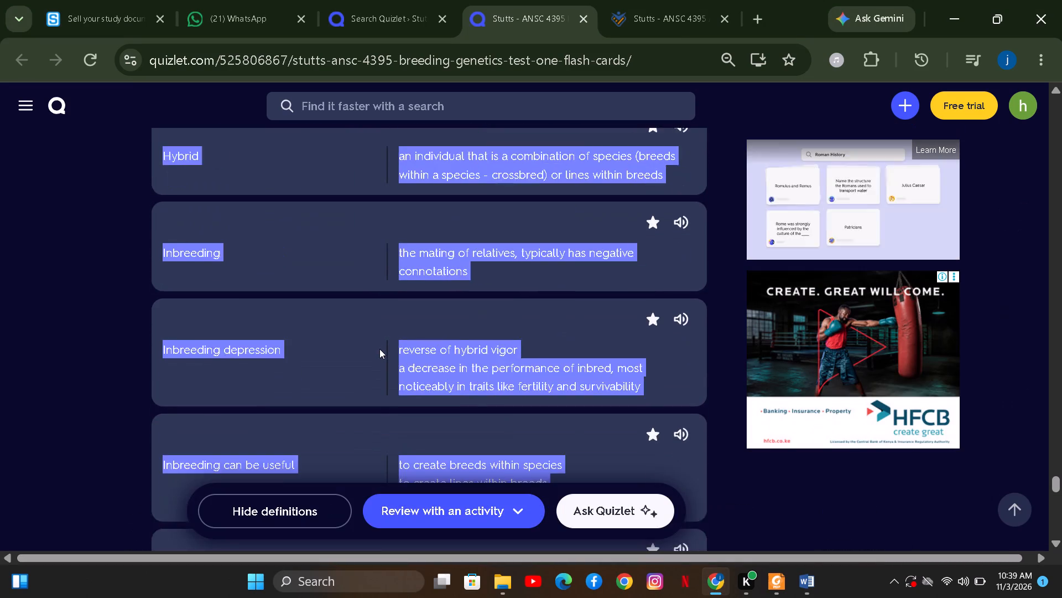
{"action": "scroll", "coordinate": [379, 349], "scroll_direction": "up", "scroll_amount": 9}
{"action": "scroll", "coordinate": [384, 350], "scroll_direction": "down", "scroll_amount": 1}
{"action": "scroll", "coordinate": [384, 350], "scroll_direction": "up", "scroll_amount": 6}
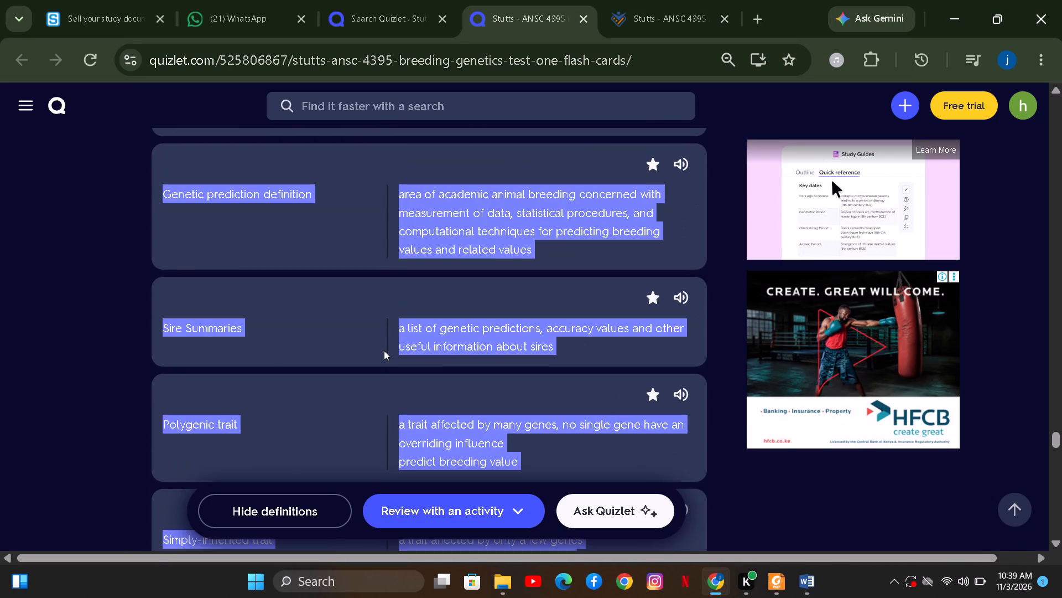
{"action": "scroll", "coordinate": [384, 350], "scroll_direction": "up", "scroll_amount": 14}
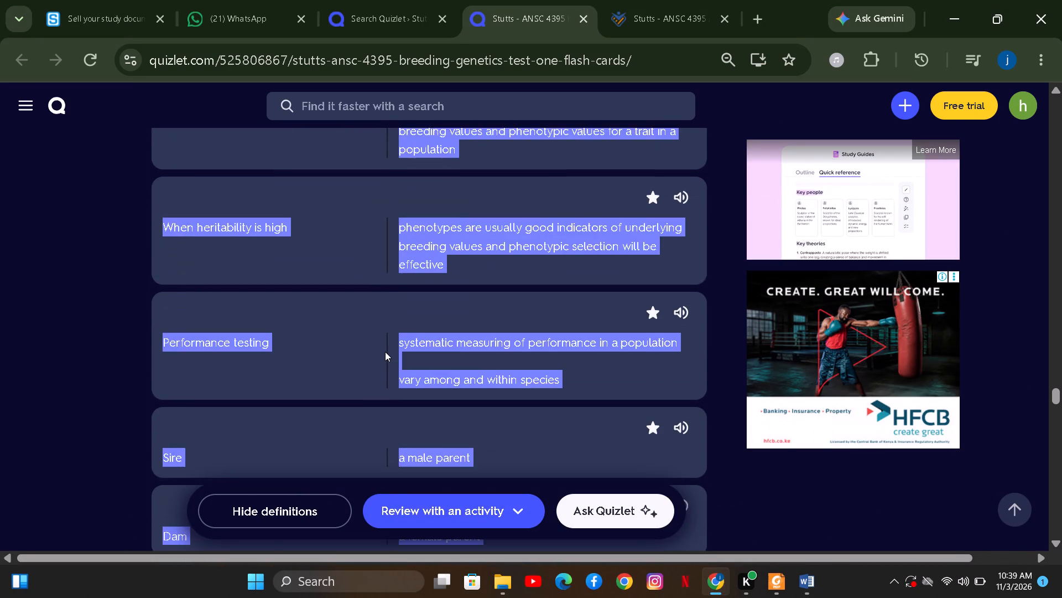
{"action": "scroll", "coordinate": [385, 352], "scroll_direction": "up", "scroll_amount": 8}
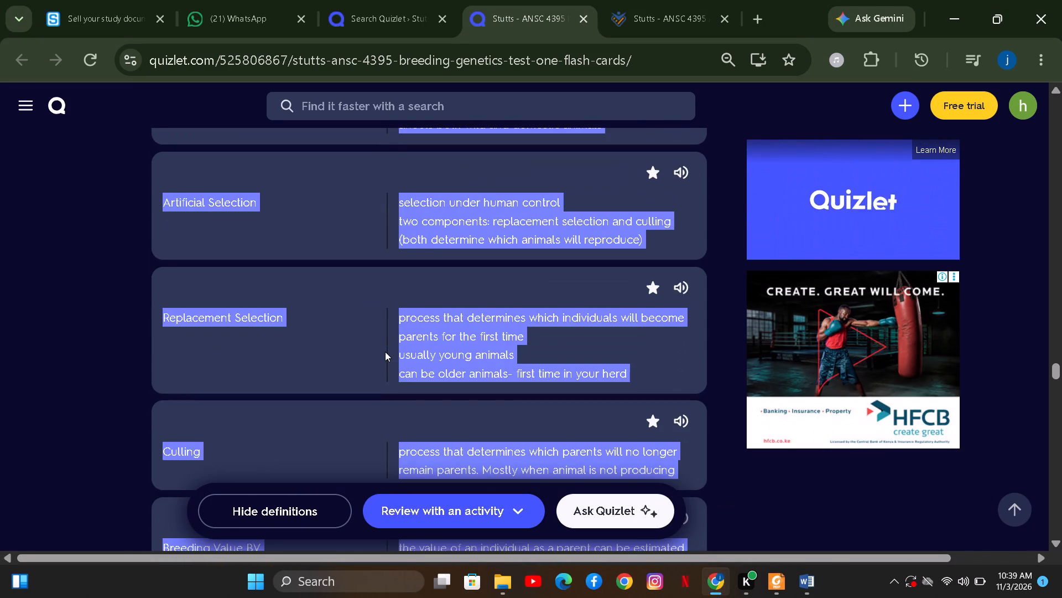
{"action": "scroll", "coordinate": [385, 352], "scroll_direction": "up", "scroll_amount": 15}
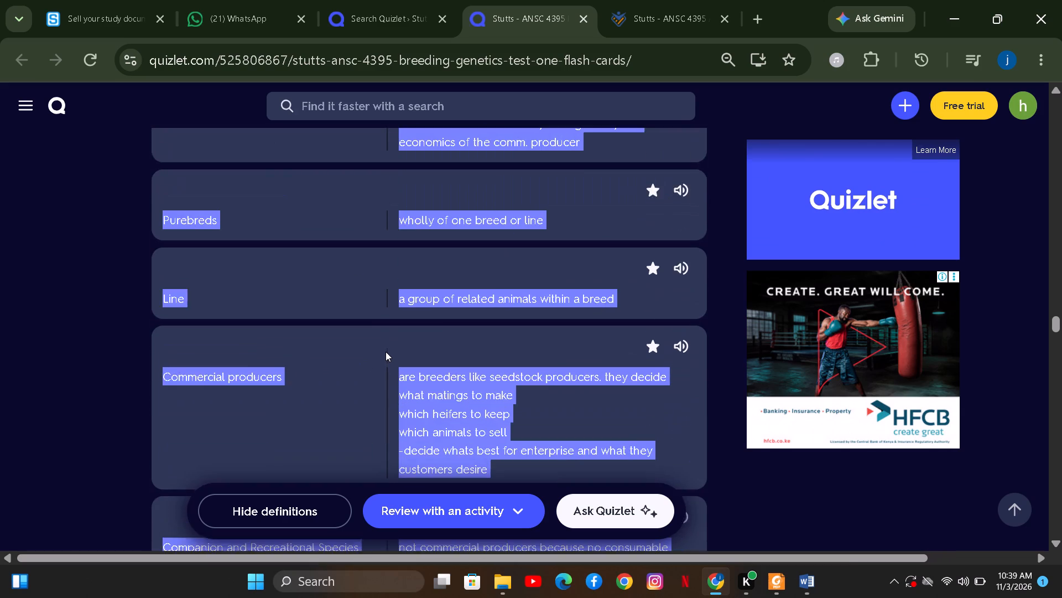
{"action": "scroll", "coordinate": [386, 352], "scroll_direction": "up", "scroll_amount": 8}
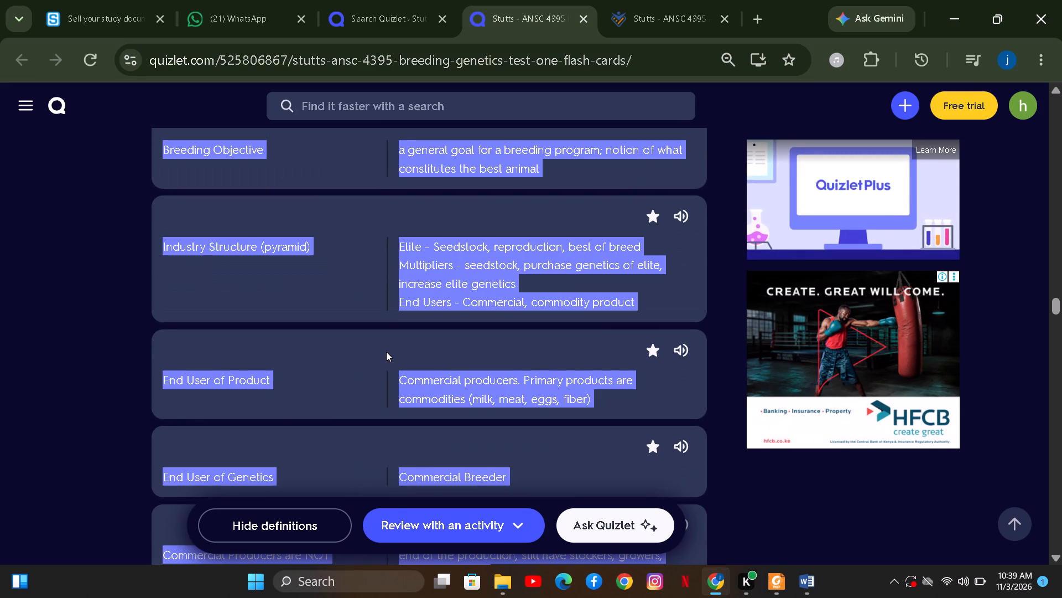
{"action": "scroll", "coordinate": [386, 352], "scroll_direction": "down", "scroll_amount": 2}
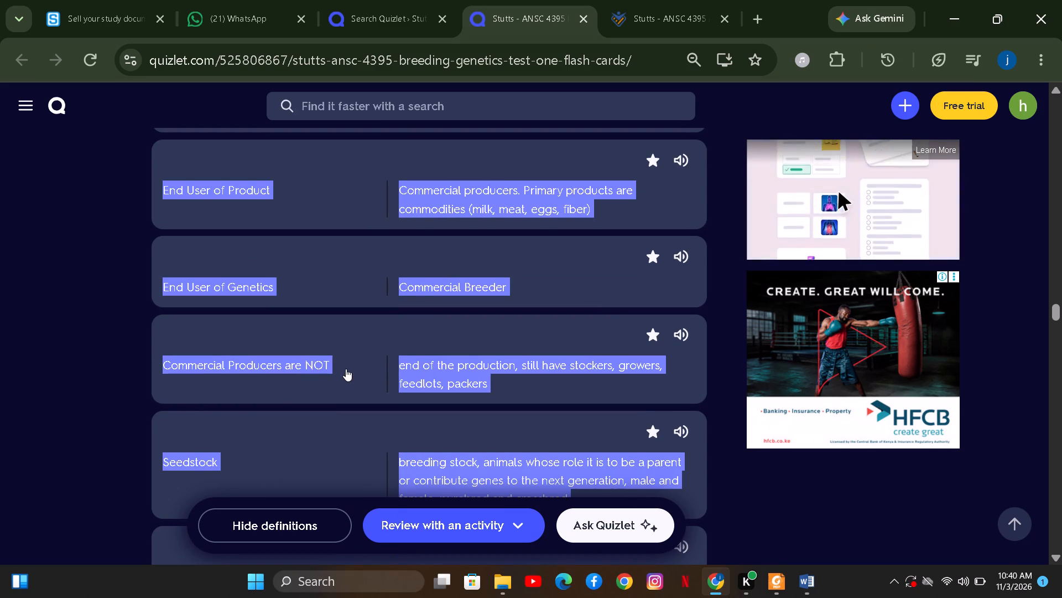
{"action": "scroll", "coordinate": [346, 369], "scroll_direction": "down", "scroll_amount": 4}
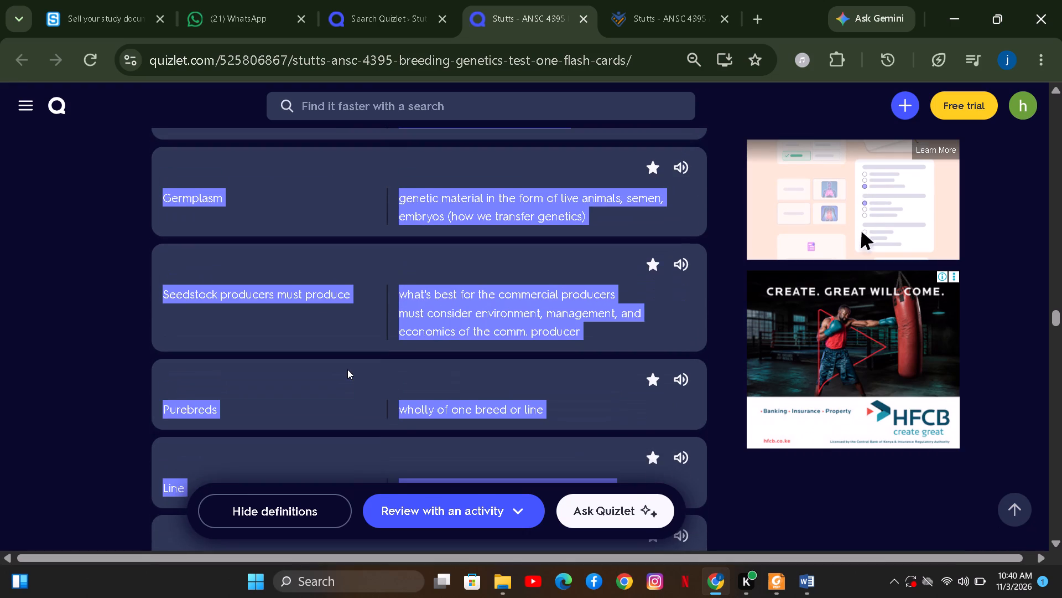
{"action": "scroll", "coordinate": [347, 369], "scroll_direction": "down", "scroll_amount": 1}
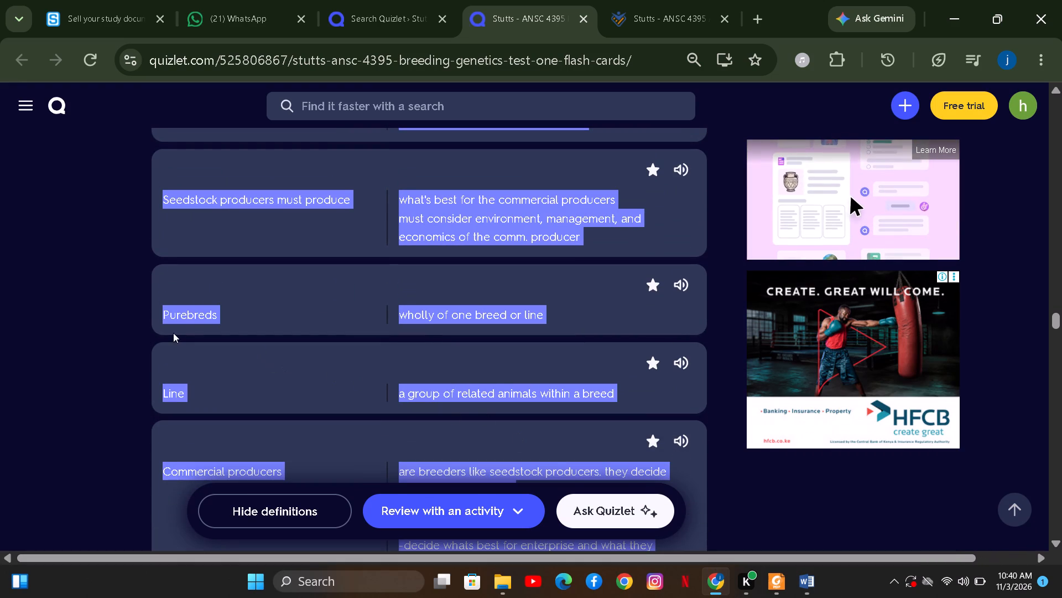
Return to Document1 in Word and set the Purebreds term on page 4 back to the Automatic font color.
{"action": "left_click", "coordinate": [809, 581]}
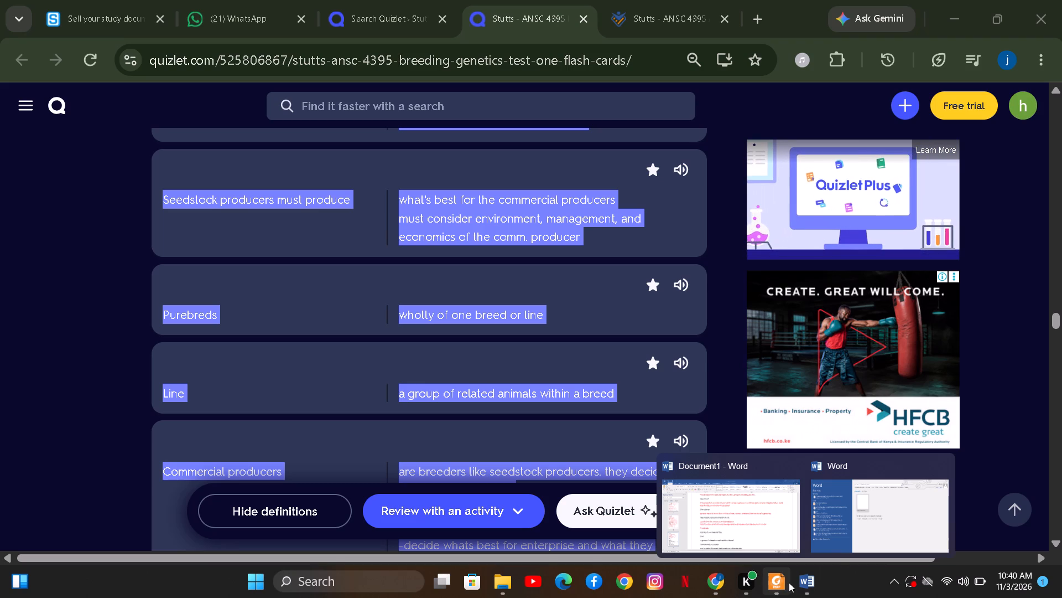
{"action": "left_click", "coordinate": [798, 581]}
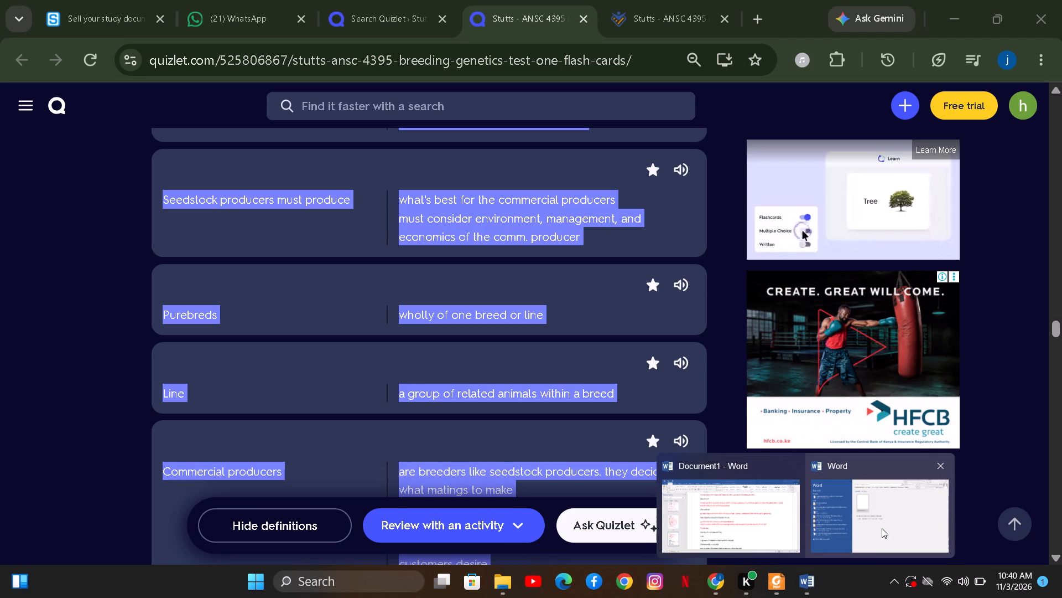
{"action": "left_click", "coordinate": [778, 530]}
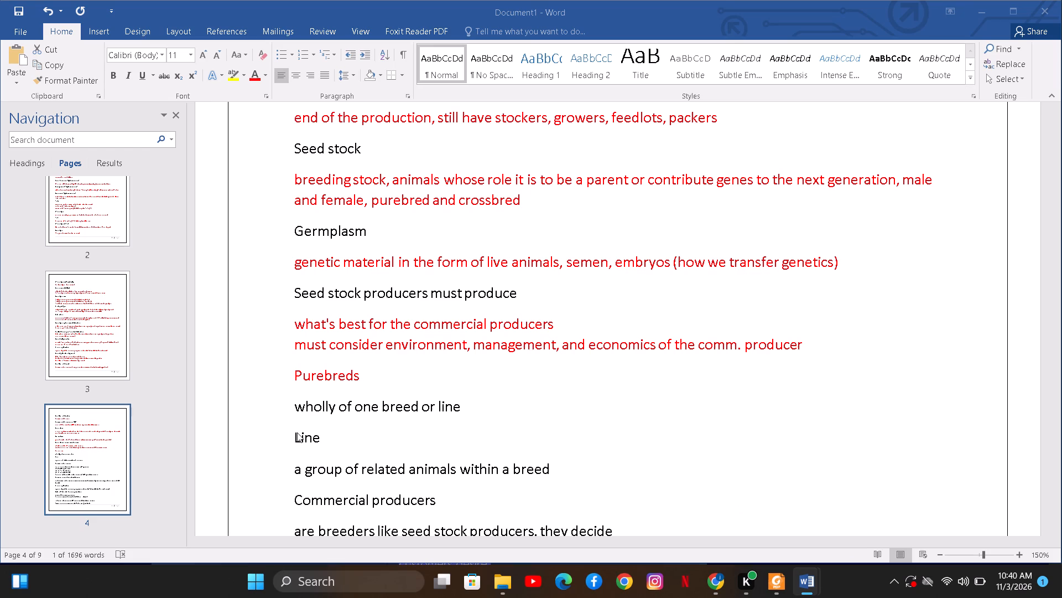
{"action": "left_click", "coordinate": [275, 386]}
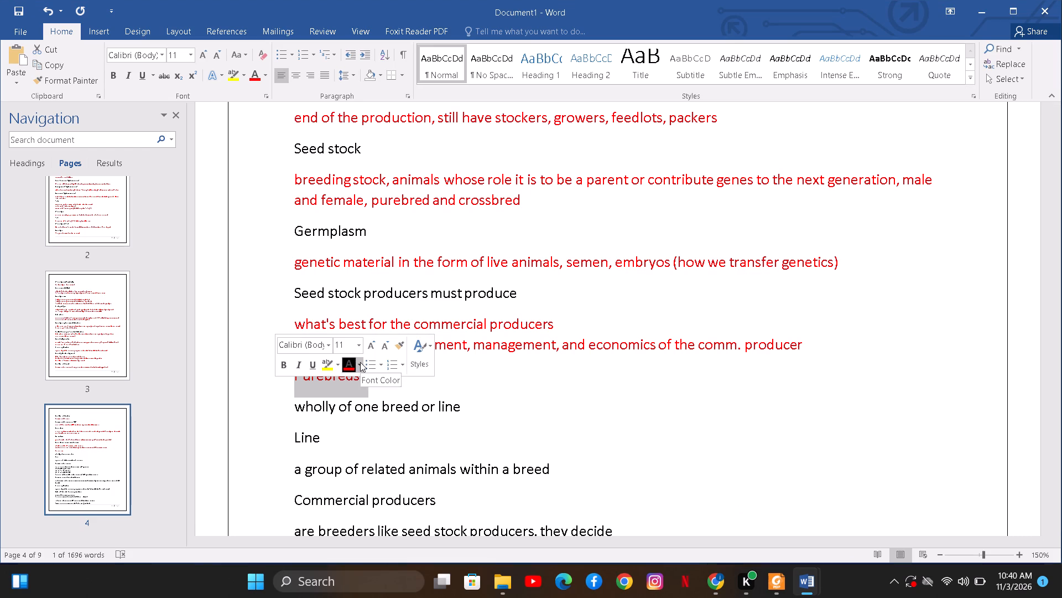
{"action": "left_click", "coordinate": [360, 362]}
{"action": "left_click", "coordinate": [347, 378]}
Color the definitions of Purebreds and Line on page 4 red.
{"action": "left_click", "coordinate": [268, 414]}
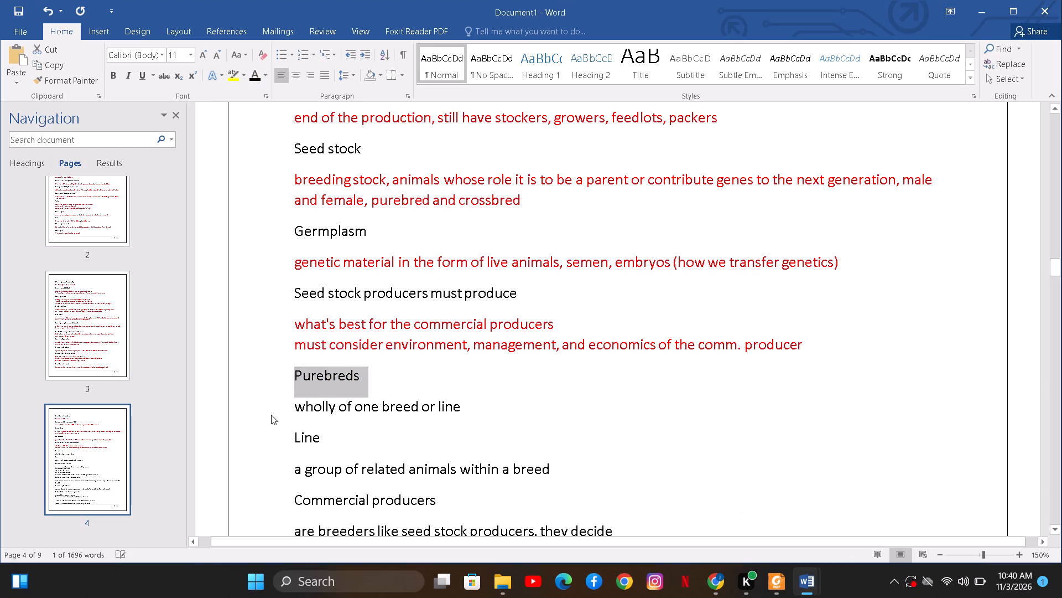
{"action": "left_click", "coordinate": [357, 390]}
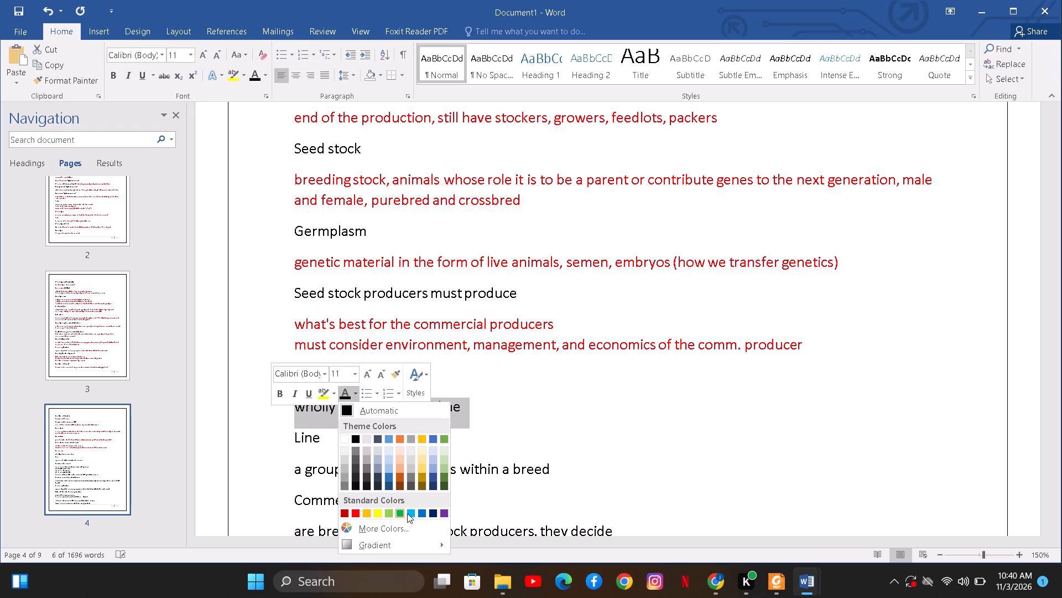
{"action": "left_click", "coordinate": [354, 511]}
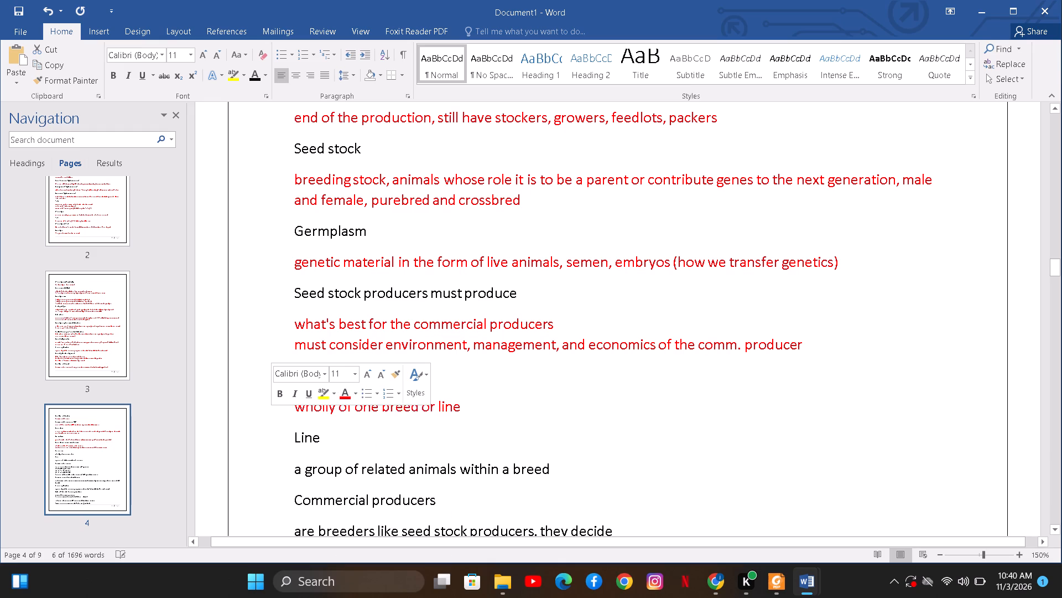
{"action": "scroll", "coordinate": [336, 493], "scroll_direction": "down", "scroll_amount": 2}
{"action": "left_click_drag", "start_coordinate": [260, 379], "coordinate": [265, 379]}
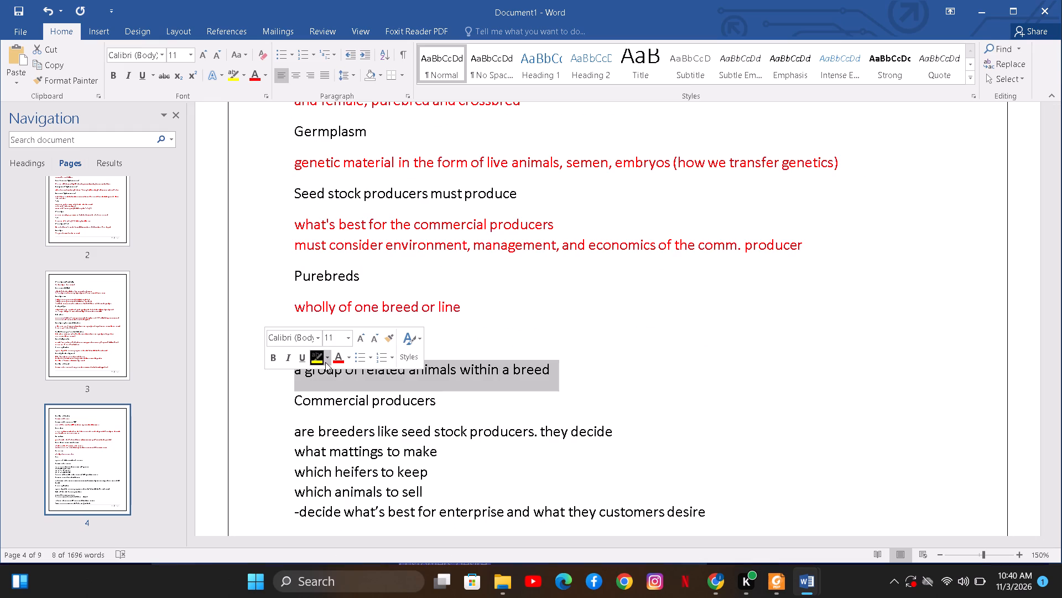
{"action": "left_click", "coordinate": [335, 360]}
Color the definitions of Commercial producers and Companion and Recreational Species on page 4 red.
{"action": "scroll", "coordinate": [300, 458], "scroll_direction": "down", "scroll_amount": 2}
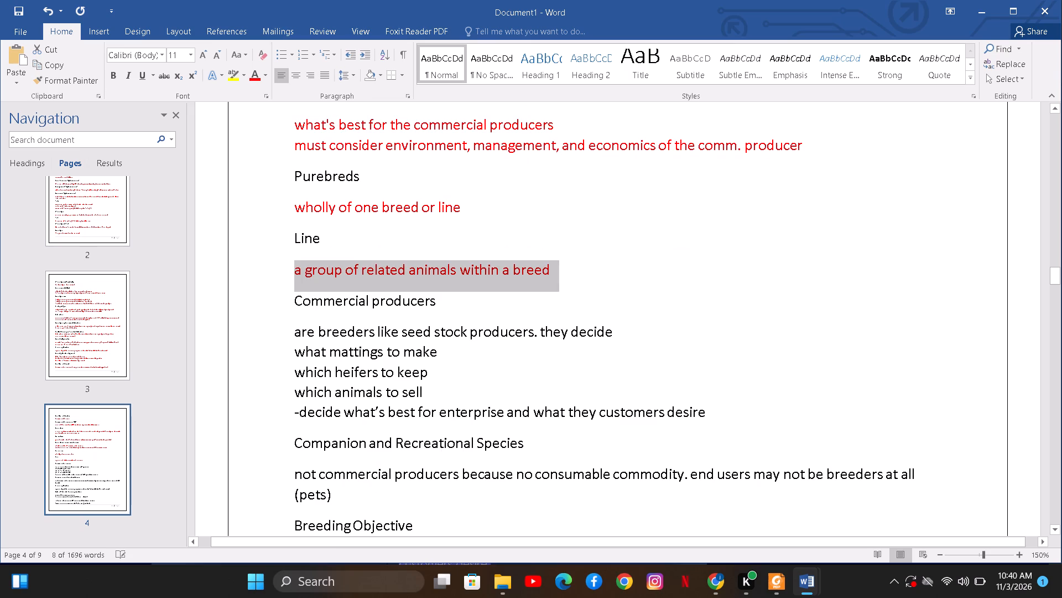
{"action": "left_click_drag", "start_coordinate": [295, 334], "coordinate": [373, 372]}
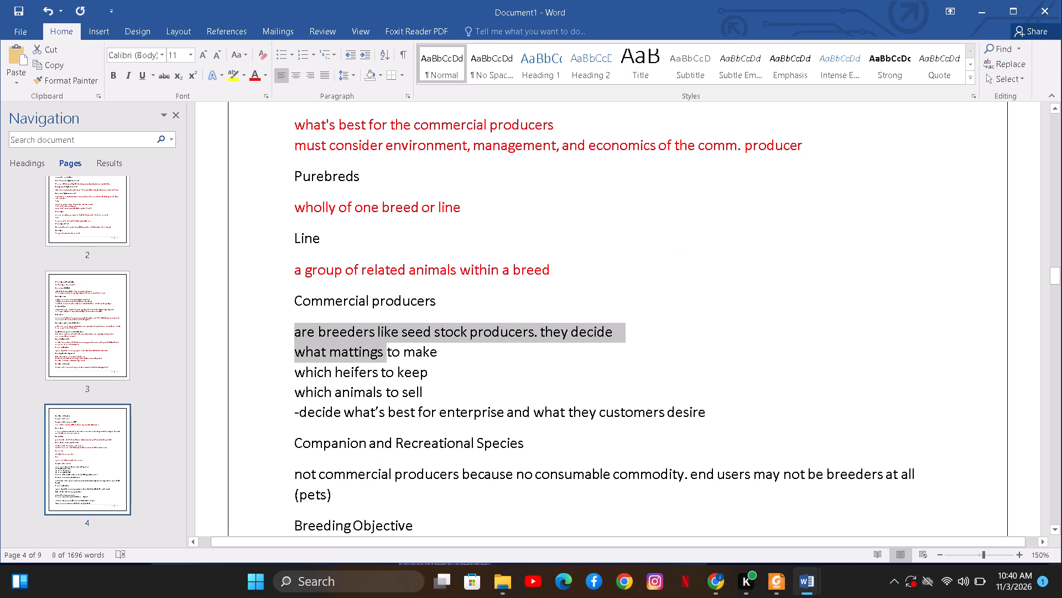
{"action": "left_click_drag", "start_coordinate": [373, 372], "coordinate": [717, 407]}
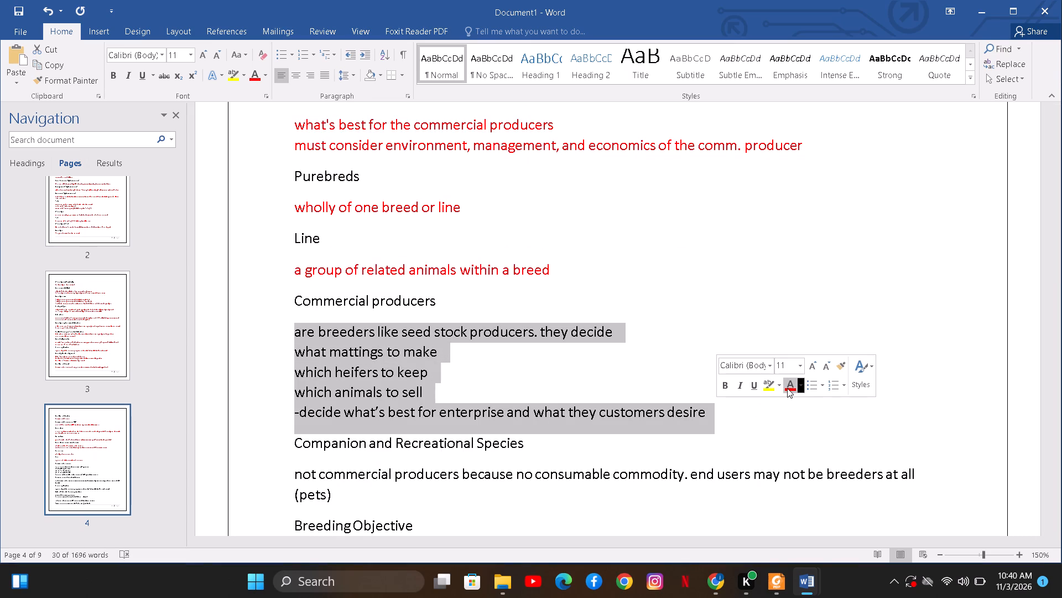
{"action": "left_click", "coordinate": [790, 388]}
{"action": "scroll", "coordinate": [482, 456], "scroll_direction": "down", "scroll_amount": 3}
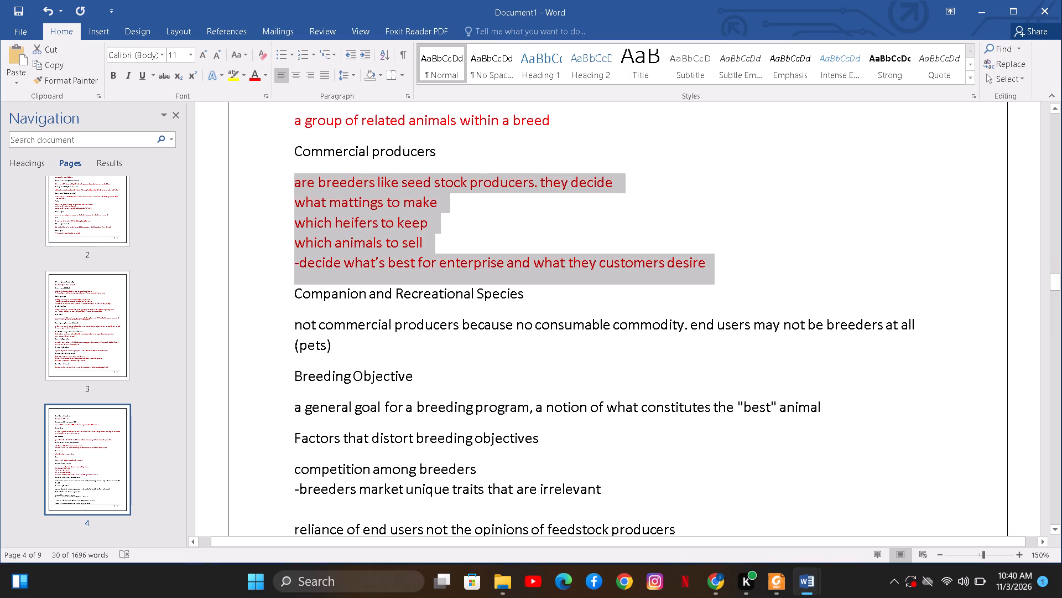
{"action": "left_click_drag", "start_coordinate": [291, 323], "coordinate": [335, 350]}
{"action": "left_click", "coordinate": [409, 331]}
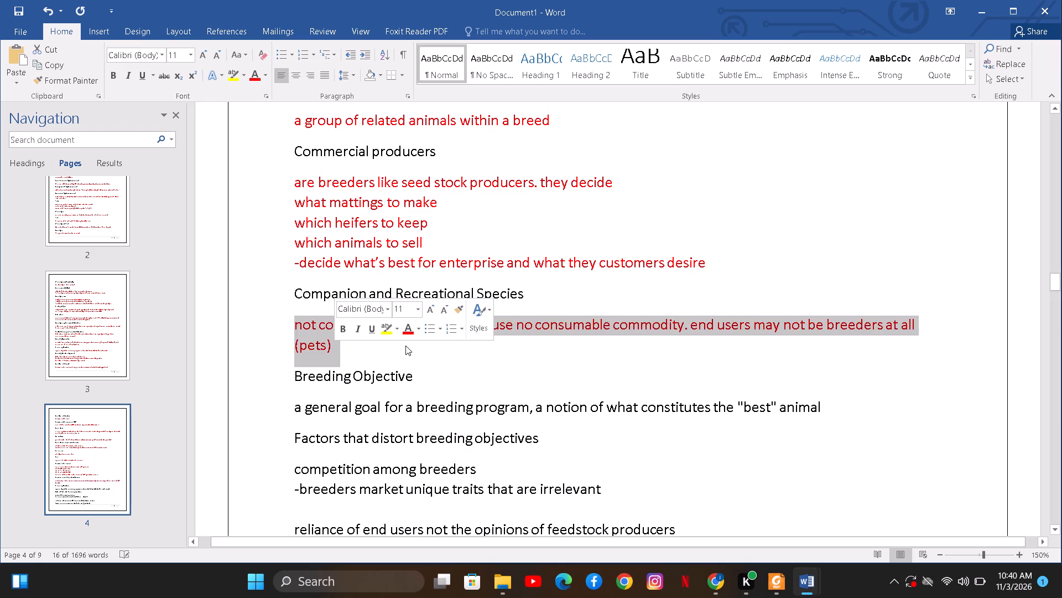
Color the definition of Breeding Objective and the lines under Factors that distort breeding objectives at the end of page 4 red.
{"action": "scroll", "coordinate": [405, 346], "scroll_direction": "down", "scroll_amount": 1}
{"action": "left_click", "coordinate": [258, 372]}
{"action": "left_click", "coordinate": [332, 350]}
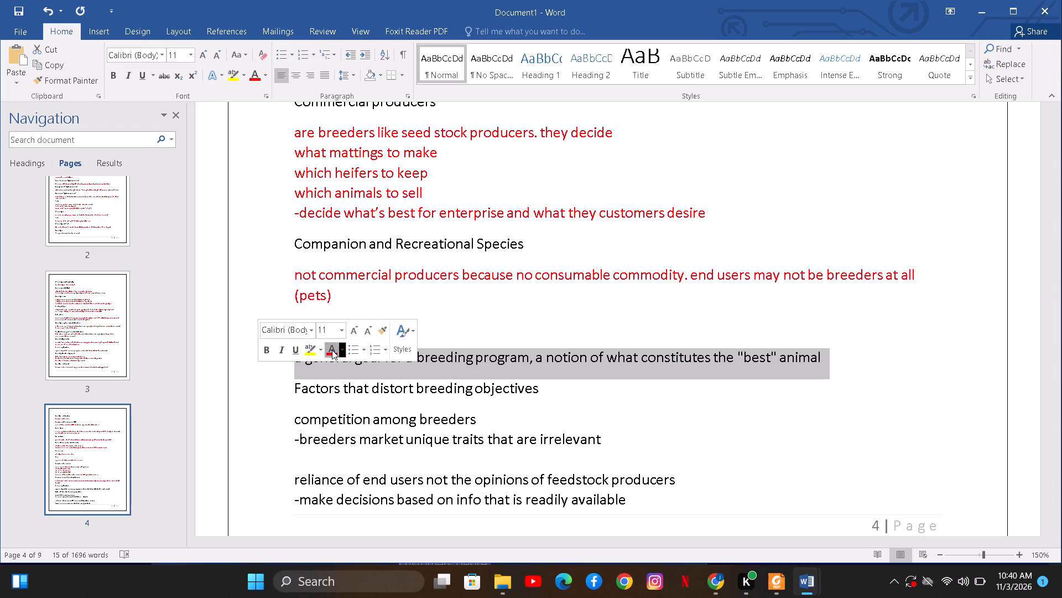
{"action": "left_click_drag", "start_coordinate": [291, 425], "coordinate": [590, 438]}
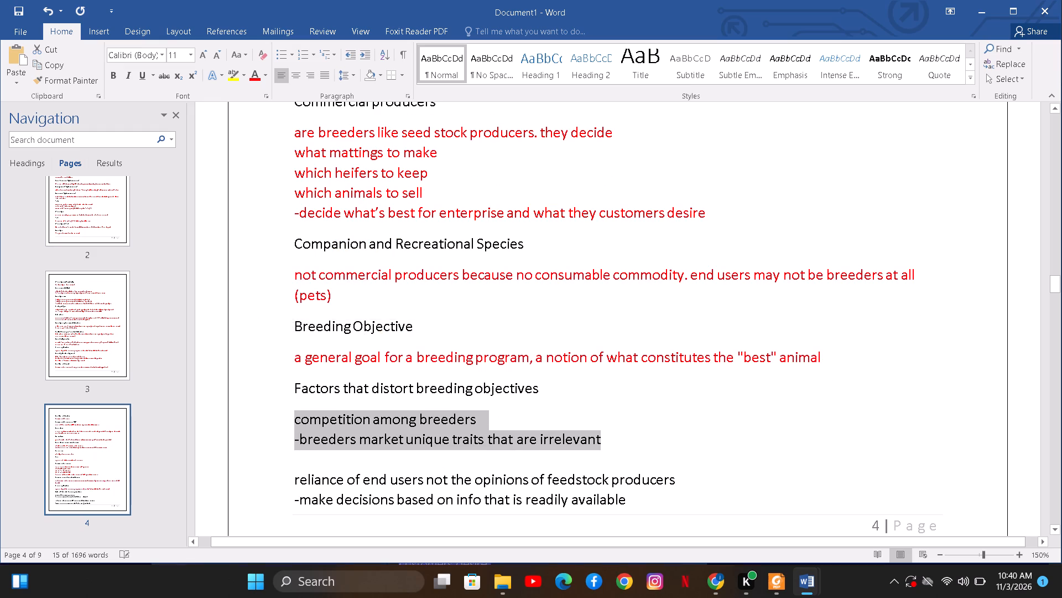
{"action": "left_click_drag", "start_coordinate": [590, 438], "coordinate": [591, 438]}
{"action": "left_click", "coordinate": [664, 419]}
{"action": "scroll", "coordinate": [506, 444], "scroll_direction": "down", "scroll_amount": 3}
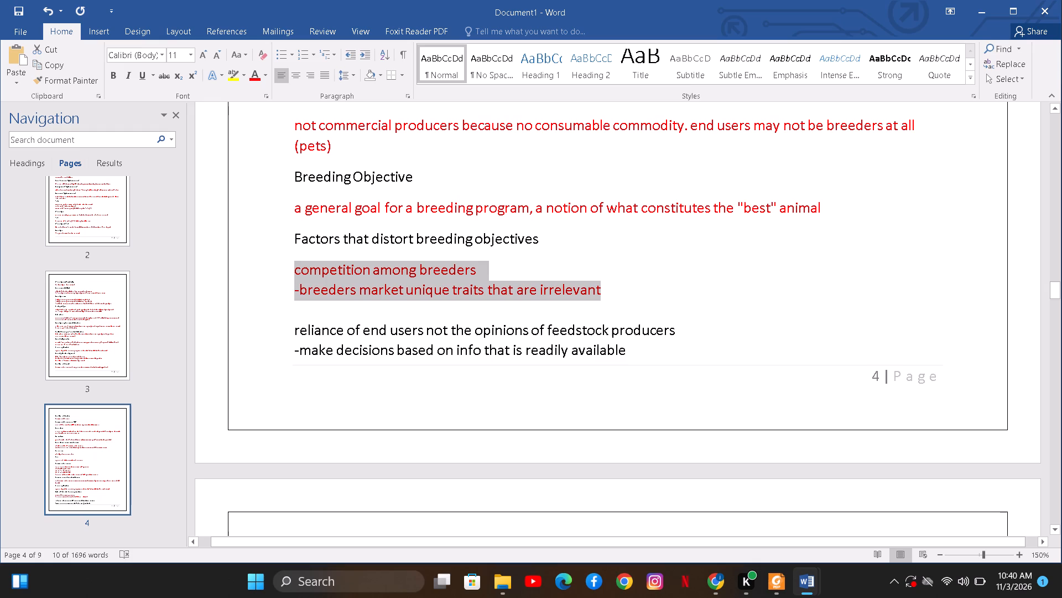
{"action": "left_click_drag", "start_coordinate": [299, 331], "coordinate": [639, 354]}
{"action": "left_click", "coordinate": [712, 332]}
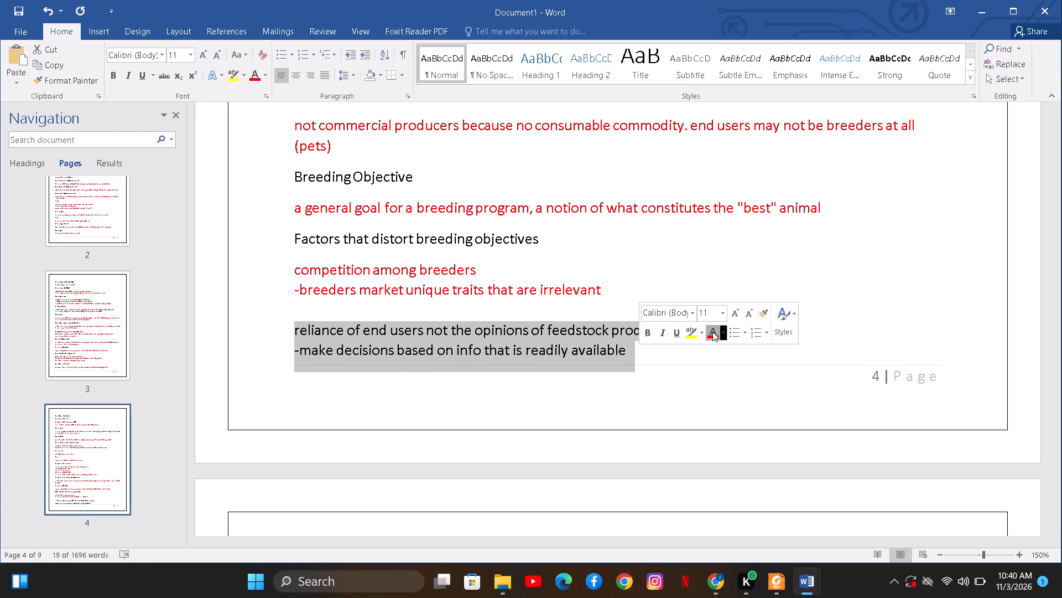
Insert three blank lines above Animal Breeding on page 1 and apply the Title style to the first one.
{"action": "left_click_drag", "start_coordinate": [173, 273], "coordinate": [175, 188]}
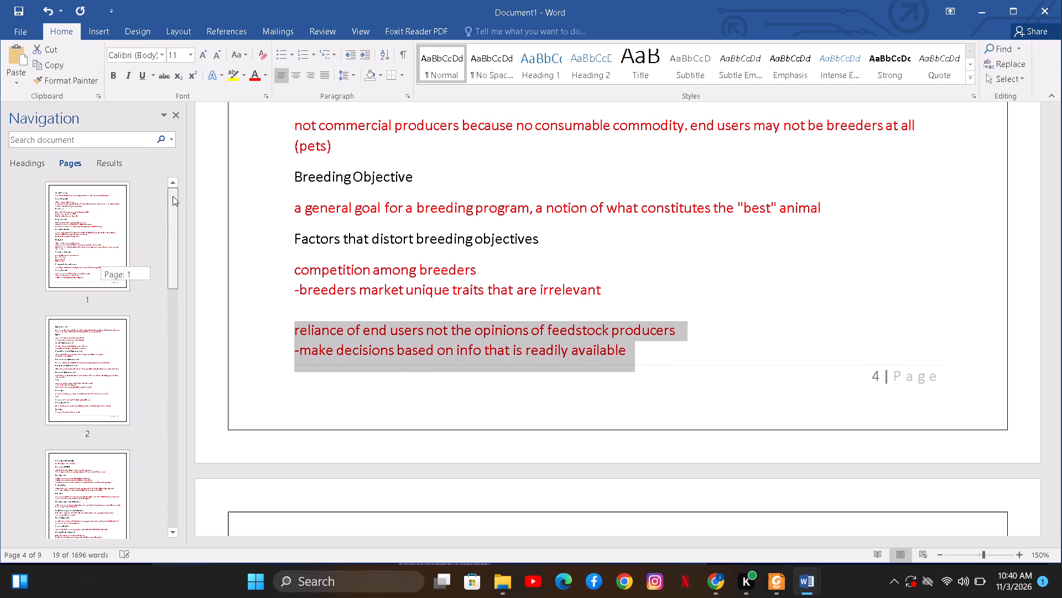
{"action": "left_click", "coordinate": [103, 221]}
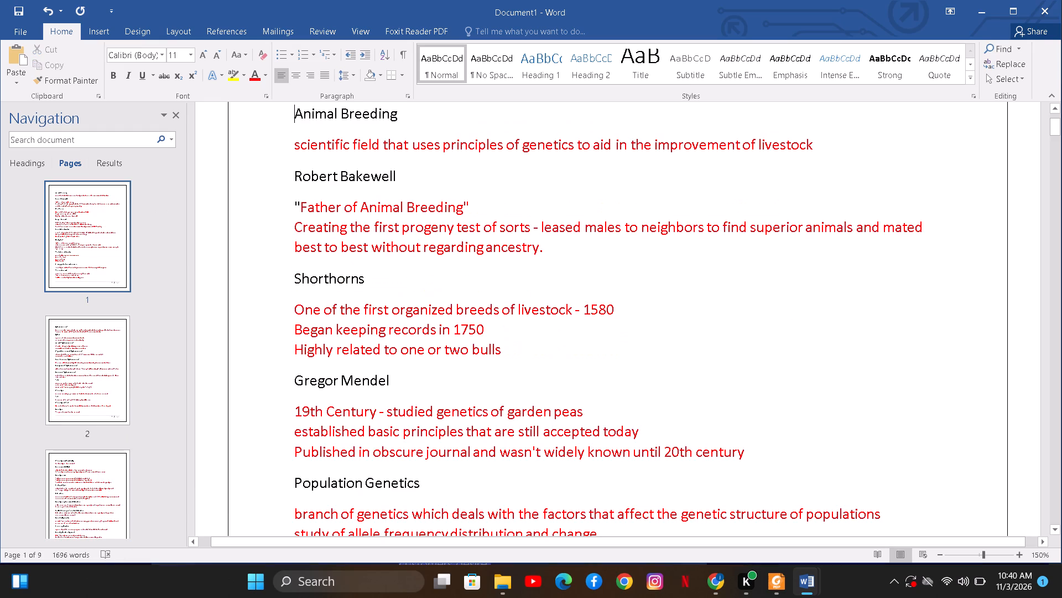
{"action": "key", "text": "Return"}
{"action": "key", "text": "Return"}
{"action": "key", "text": "Return"}
{"action": "scroll", "coordinate": [434, 190], "scroll_direction": "up", "scroll_amount": 5}
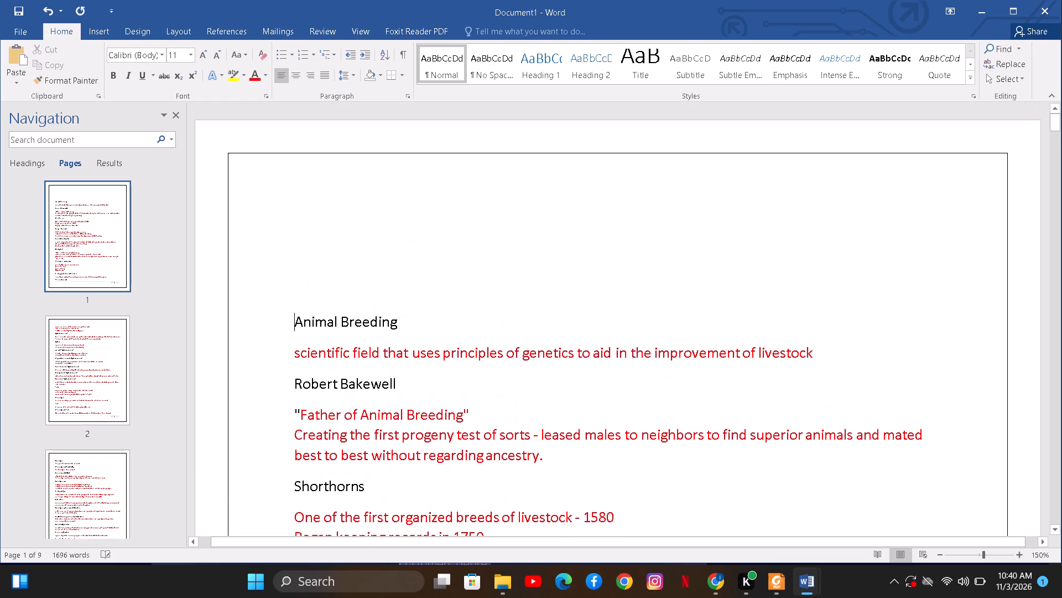
{"action": "left_click", "coordinate": [443, 219]}
{"action": "left_click", "coordinate": [639, 55]}
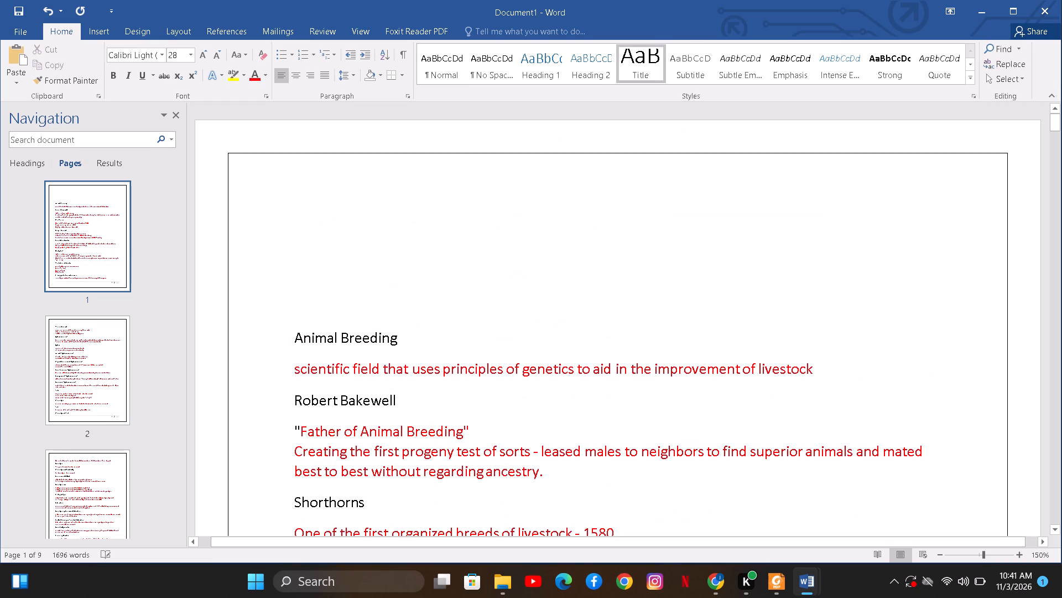
Copy the selected title text, EXAM WITH ACTUAL through 2026/2027, from the ANPH 1002 PDF in GAITOO and paste it above Animal Breeding in Document1.
{"action": "left_click", "coordinate": [498, 584]}
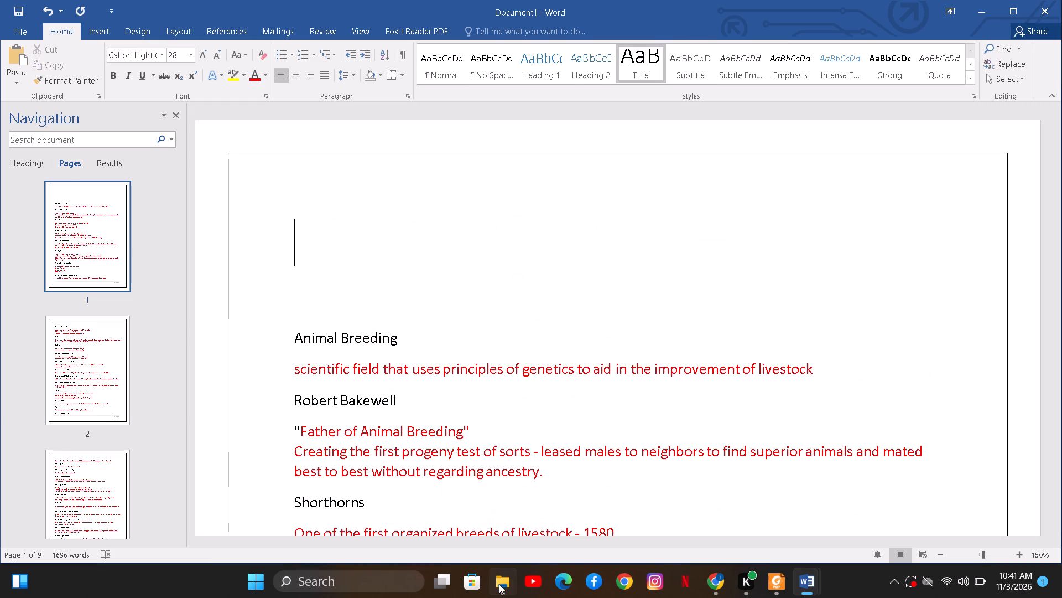
{"action": "double_click", "coordinate": [353, 231]}
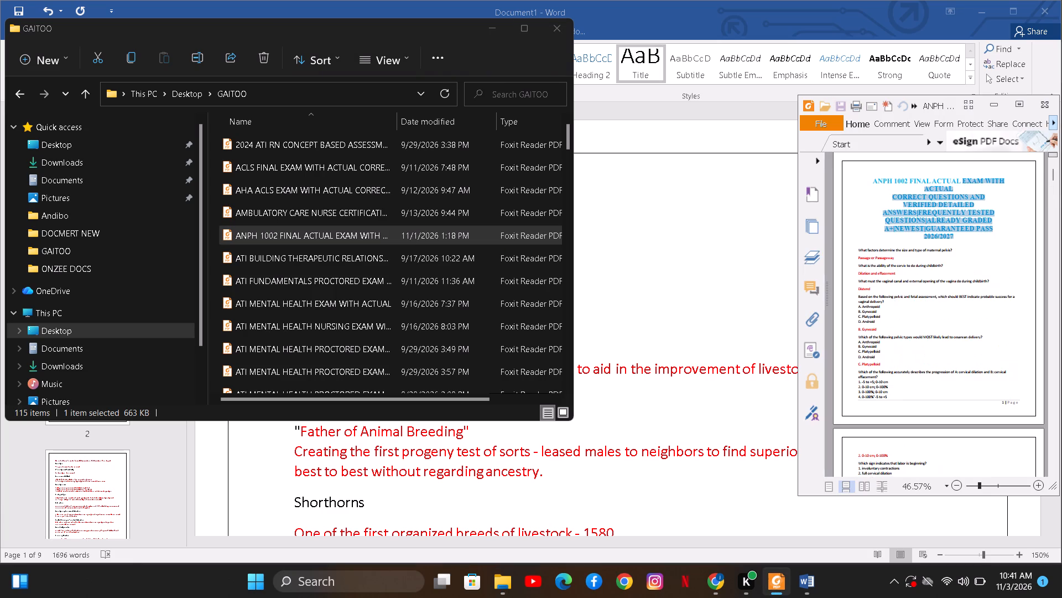
{"action": "key", "text": "ctrl+c"}
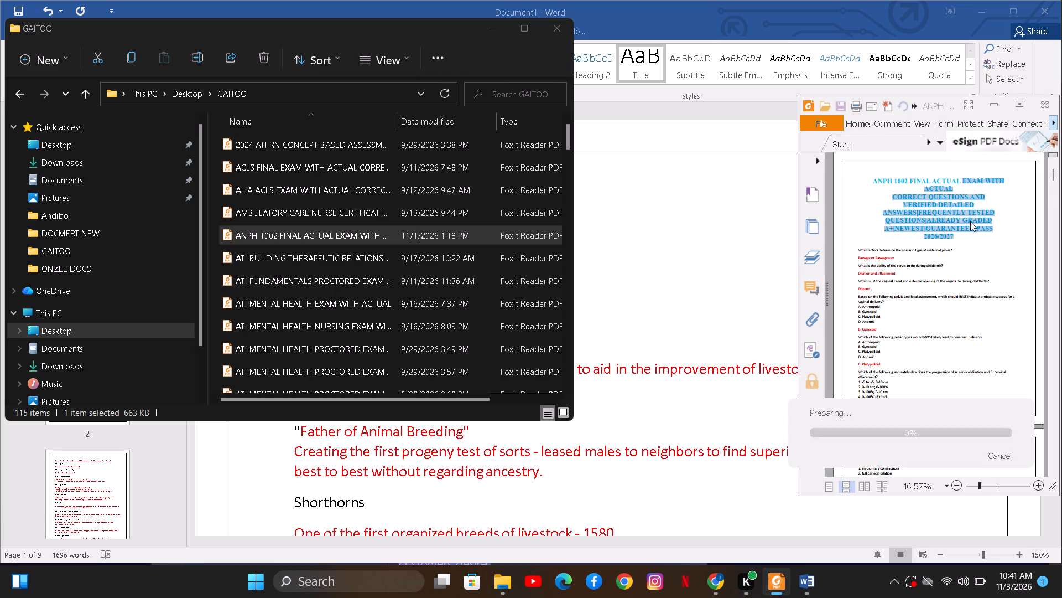
{"action": "key", "text": "ctrl+c"}
{"action": "left_click", "coordinate": [634, 289]}
{"action": "key", "text": "ctrl+v"}
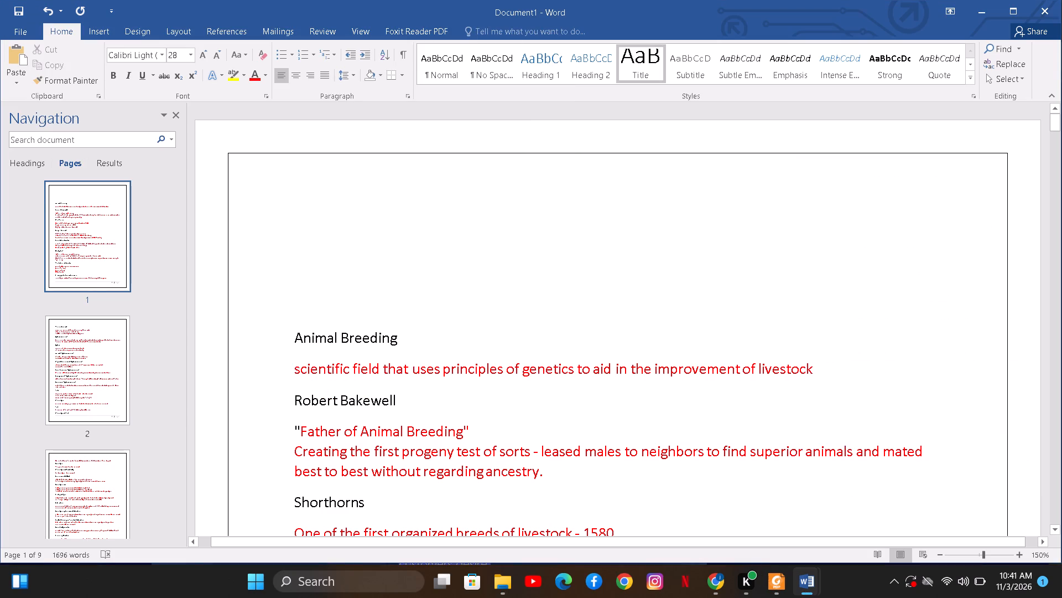
Copy the set title Stutts - ANSC 4395 Breeding & Genetics - Test One from Quizlet and paste it before EXAM WITH, separated by a space.
{"action": "left_click", "coordinate": [300, 248]}
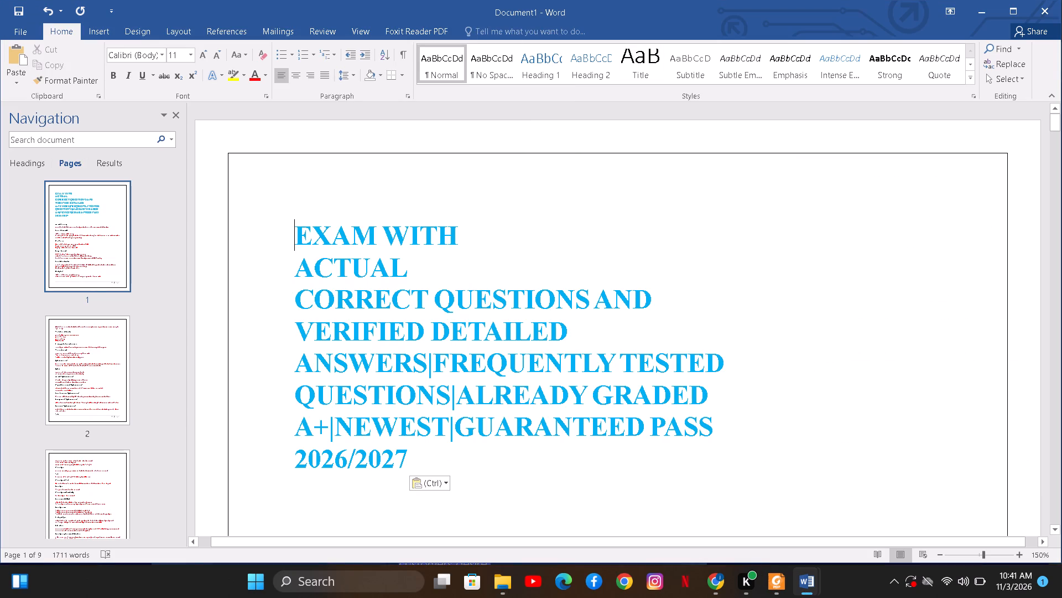
{"action": "left_click", "coordinate": [710, 569]}
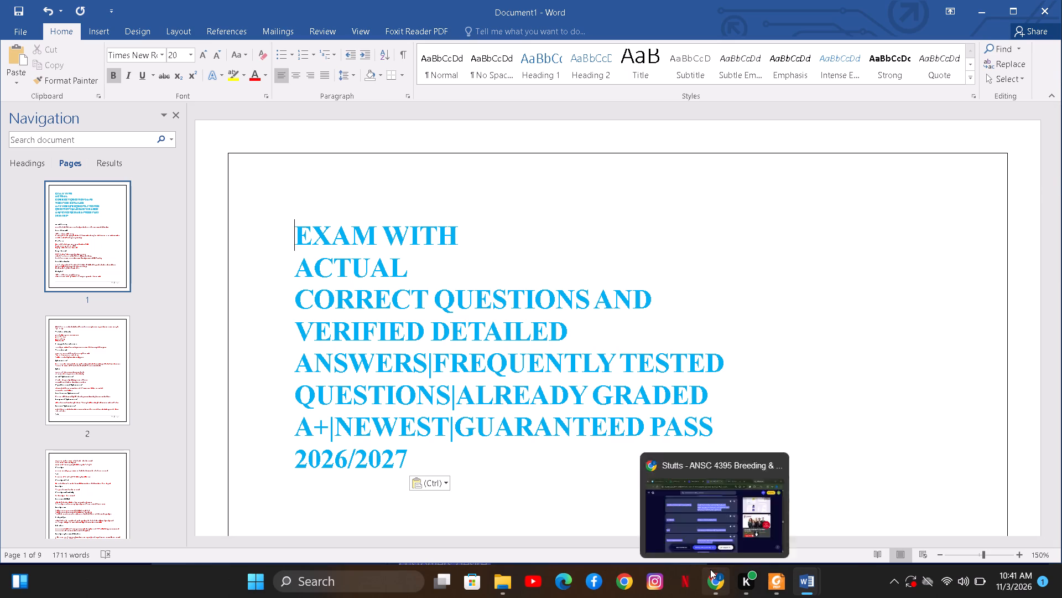
{"action": "scroll", "coordinate": [470, 373], "scroll_direction": "up", "scroll_amount": 20}
{"action": "scroll", "coordinate": [470, 373], "scroll_direction": "up", "scroll_amount": 11}
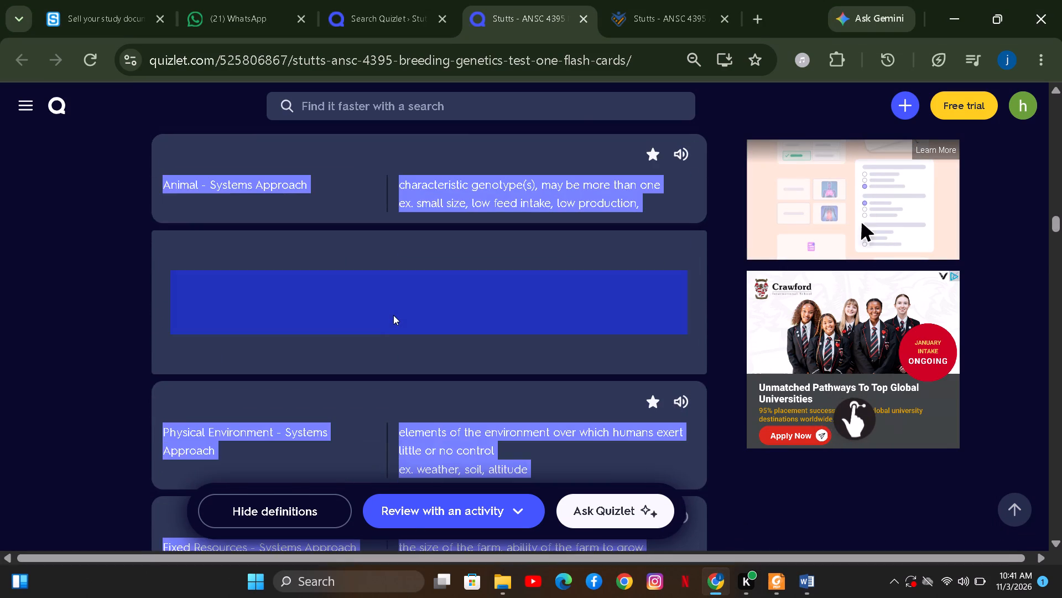
{"action": "scroll", "coordinate": [394, 314], "scroll_direction": "up", "scroll_amount": 20}
{"action": "scroll", "coordinate": [394, 314], "scroll_direction": "up", "scroll_amount": 10}
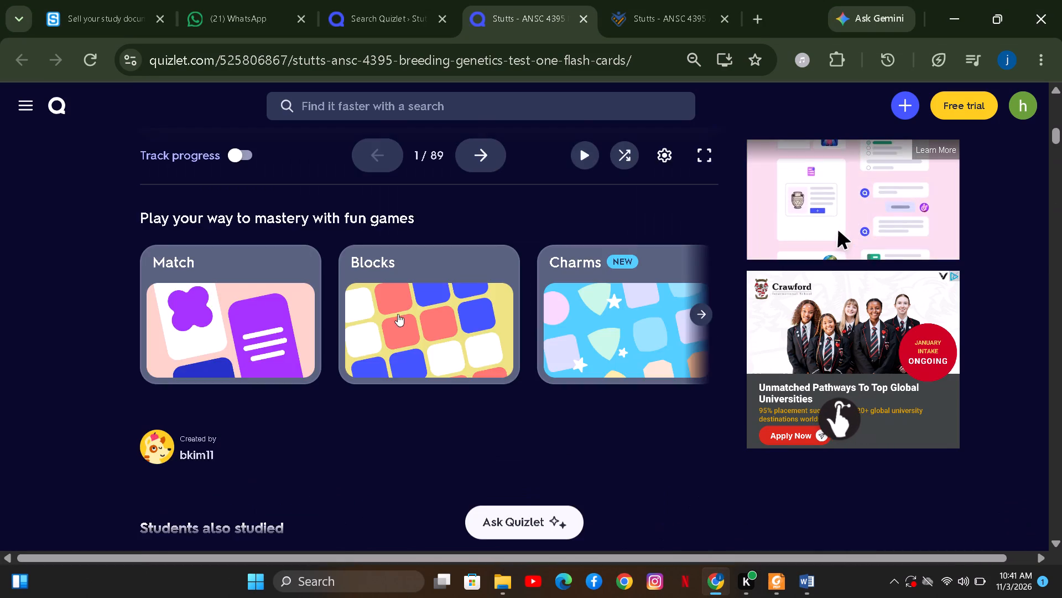
{"action": "scroll", "coordinate": [398, 314], "scroll_direction": "up", "scroll_amount": 6}
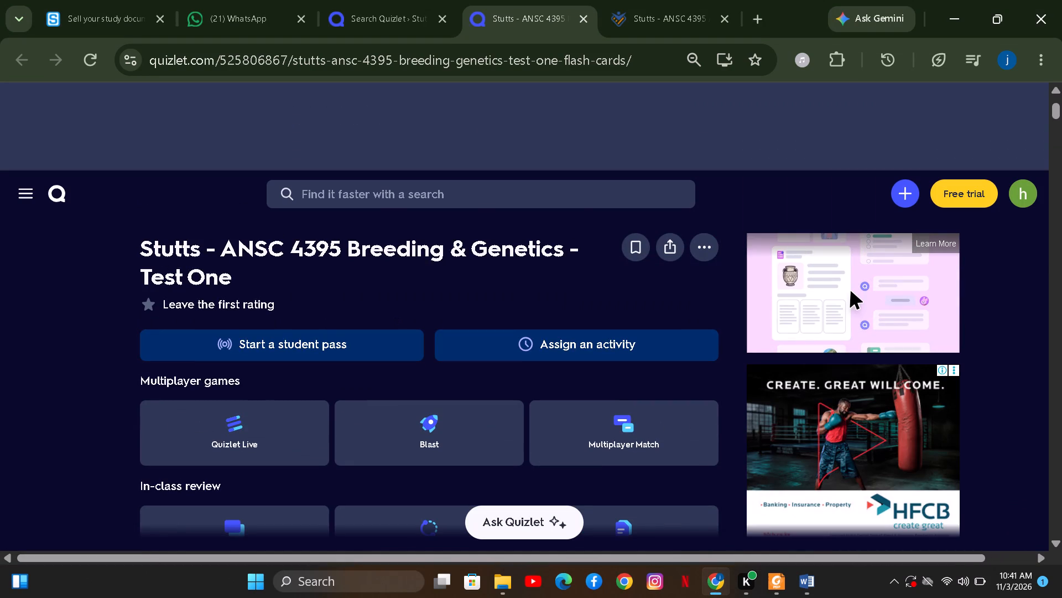
{"action": "left_click_drag", "start_coordinate": [146, 247], "coordinate": [275, 265]}
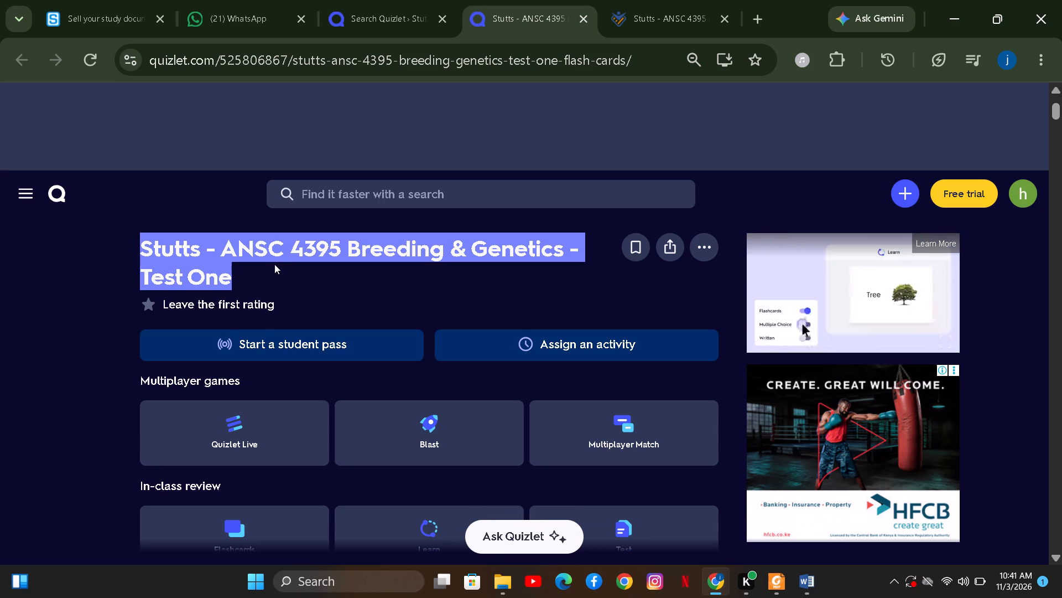
{"action": "key", "text": "ctrl+c"}
{"action": "key", "text": "ctrl+c"}
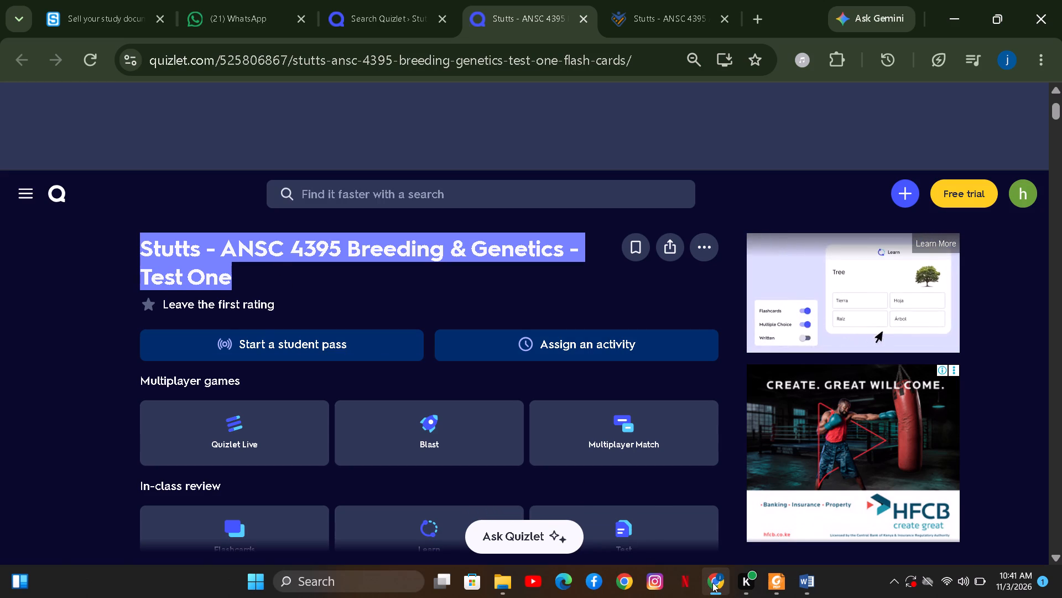
{"action": "left_click", "coordinate": [712, 582]}
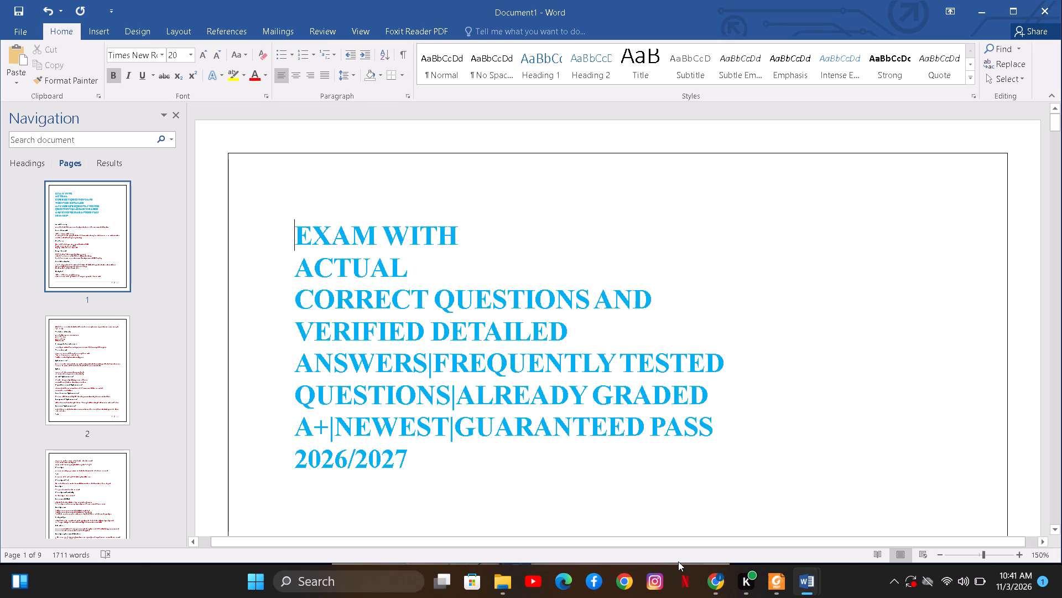
{"action": "key", "text": "ctrl+v"}
{"action": "key", "text": "BackSpace"}
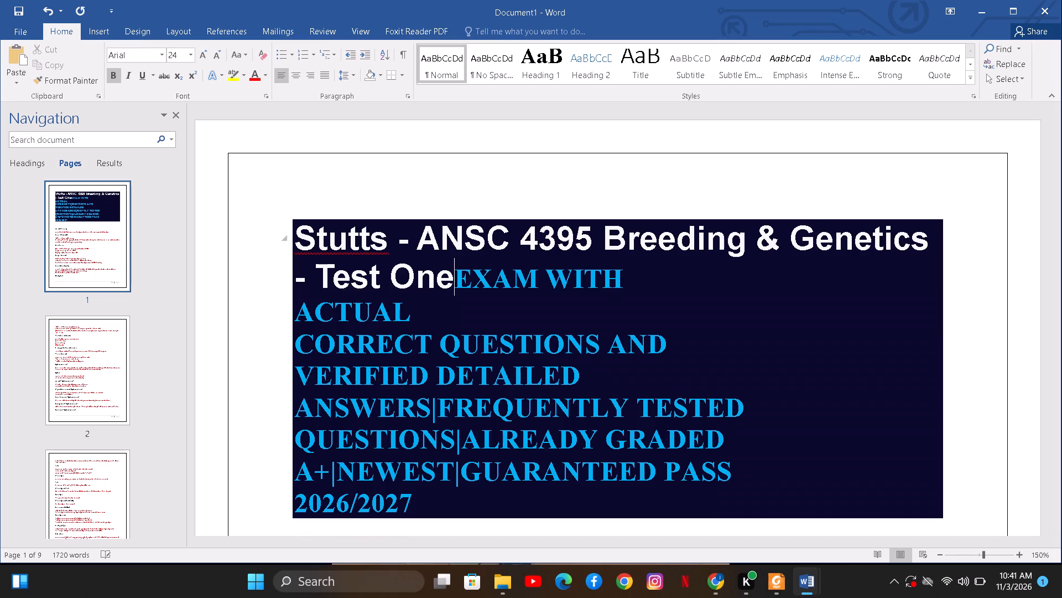
{"action": "key", "text": "space"}
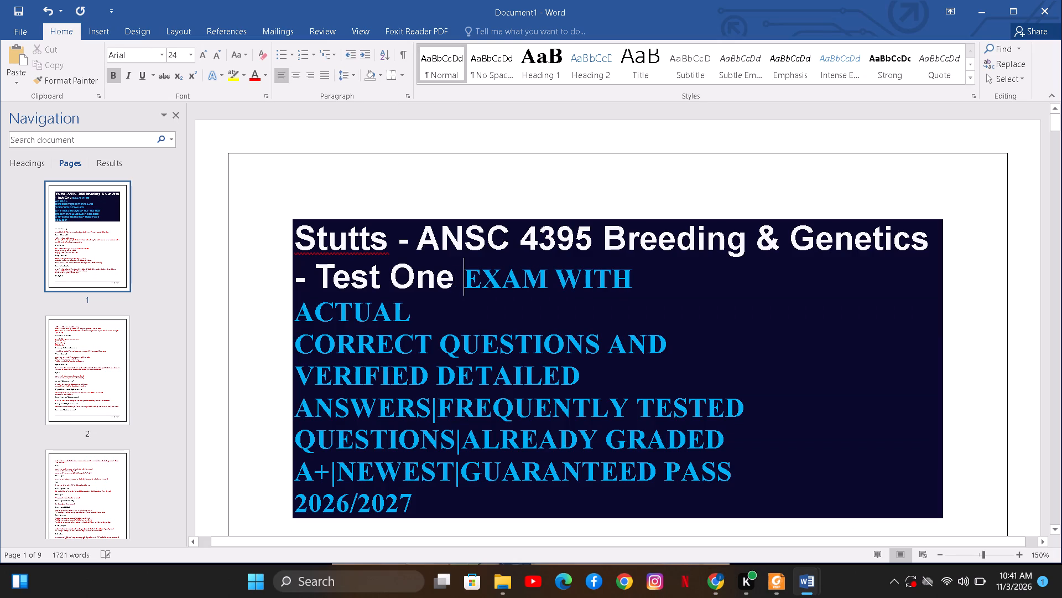
Format the pasted Stutts - ANSC 4395 Breeding & Genetics - Test One text as Times New Roman, size 28, light blue, uppercase.
{"action": "left_click_drag", "start_coordinate": [299, 233], "coordinate": [445, 287]}
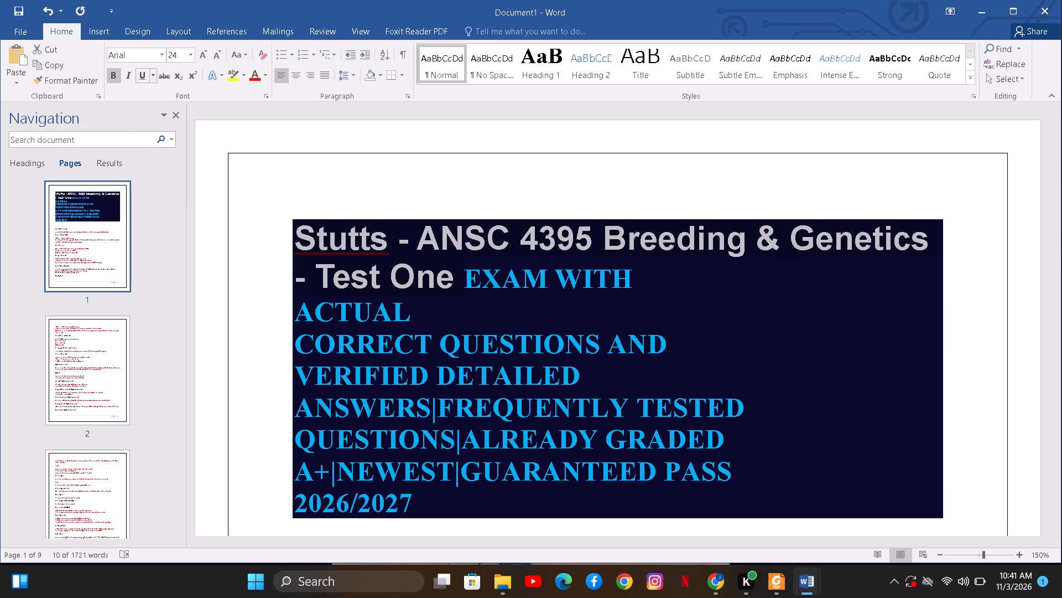
{"action": "left_click", "coordinate": [160, 55]}
{"action": "left_click", "coordinate": [172, 134]}
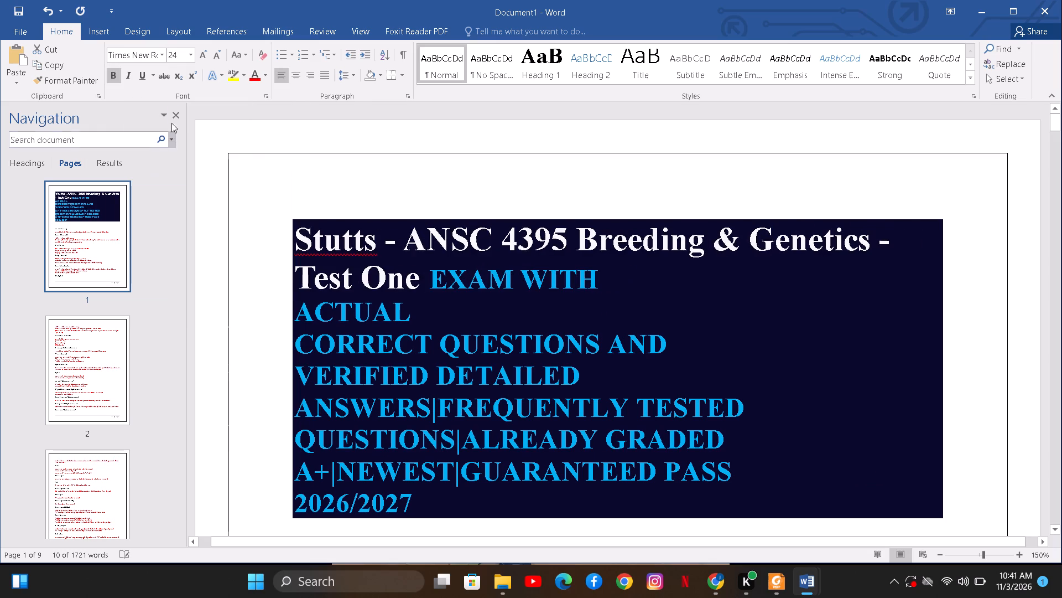
{"action": "left_click", "coordinate": [190, 54]}
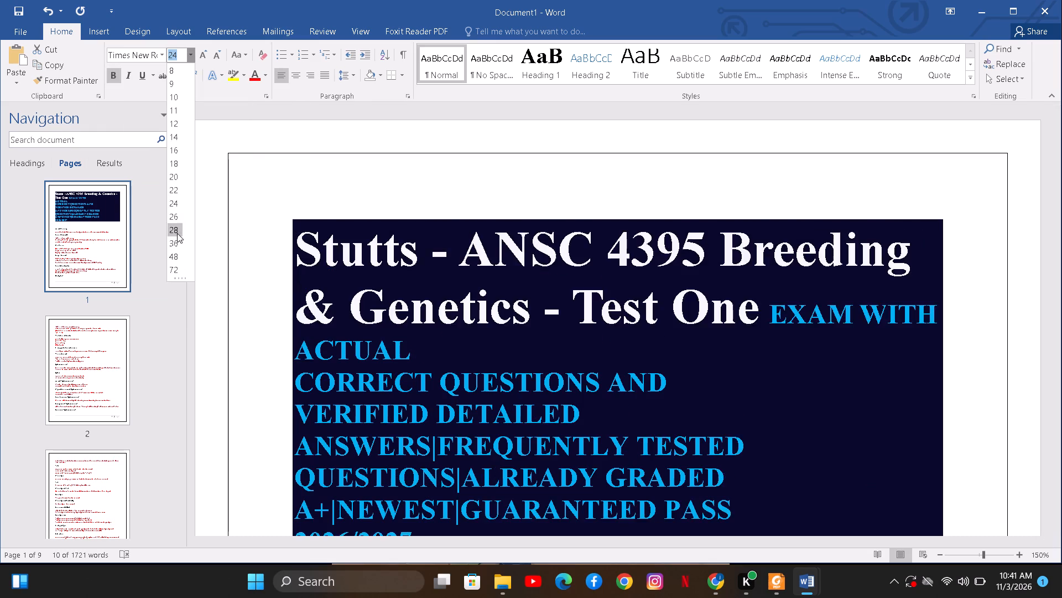
{"action": "left_click", "coordinate": [177, 231]}
{"action": "left_click", "coordinate": [264, 75]}
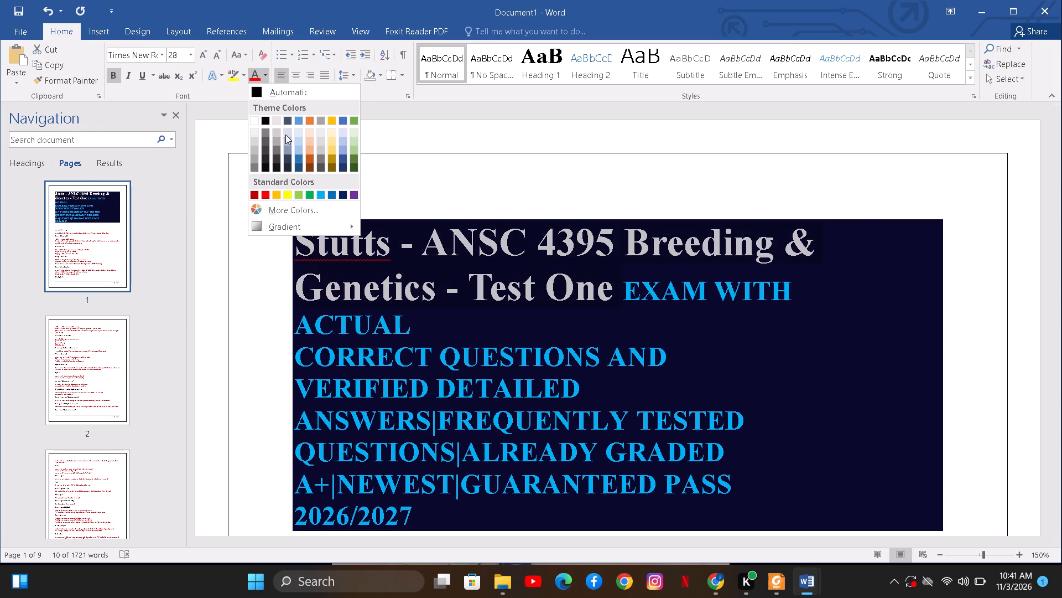
{"action": "left_click", "coordinate": [319, 193]}
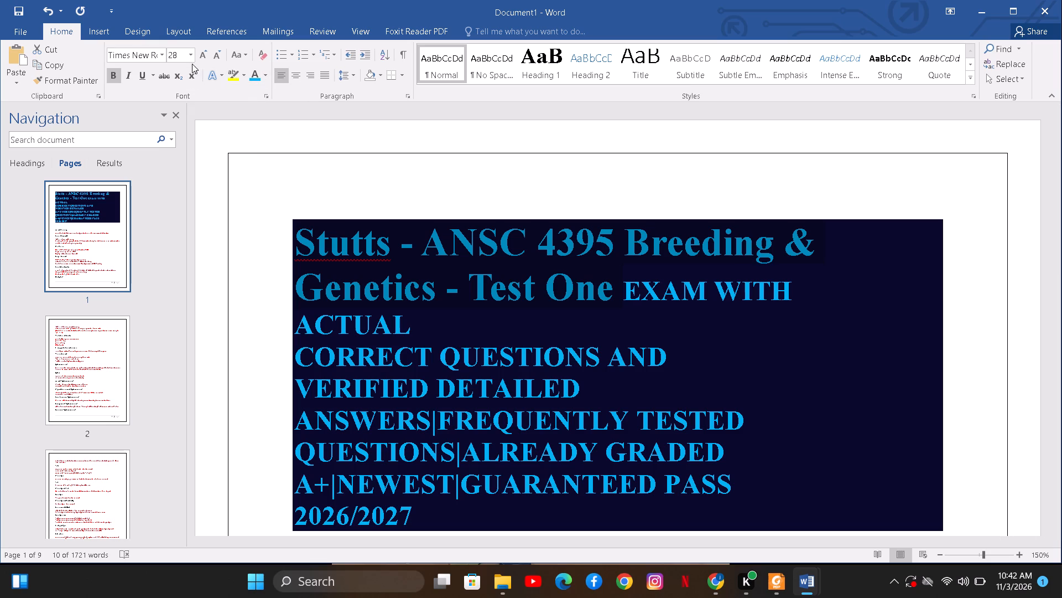
{"action": "left_click", "coordinate": [245, 53]}
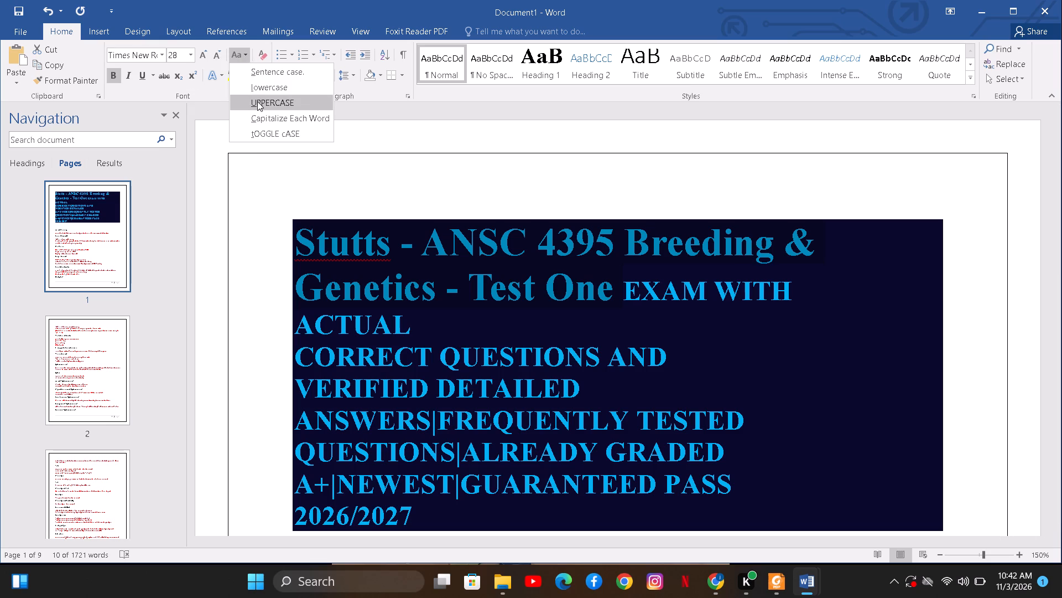
{"action": "left_click", "coordinate": [258, 103]}
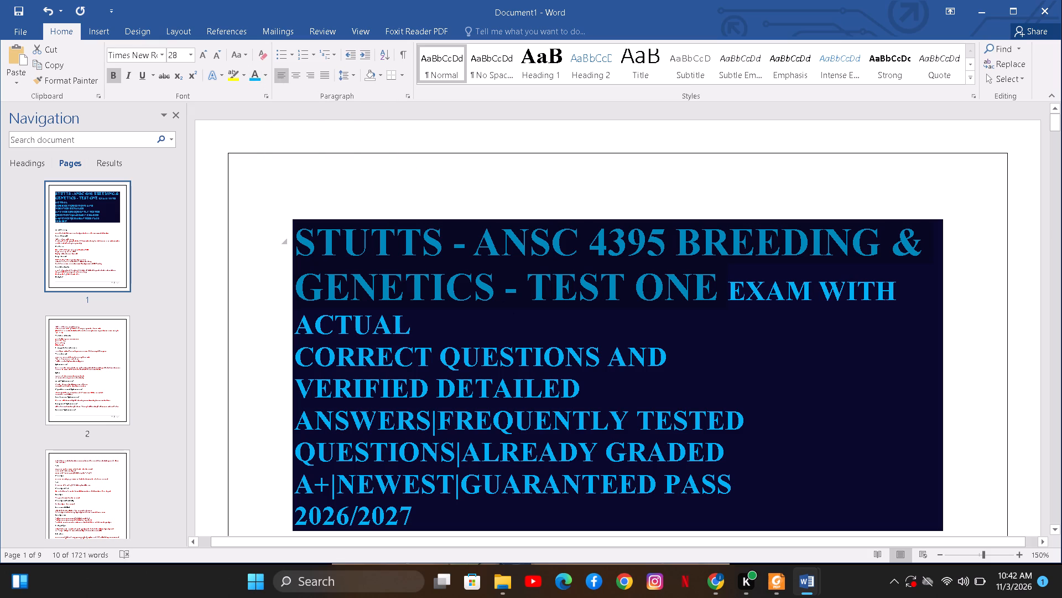
Apply uppercase and font size 28 to the rest of the title, from EXAM WITH through 2026/2027.
{"action": "scroll", "coordinate": [509, 306], "scroll_direction": "down", "scroll_amount": 1}
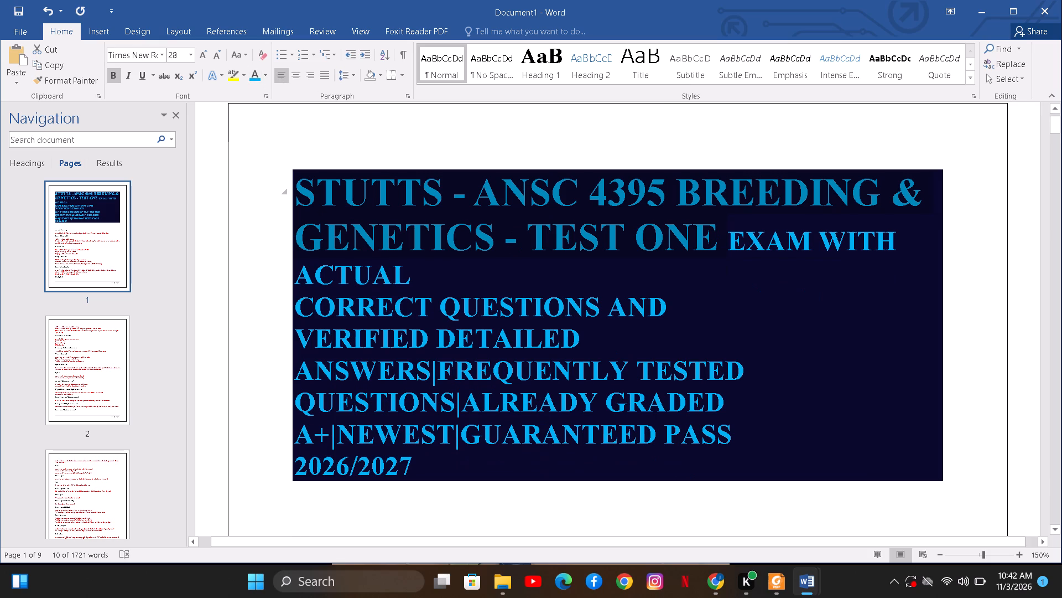
{"action": "left_click_drag", "start_coordinate": [732, 239], "coordinate": [769, 332]}
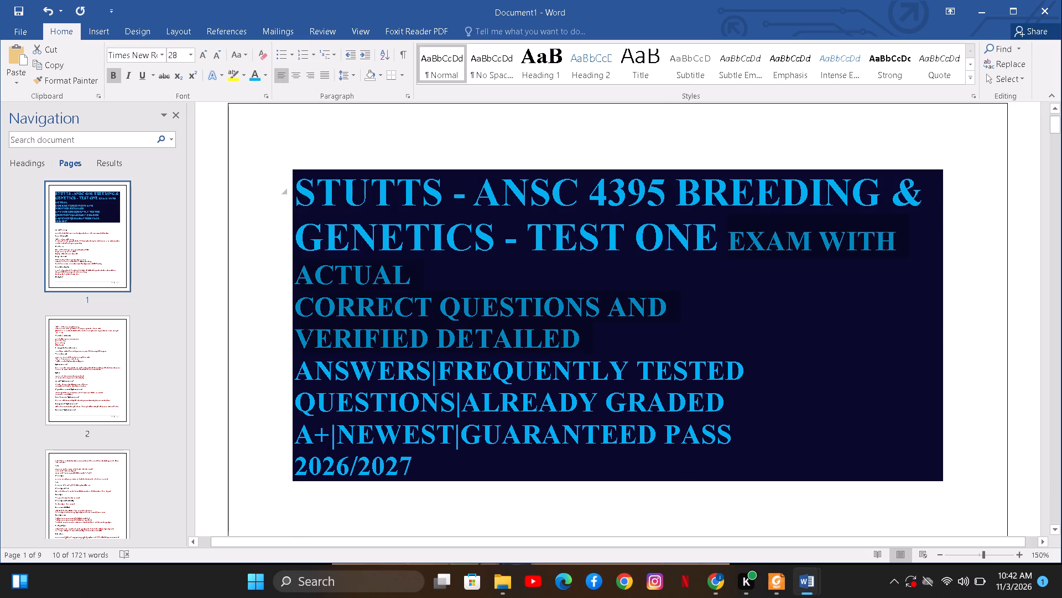
{"action": "left_click_drag", "start_coordinate": [769, 332], "coordinate": [777, 456]}
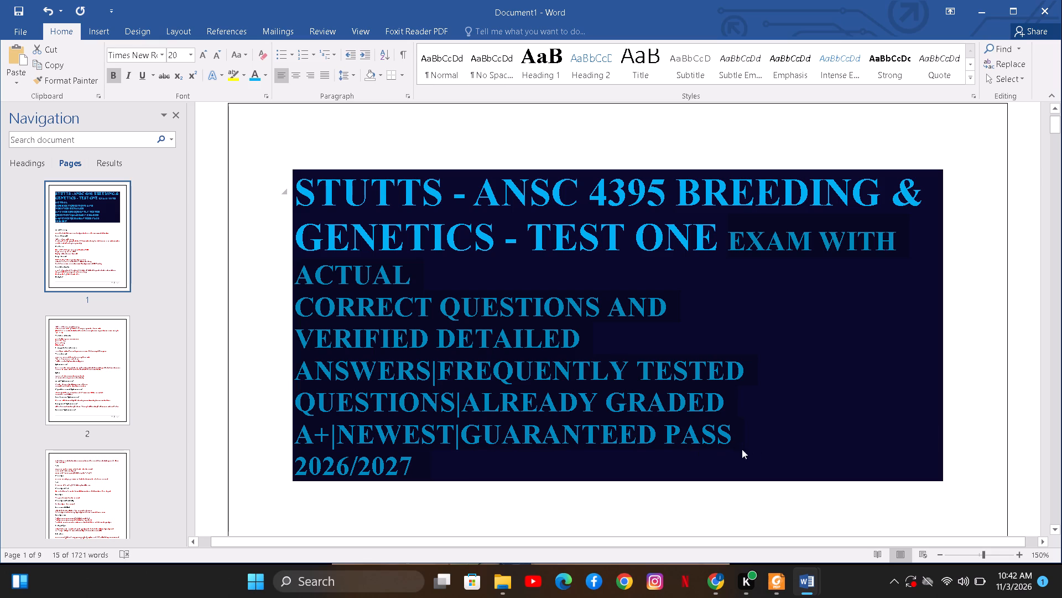
{"action": "left_click", "coordinate": [248, 50]}
{"action": "left_click", "coordinate": [266, 101]}
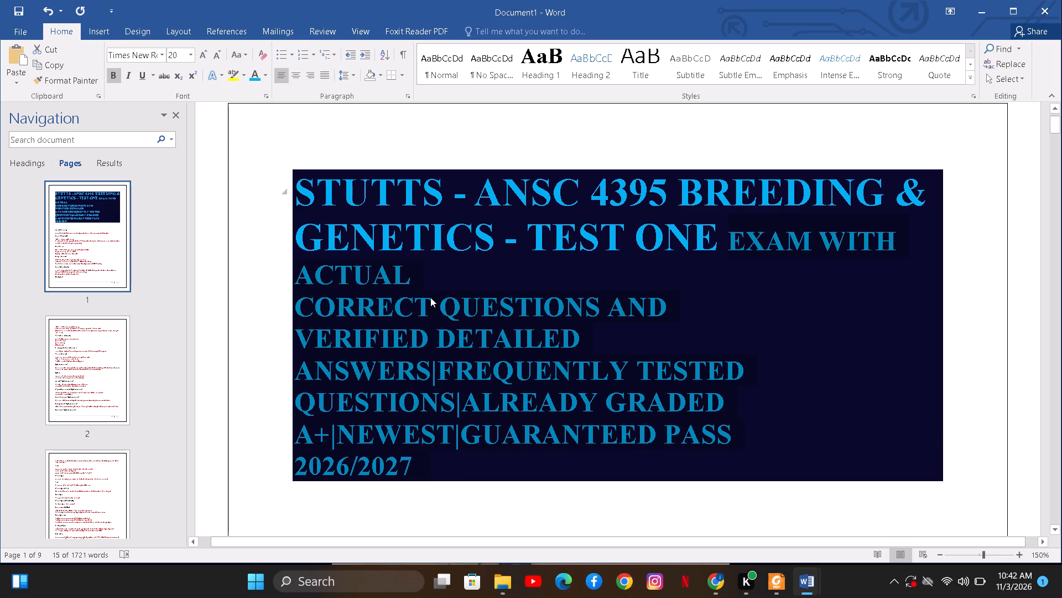
{"action": "left_click", "coordinate": [247, 51]}
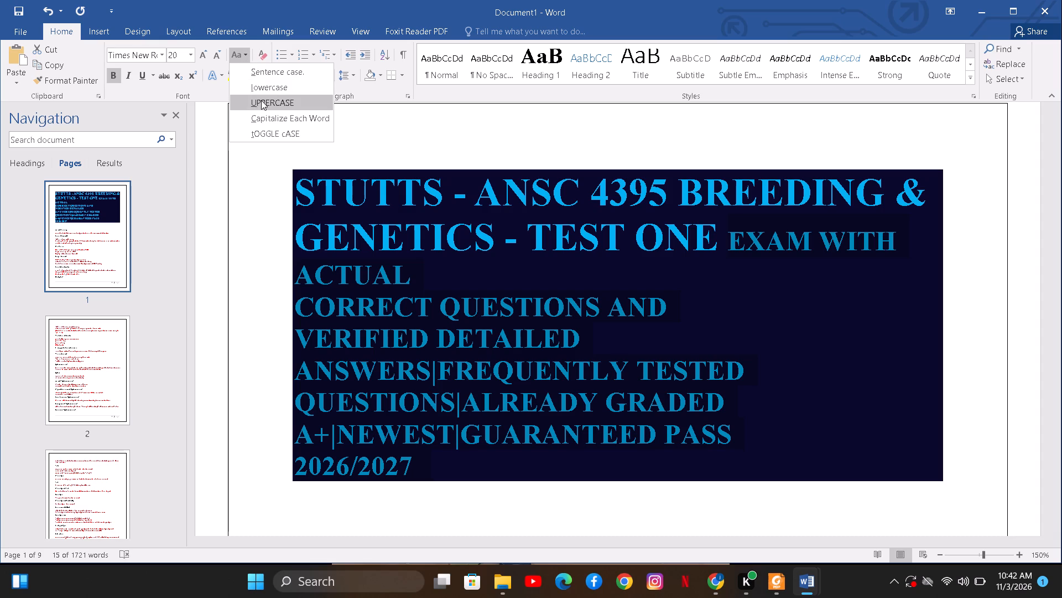
{"action": "left_click", "coordinate": [263, 102]}
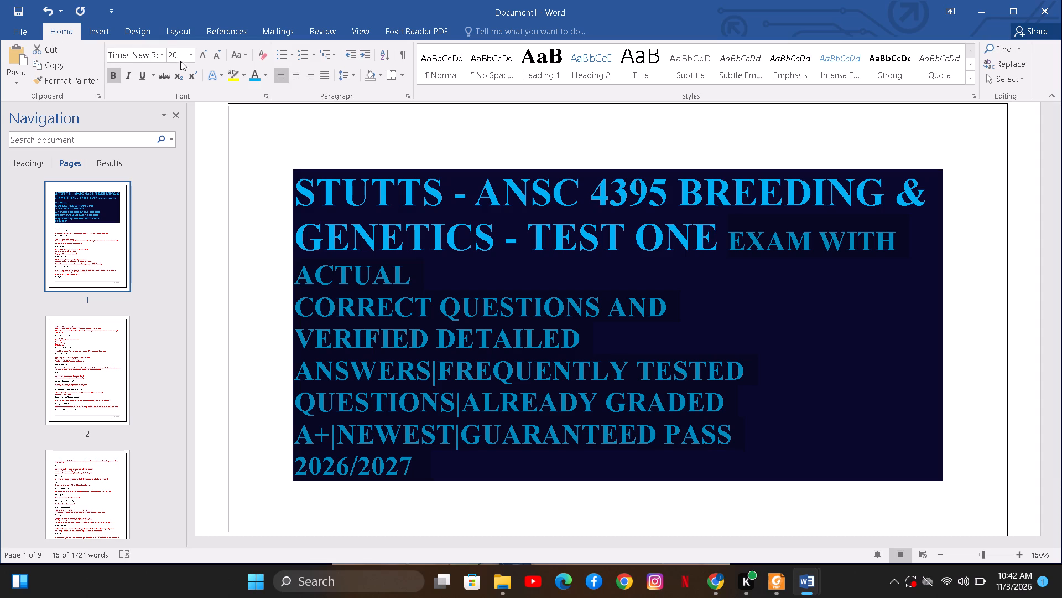
{"action": "left_click", "coordinate": [192, 56]}
{"action": "left_click", "coordinate": [180, 234]}
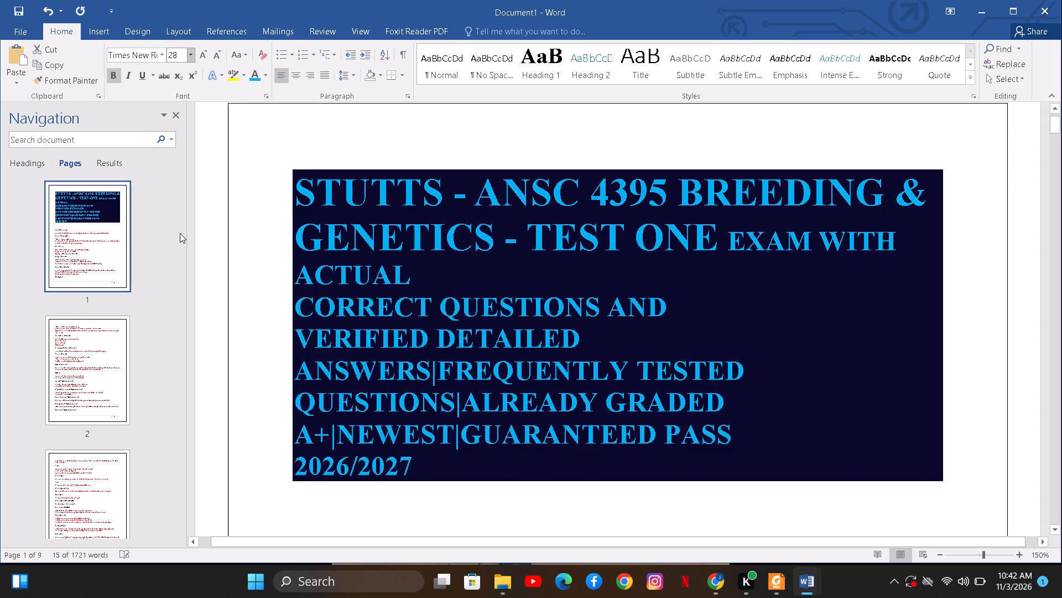
Centre the whole title, from STUTTS through 2026/2027, and reduce its font size to 24.
{"action": "left_click_drag", "start_coordinate": [306, 199], "coordinate": [571, 383]}
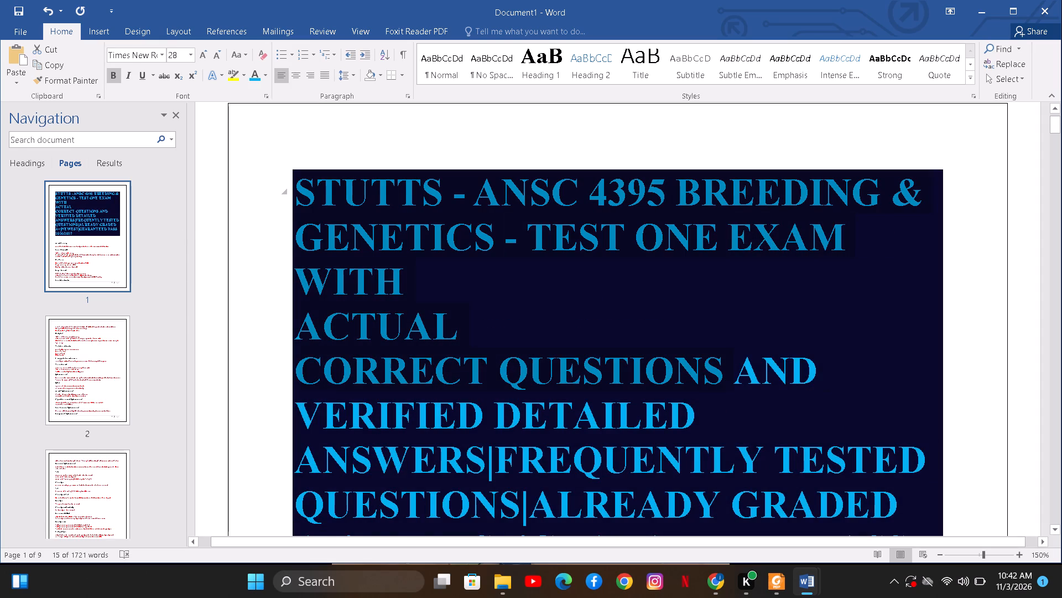
{"action": "left_click_drag", "start_coordinate": [571, 383], "coordinate": [584, 418]}
{"action": "scroll", "coordinate": [584, 407], "scroll_direction": "down", "scroll_amount": 4}
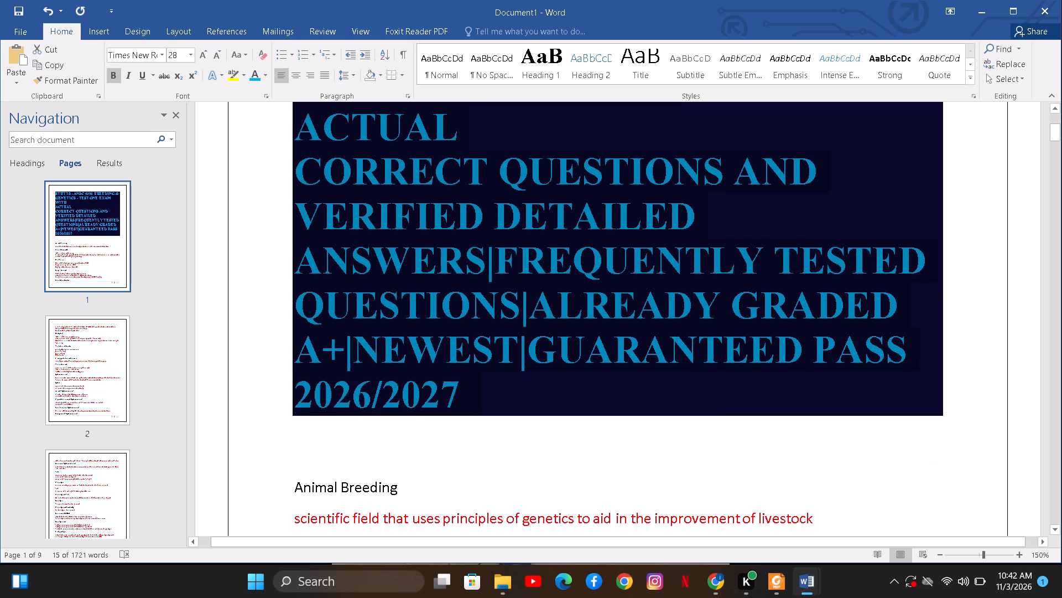
{"action": "left_click_drag", "start_coordinate": [584, 418], "coordinate": [584, 419]}
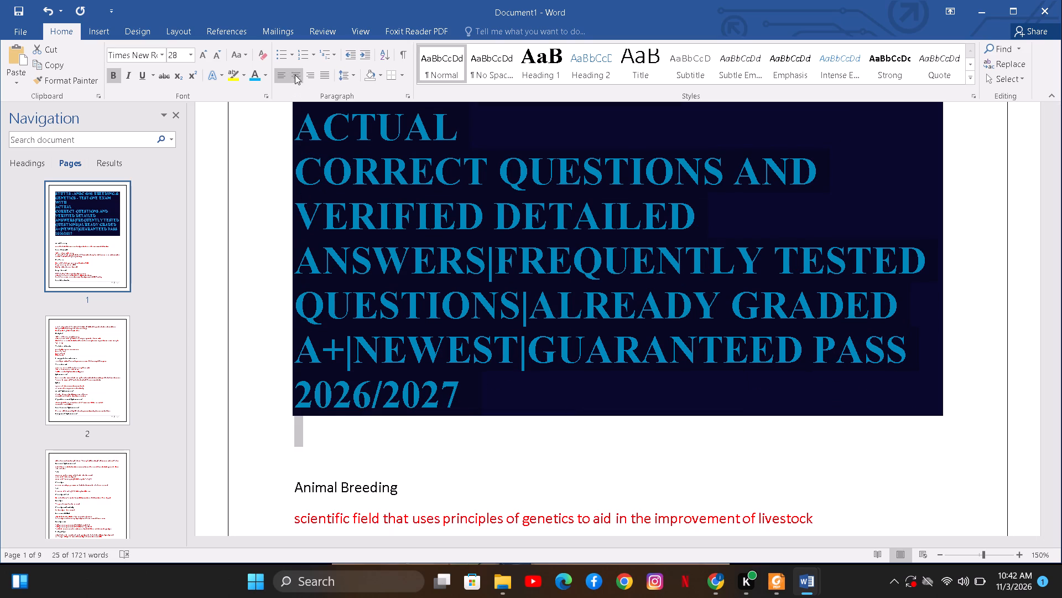
{"action": "left_click", "coordinate": [296, 74]}
{"action": "scroll", "coordinate": [342, 169], "scroll_direction": "up", "scroll_amount": 3}
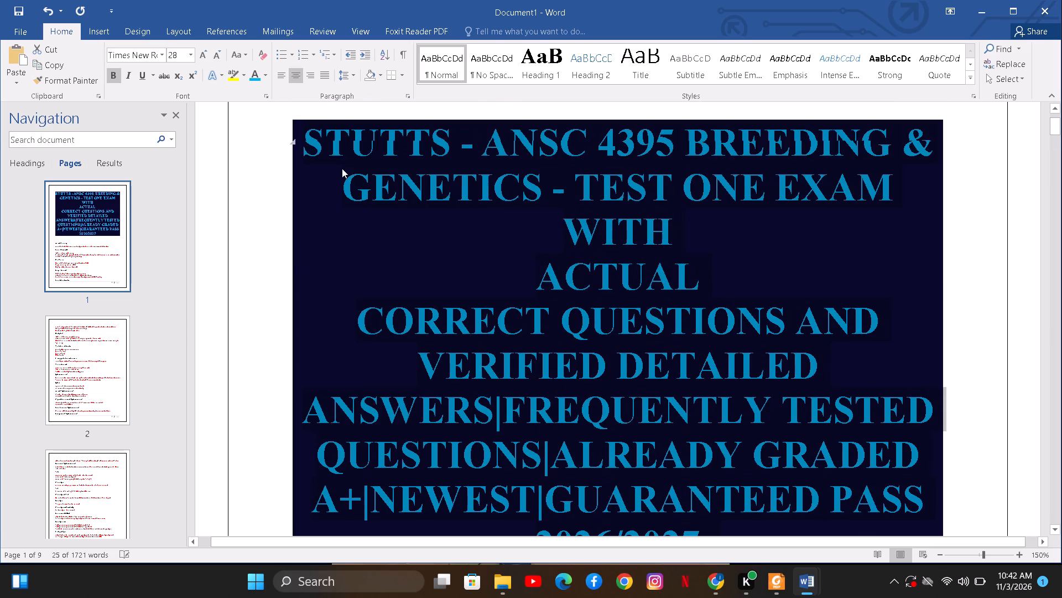
{"action": "left_click", "coordinate": [222, 52]}
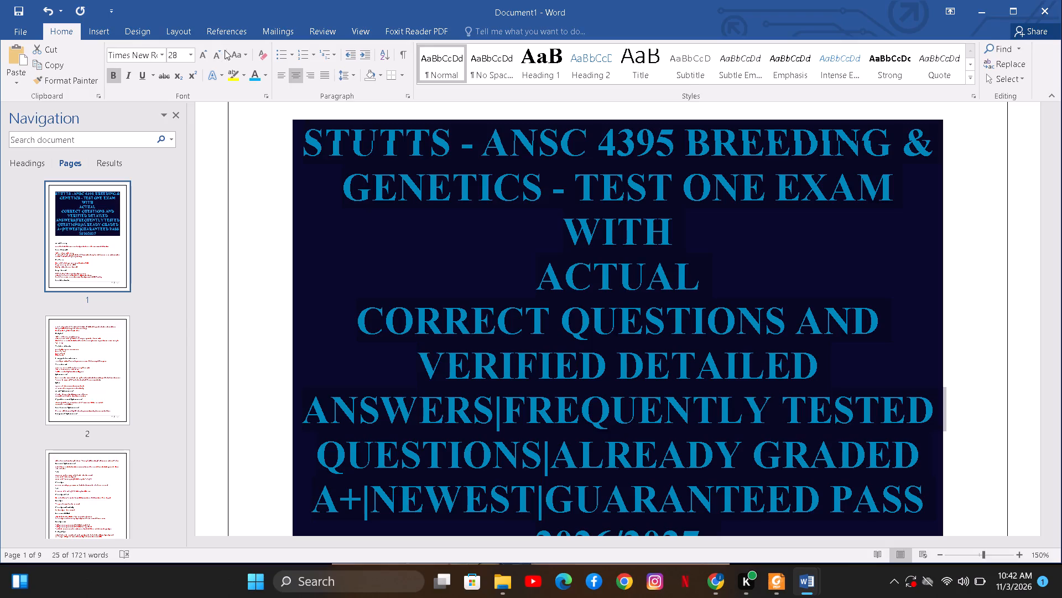
{"action": "left_click", "coordinate": [219, 50]}
{"action": "left_click", "coordinate": [221, 50]}
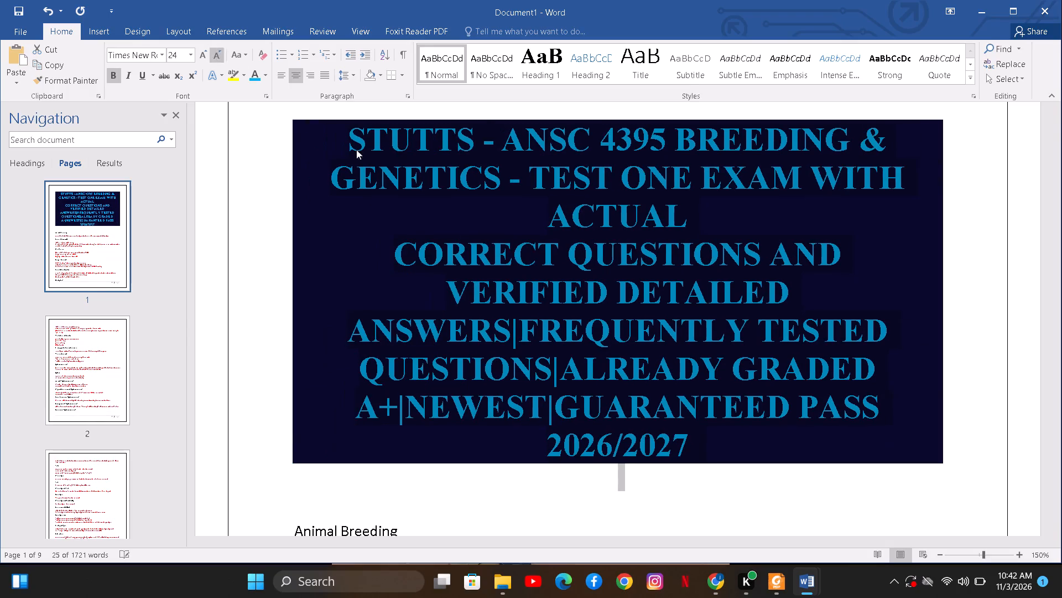
Delete the empty paragraph between the title block and the Animal Breeding line.
{"action": "scroll", "coordinate": [446, 233], "scroll_direction": "down", "scroll_amount": 4}
{"action": "left_click", "coordinate": [331, 302]}
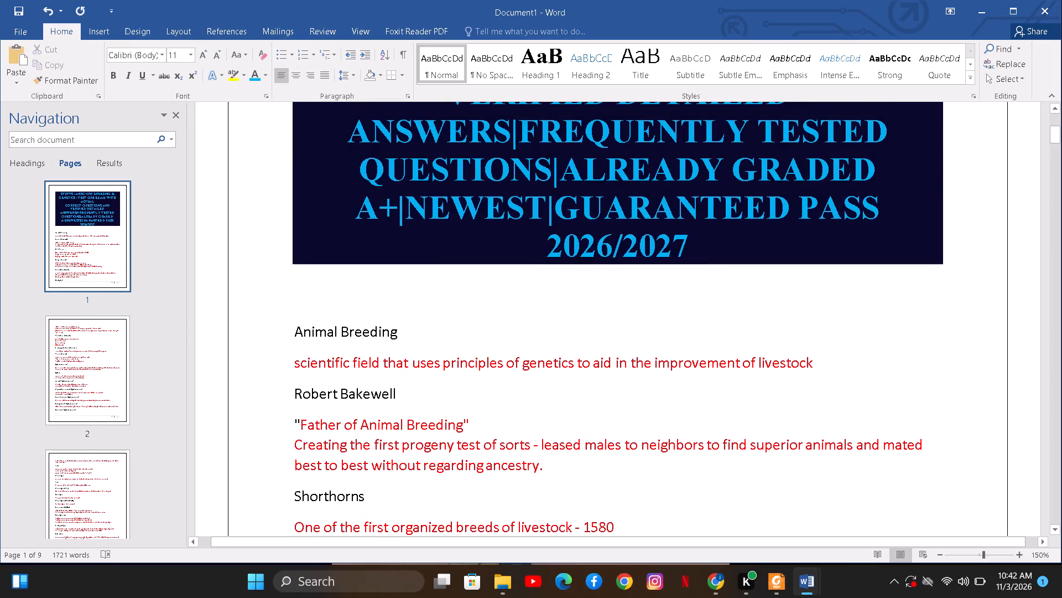
{"action": "key", "text": "BackSpace"}
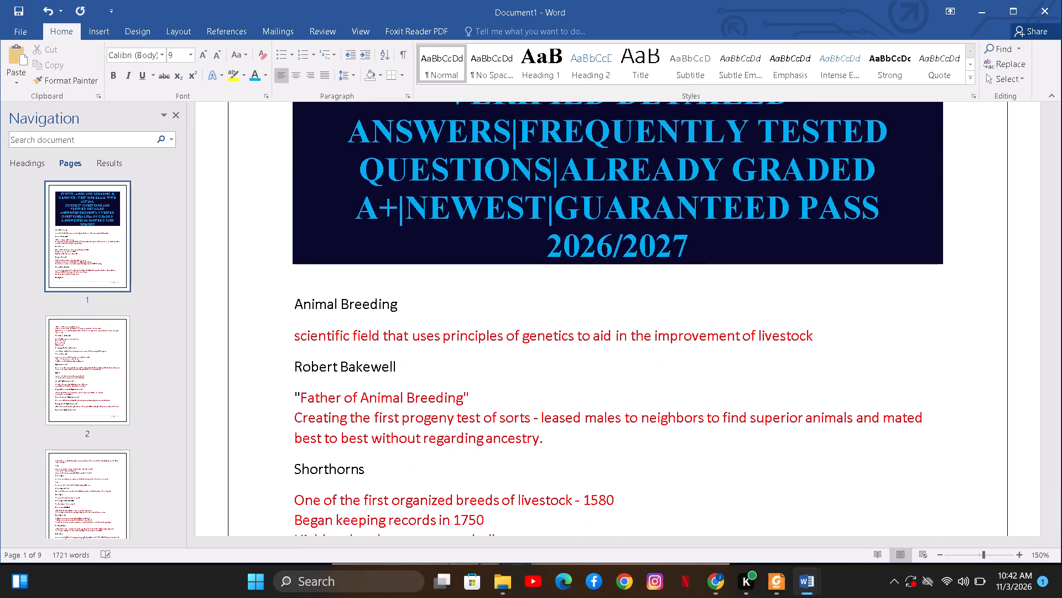
Save the document in PDF format as STUTTS in the GAITOO folder on the Desktop.
{"action": "key", "text": "ctrl+s"}
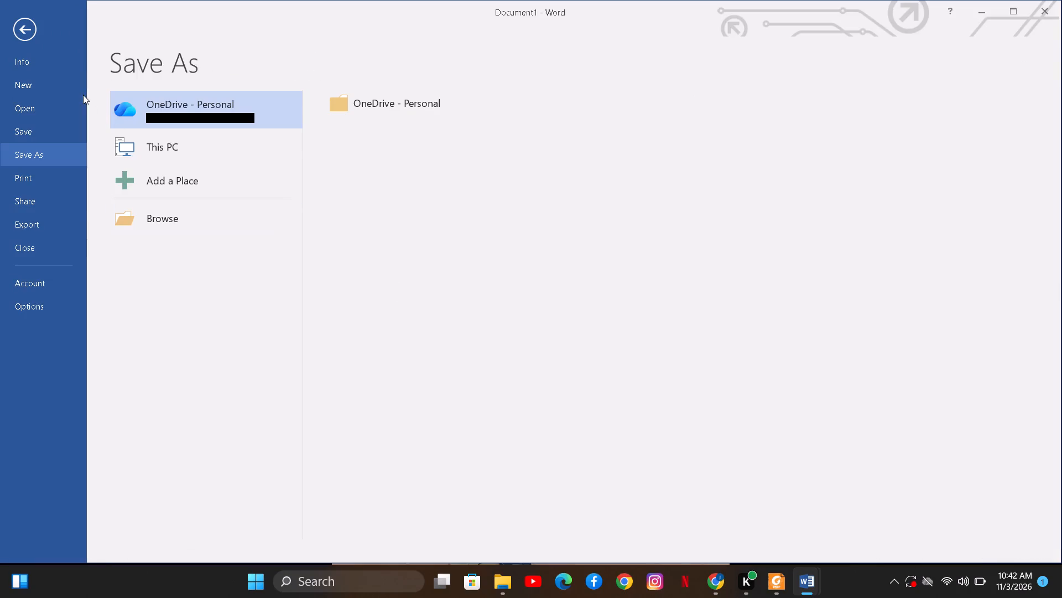
{"action": "left_click", "coordinate": [167, 142]}
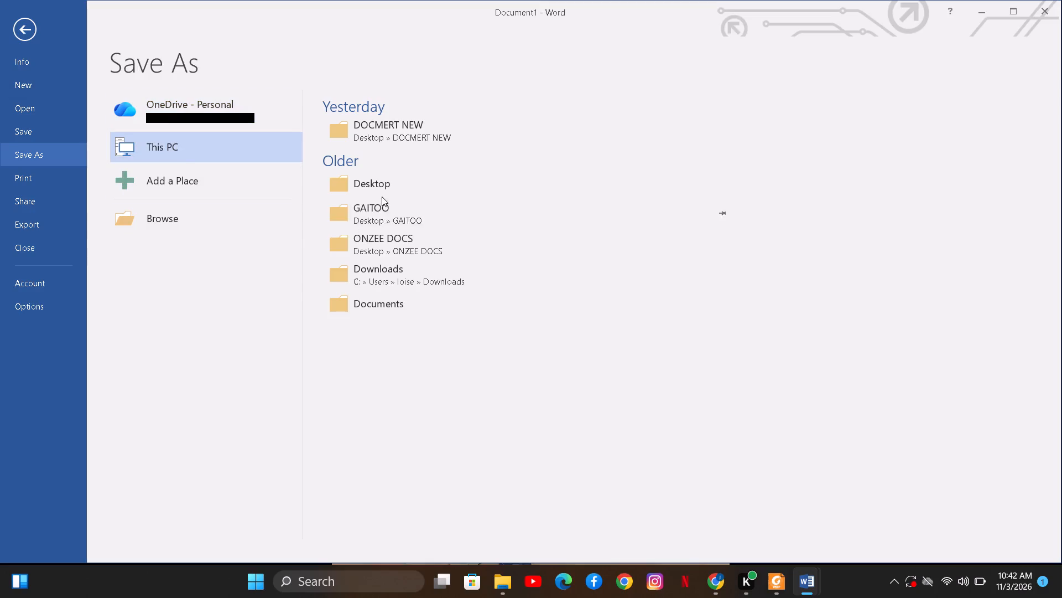
{"action": "left_click", "coordinate": [381, 214]}
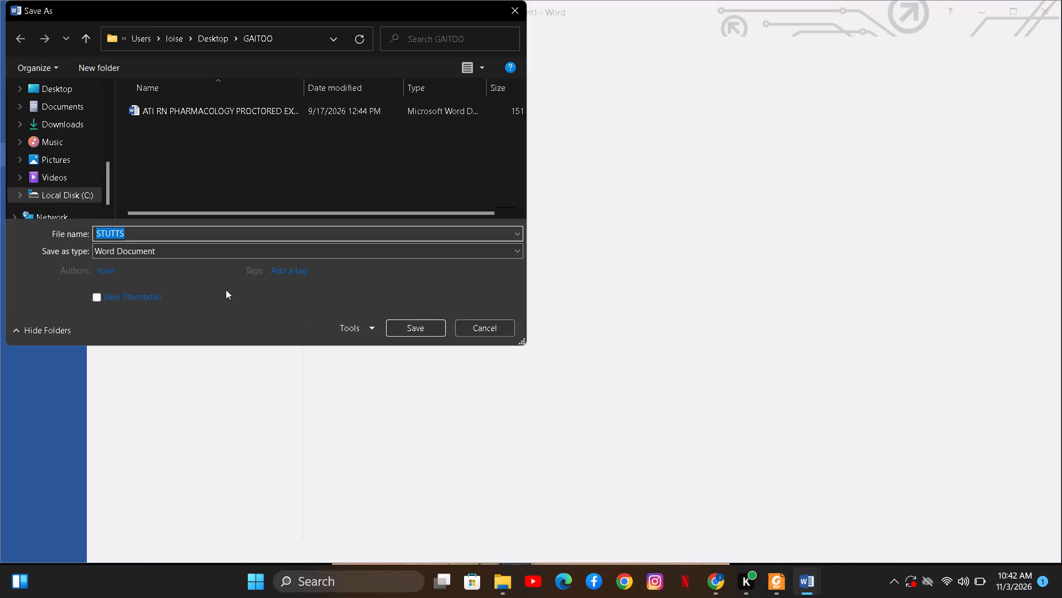
{"action": "left_click", "coordinate": [143, 251]}
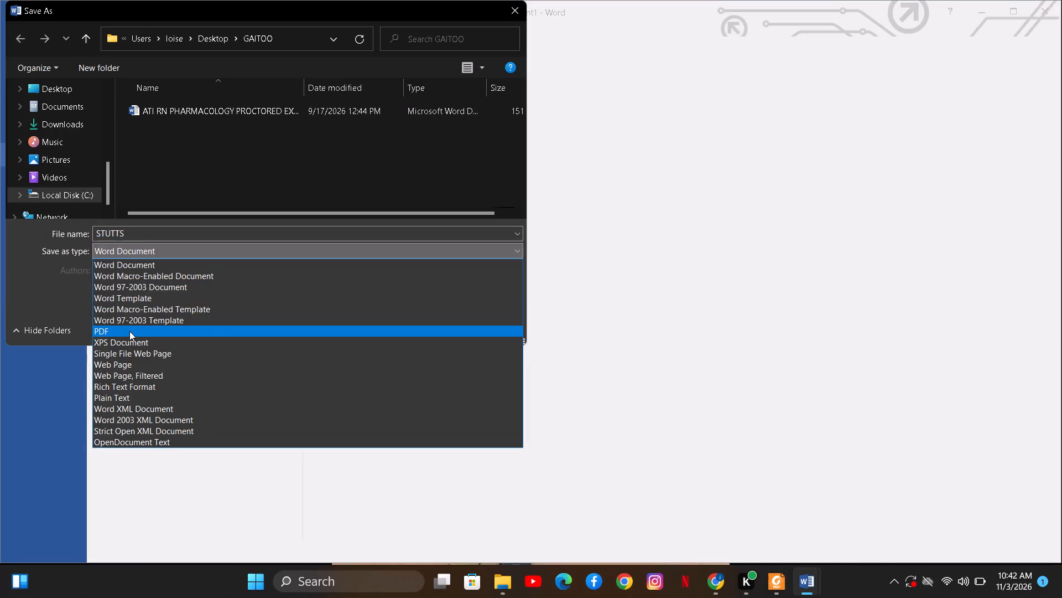
{"action": "left_click", "coordinate": [132, 329]}
{"action": "left_click", "coordinate": [407, 365]}
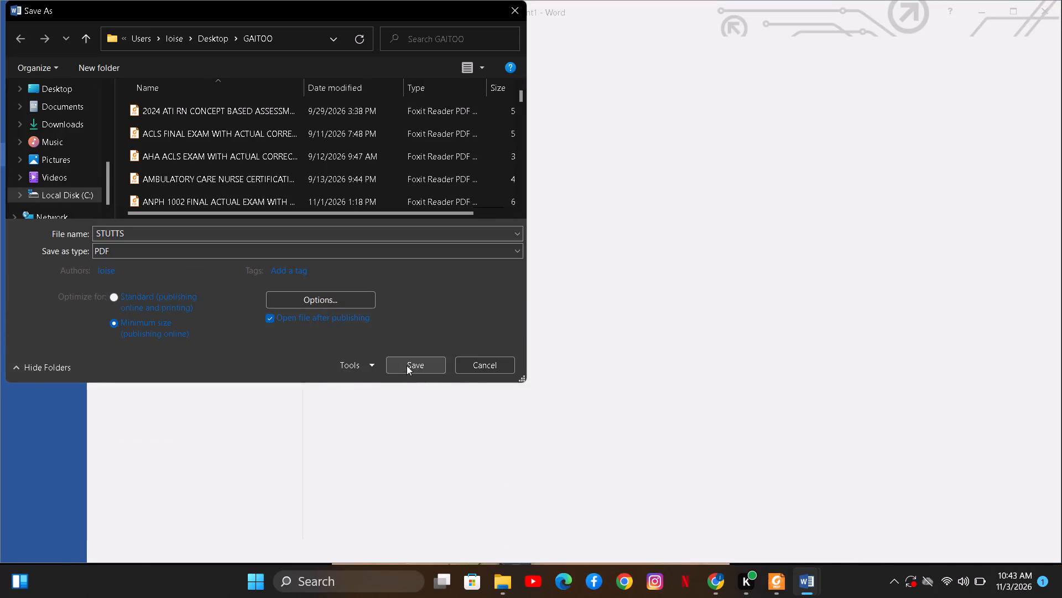